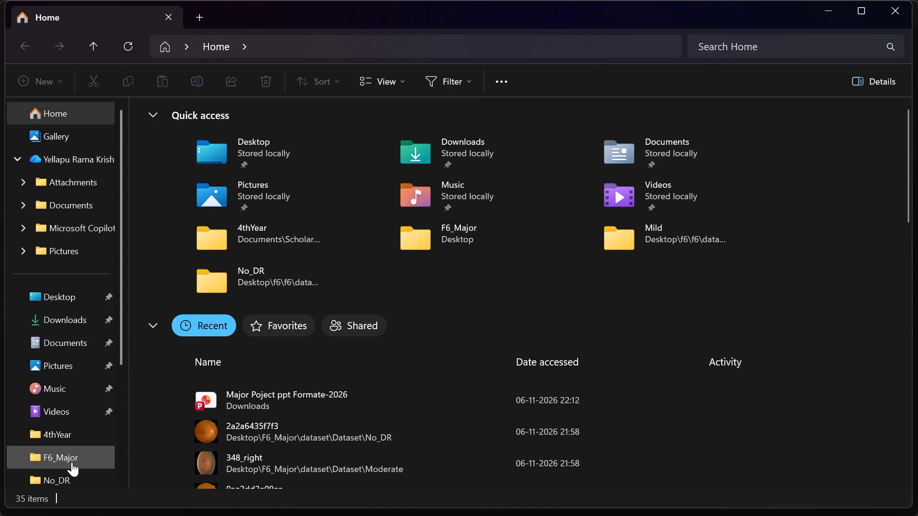
click(72, 462)
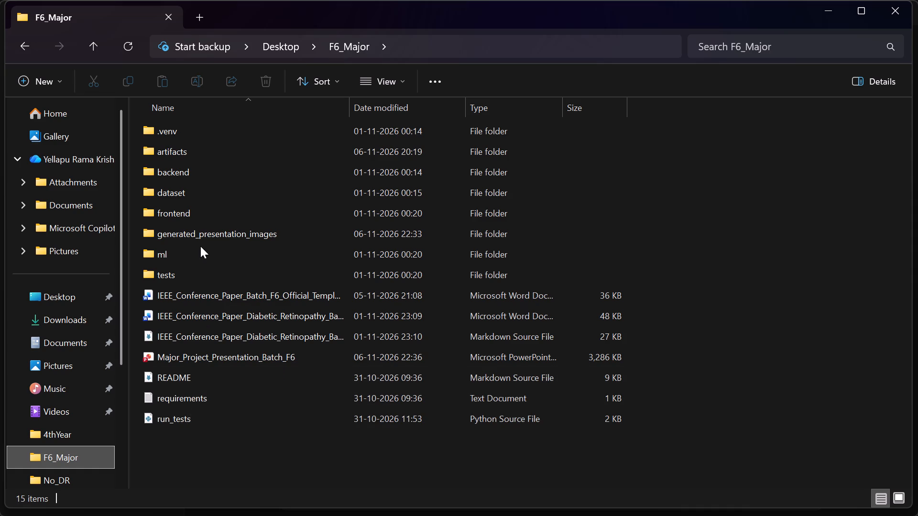
double_click(205, 350)
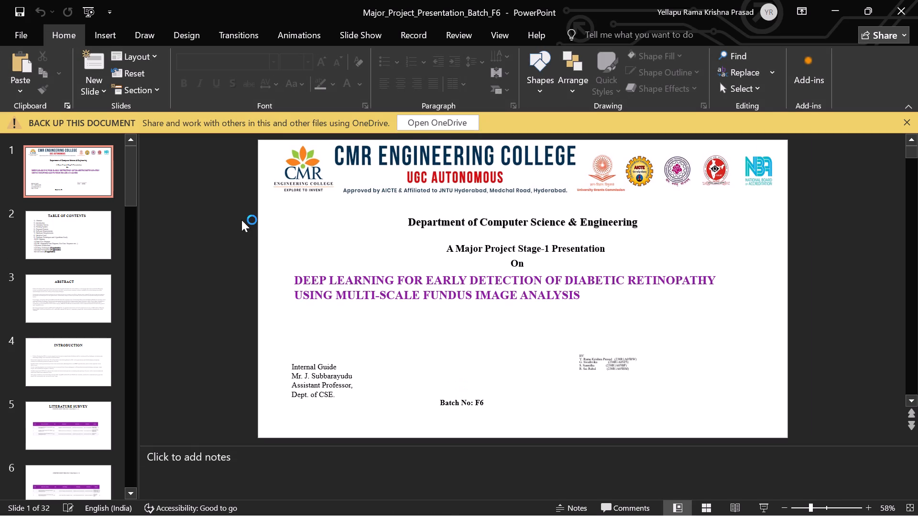
Check the generated text slides, including the abstract, introduction, literature survey tables and hardware requirements.
click(68, 211)
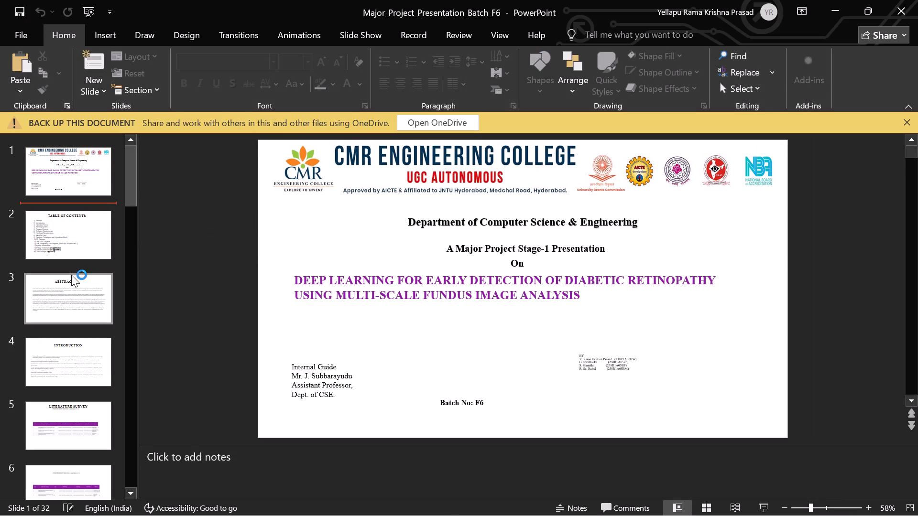
click(71, 275)
click(77, 323)
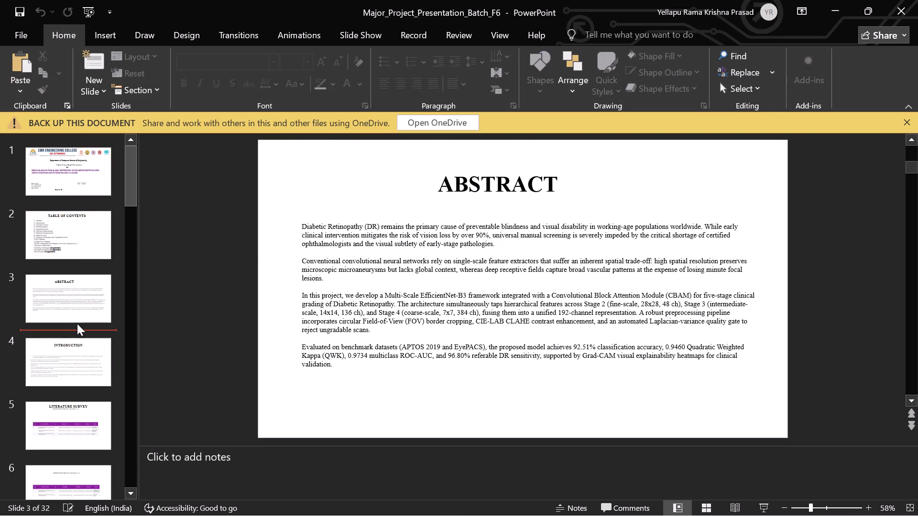
click(84, 360)
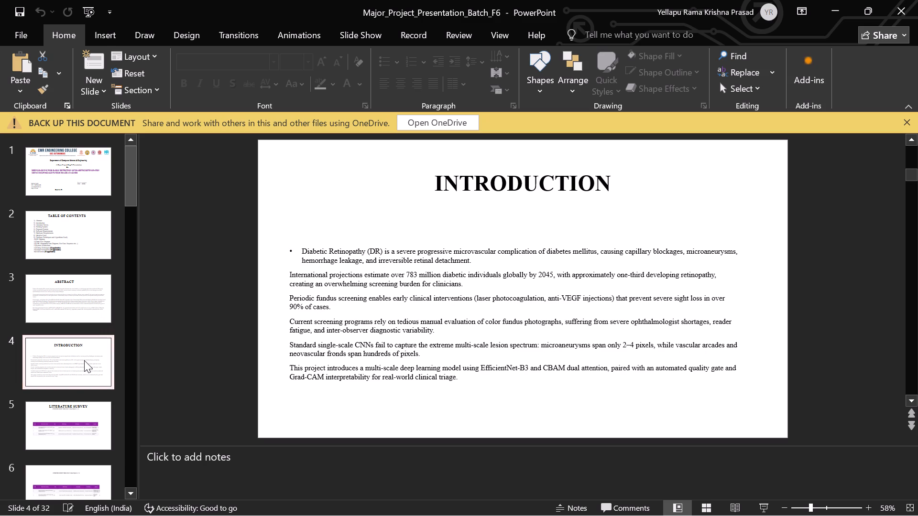
click(60, 426)
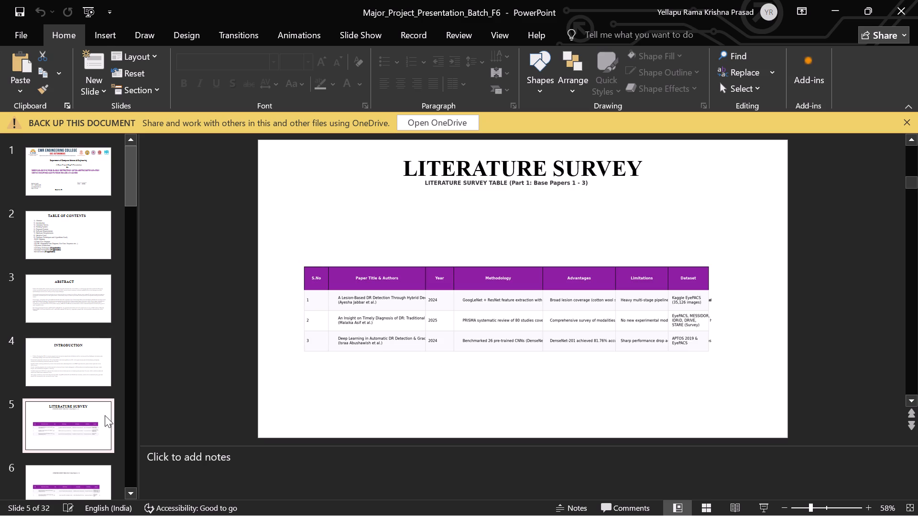
click(65, 481)
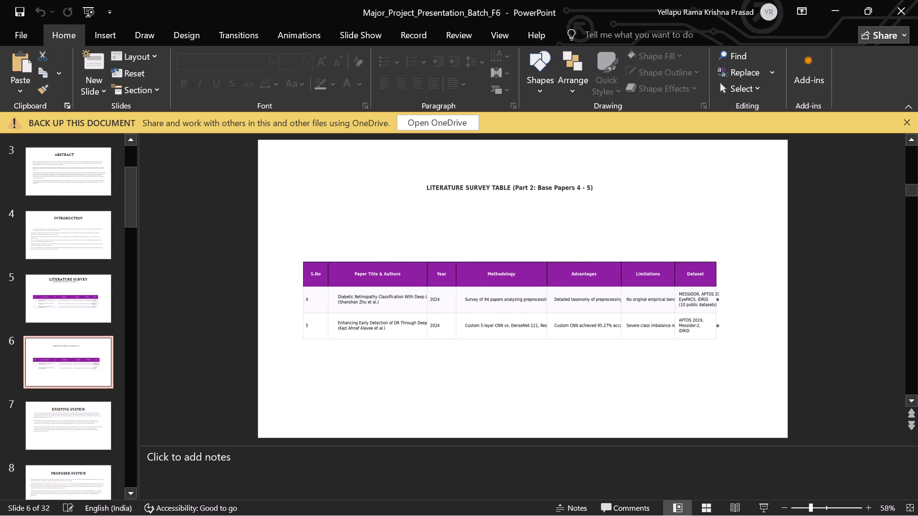
scroll(325, 364, down, 1)
click(72, 390)
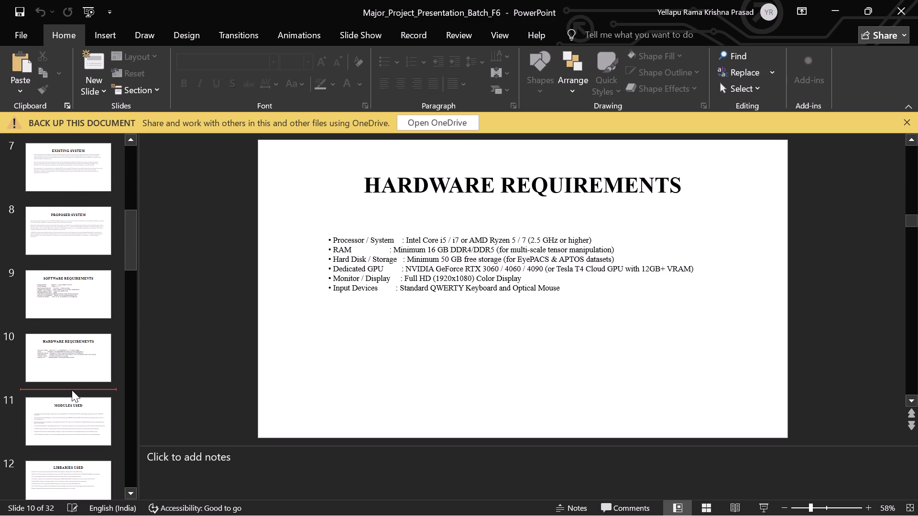
click(71, 417)
Examine the slides on techniques and algorithms, the ER diagram, the data flow diagram and the class diagram.
scroll(394, 333, down, 1)
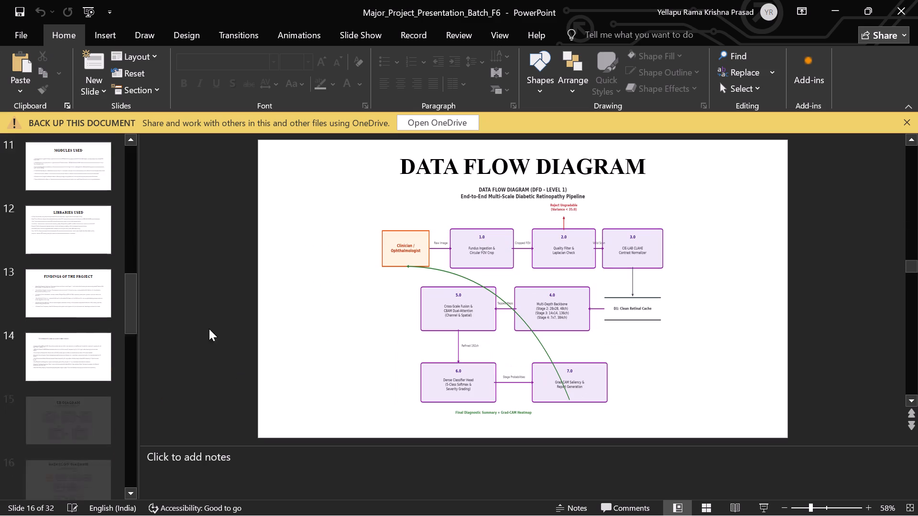
drag(48, 261, 48, 253)
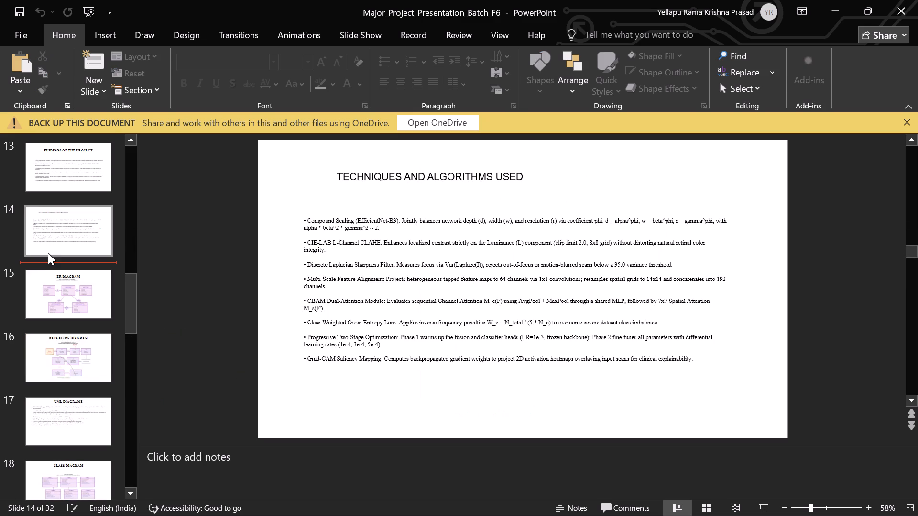
drag(48, 253, 53, 239)
click(53, 239)
click(58, 230)
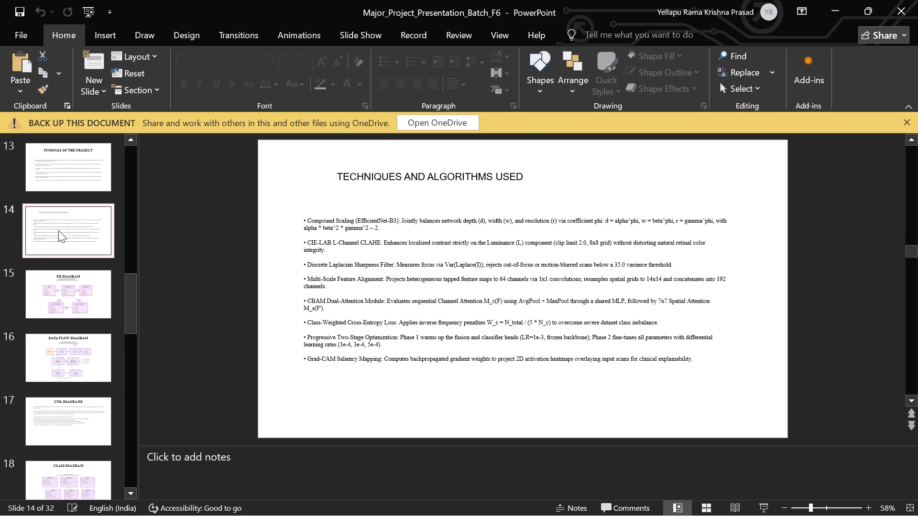
click(51, 310)
click(68, 354)
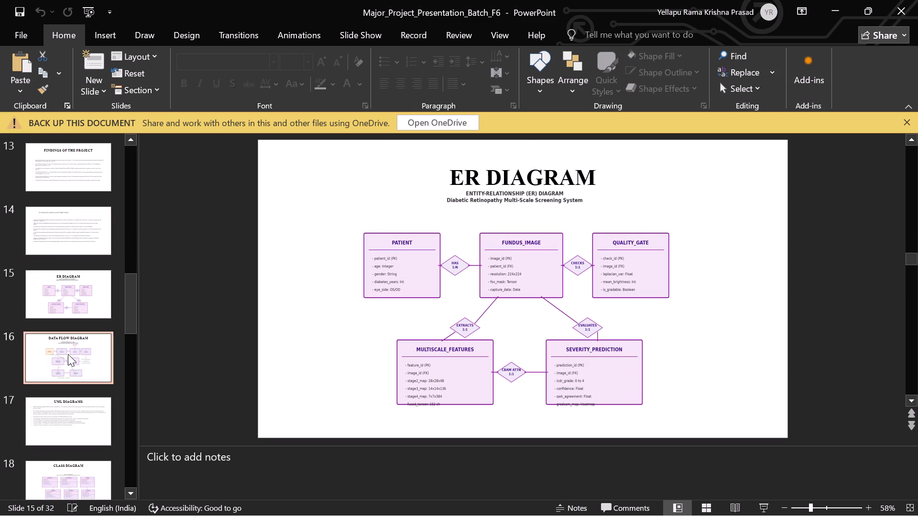
click(61, 385)
click(67, 409)
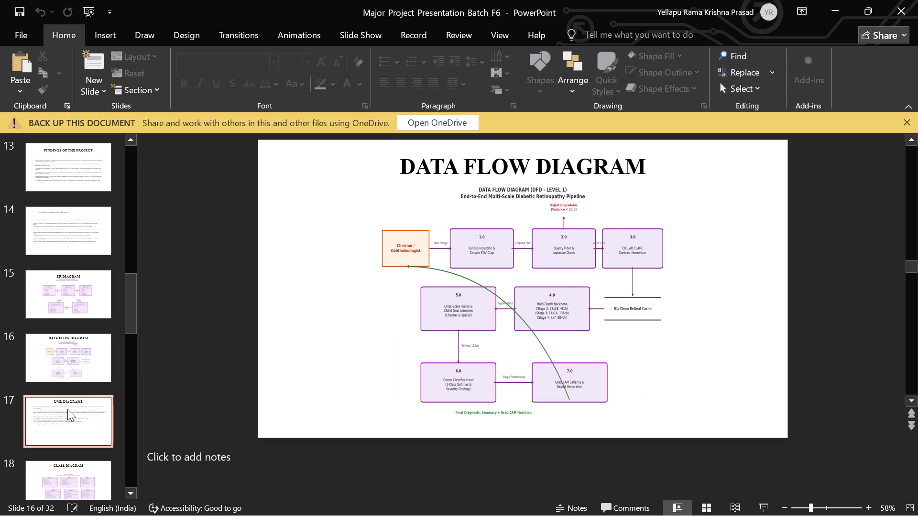
scroll(67, 409, down, 1)
click(49, 387)
scroll(49, 387, down, 1)
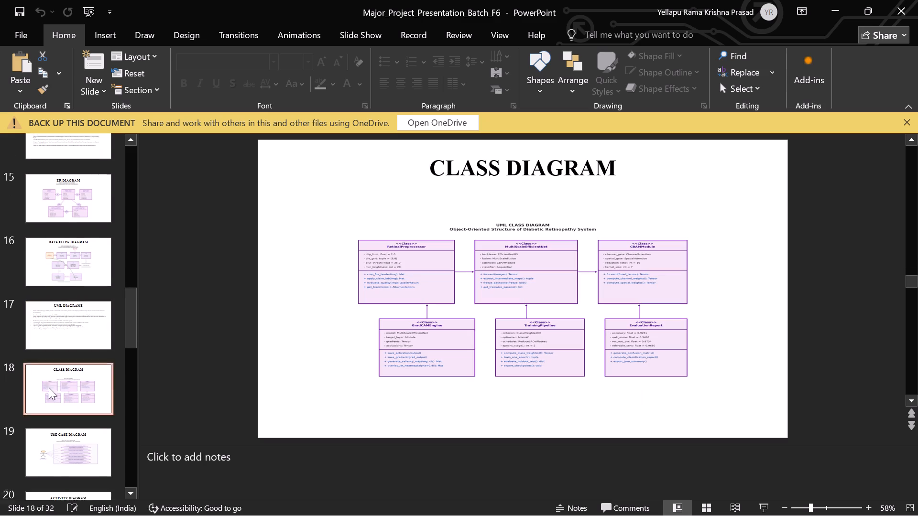
scroll(49, 387, down, 1)
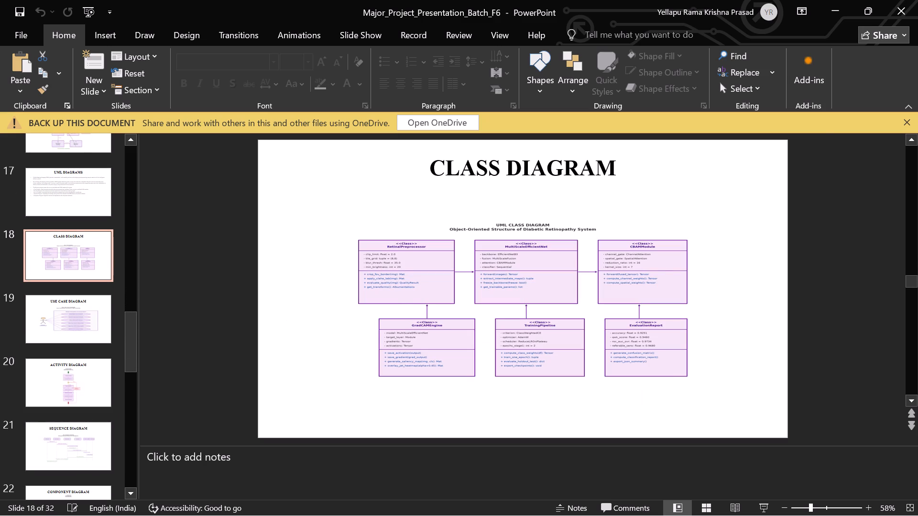
Inspect the class diagram on slide 18 at a larger size and shift its picture slightly to the right.
ctrl+scroll(396, 290, up, 2)
ctrl+scroll(435, 271, up, 5)
drag(384, 279, 454, 281)
ctrl+scroll(454, 281, down, 1)
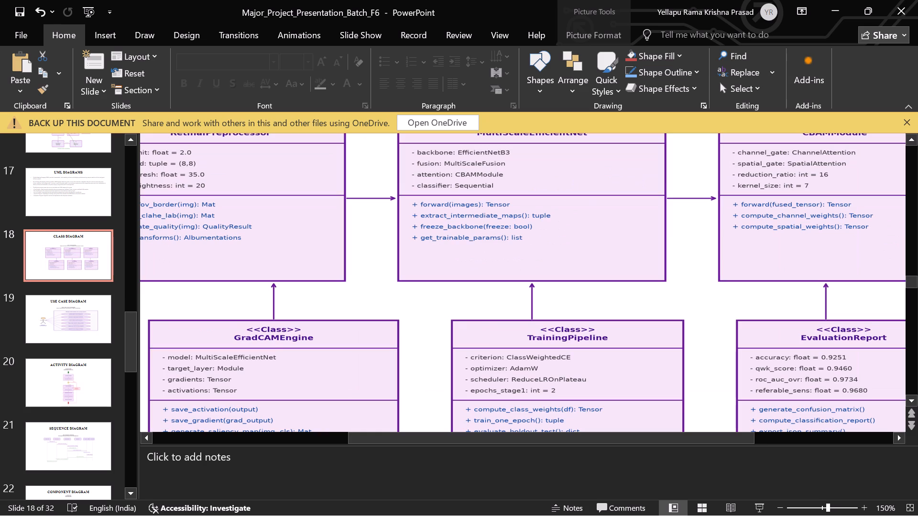
ctrl+scroll(424, 316, down, 1)
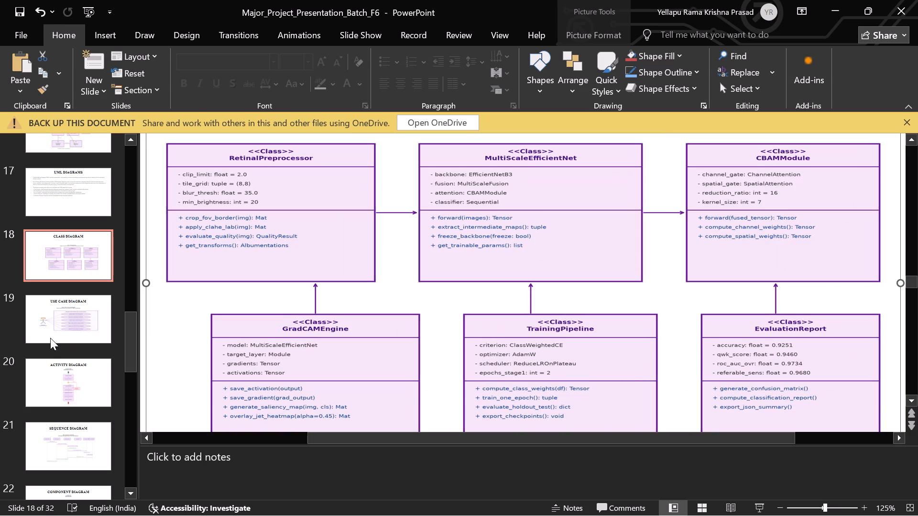
Check the activity, sequence and component diagram slides.
click(64, 399)
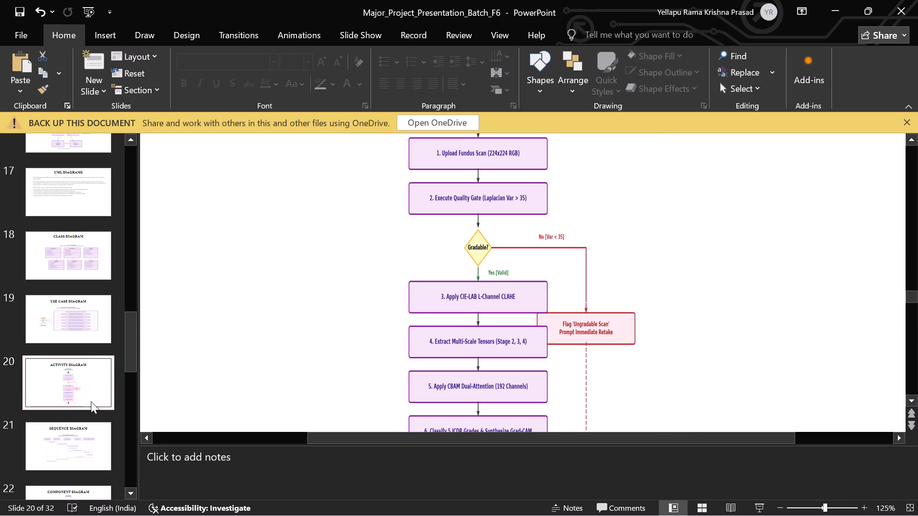
scroll(91, 401, down, 1)
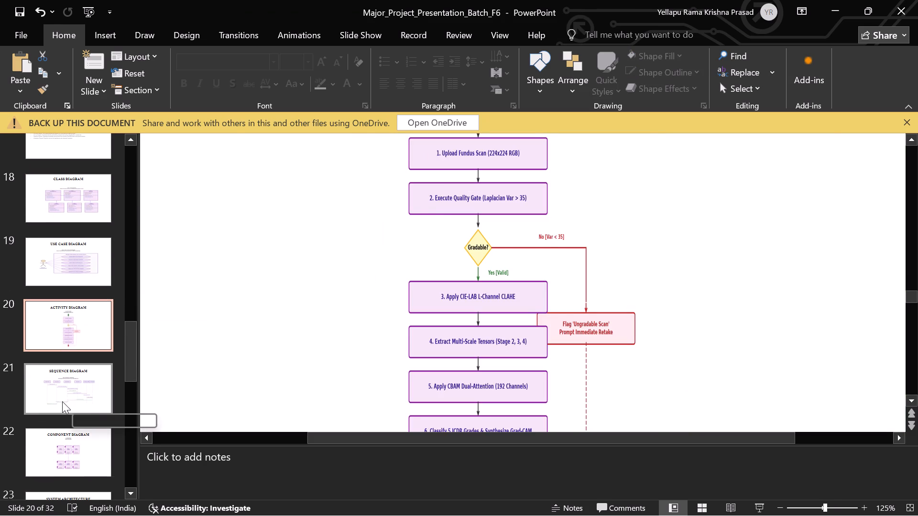
click(62, 401)
click(58, 451)
scroll(58, 451, down, 1)
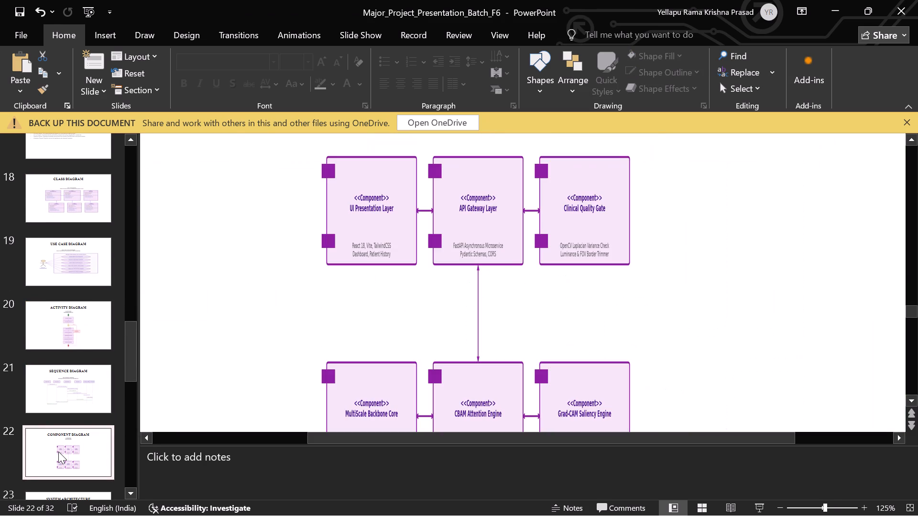
Examine the output screenshot slides 26 to 30, from the terminal test run to the model comparison and confusion matrix.
scroll(58, 451, down, 1)
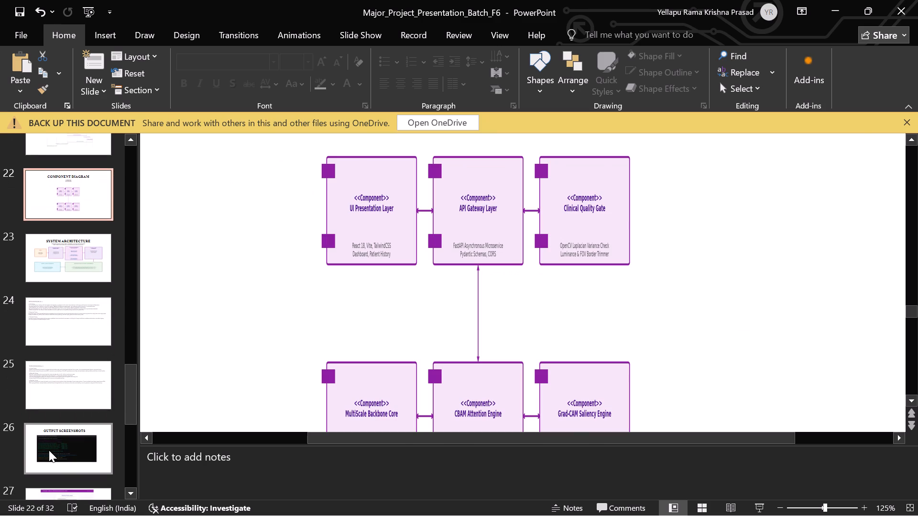
click(49, 450)
scroll(86, 438, down, 1)
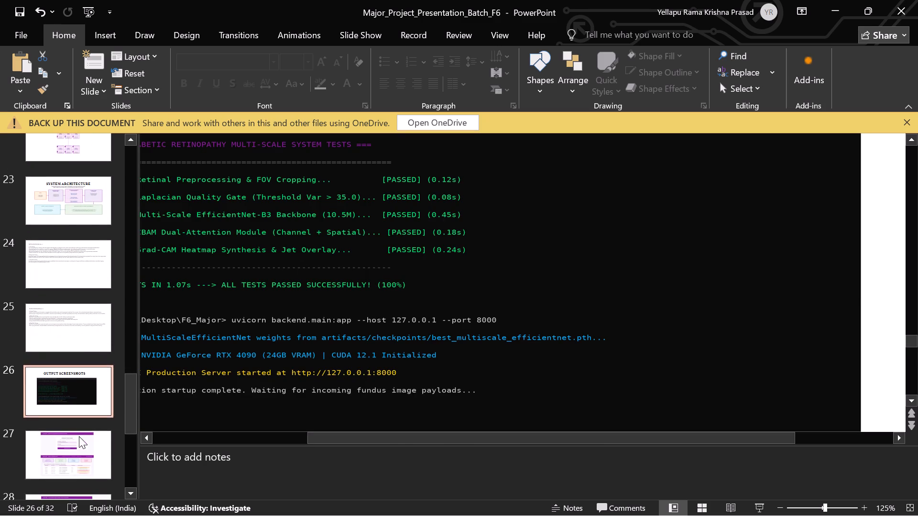
click(64, 432)
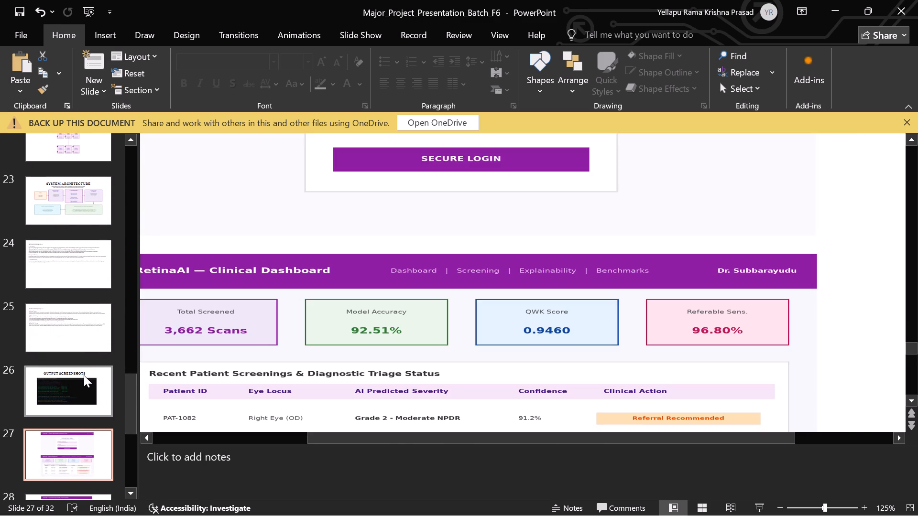
scroll(84, 375, down, 2)
click(65, 321)
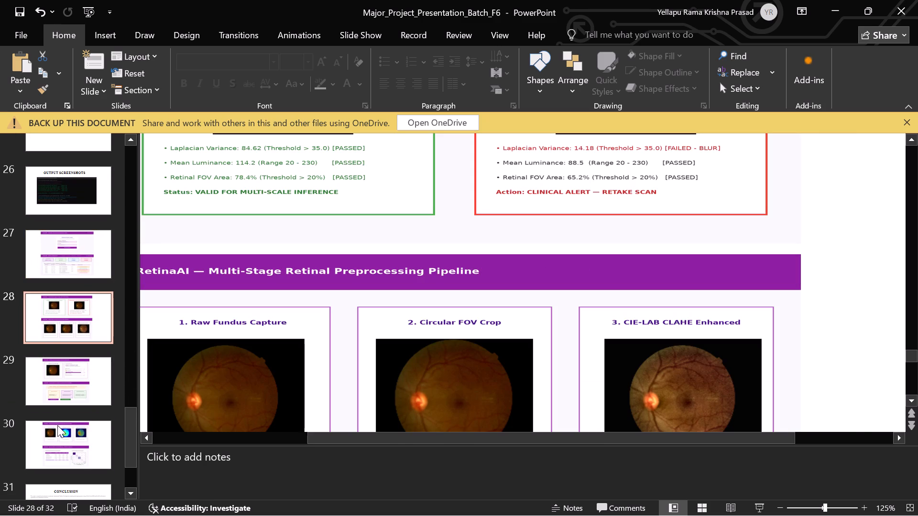
scroll(61, 394, down, 1)
click(67, 359)
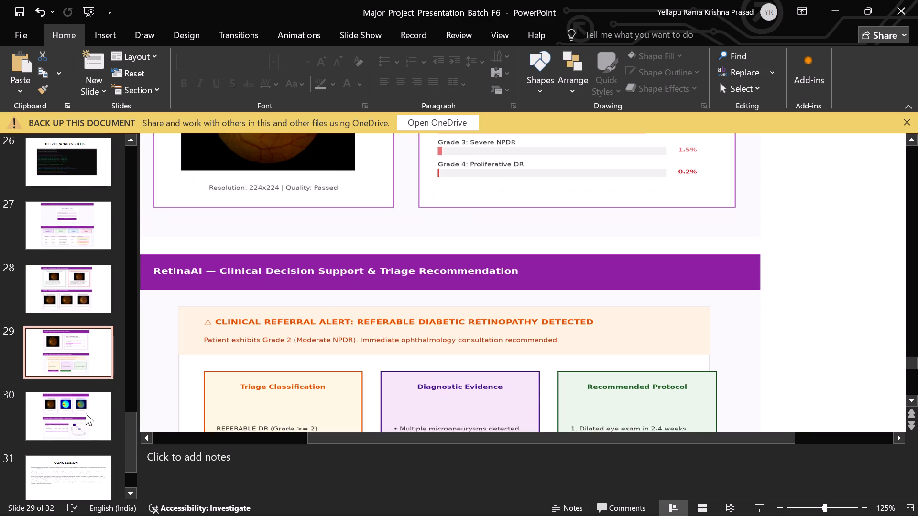
click(86, 413)
scroll(58, 391, down, 1)
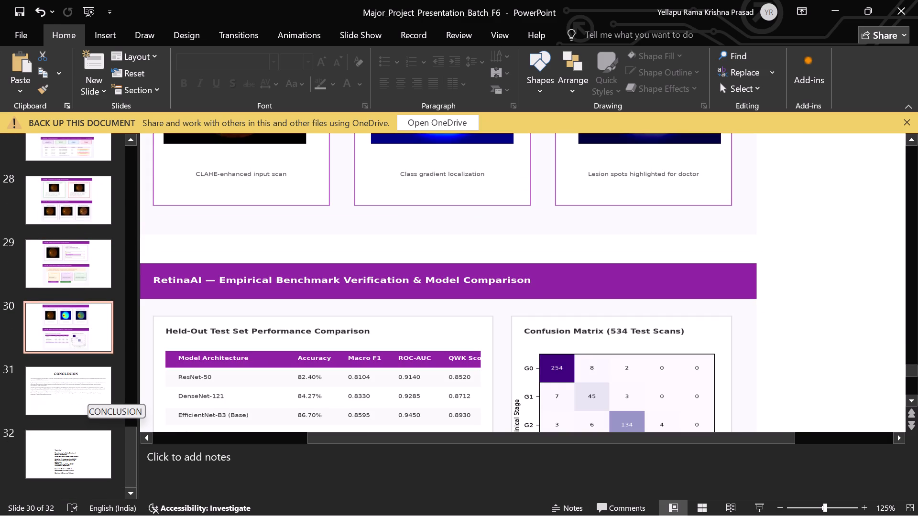
scroll(315, 322, down, 1)
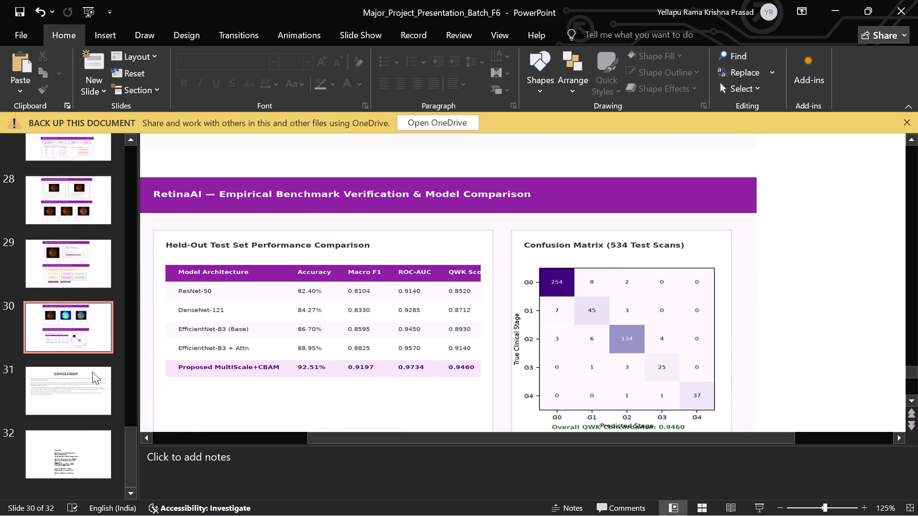
Read through the conclusion slide and the closing Thank You slide.
click(79, 385)
ctrl+scroll(307, 355, down, 2)
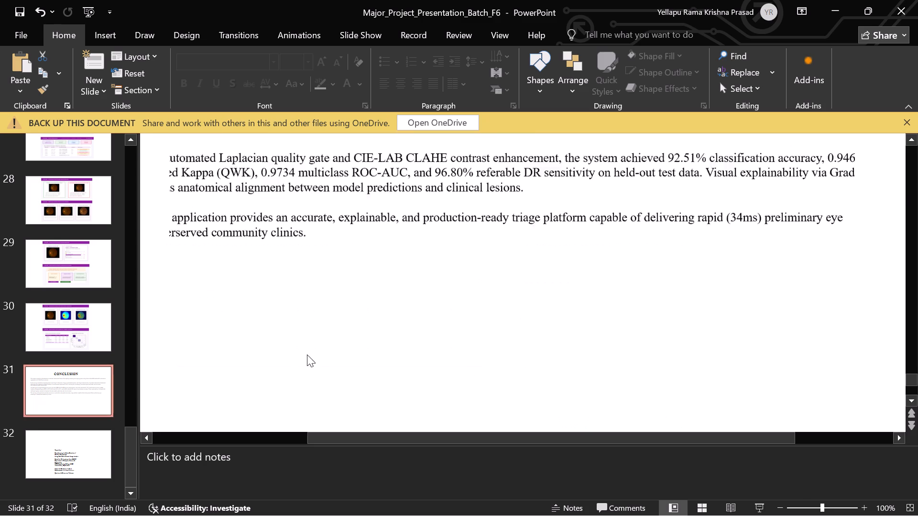
ctrl+scroll(307, 355, down, 1)
click(54, 443)
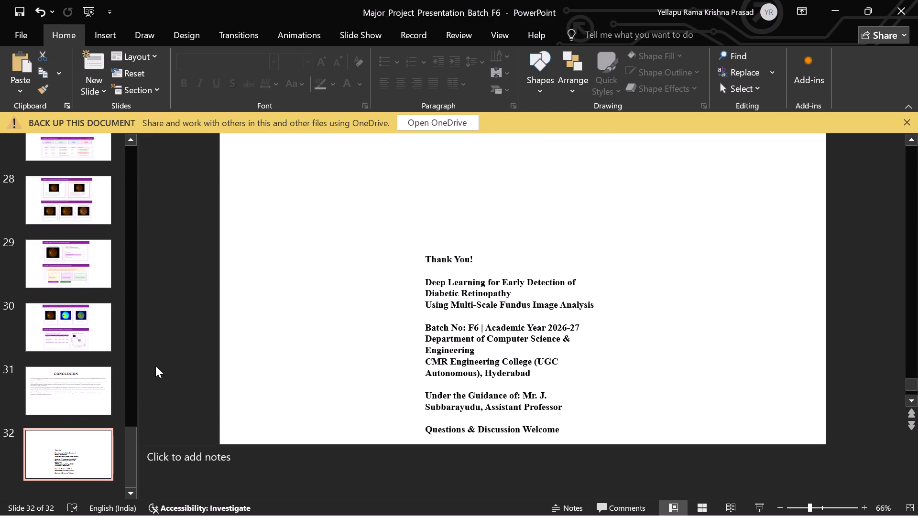
scroll(457, 276, down, 1)
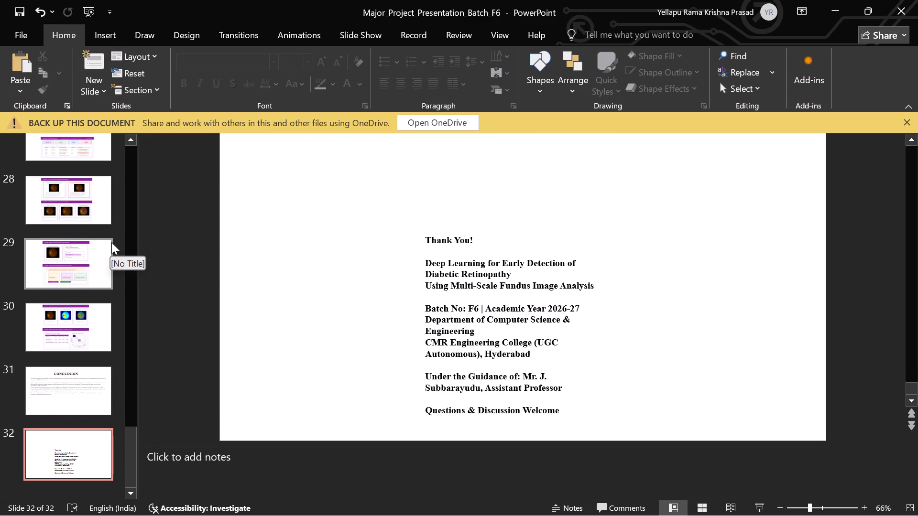
Return to slide 1 and check the layout of the title, guide and team details.
scroll(111, 242, up, 6)
scroll(97, 226, up, 20)
scroll(97, 226, up, 12)
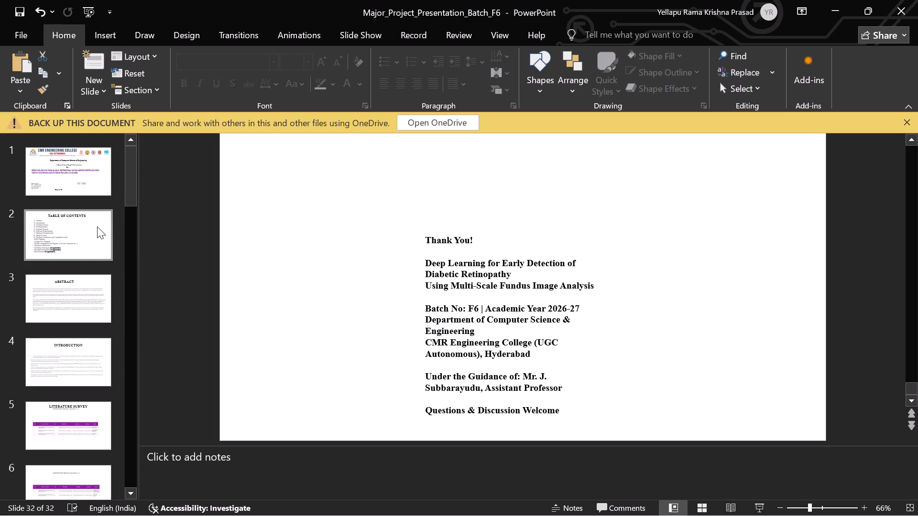
scroll(97, 226, up, 2)
click(88, 204)
click(82, 174)
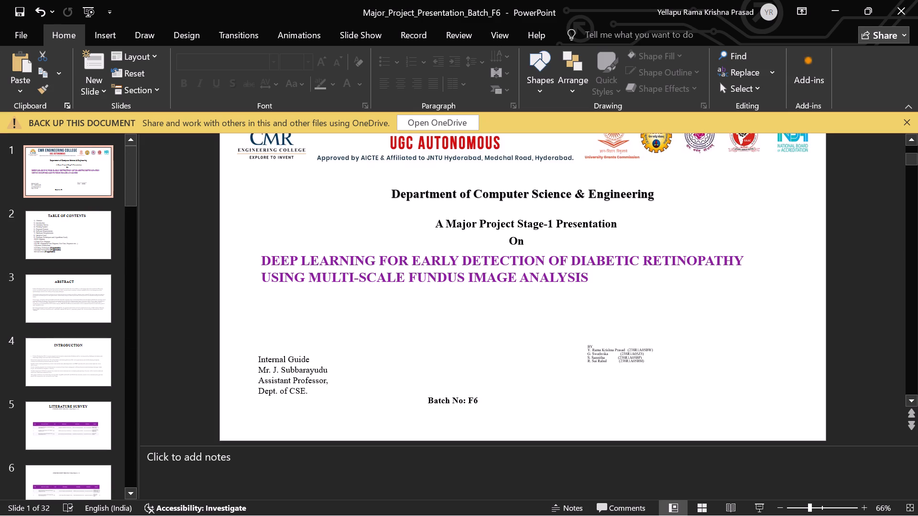
scroll(522, 278, up, 1)
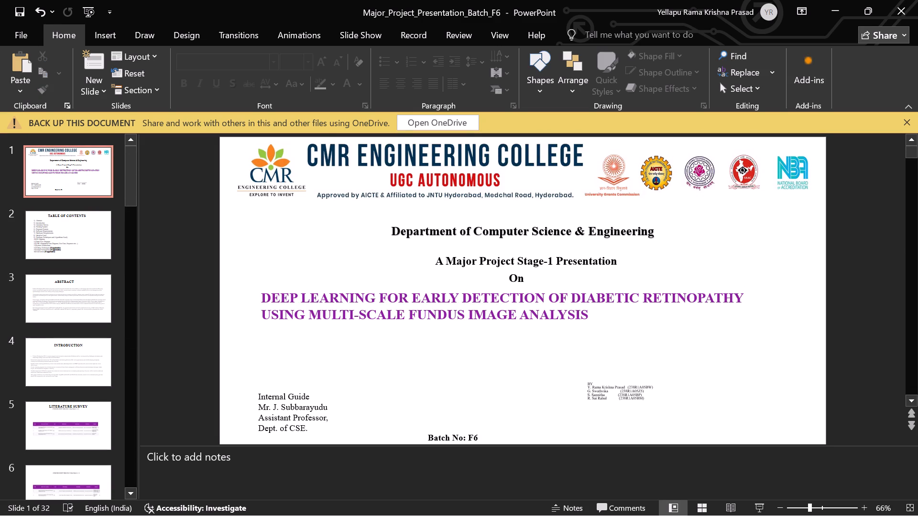
scroll(508, 325, down, 1)
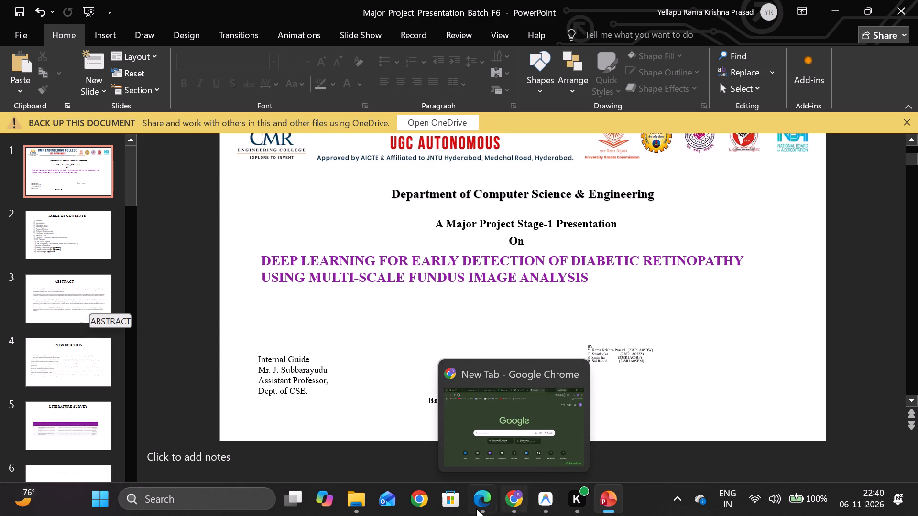
Switch to File Explorer and open Major Poject ppt Formate-2026 from the Downloads folder in PowerPoint.
click(359, 500)
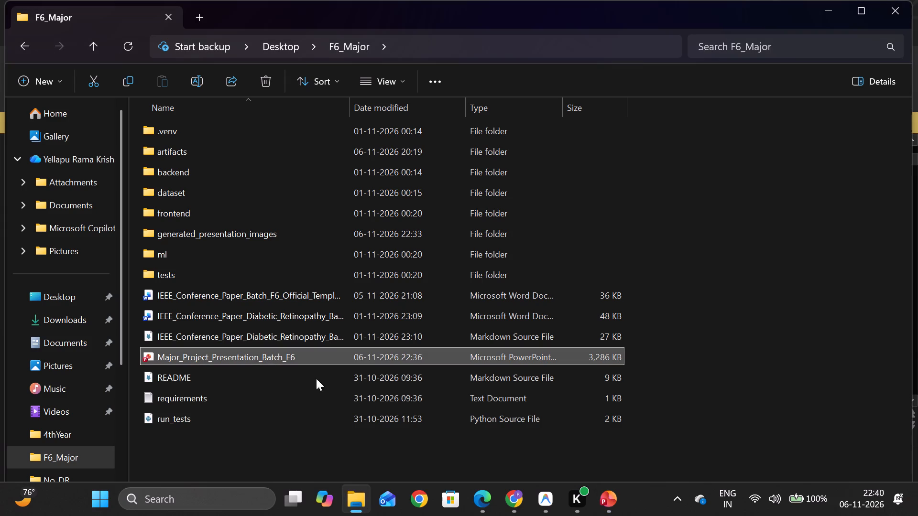
click(59, 317)
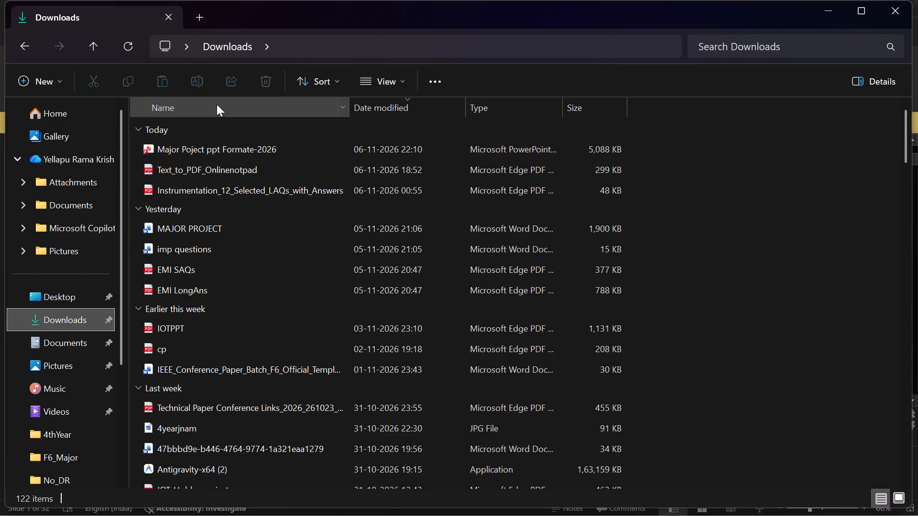
double_click(229, 146)
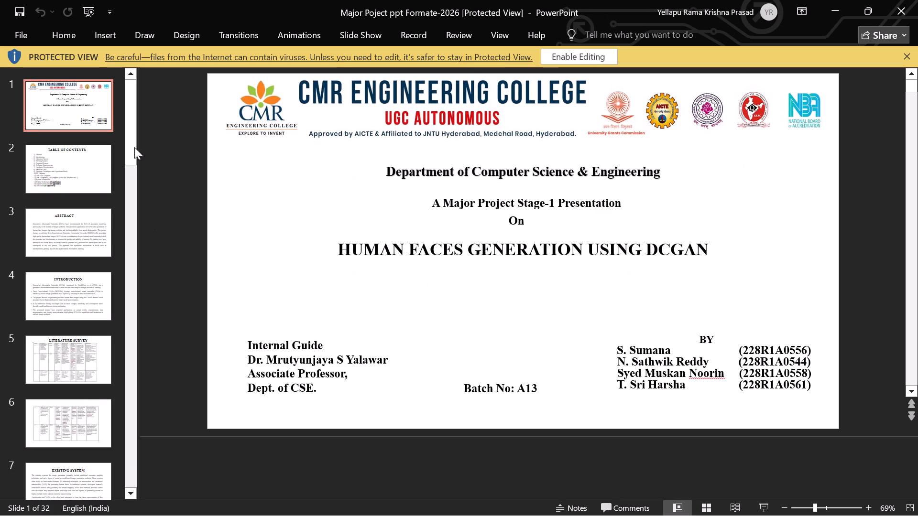
Switch to Major_Project_Presentation_Batch_F6 and check the layout of its slides from the title slide to the Abstract.
key(alt+Tab)
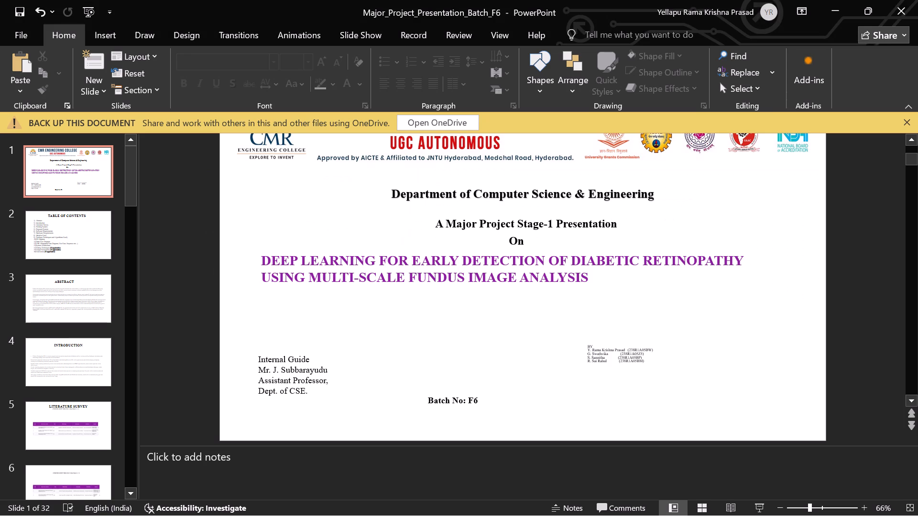
key(alt+Tab)
key(alt+Tab)
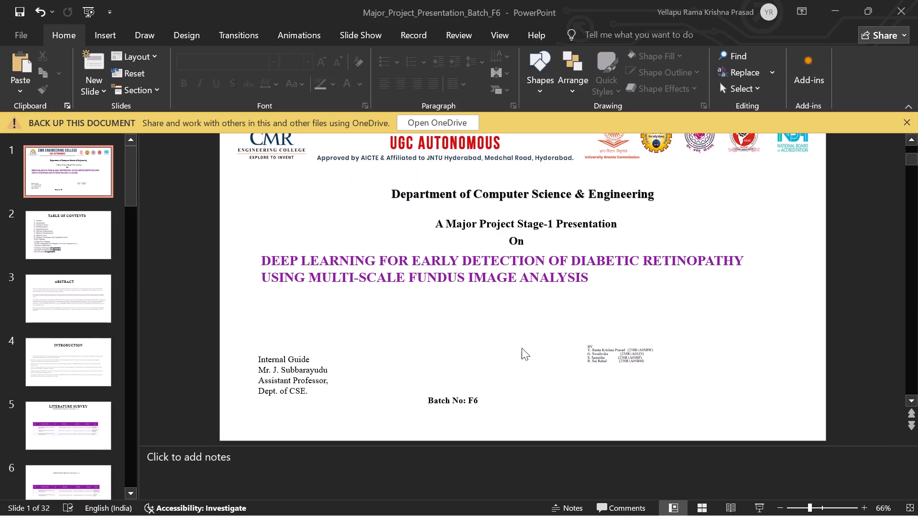
scroll(522, 348, down, 2)
scroll(522, 348, up, 3)
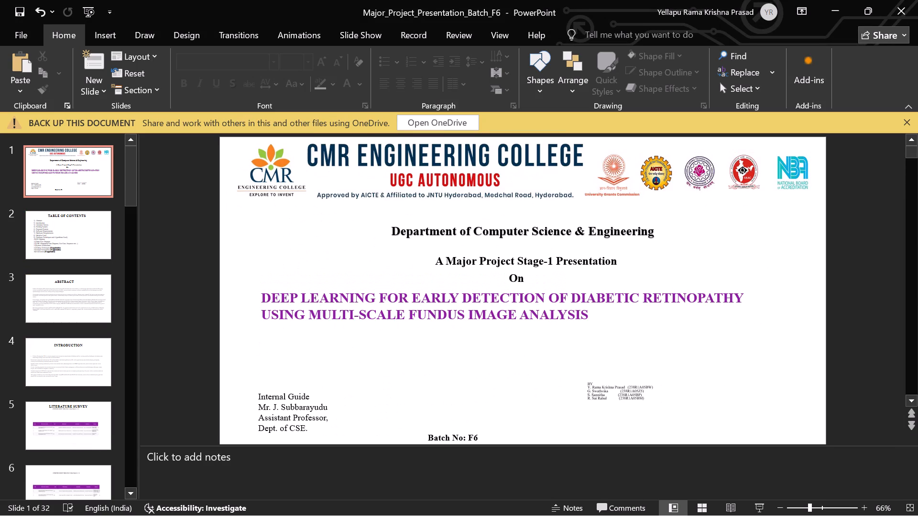
scroll(504, 337, down, 2)
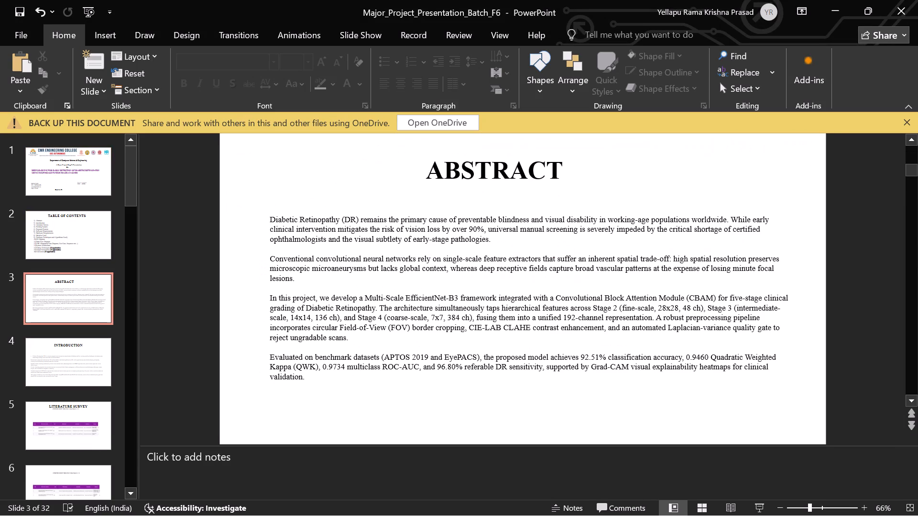
Return to Major Poject ppt Formate-2026 and examine the formatting of its opening slides, including the title, Literature Survey, Proposed System and Modules Used.
key(alt+Tab)
scroll(420, 322, down, 3)
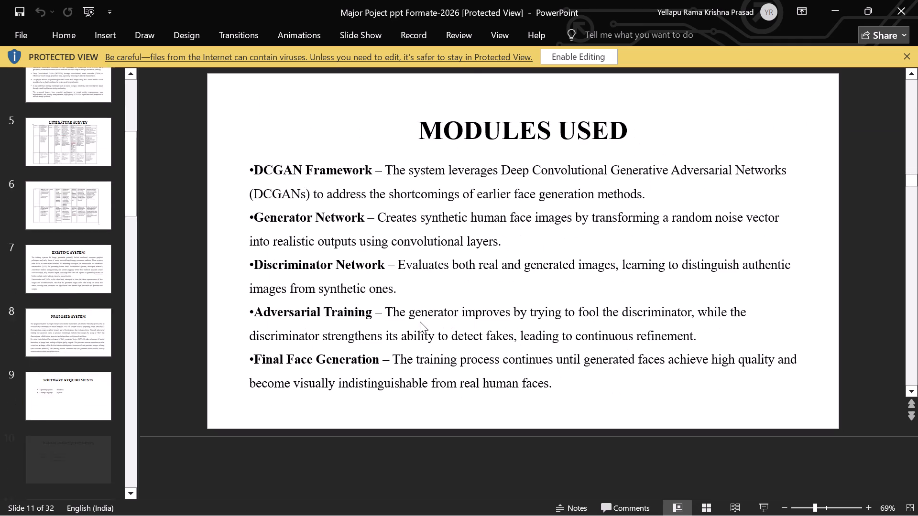
scroll(412, 282, down, 1)
scroll(412, 282, up, 4)
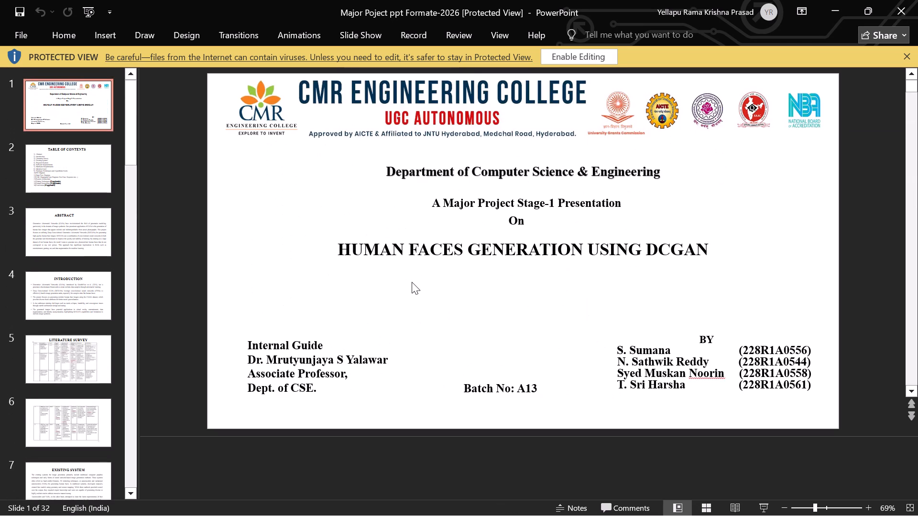
scroll(519, 326, down, 4)
scroll(470, 292, up, 2)
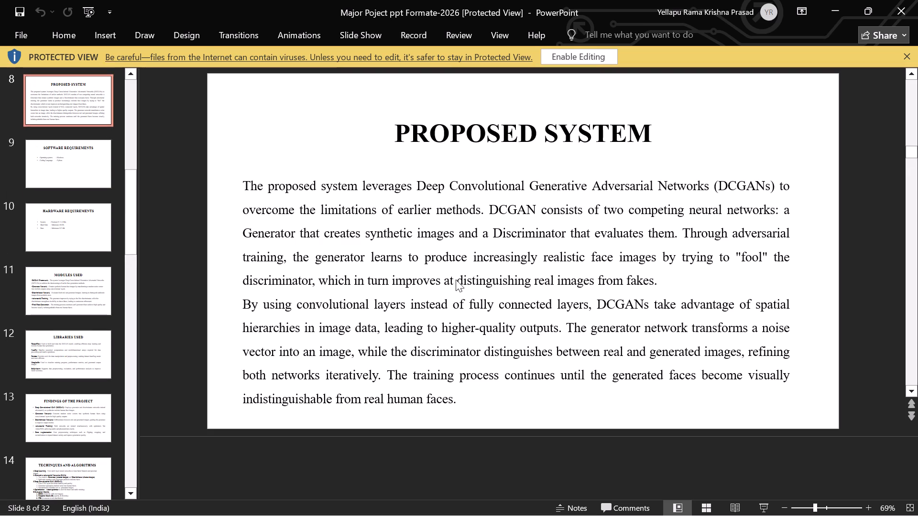
scroll(445, 261, up, 1)
scroll(445, 261, down, 1)
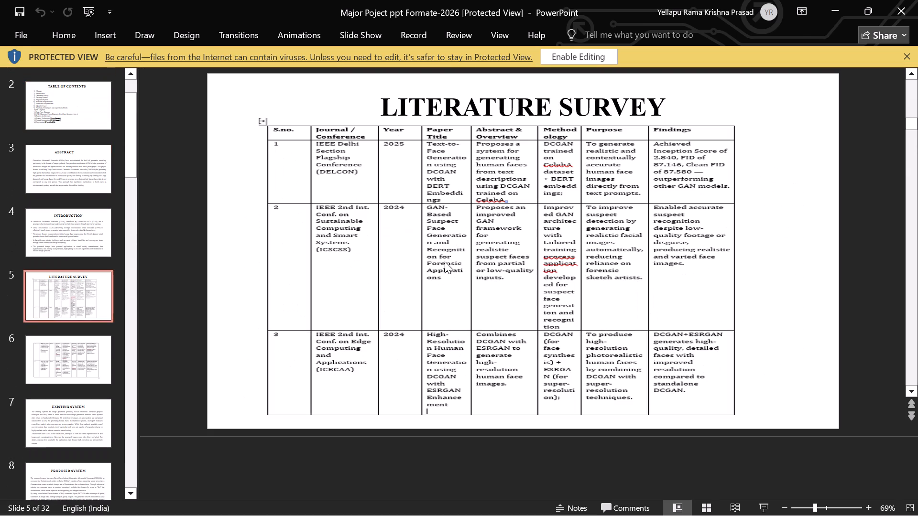
scroll(431, 223, up, 1)
click(431, 223)
Alternate between the two presentations to compare the generated Abstract slide with the format file's title slide.
key(alt+Tab)
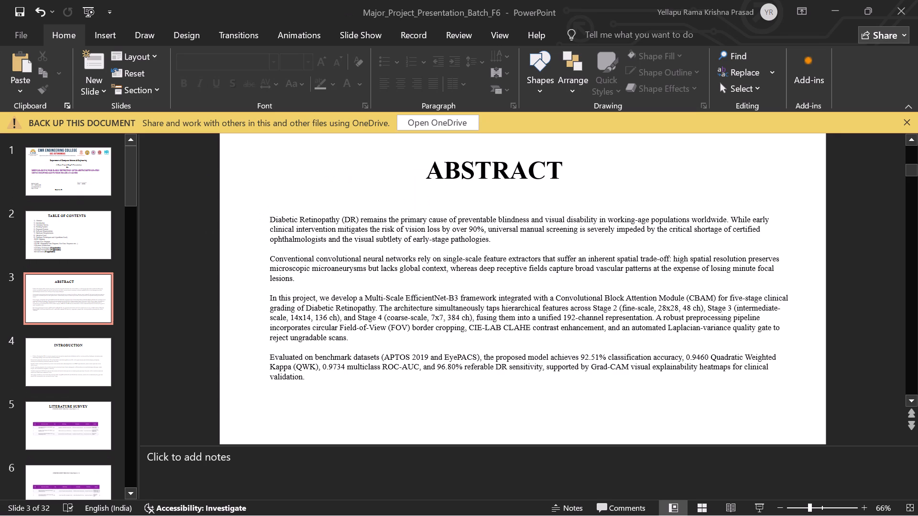
key(alt+Tab)
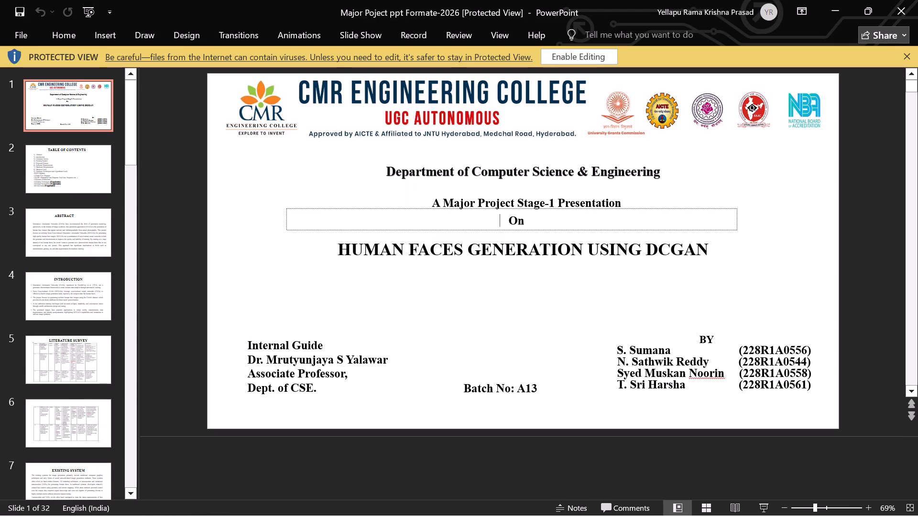
click(325, 293)
key(alt+Tab)
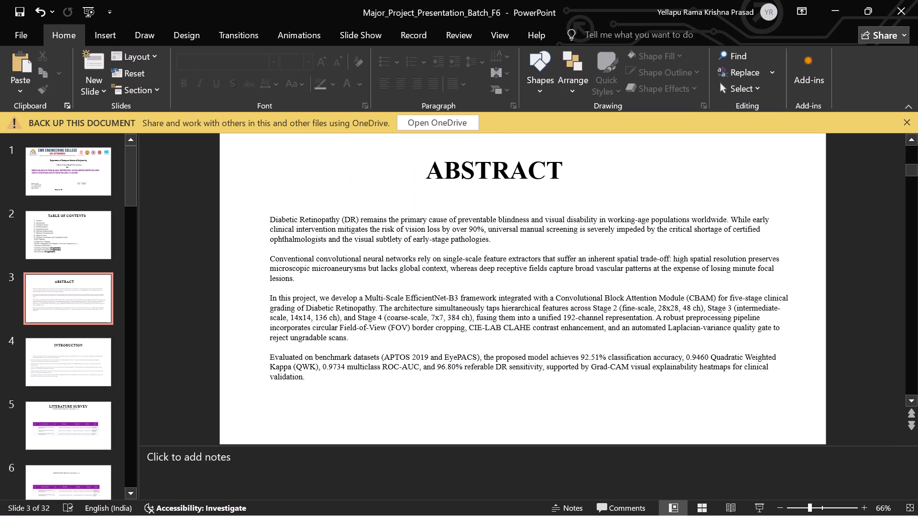
key(Tab)
key(alt+Tab)
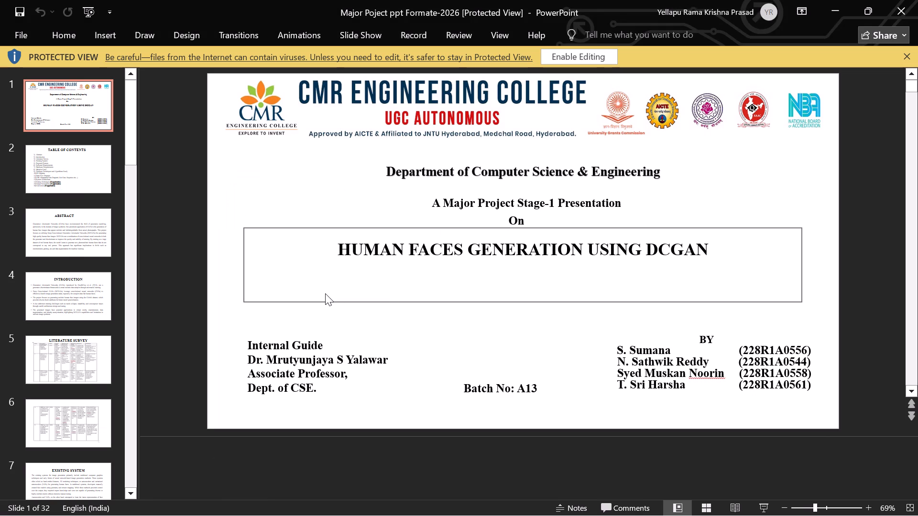
key(alt+Tab)
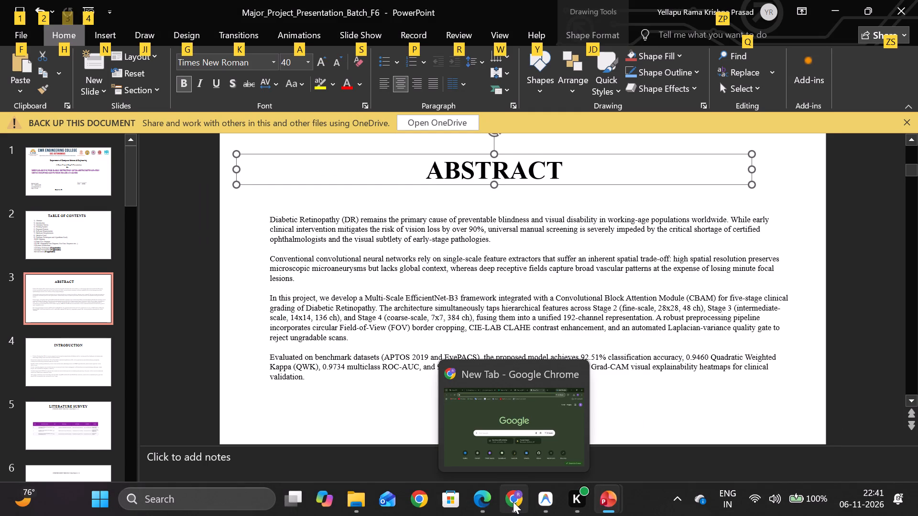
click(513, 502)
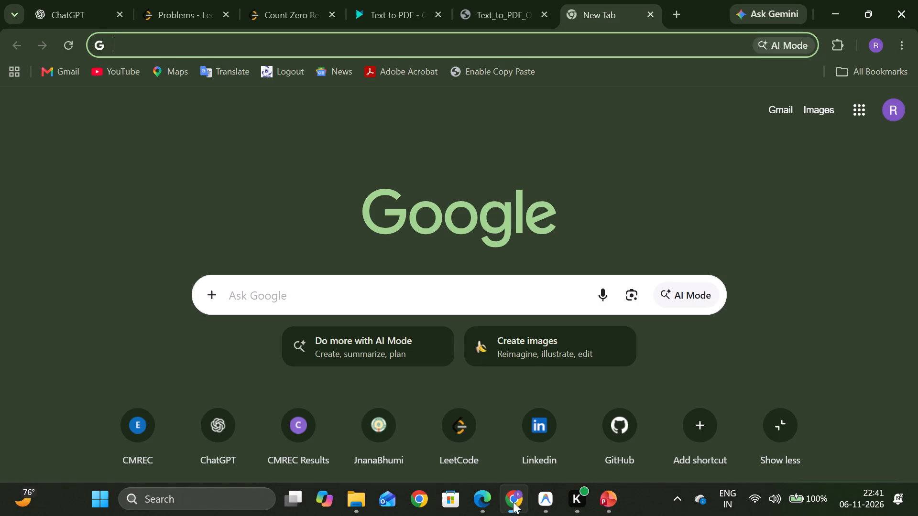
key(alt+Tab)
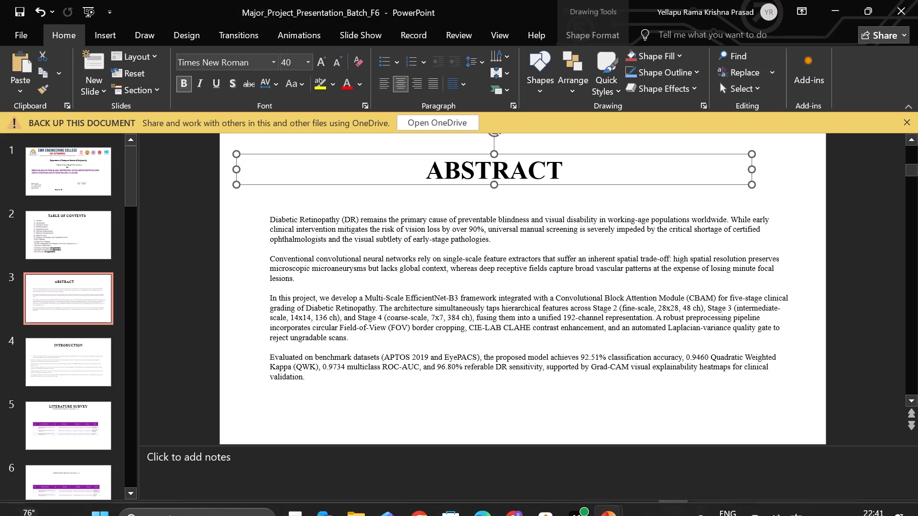
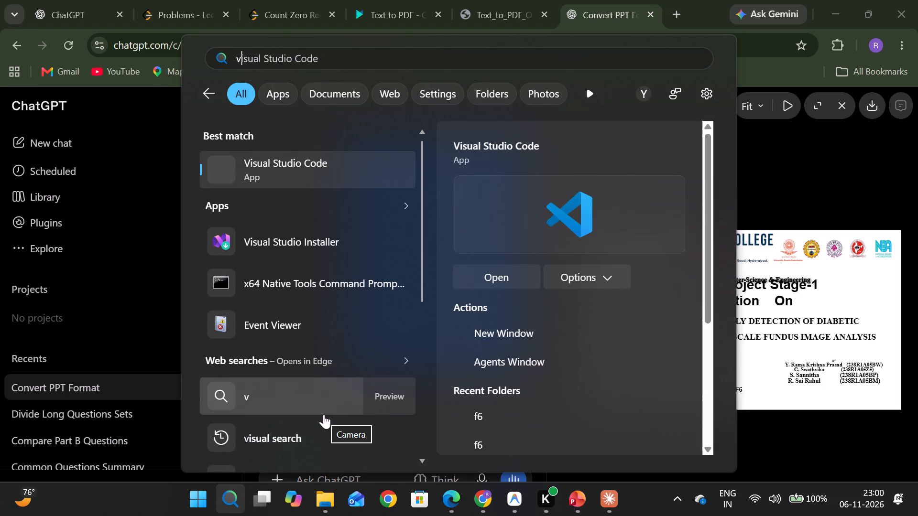
key(d)
key(BackSpace)
key(s)
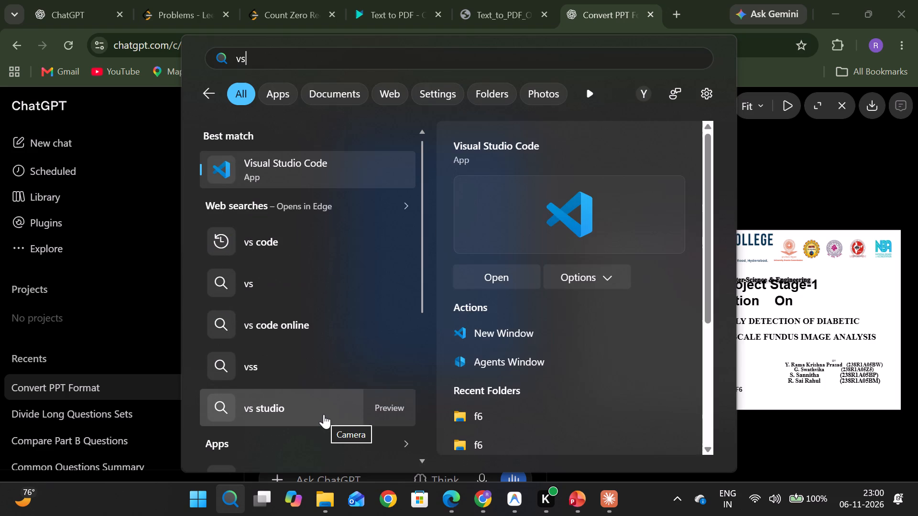
click(492, 281)
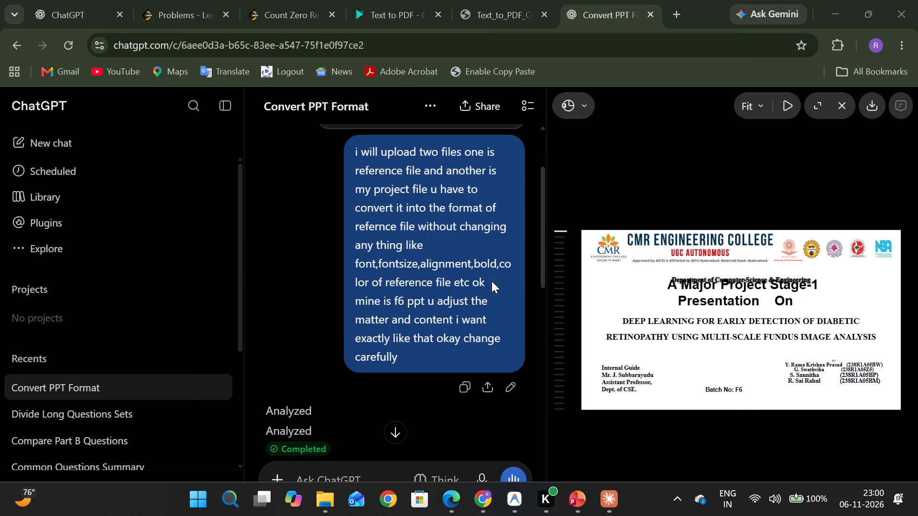
scroll(450, 310, left, 1)
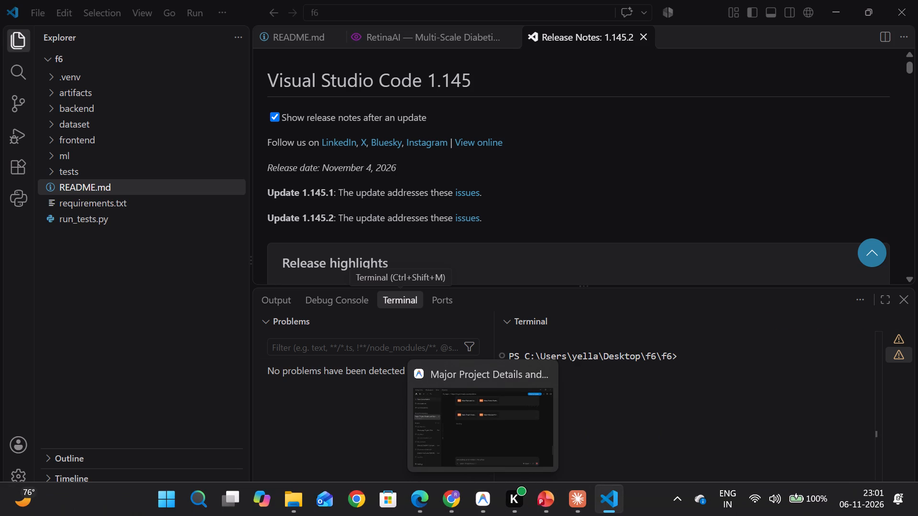
scroll(583, 303, up, 1)
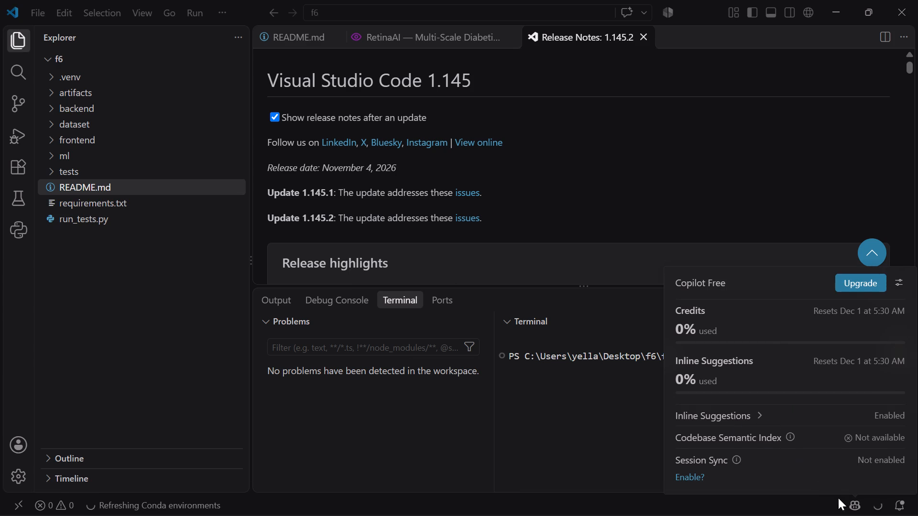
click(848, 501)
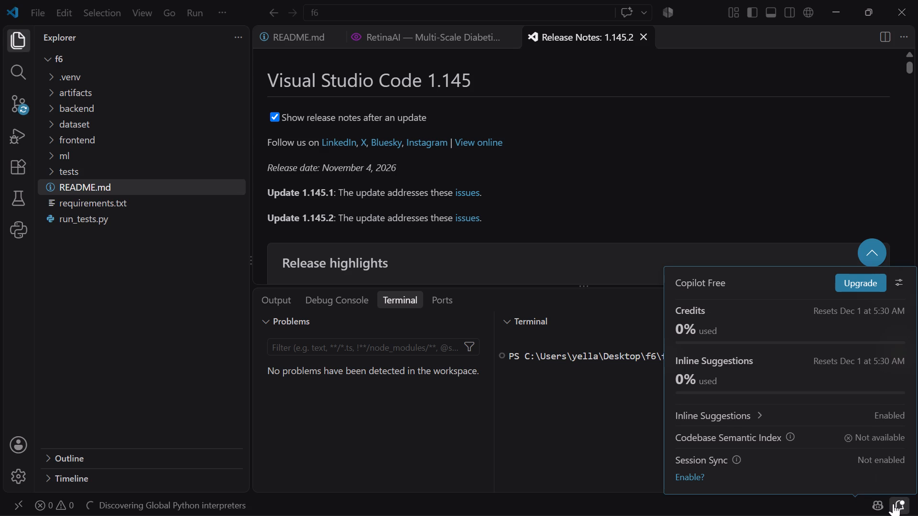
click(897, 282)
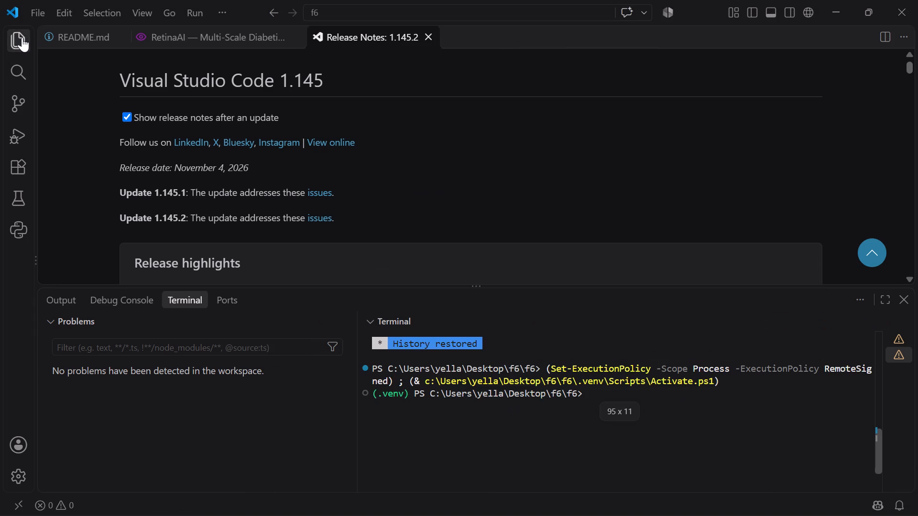
click(106, 31)
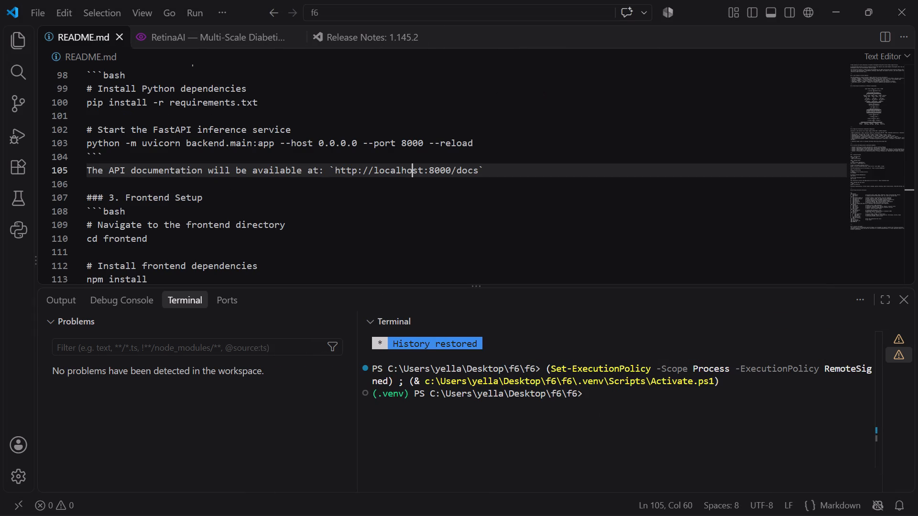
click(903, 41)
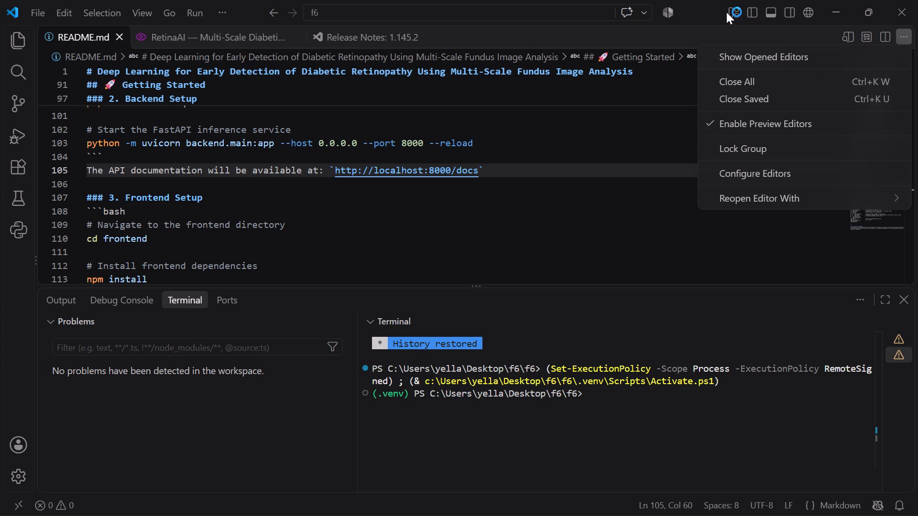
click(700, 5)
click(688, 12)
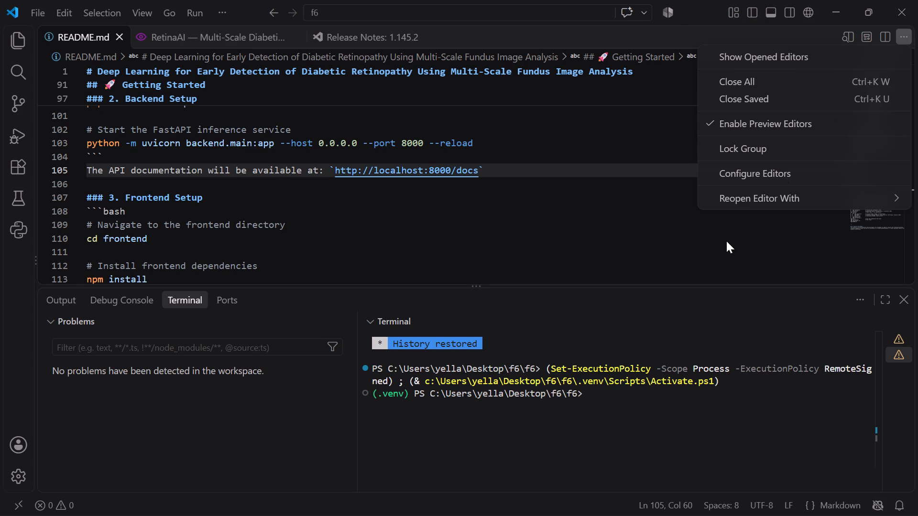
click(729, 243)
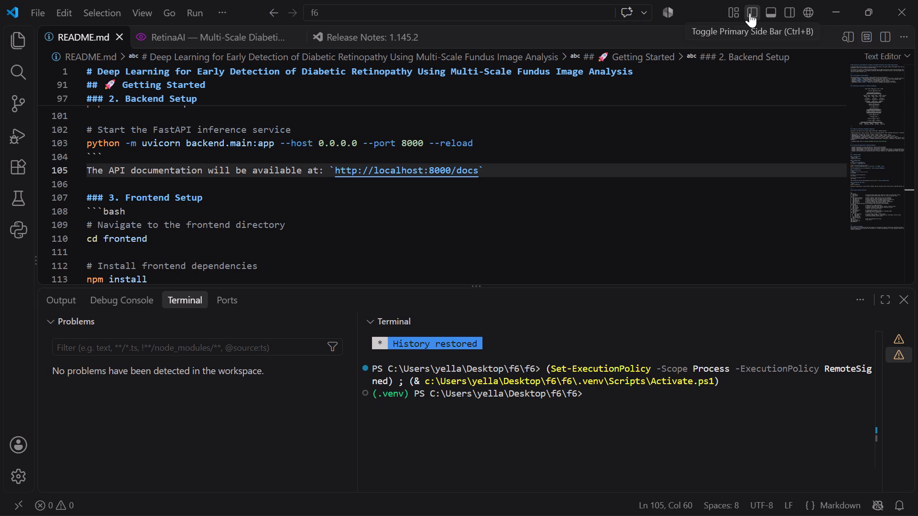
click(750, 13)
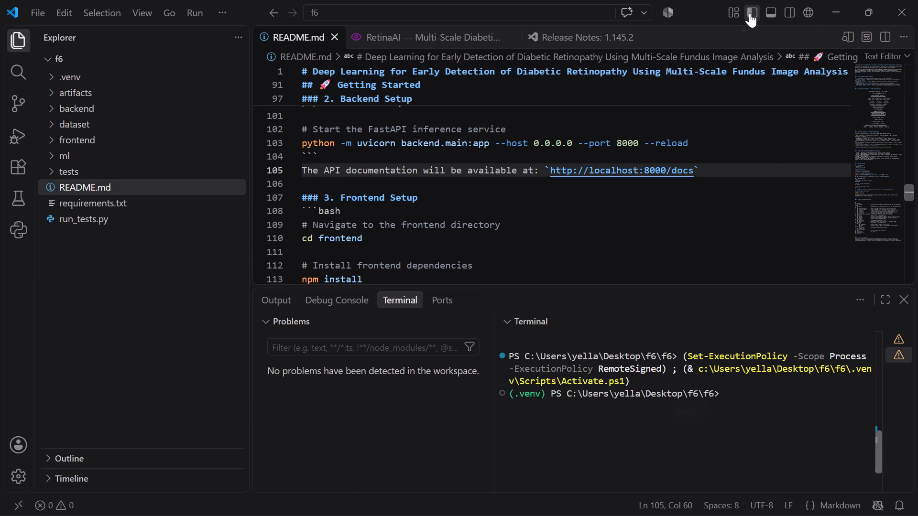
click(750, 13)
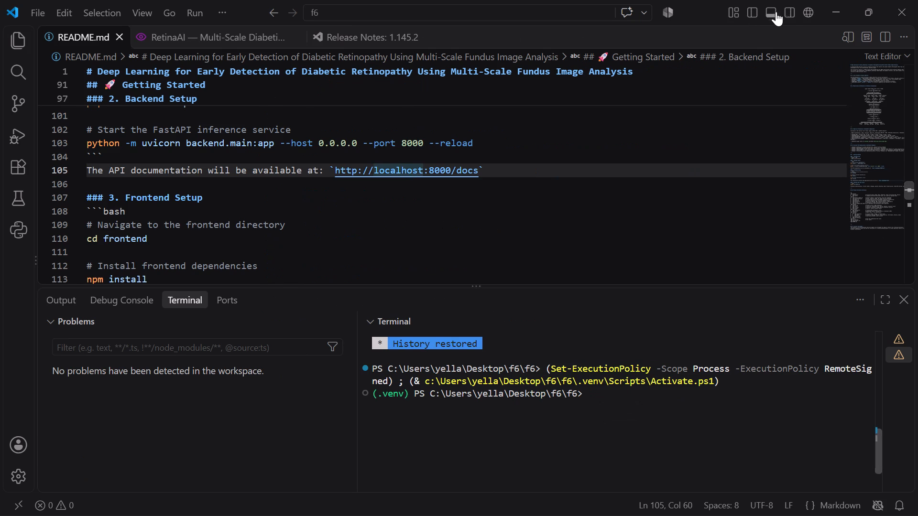
click(808, 14)
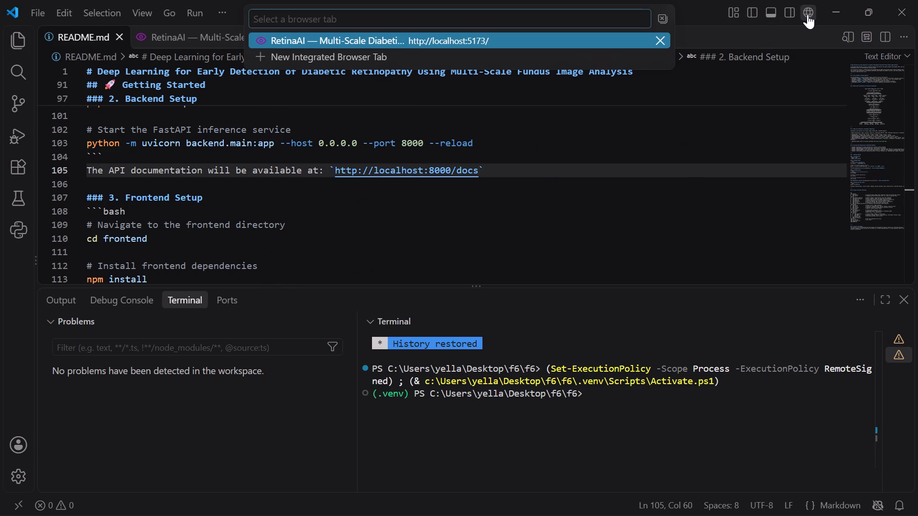
click(659, 38)
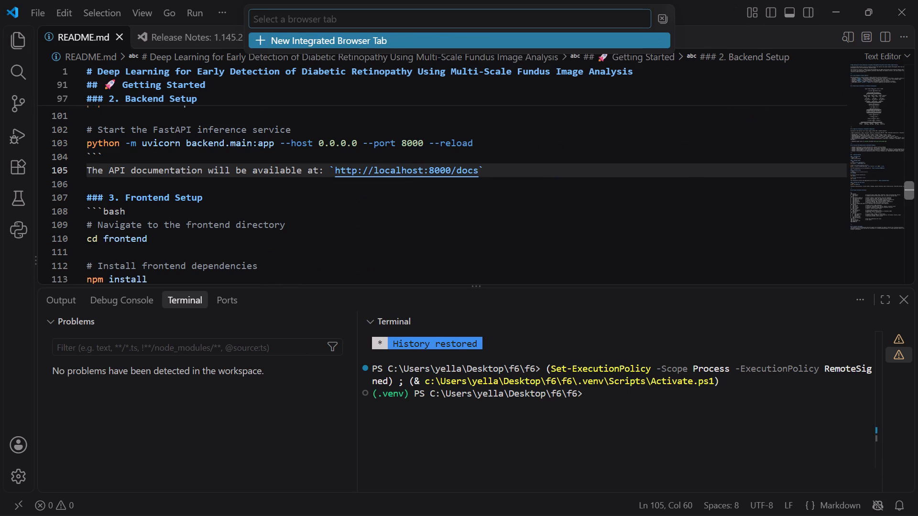
click(730, 108)
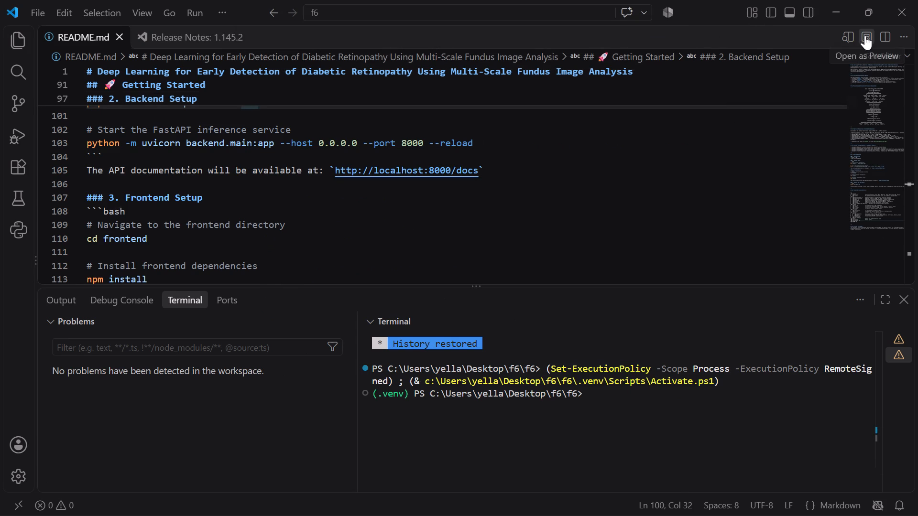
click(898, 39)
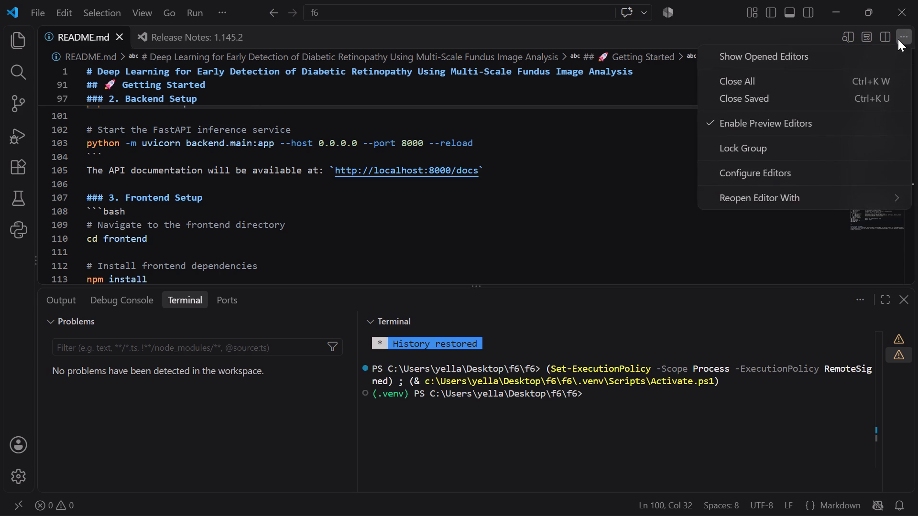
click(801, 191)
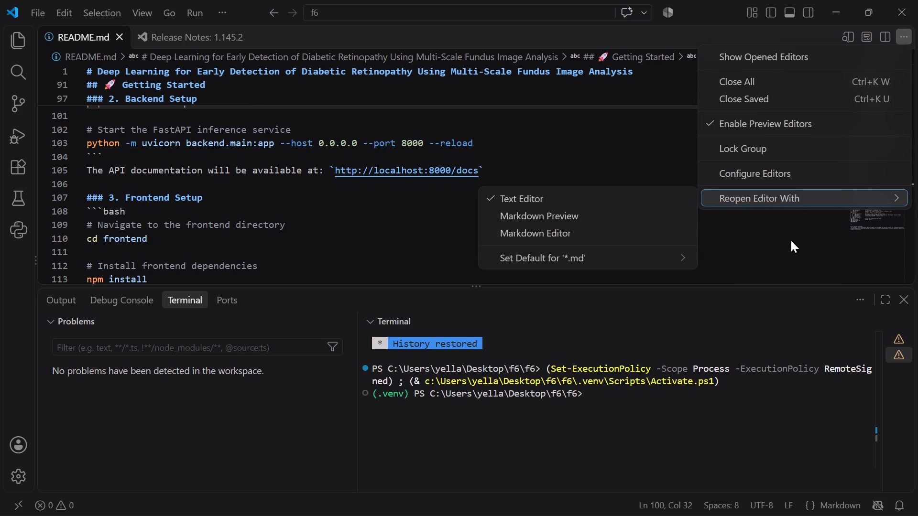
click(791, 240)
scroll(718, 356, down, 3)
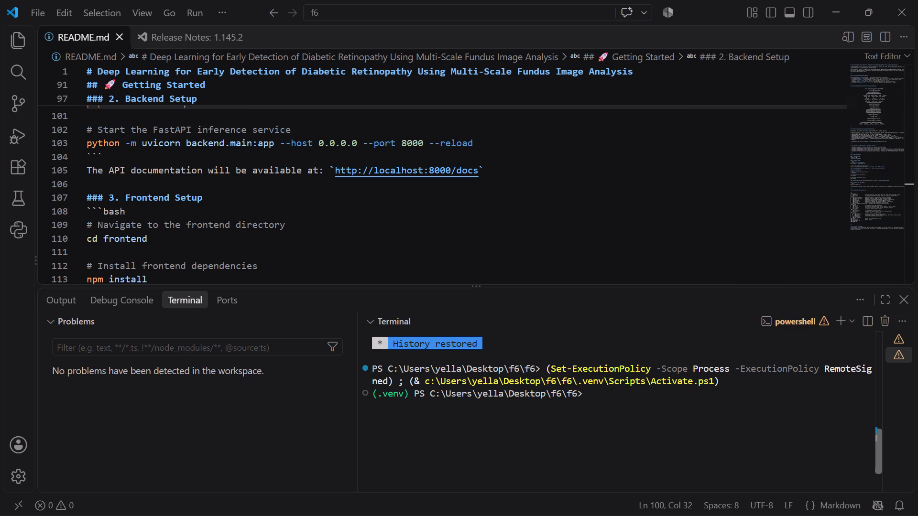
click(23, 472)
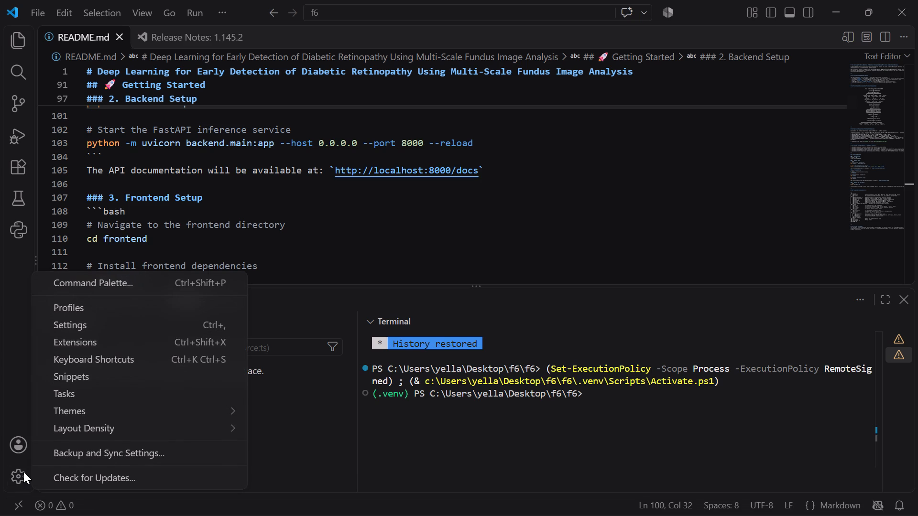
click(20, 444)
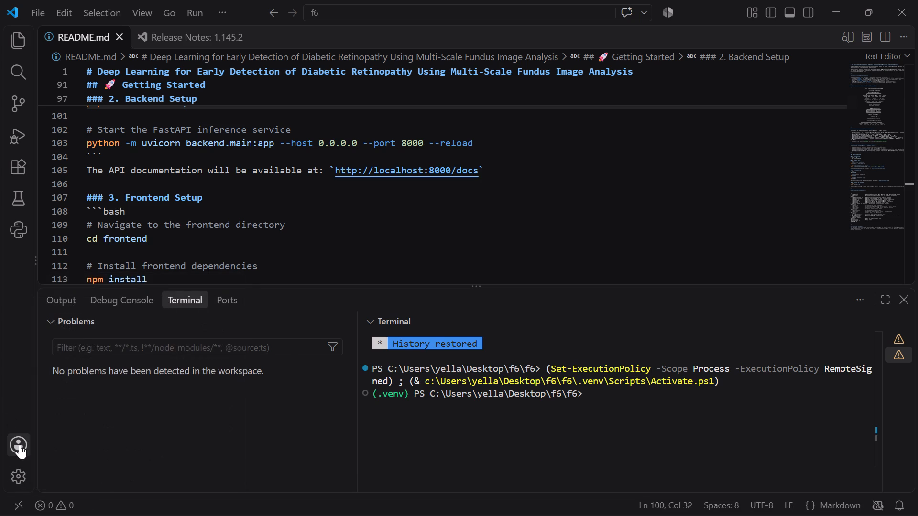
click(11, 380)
Look over the installed and recommended extensions in Visual Studio Code, ending with the side bar collapsed.
key(ctrl+shift+x)
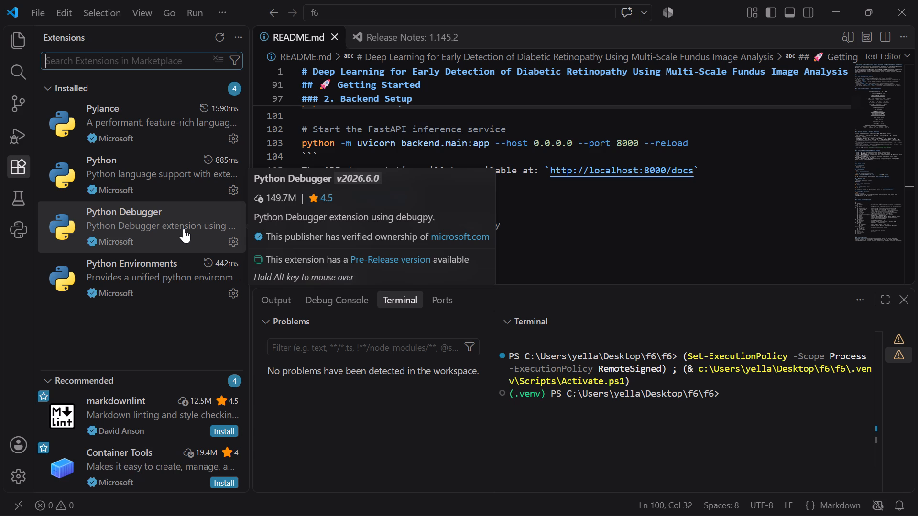
click(236, 34)
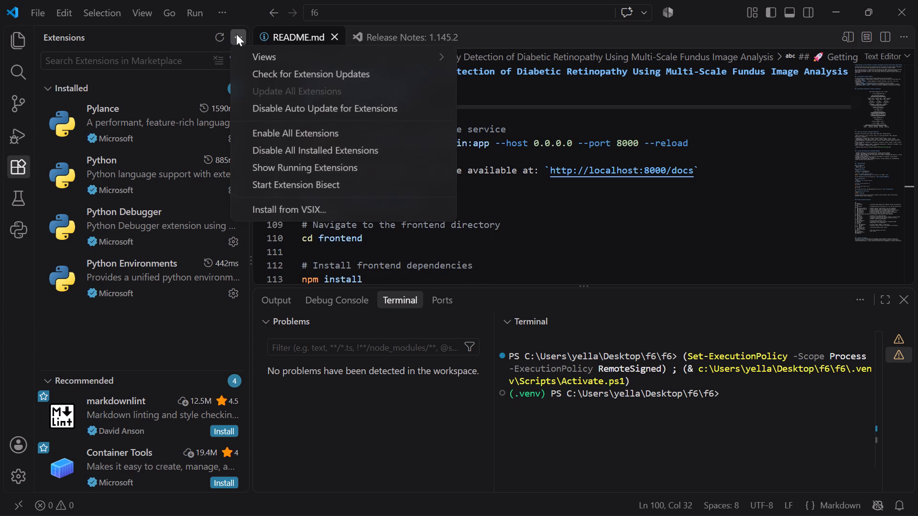
click(232, 29)
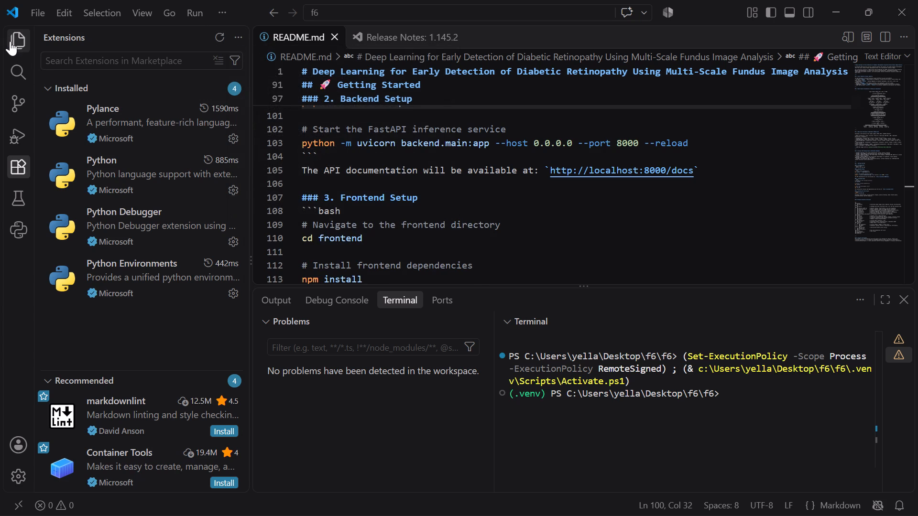
click(10, 41)
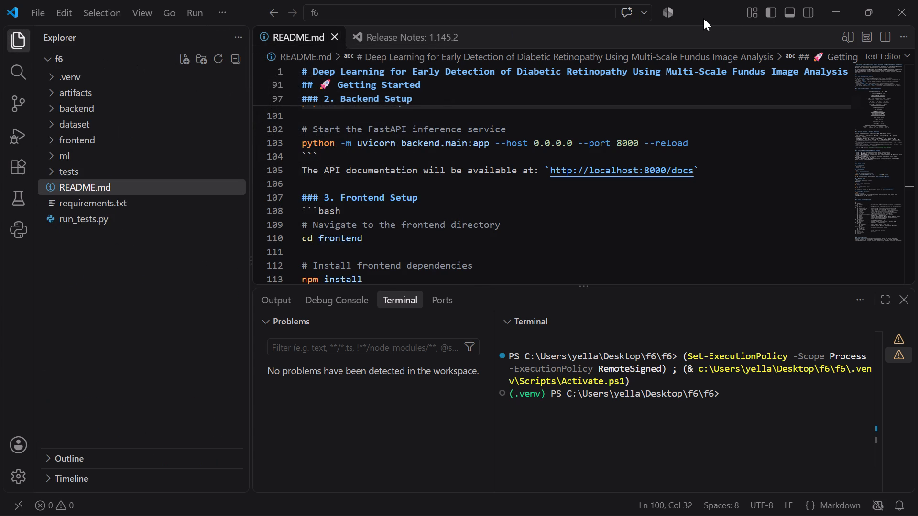
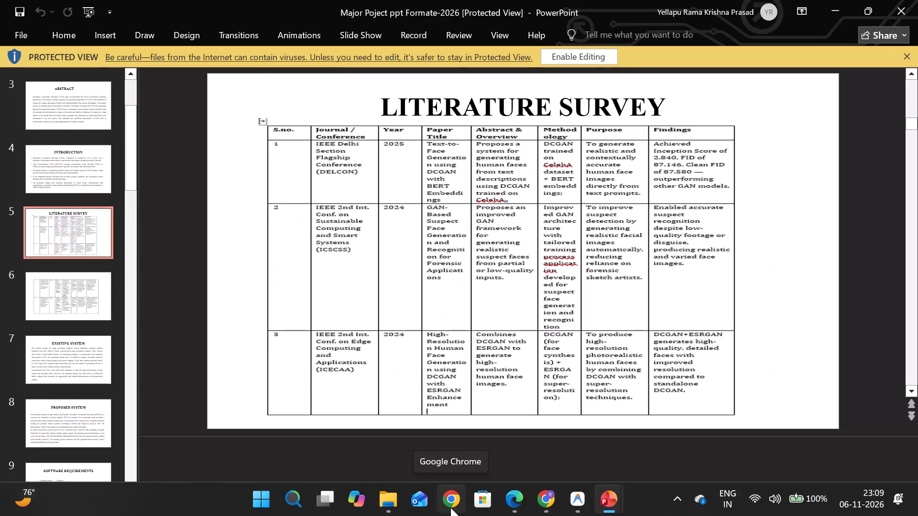
Review the reference deck's slides from Literature Survey through the diagrams and Testing Techniques to Output Screenshots.
key(Down)
key(Down)
key(Down)
key(Down)
key(Down)
key(Down)
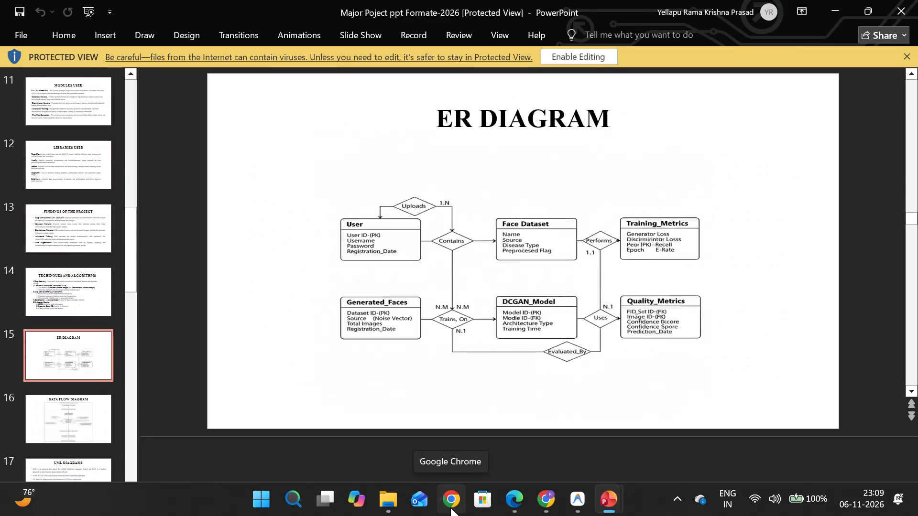
key(Down)
key(Down)
key(Down)
key(Down)
key(Down)
key(Down)
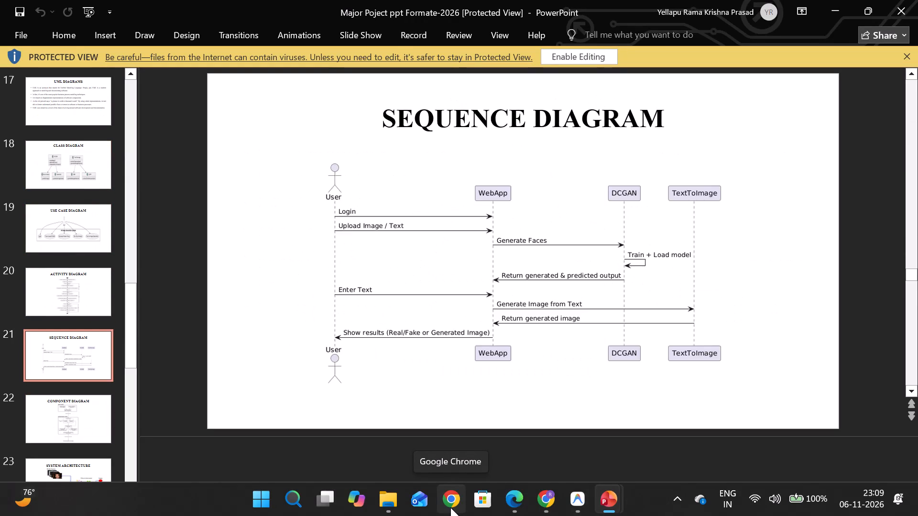
key(Down)
key(Down)
key(Down)
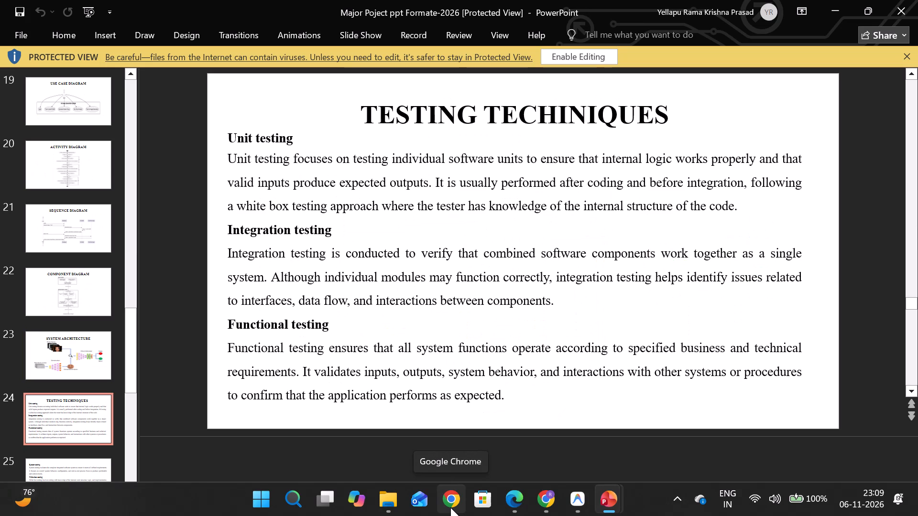
key(Down)
key(Down)
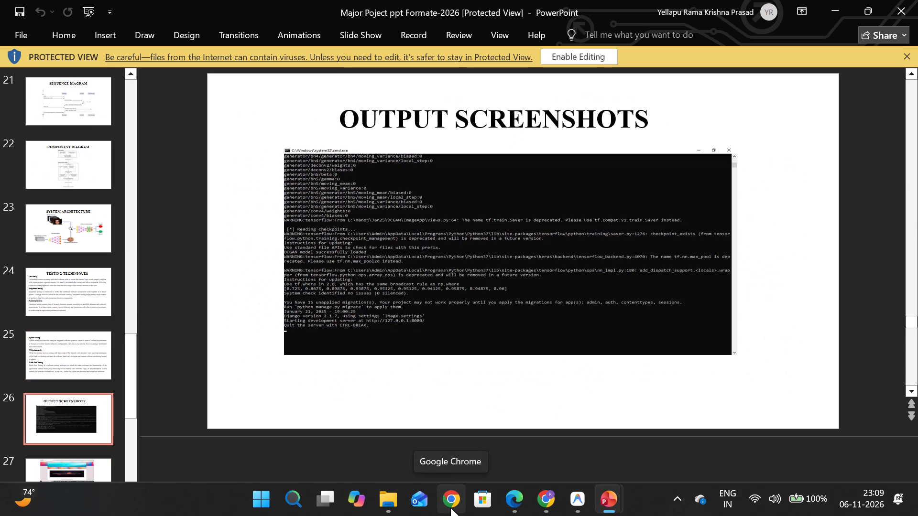
Revisit the Testing Techniques slide, and review the remaining reference slides through to the closing Thank You slide.
key(Up)
key(Up)
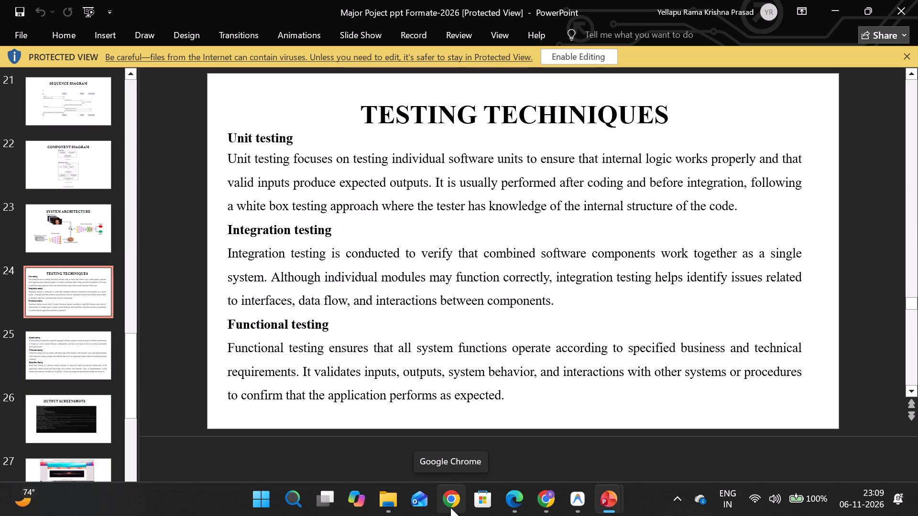
key(Down)
key(Down)
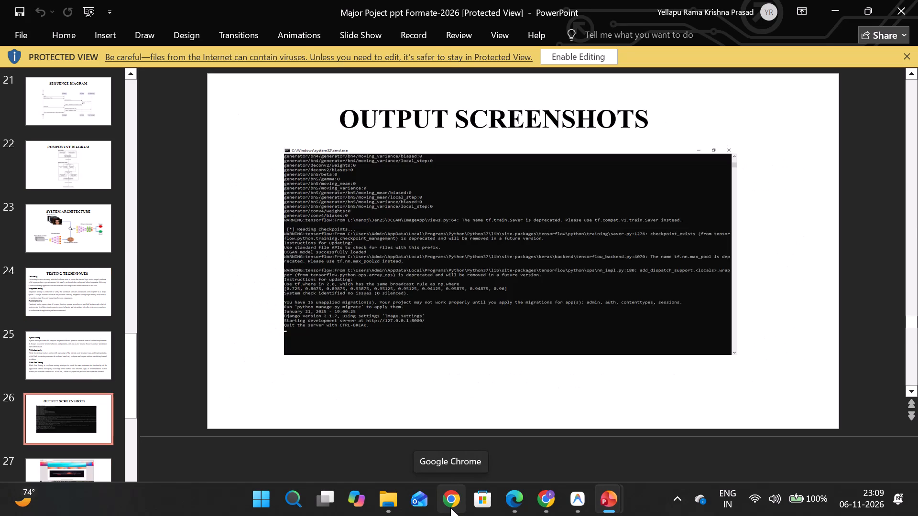
key(Down)
key(Down)
key(Down)
key(Down)
key(Down)
key(Down)
key(Down)
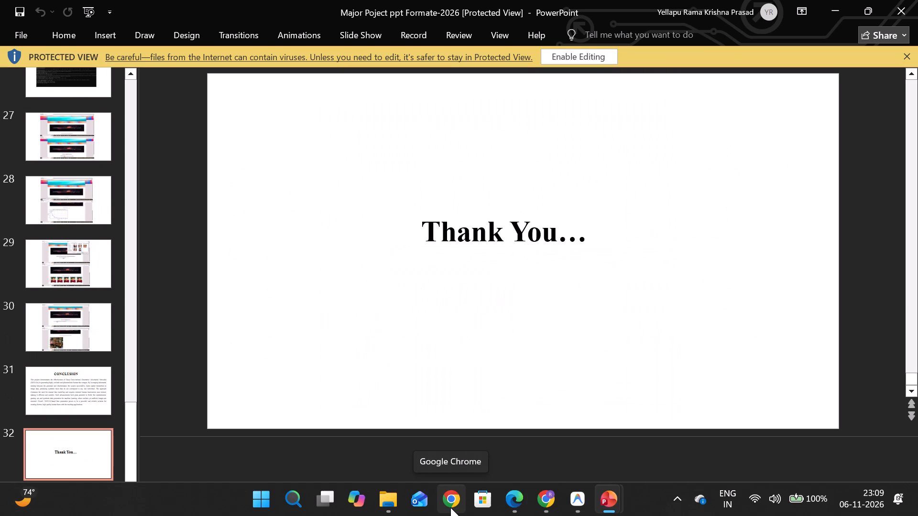
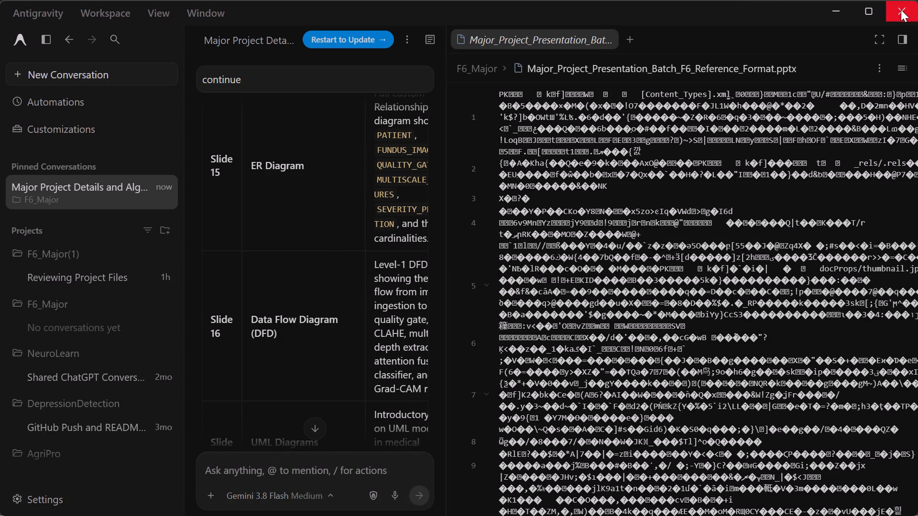
click(907, 12)
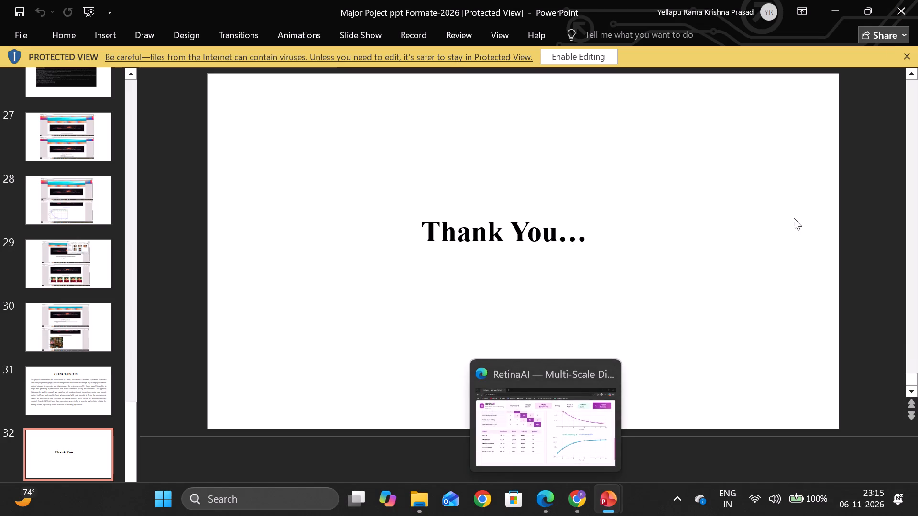
Switch to File Explorer and open Major_Project_Presentation_Batch_F6_Reference_Format from the Desktop's F6_Major folder in PowerPoint.
click(833, 13)
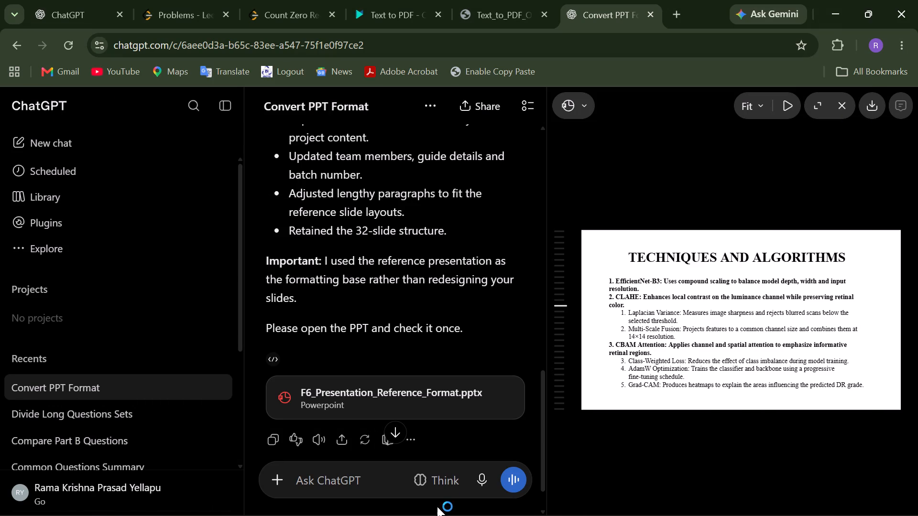
click(415, 511)
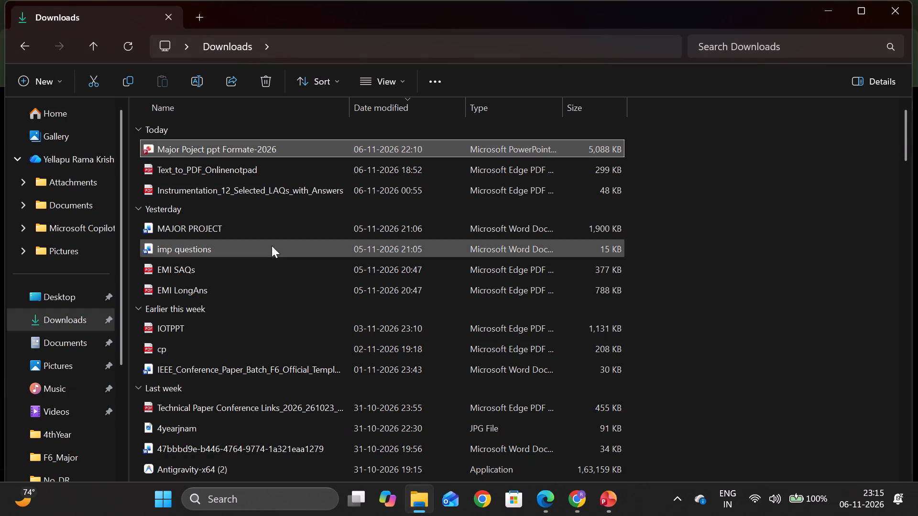
click(72, 291)
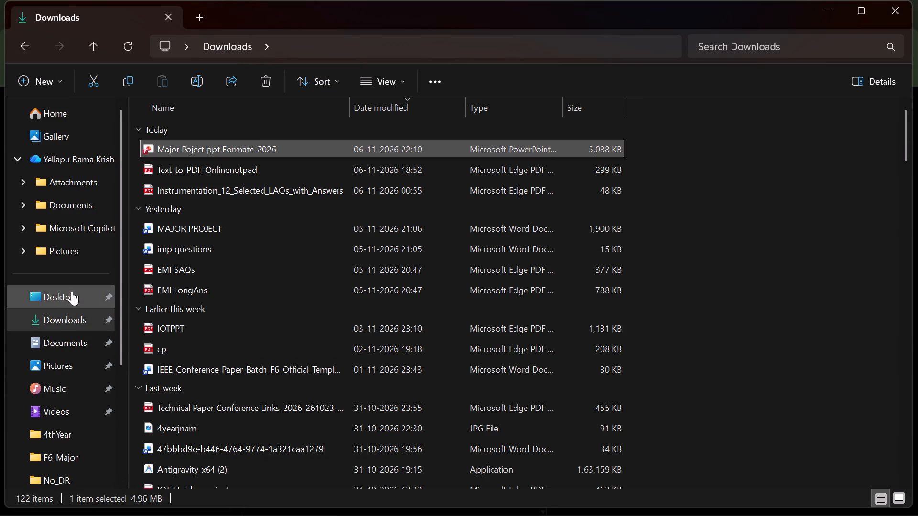
double_click(200, 279)
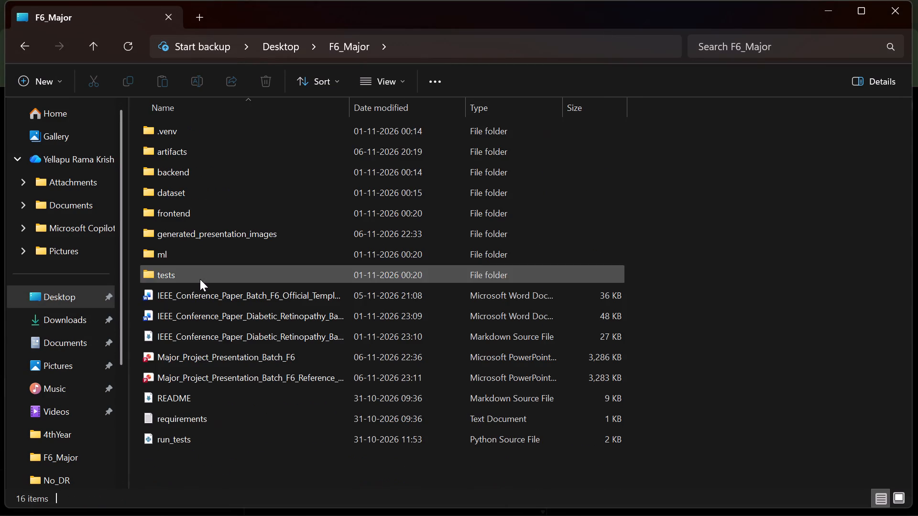
double_click(254, 376)
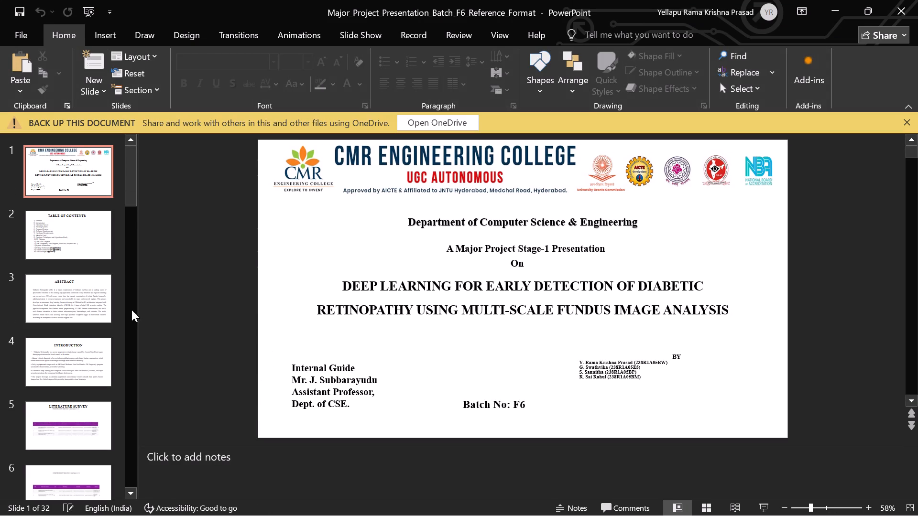
Review the converted deck's opening slides: the title, Table of Contents, Abstract and Introduction.
click(65, 238)
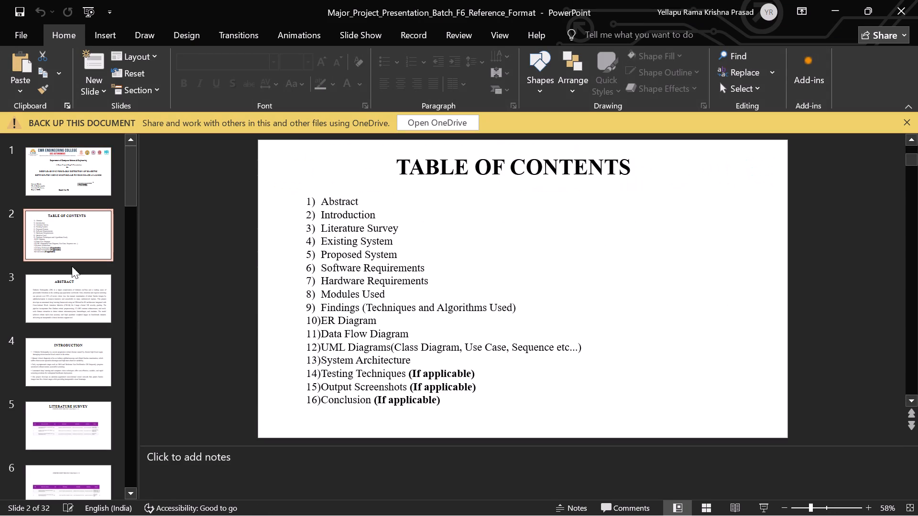
click(93, 295)
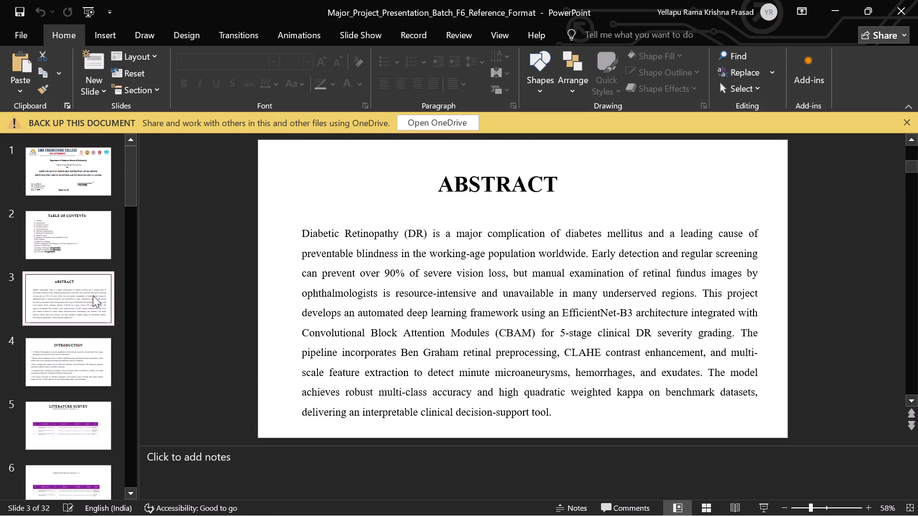
click(58, 184)
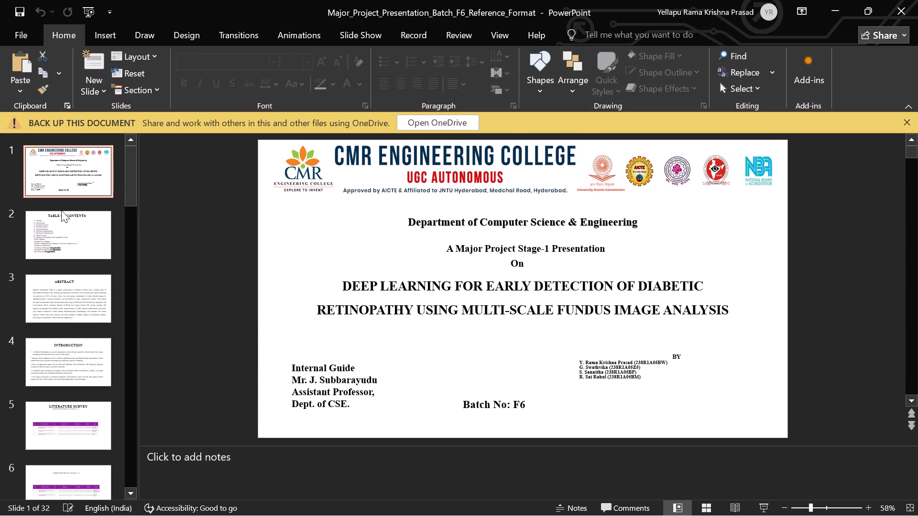
click(59, 213)
click(44, 155)
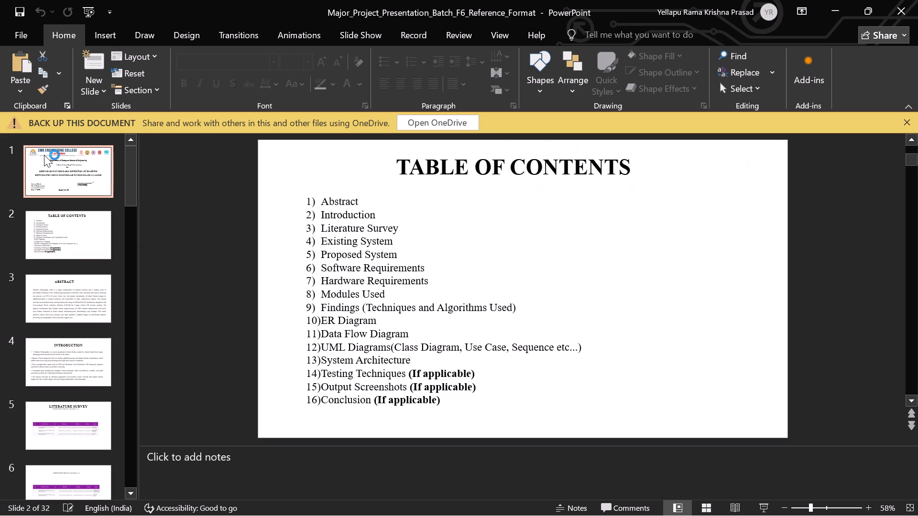
click(60, 219)
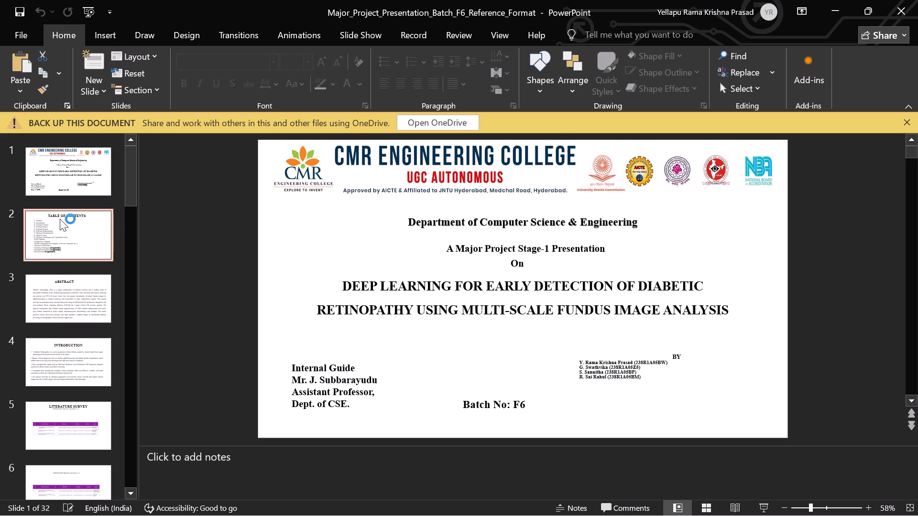
click(68, 271)
click(76, 292)
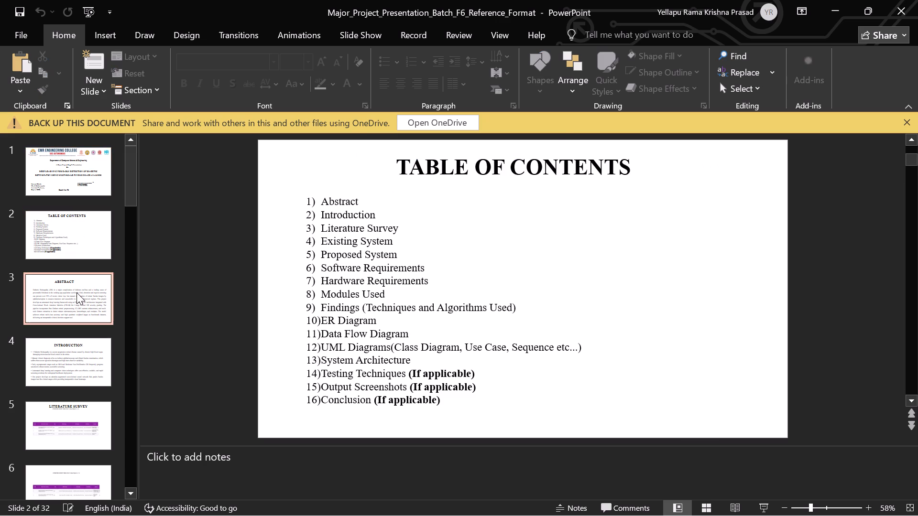
click(71, 357)
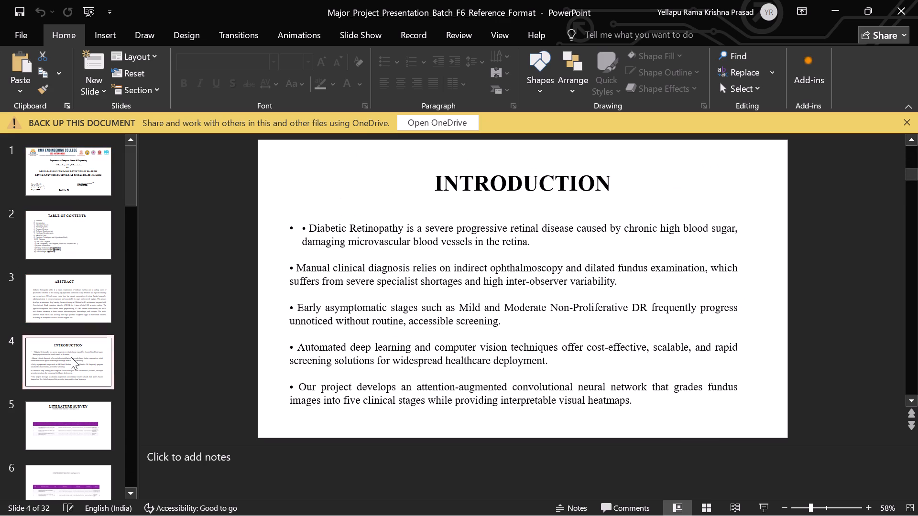
Examine the two Literature Survey table slides, 5 and 6, in the converted deck.
click(74, 415)
scroll(367, 380, down, 1)
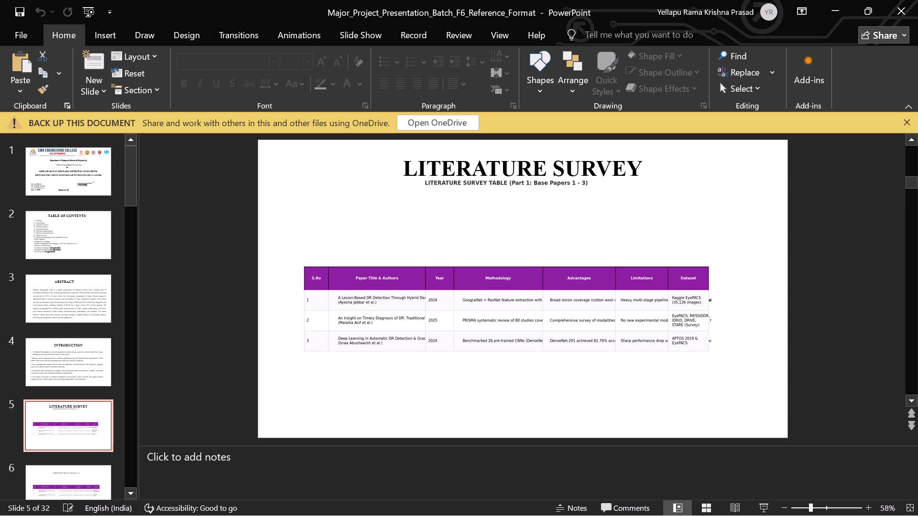
scroll(367, 380, down, 1)
click(84, 302)
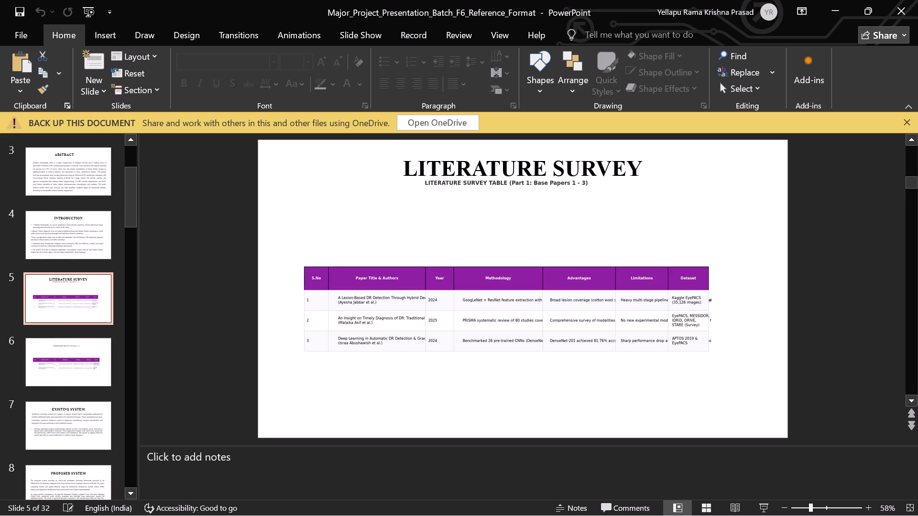
scroll(385, 336, down, 1)
click(91, 192)
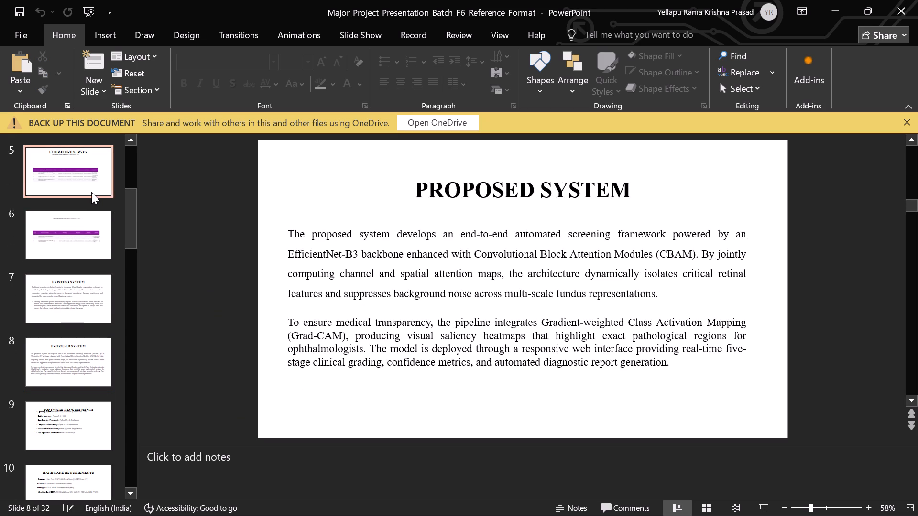
ctrl+scroll(388, 309, up, 2)
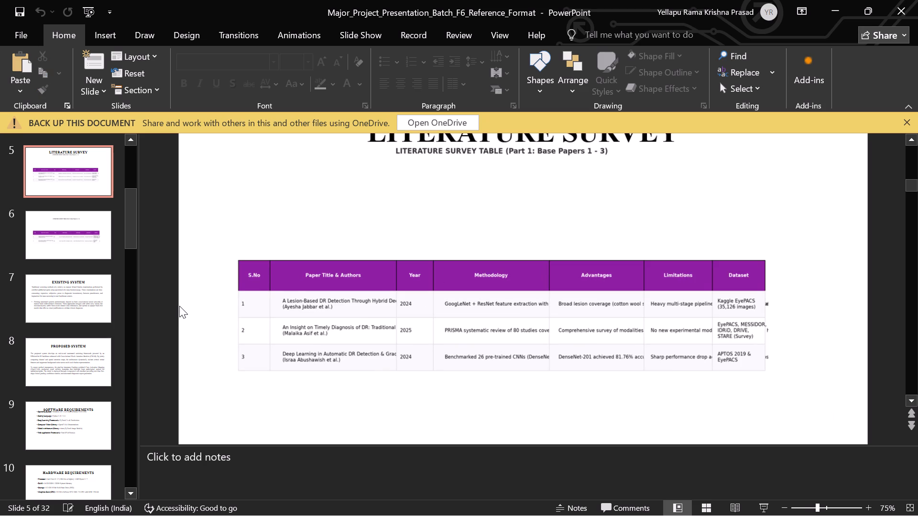
click(71, 241)
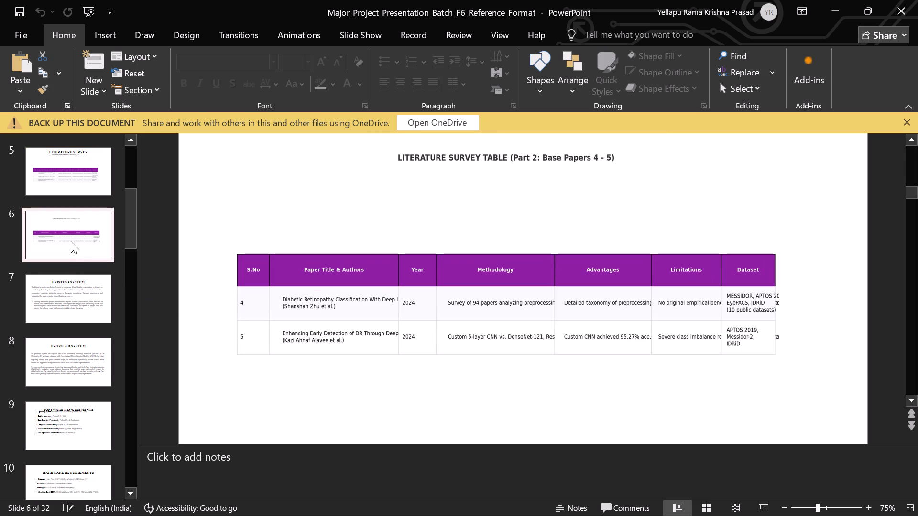
Review the converted deck's slides from Existing System and Proposed System through Software and Hardware Requirements to Modules Used.
click(68, 292)
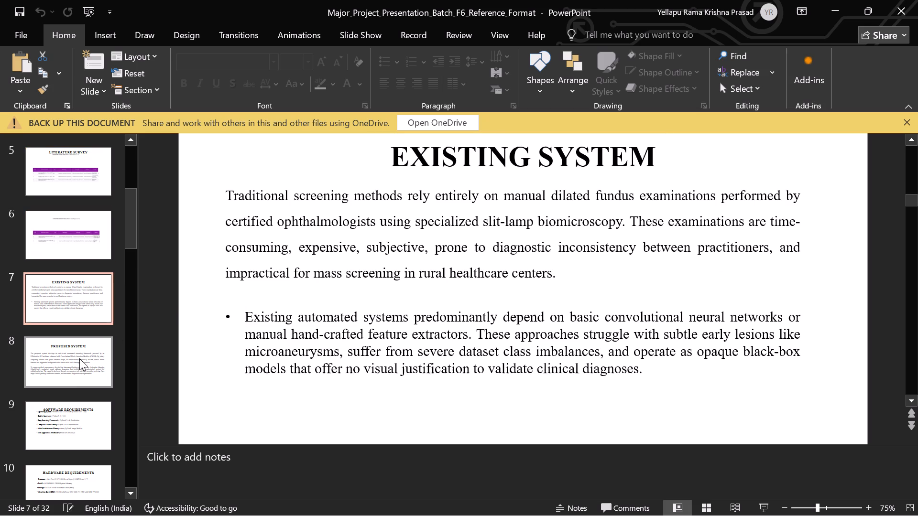
click(76, 361)
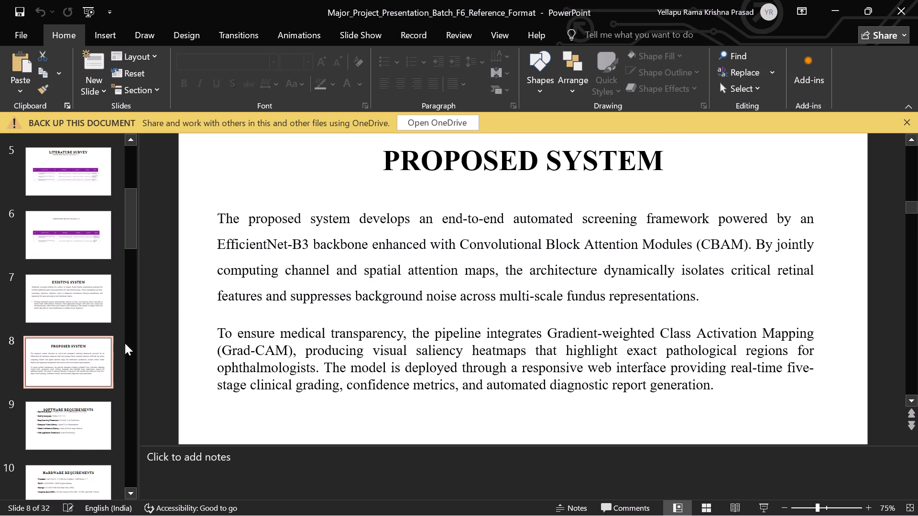
click(81, 298)
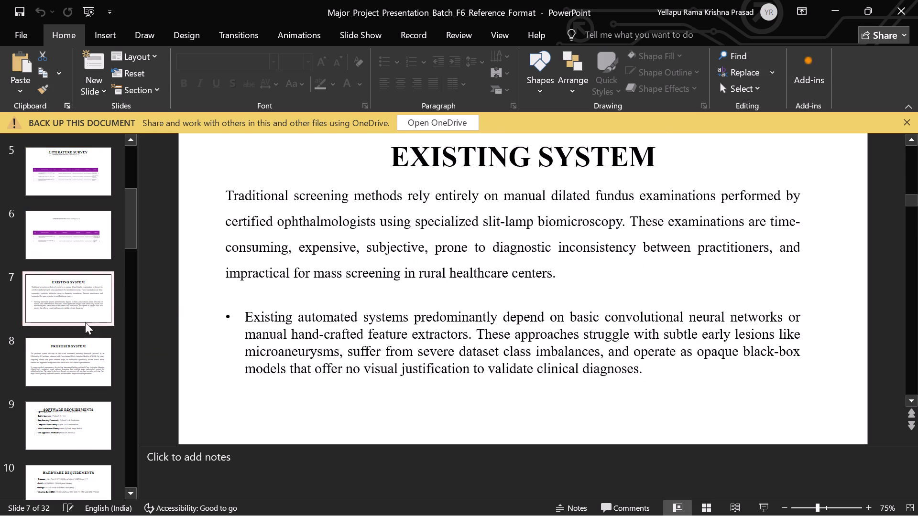
scroll(77, 301, up, 1)
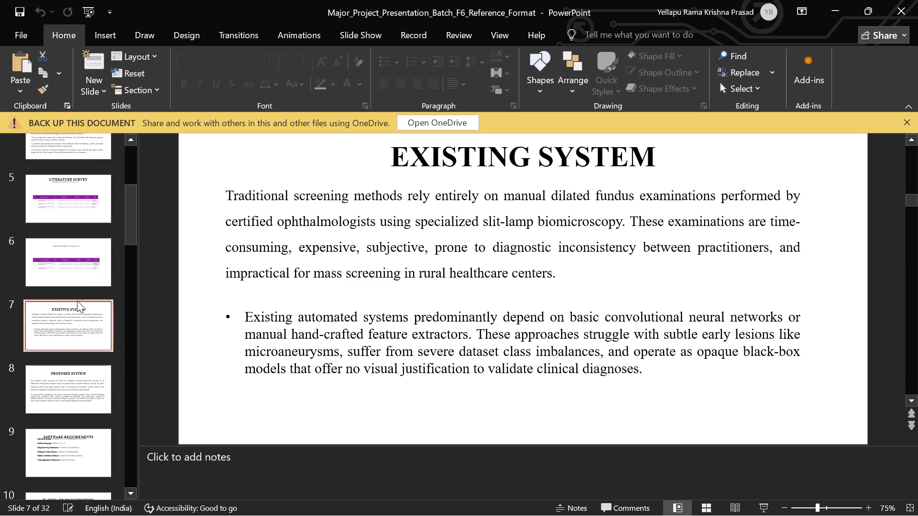
click(77, 393)
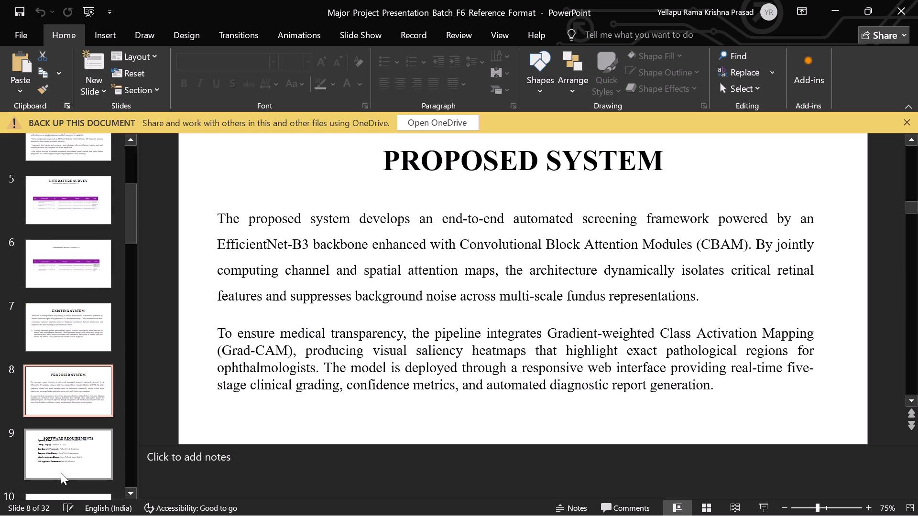
click(74, 461)
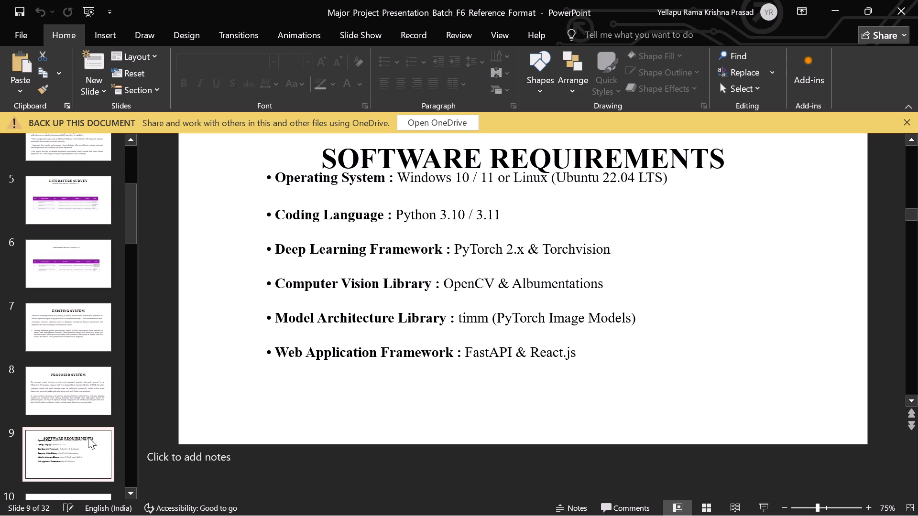
click(79, 403)
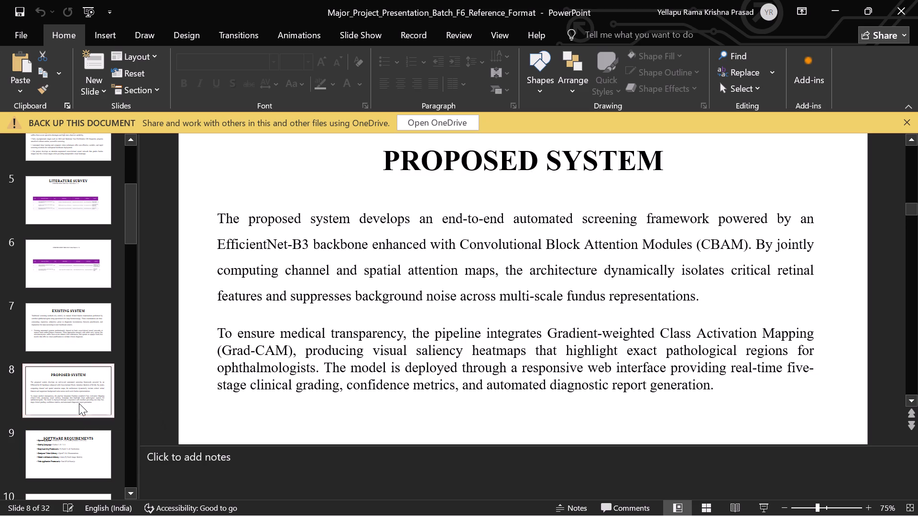
click(80, 451)
scroll(80, 451, down, 1)
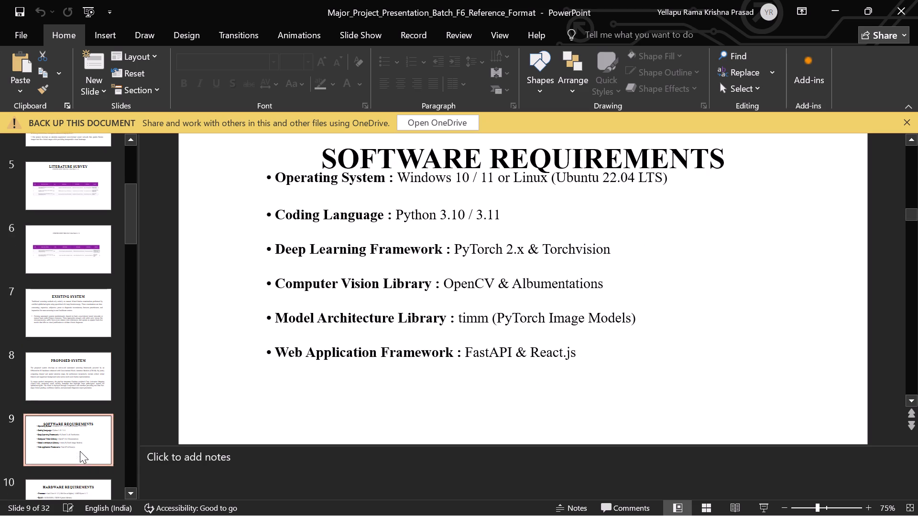
scroll(80, 451, down, 1)
click(72, 487)
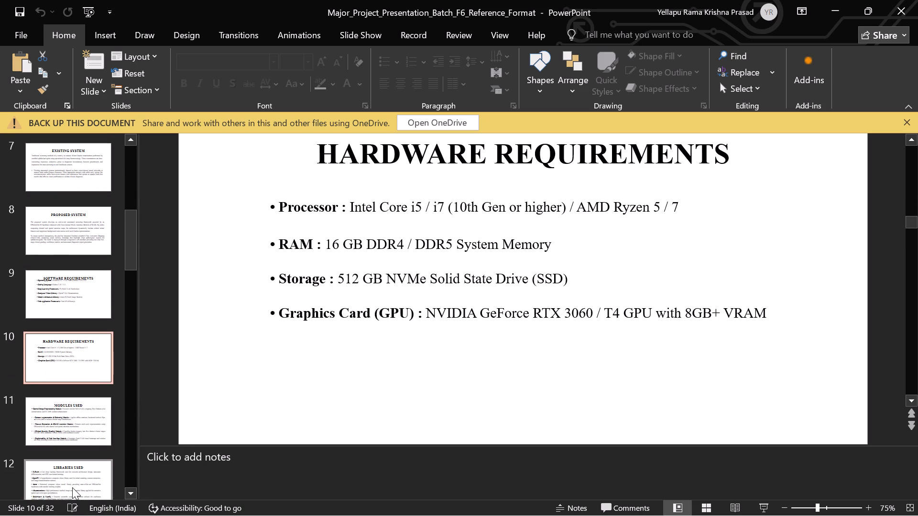
scroll(72, 487, down, 1)
click(52, 427)
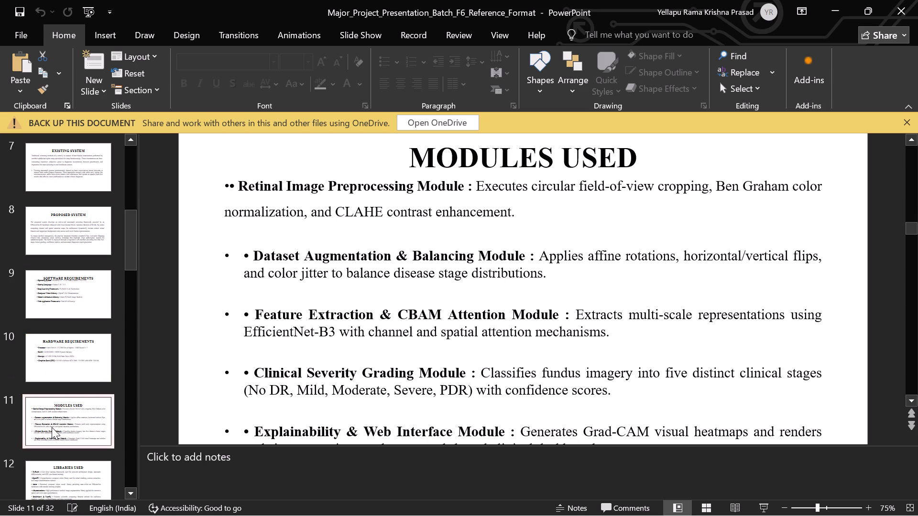
Check the Modules Used and Libraries Used slides, looking back at the Hardware and Software Requirements slides.
scroll(276, 357, down, 1)
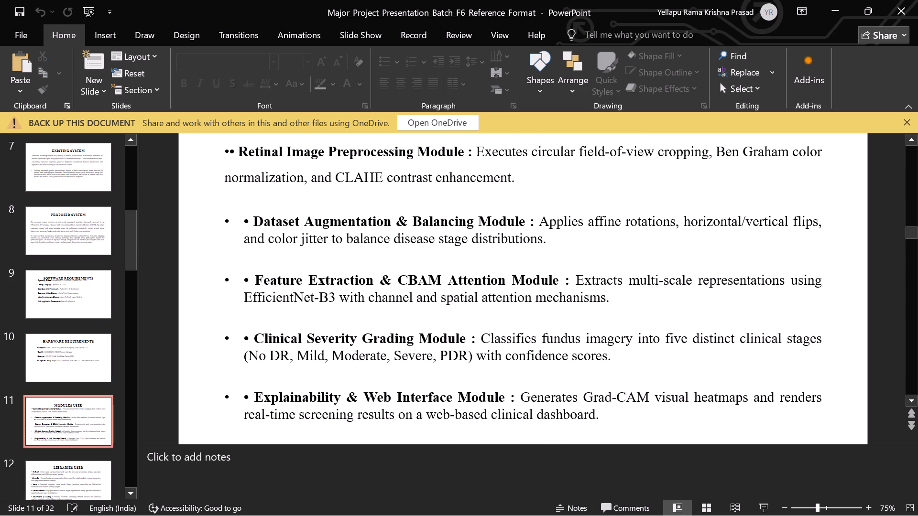
scroll(230, 365, up, 2)
scroll(246, 389, down, 1)
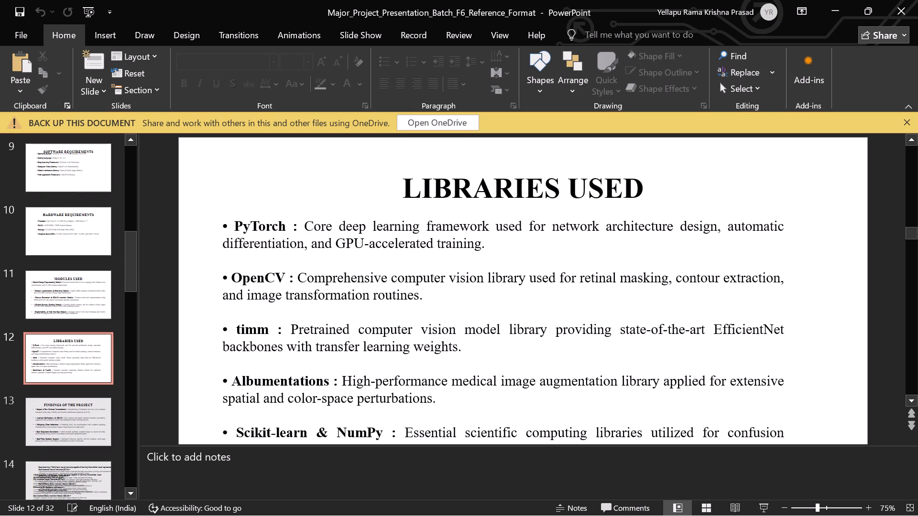
scroll(216, 330, down, 1)
scroll(280, 344, down, 1)
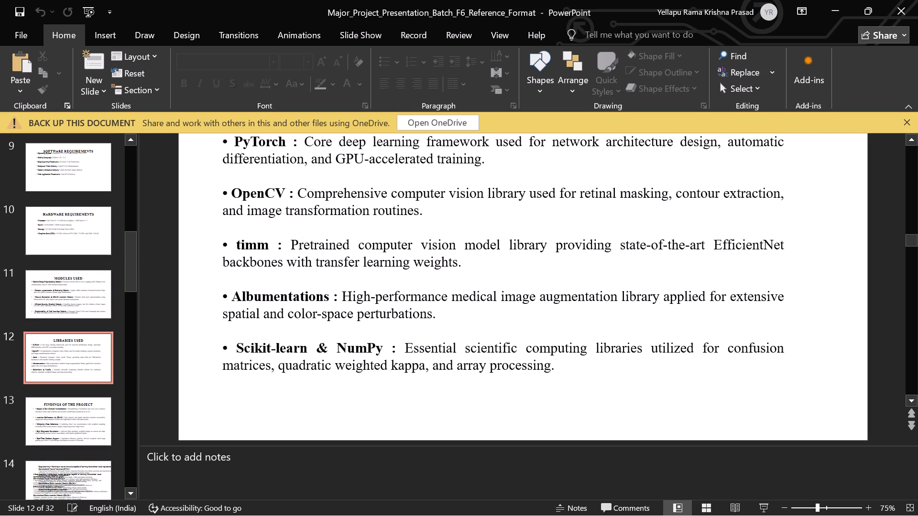
scroll(282, 318, up, 1)
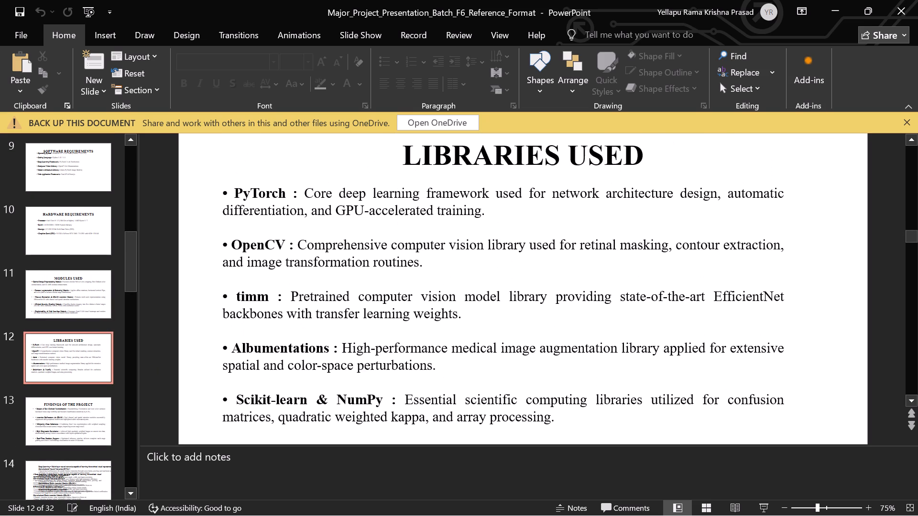
click(56, 226)
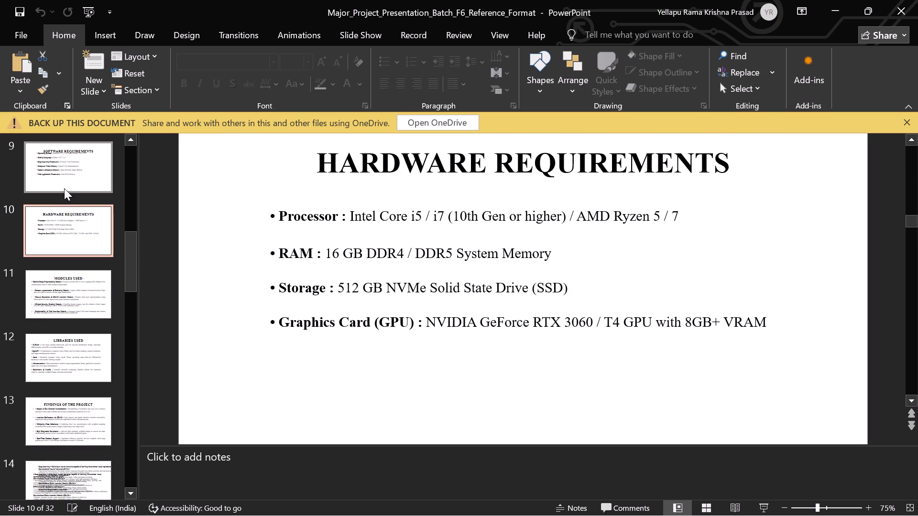
click(64, 188)
click(76, 291)
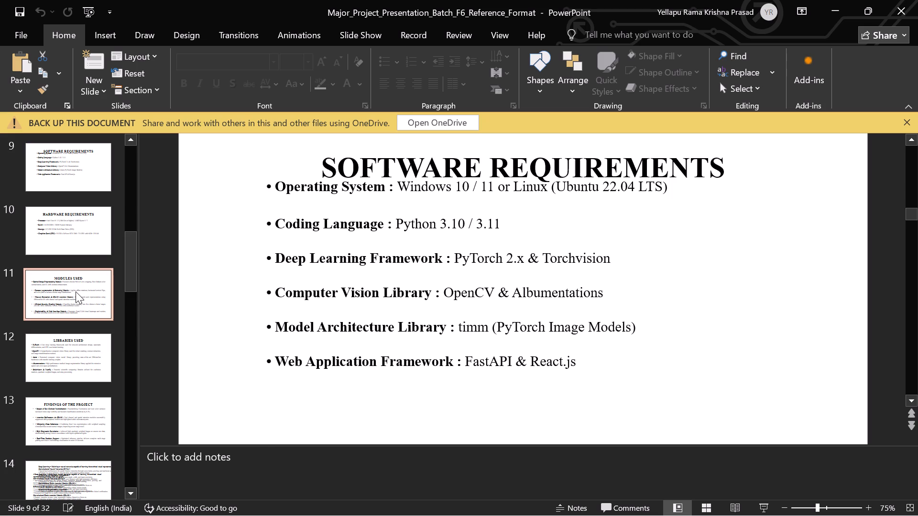
scroll(369, 365, down, 1)
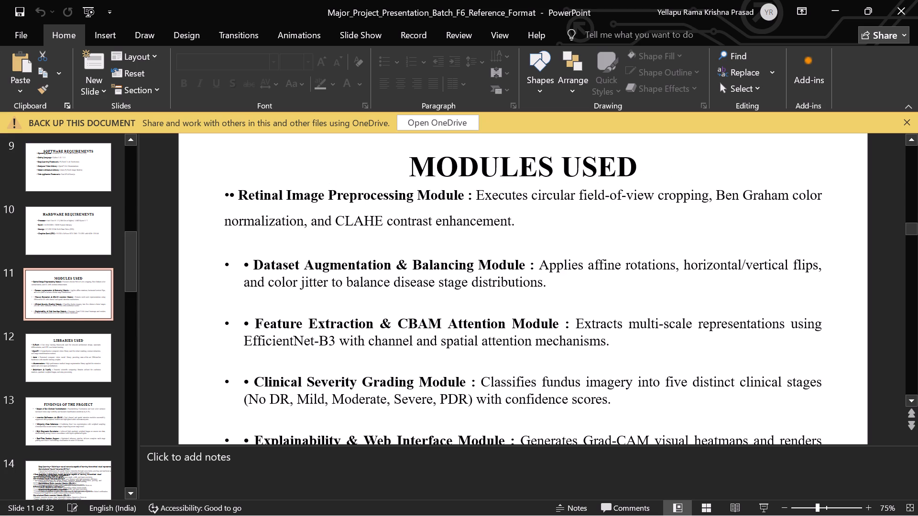
scroll(410, 300, right, 1)
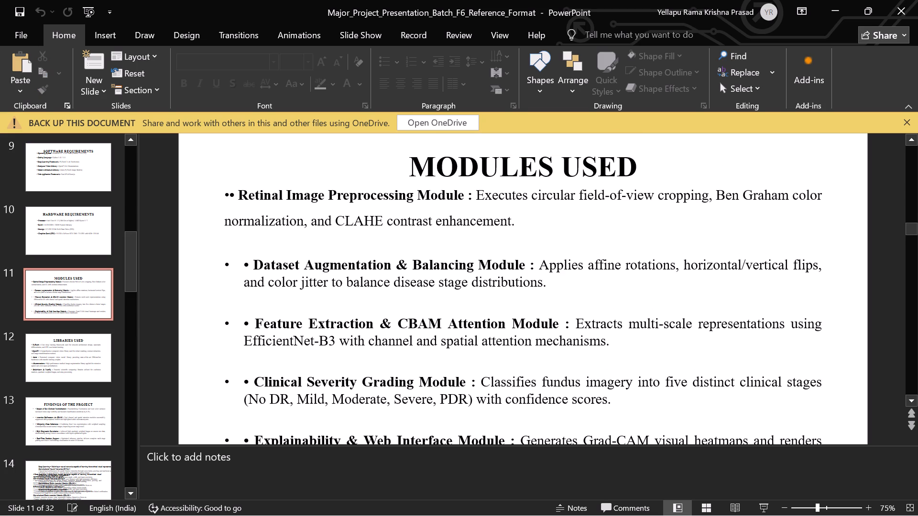
scroll(462, 318, down, 1)
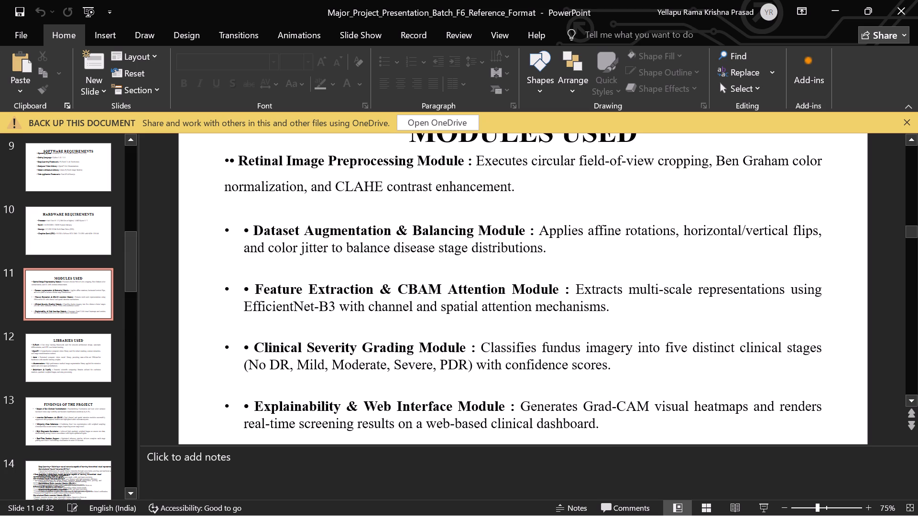
Start the slide show from the beginning and review the slides from Table of Contents through Literature Survey to Proposed System.
key(f)
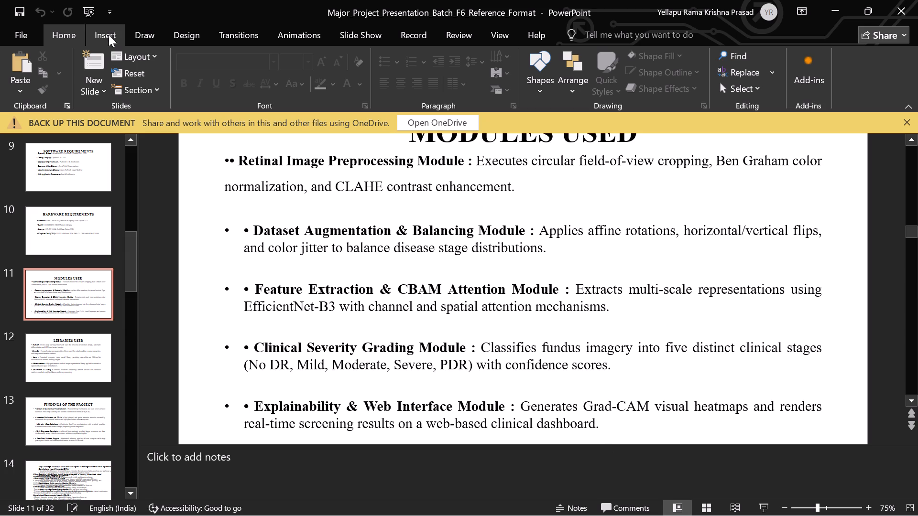
click(88, 14)
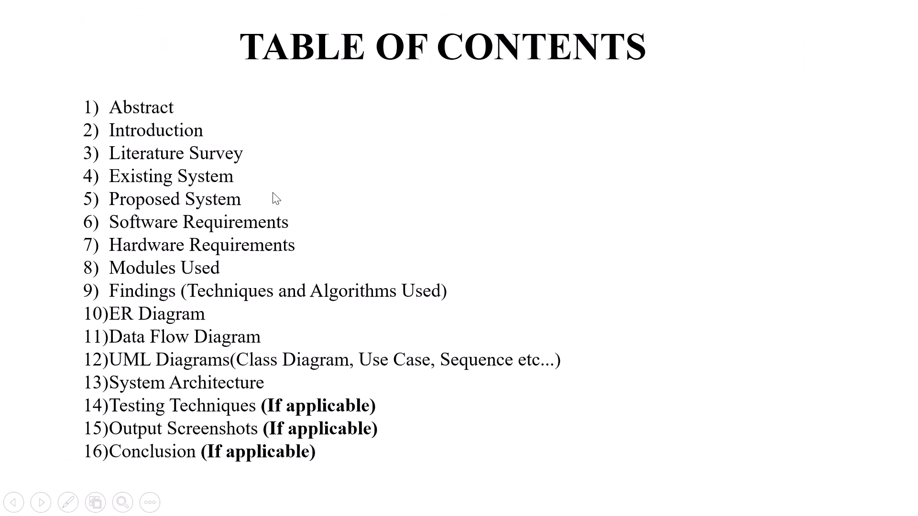
key(Right)
key(Right)
key(Left)
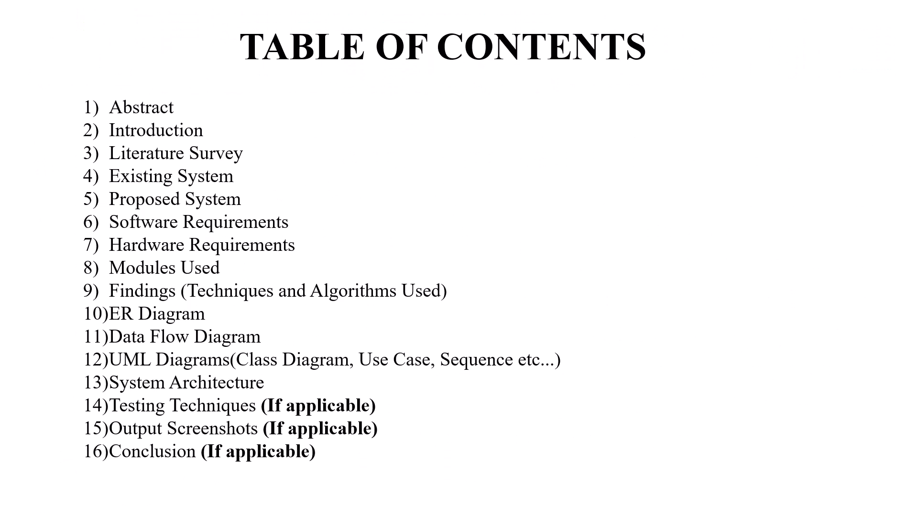
key(Right)
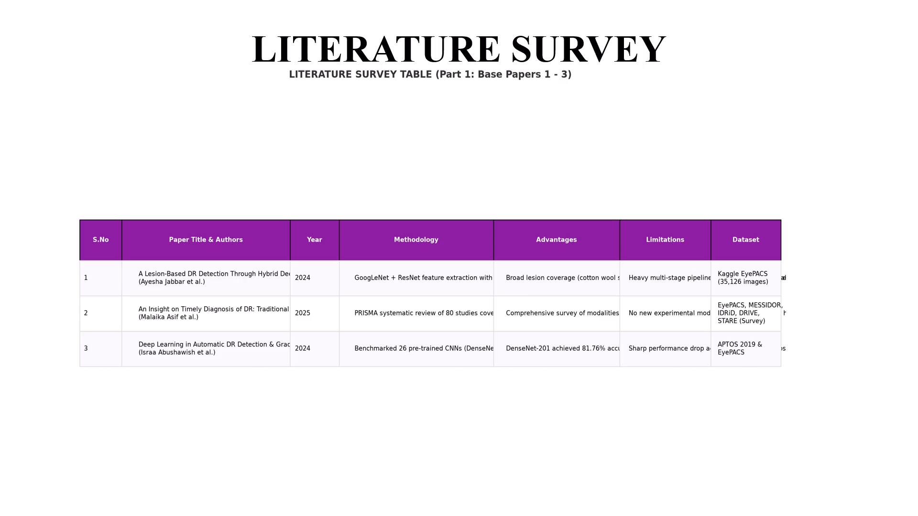
key(Right)
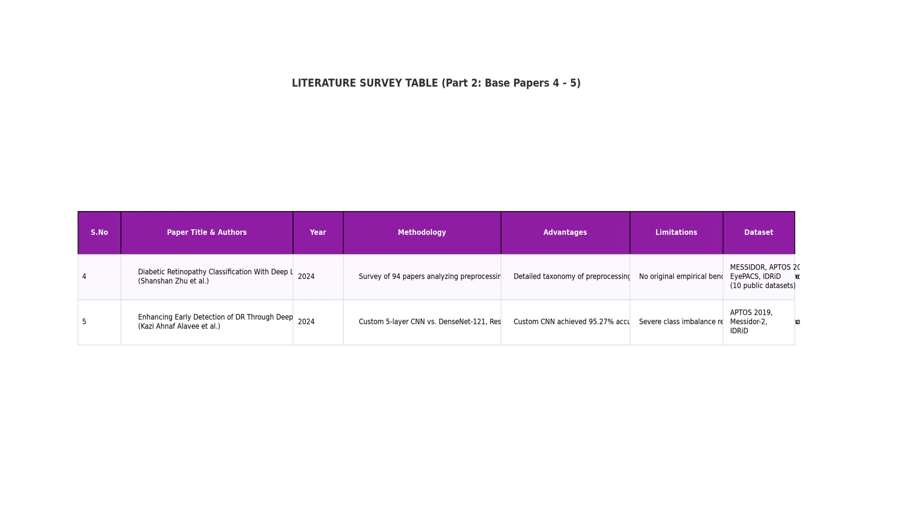
key(Right)
key(Right)
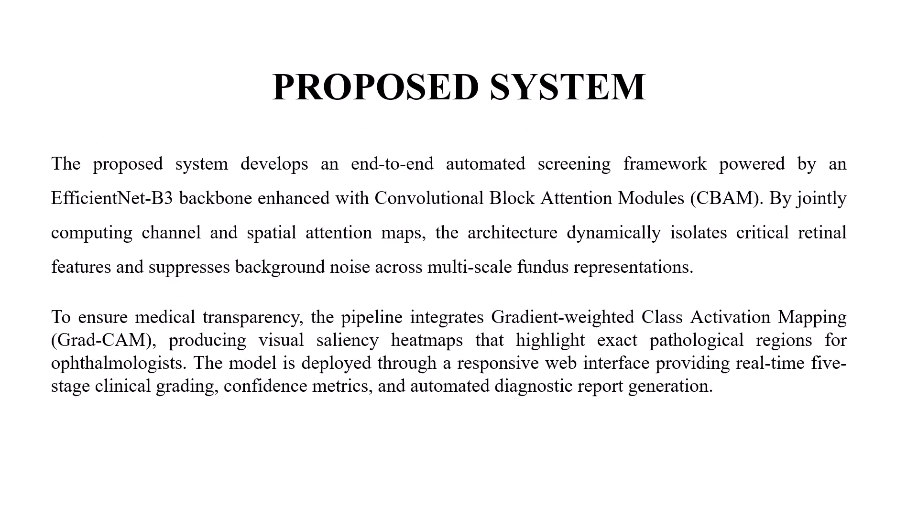
Review the Software and Hardware Requirements, Modules Used, Libraries Used and Findings slides, including the deep learning techniques slide, in full screen.
key(Right)
key(Right)
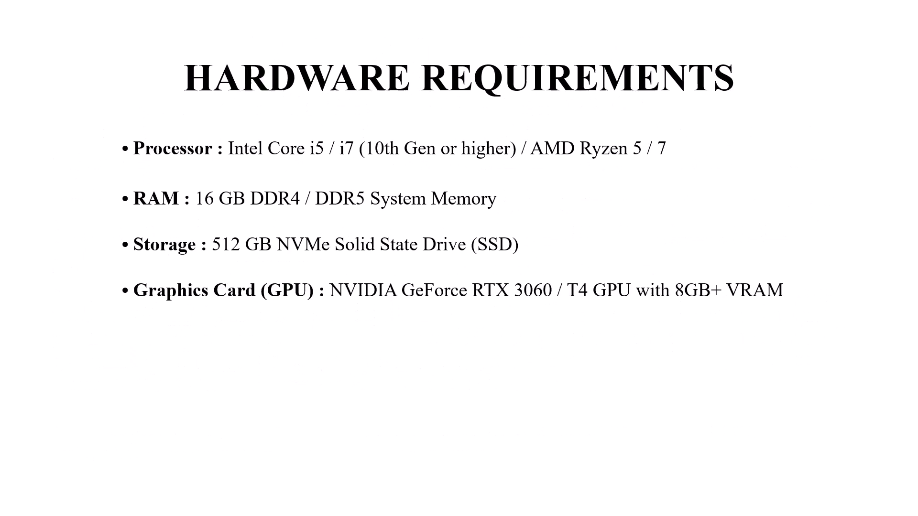
key(Right)
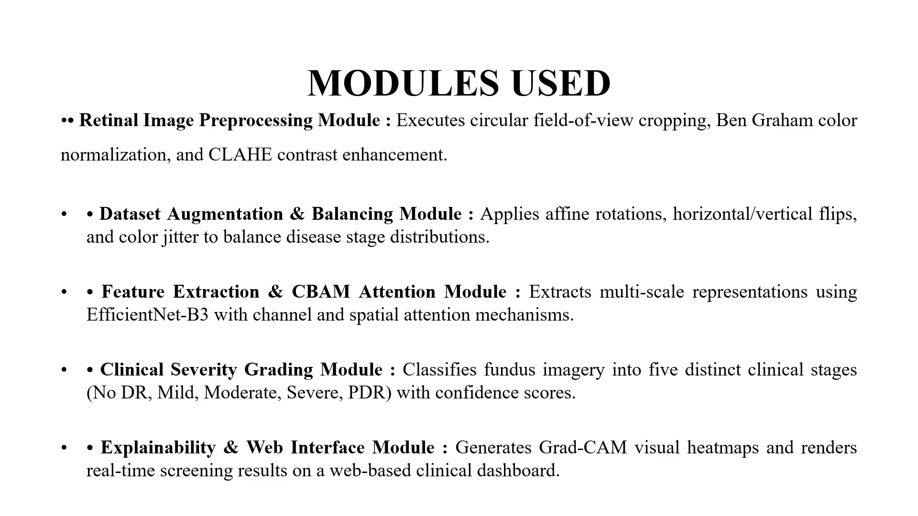
key(Right)
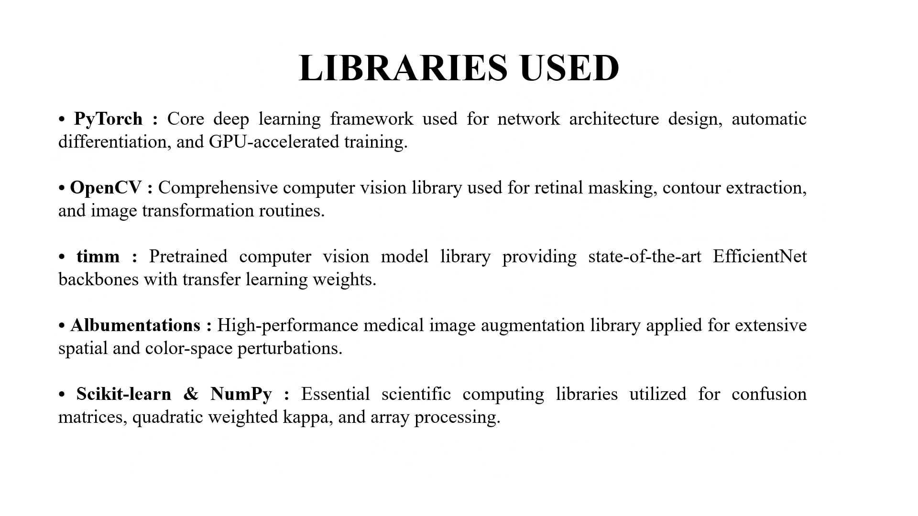
key(Right)
key(Left)
key(Right)
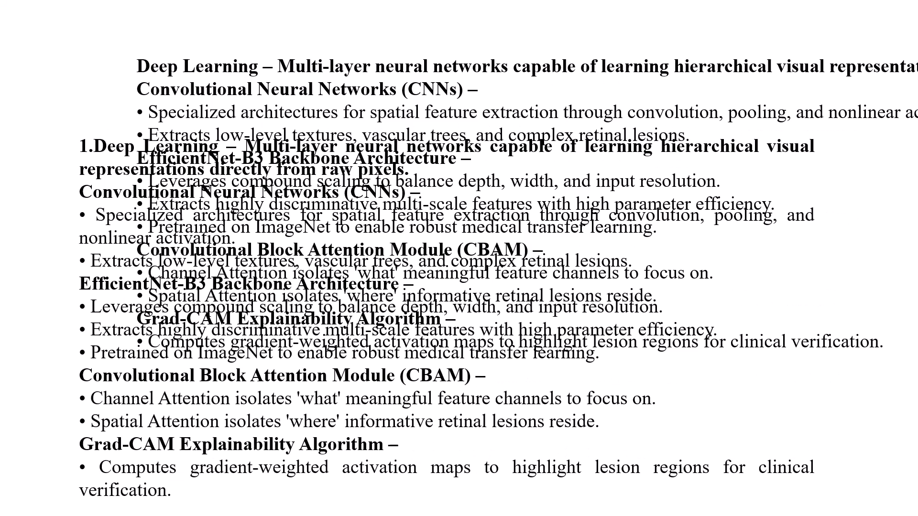
key(Left)
key(Right)
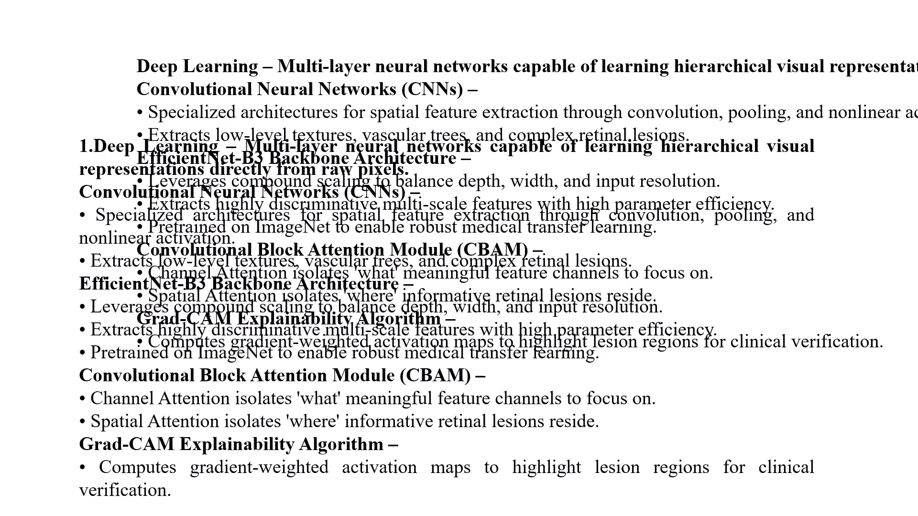
key(Right)
key(Left)
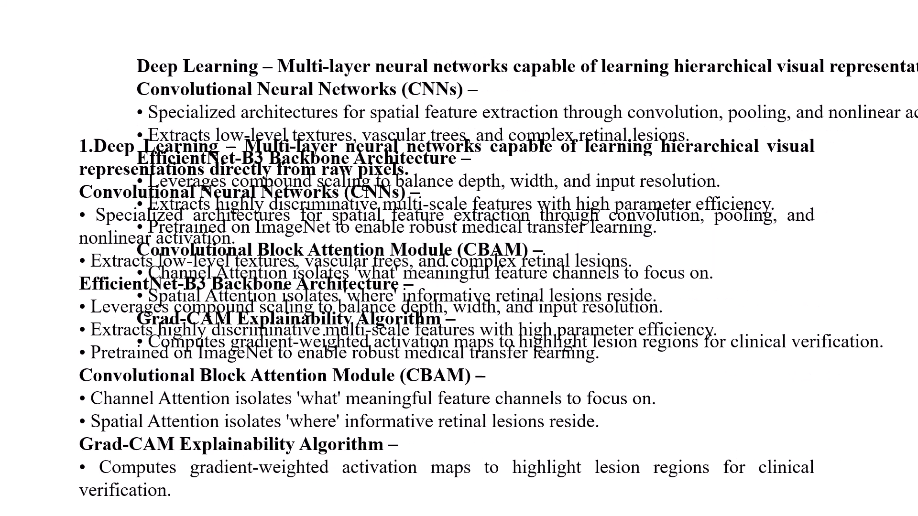
Review the diagram slides in the slide show, from ER Diagram, Data Flow and UML Diagrams through to System Architecture.
key(Right)
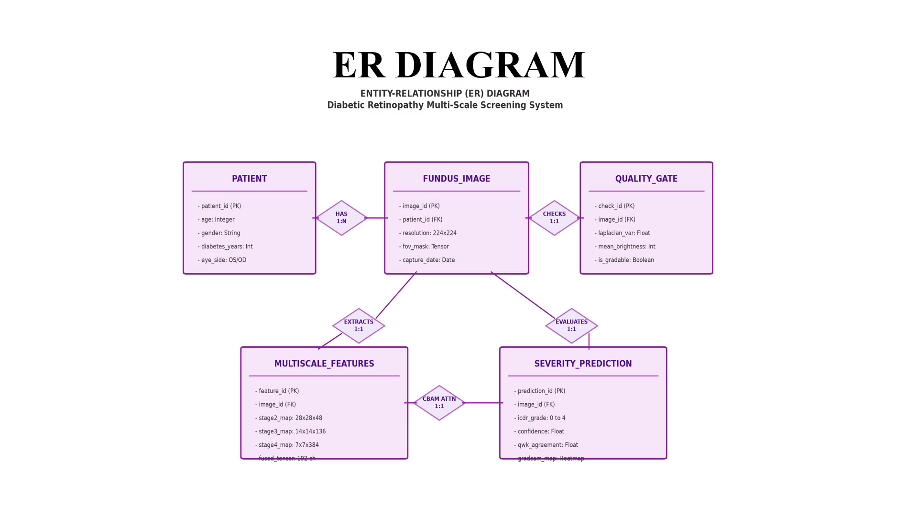
key(Right)
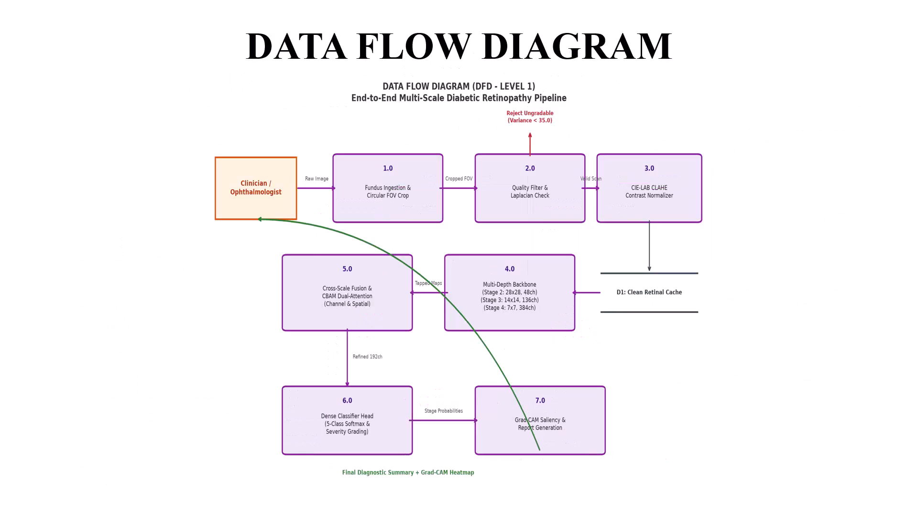
key(Right)
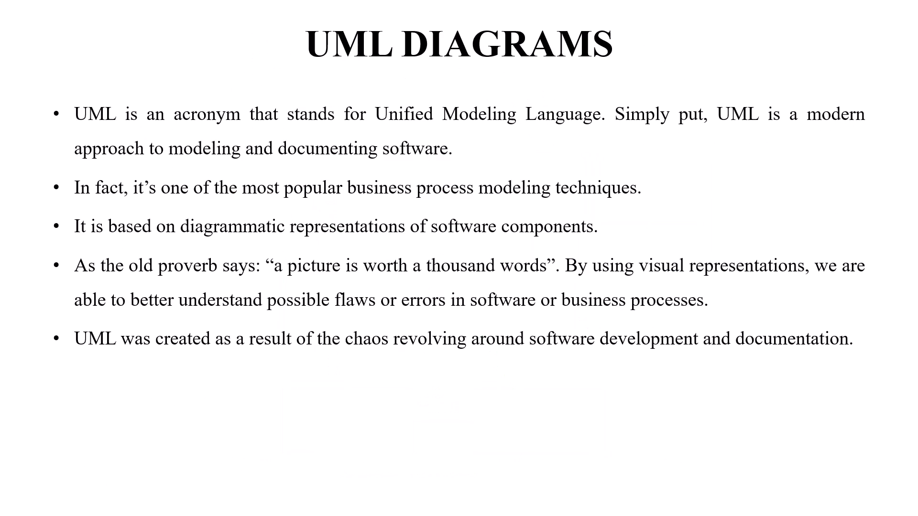
key(Right)
key(Left)
key(Right)
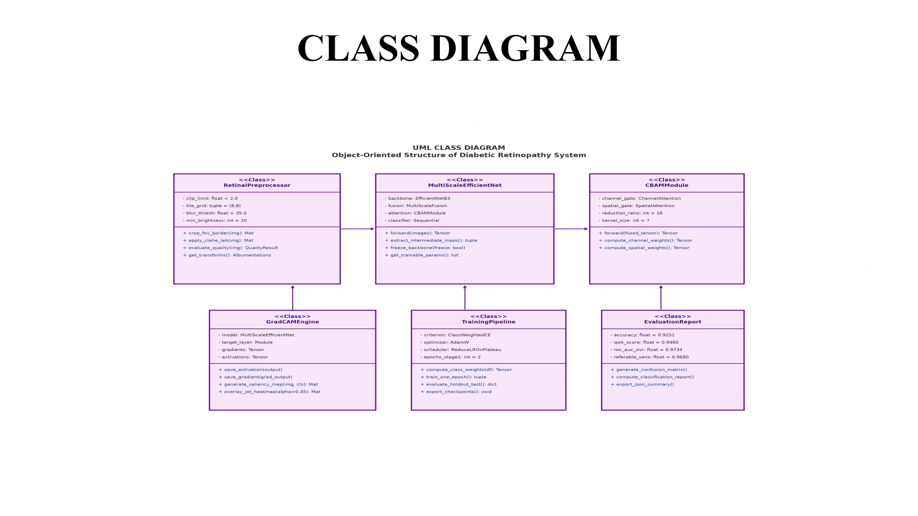
key(Right)
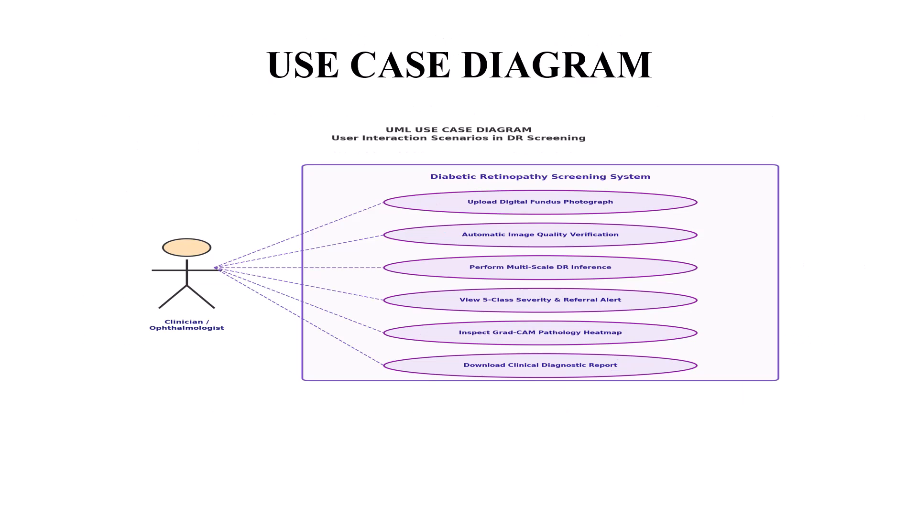
key(Right)
key(Right)
key(Right)
key(Right)
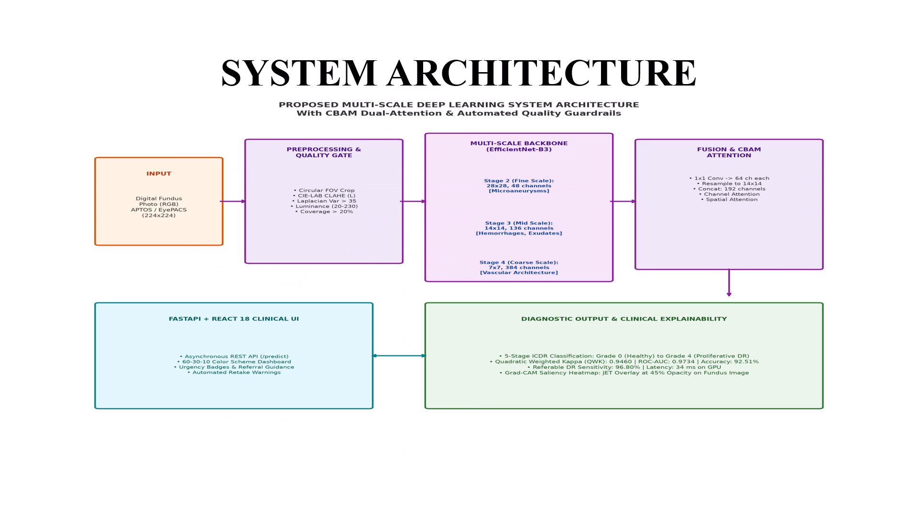
Go through the testing and output screenshot slides and the remaining slides, and end the slide show.
key(Right)
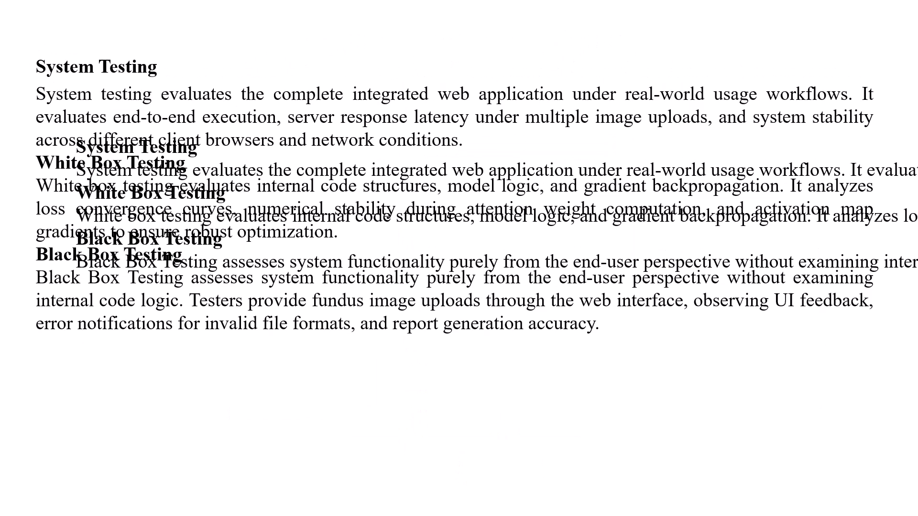
key(Right)
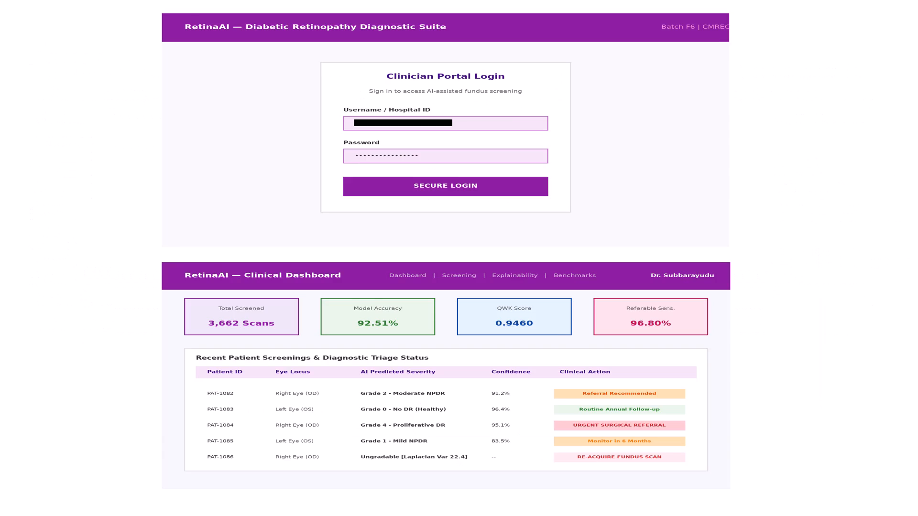
key(Right)
key(Right)
key(Right)
key(Right)
key(Right)
key(Right)
key(Right)
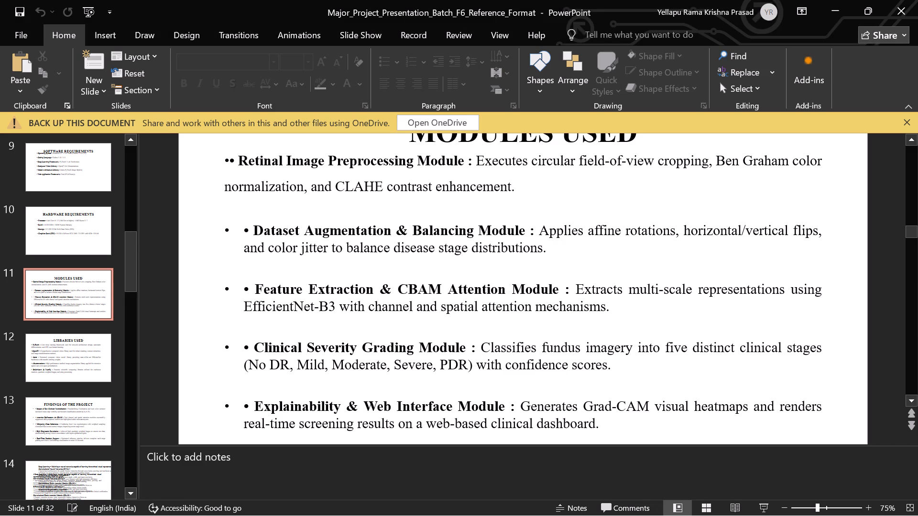
Look through the slides from Modules Used back to the Abstract and forward again to the deep learning techniques slide.
scroll(639, 267, up, 3)
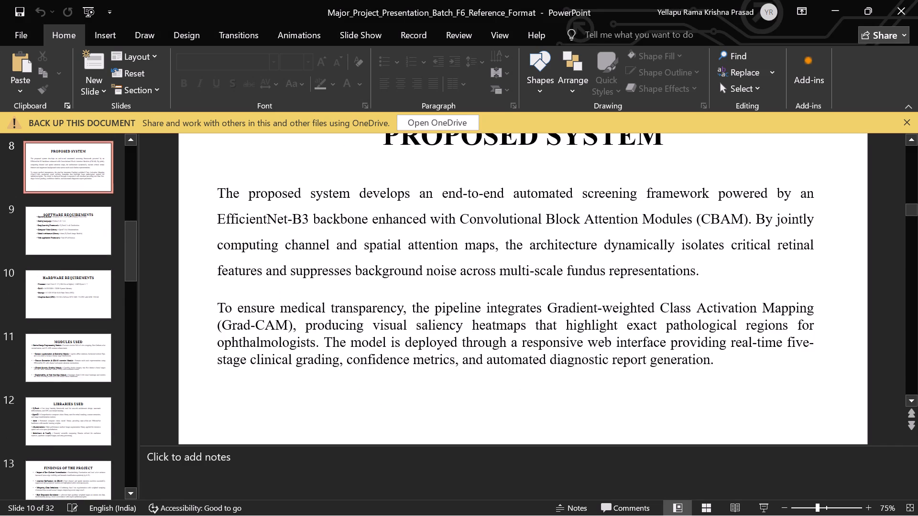
scroll(543, 235, up, 8)
scroll(580, 344, down, 4)
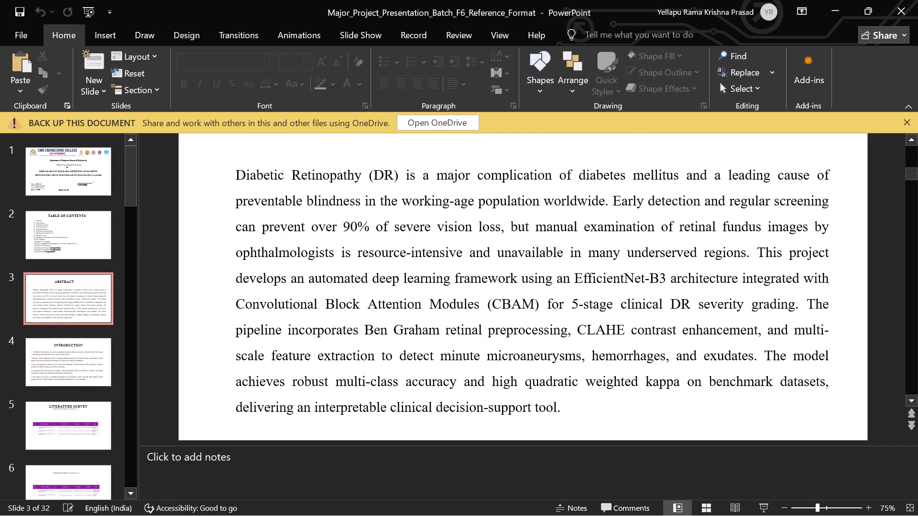
scroll(580, 344, down, 6)
scroll(480, 320, down, 2)
scroll(385, 283, down, 1)
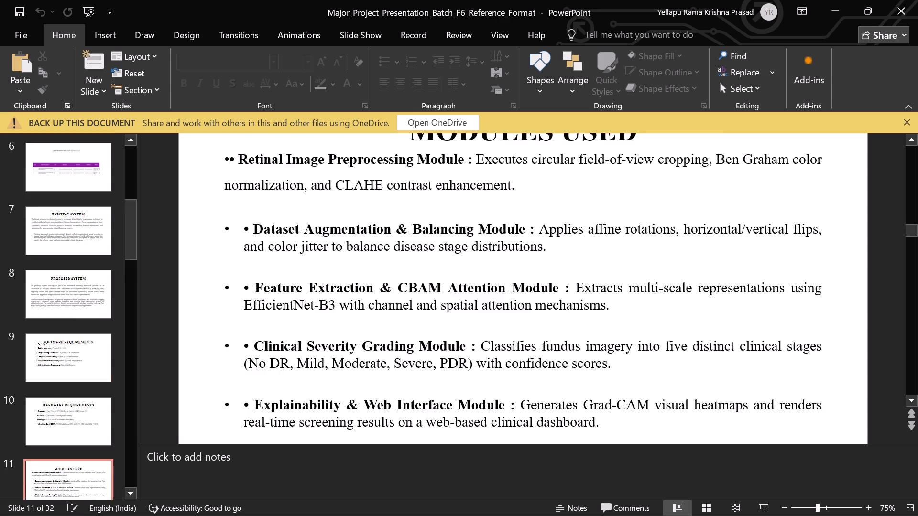
scroll(385, 283, down, 2)
Delete the overlapping duplicate deep learning text box on slide 14, the one without the "1." that runs past the slide edge.
click(296, 211)
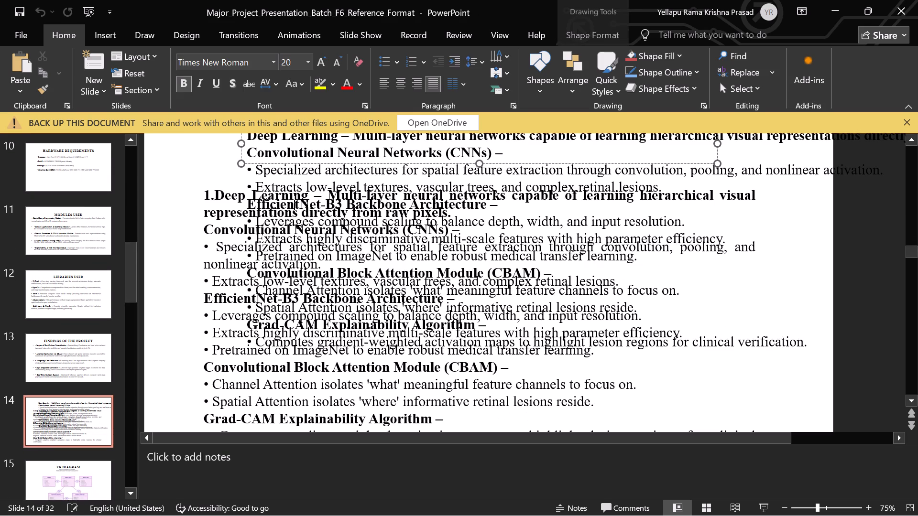
click(207, 178)
scroll(242, 169, up, 1)
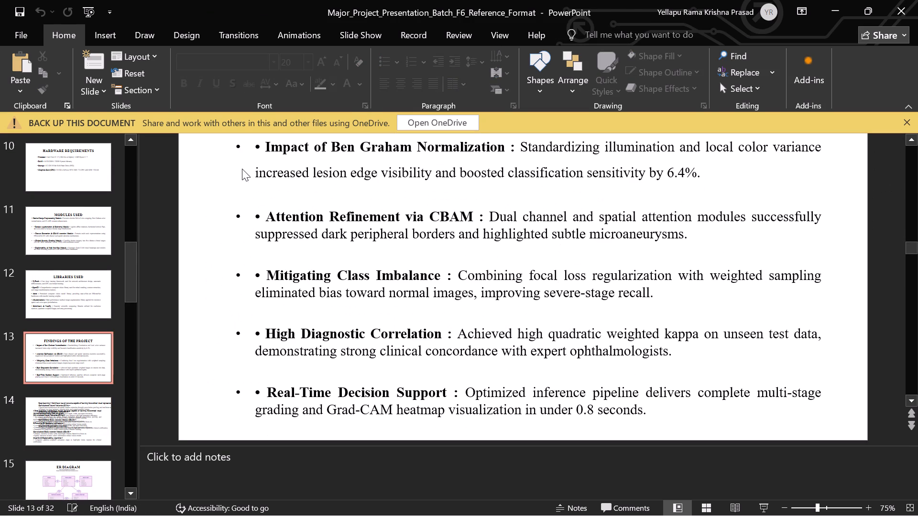
click(68, 409)
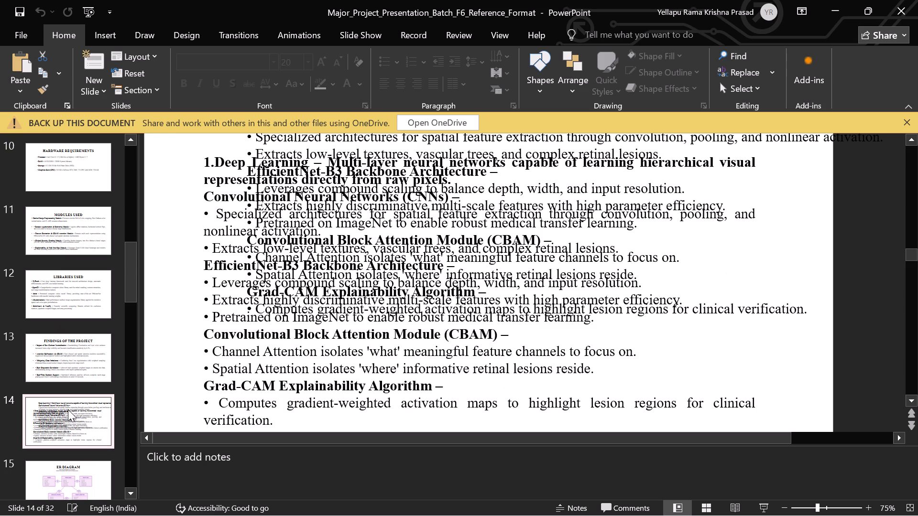
click(153, 288)
click(247, 266)
click(201, 235)
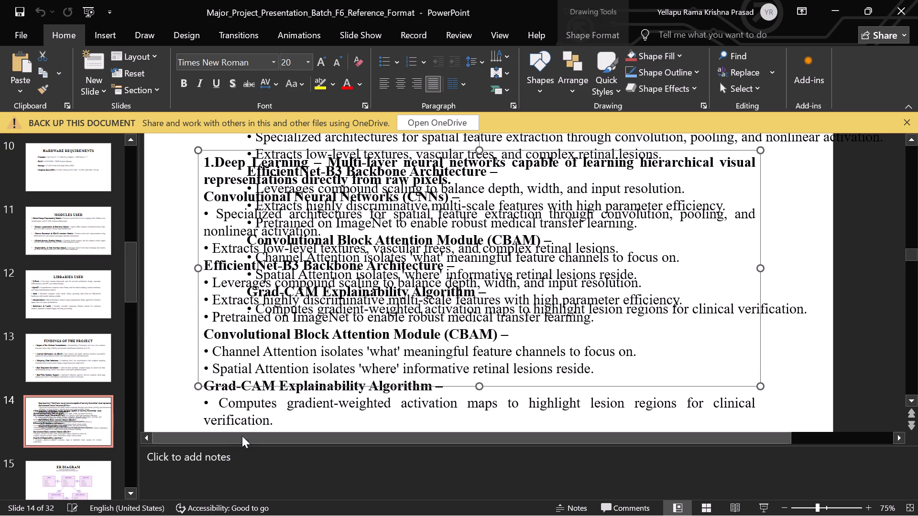
click(244, 414)
click(266, 405)
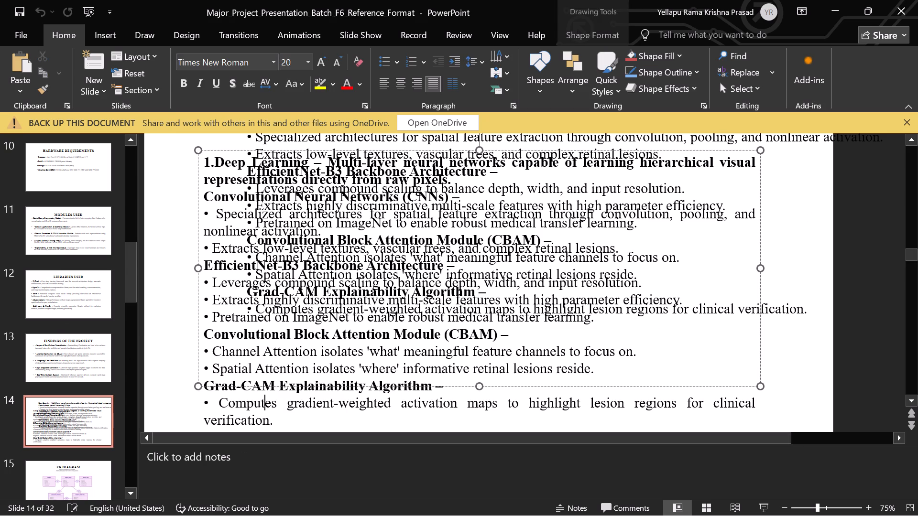
click(301, 295)
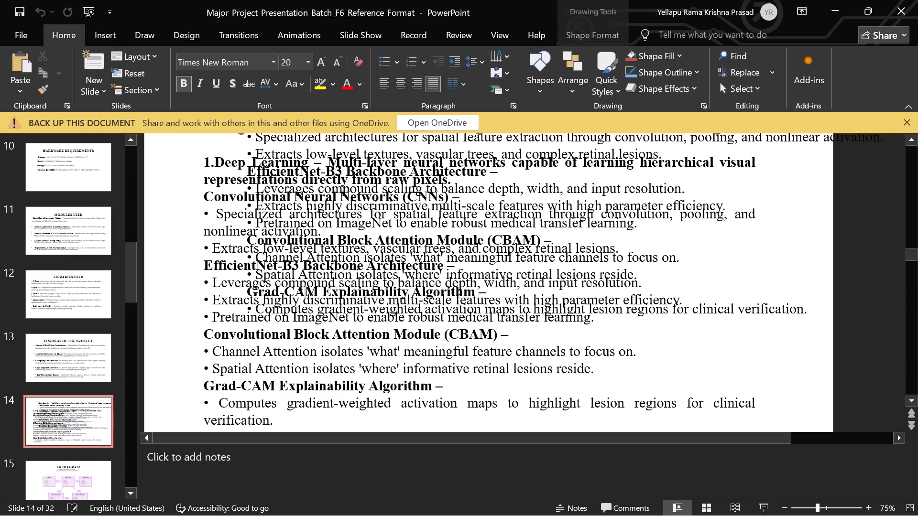
click(631, 256)
click(315, 141)
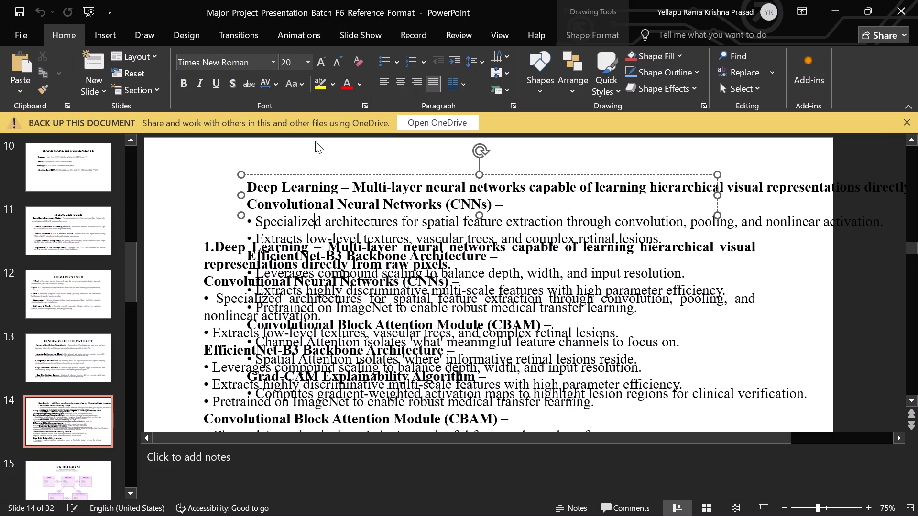
click(327, 231)
click(328, 224)
click(283, 215)
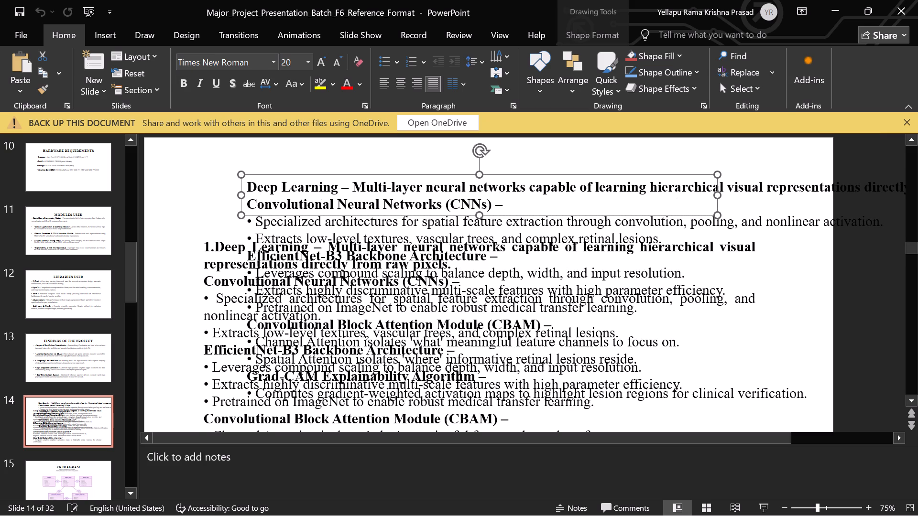
click(396, 228)
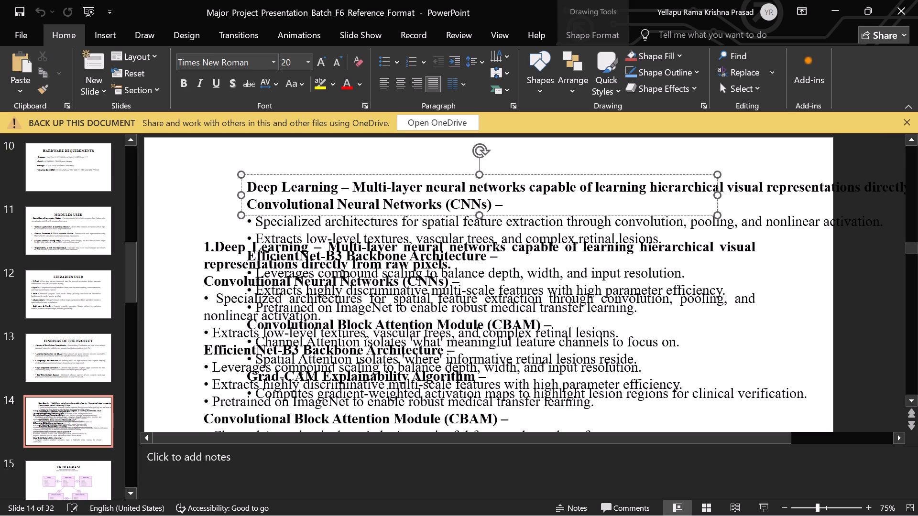
click(440, 235)
click(460, 173)
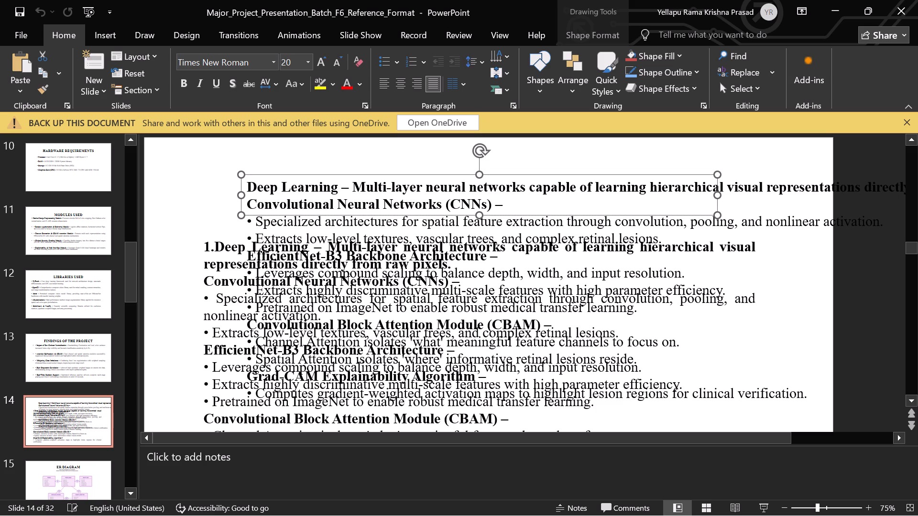
key(Delete)
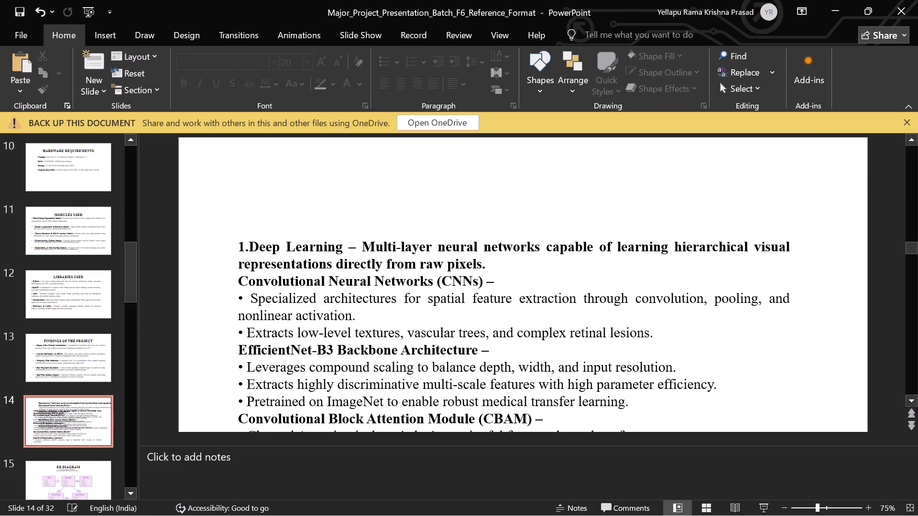
Compare slide 14 with the neighbouring ER Diagram and Findings of the Project slides.
scroll(486, 298, down, 2)
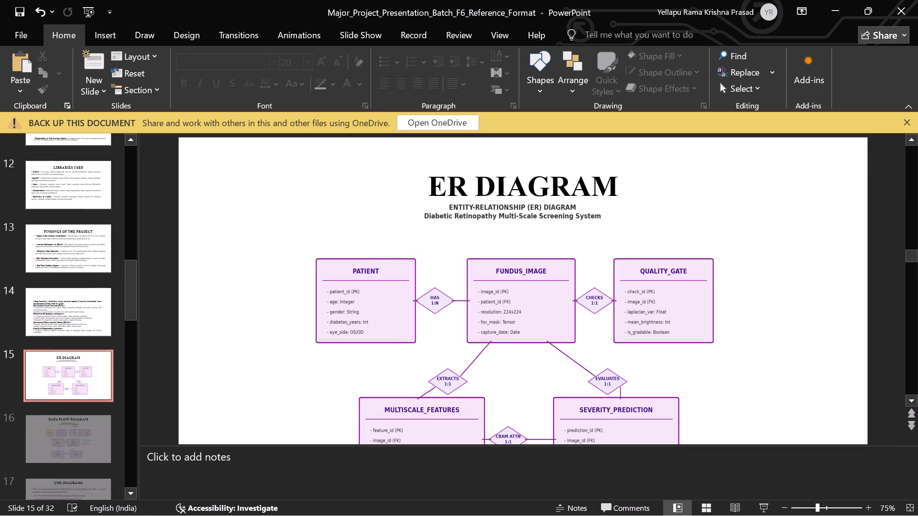
scroll(486, 298, down, 1)
click(82, 303)
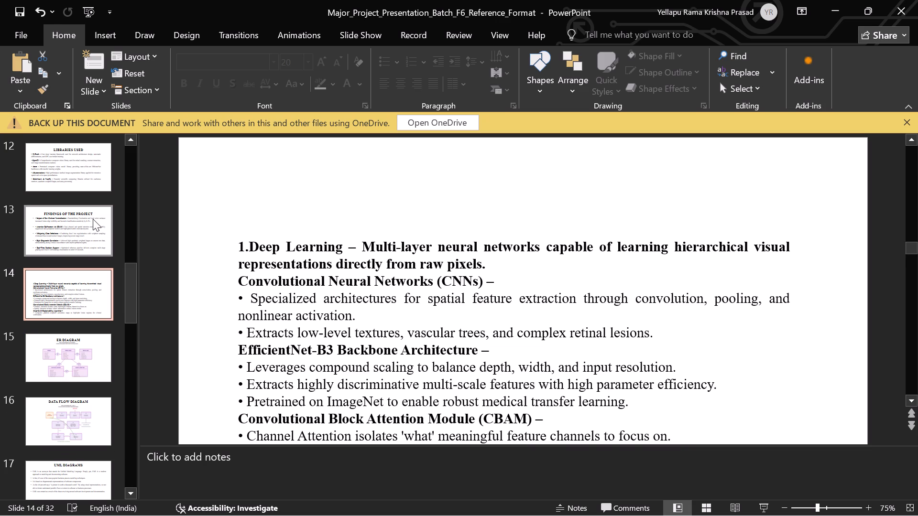
click(93, 219)
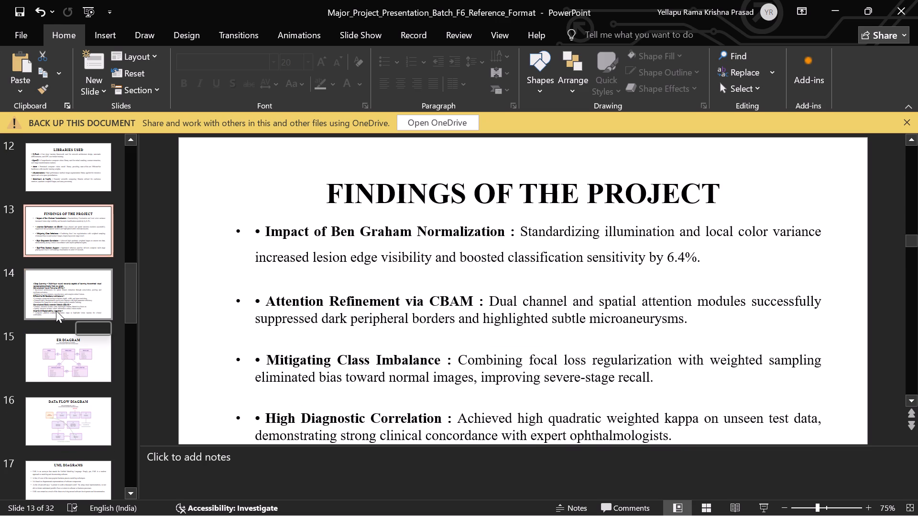
click(65, 290)
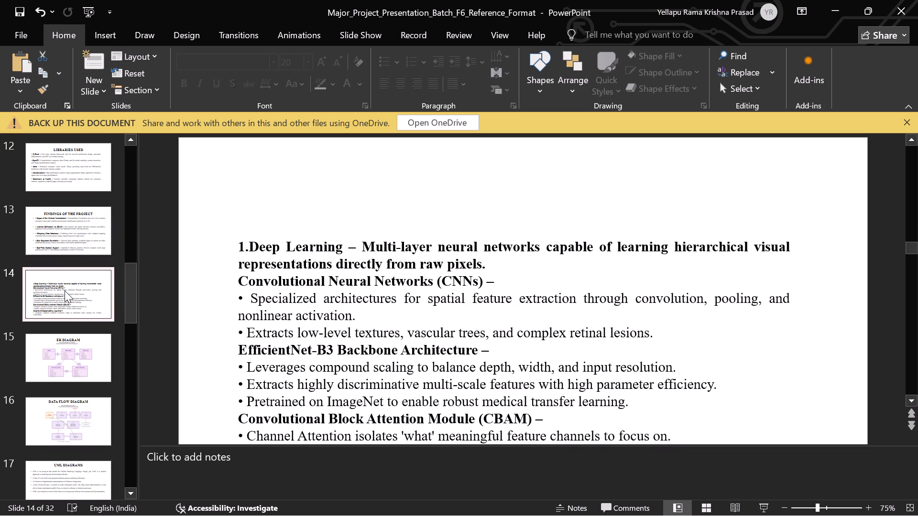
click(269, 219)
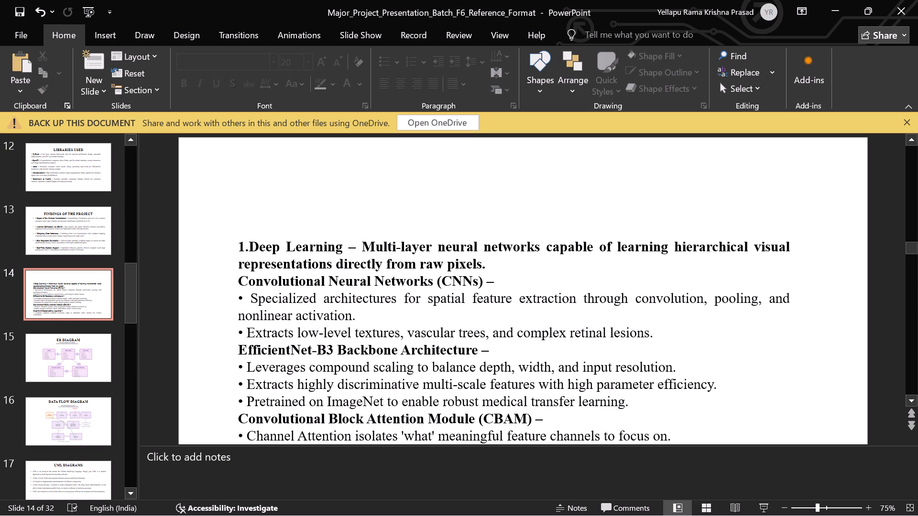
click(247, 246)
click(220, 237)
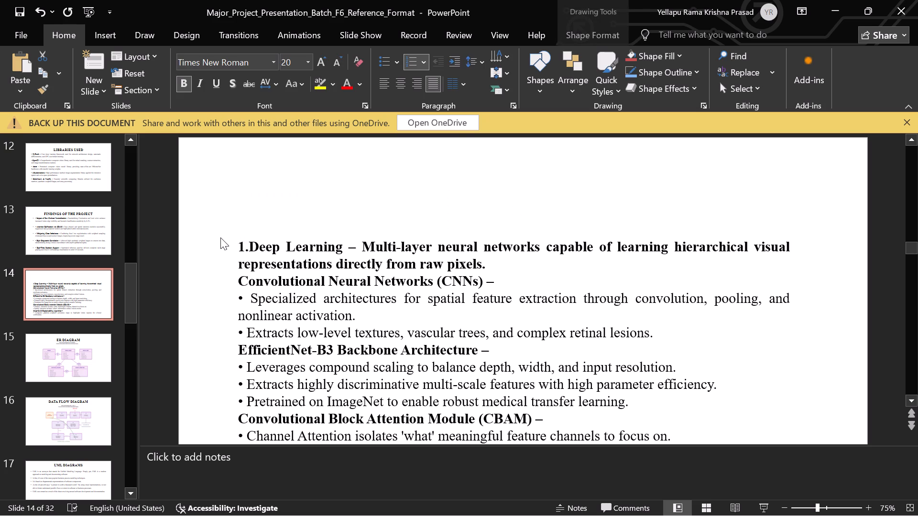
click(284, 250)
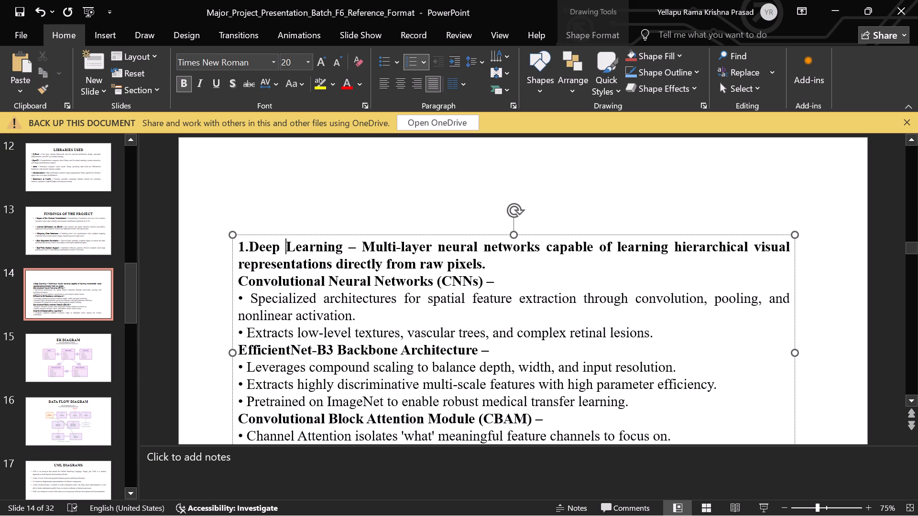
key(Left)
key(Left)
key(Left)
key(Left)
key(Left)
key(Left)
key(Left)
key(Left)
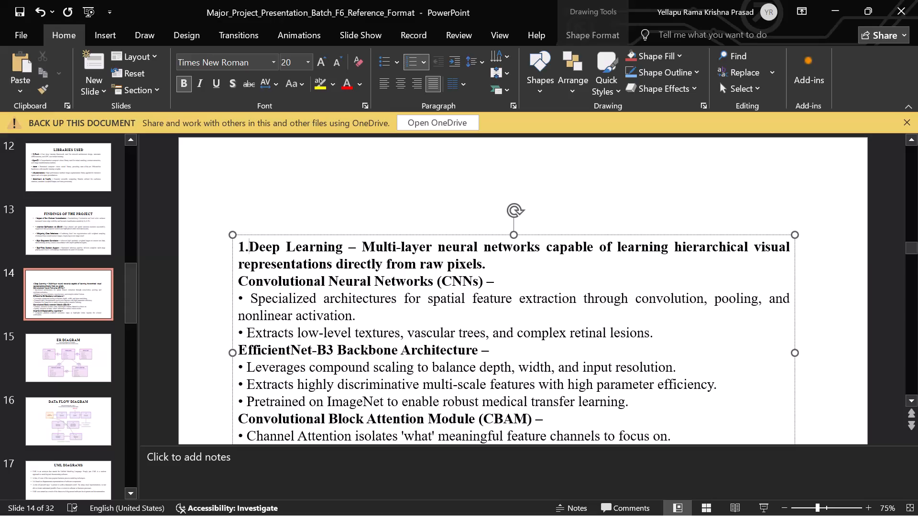
Move the remaining deep learning text box on slide 14 up and slightly left so all its text fits on the slide.
click(87, 229)
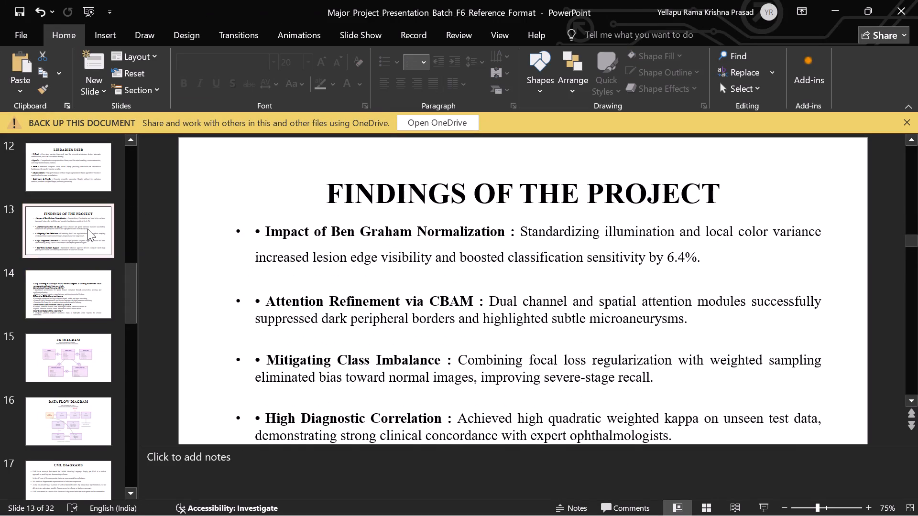
click(73, 290)
click(69, 357)
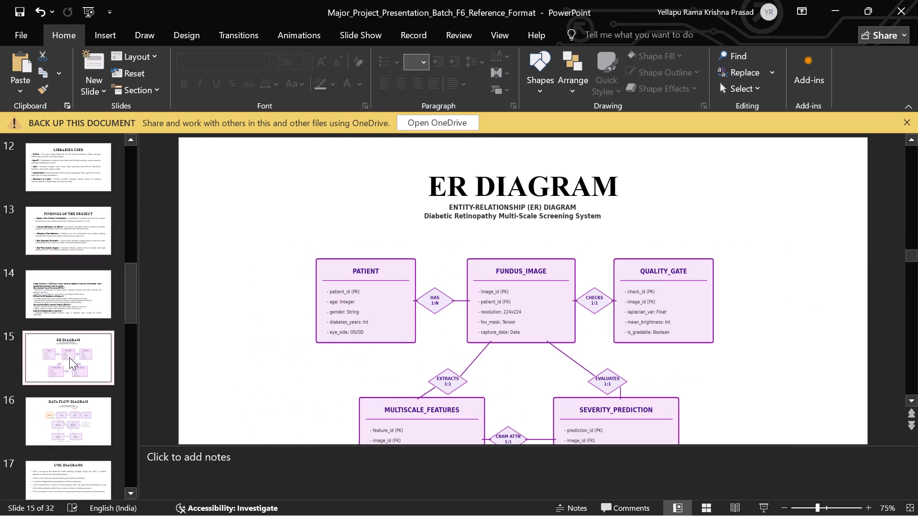
click(40, 283)
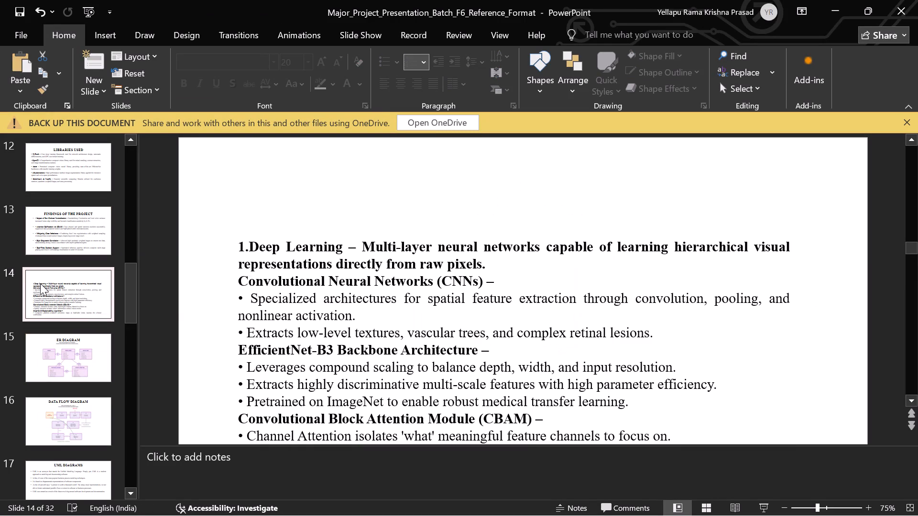
scroll(297, 324, down, 1)
scroll(275, 266, up, 1)
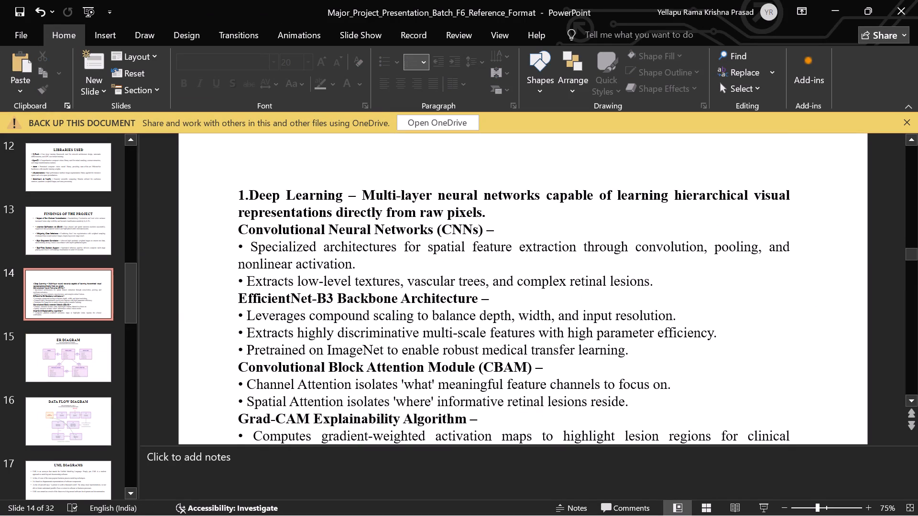
scroll(275, 266, up, 1)
click(260, 230)
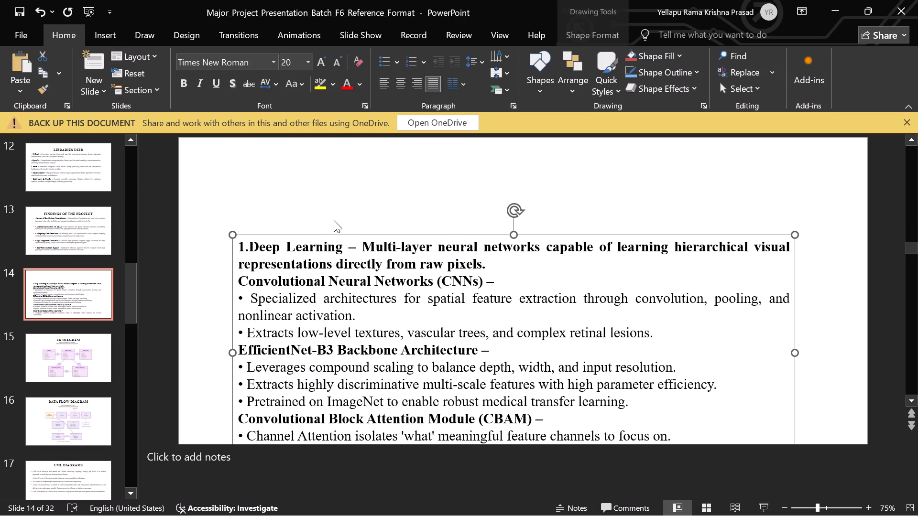
drag(330, 235, 321, 173)
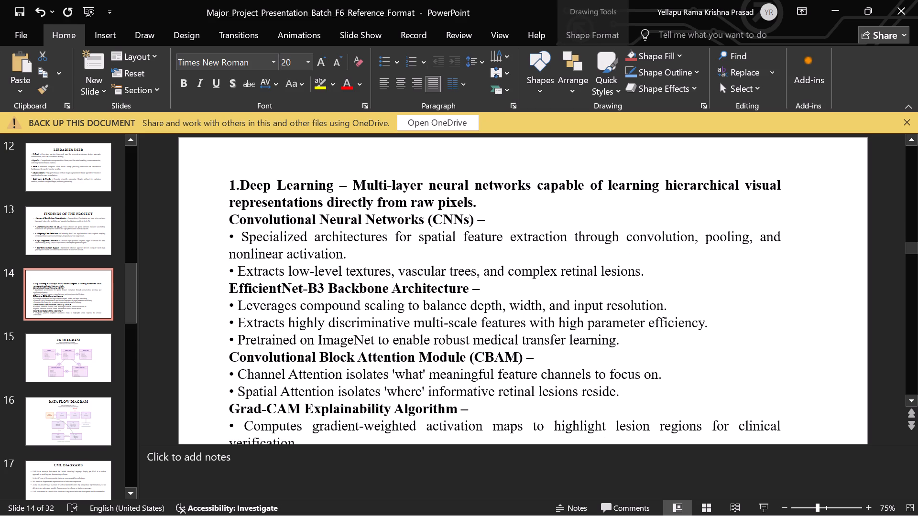
drag(321, 173, 314, 153)
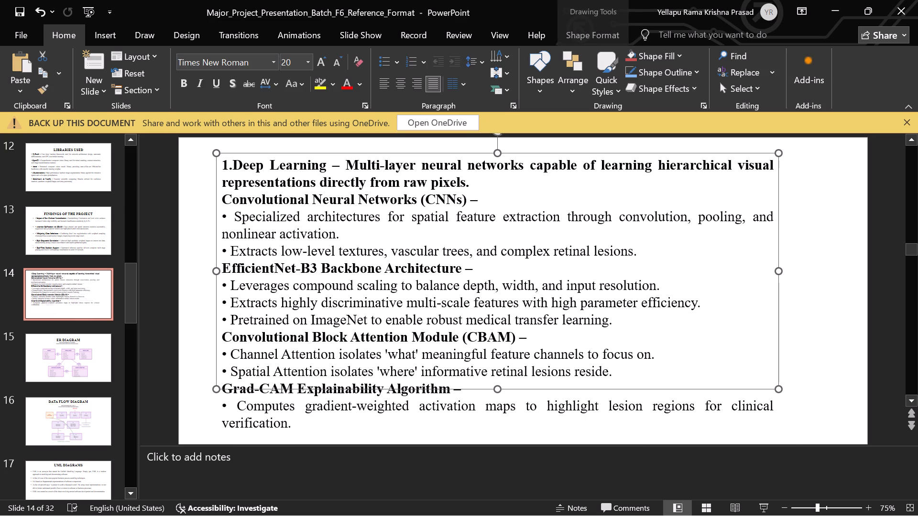
click(203, 343)
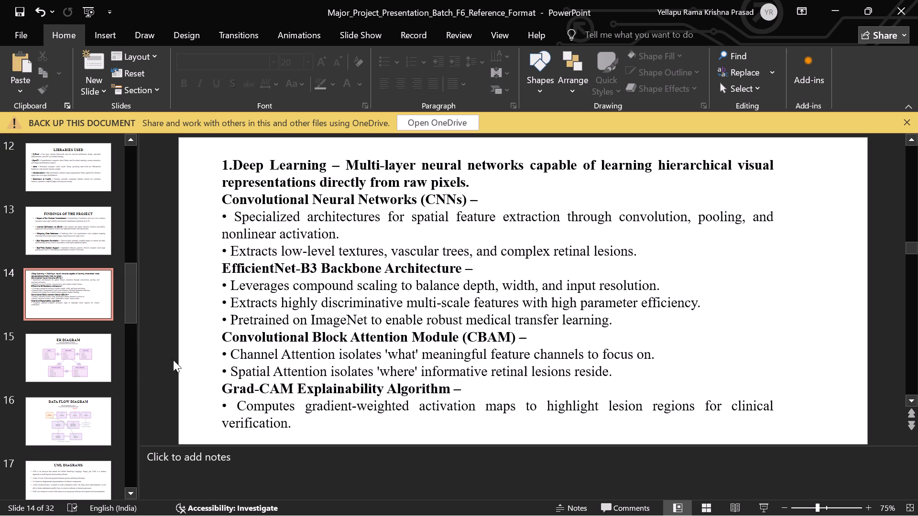
Check the ER Diagram slide and both Literature Survey table slides, parts 1 and 2, for layout problems.
click(64, 341)
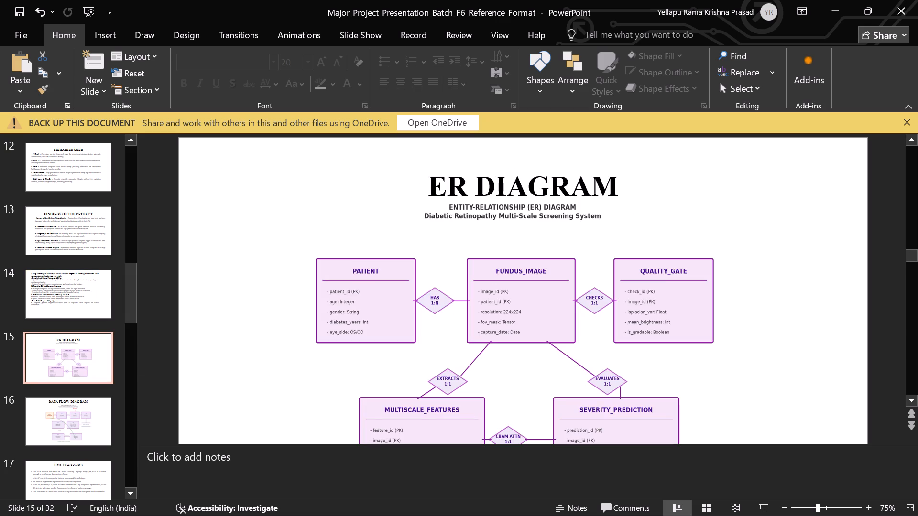
scroll(48, 274, up, 4)
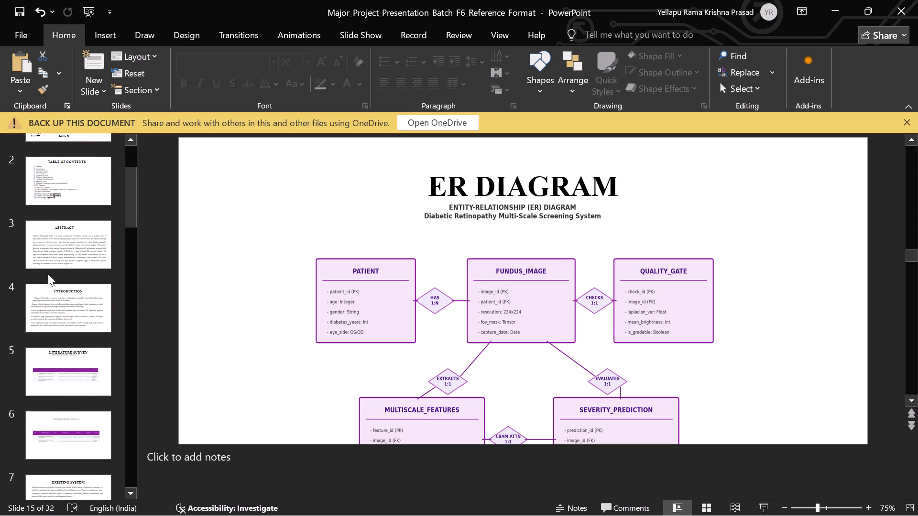
scroll(68, 359, down, 1)
click(60, 303)
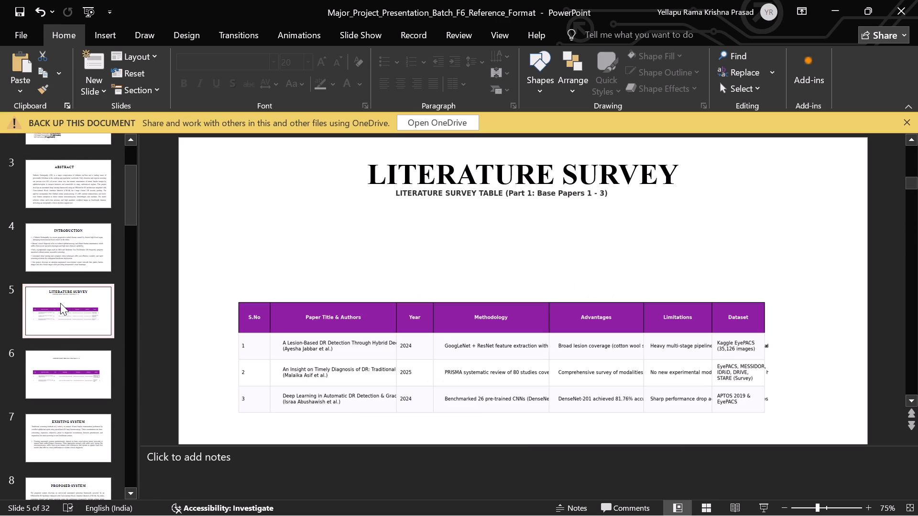
click(61, 351)
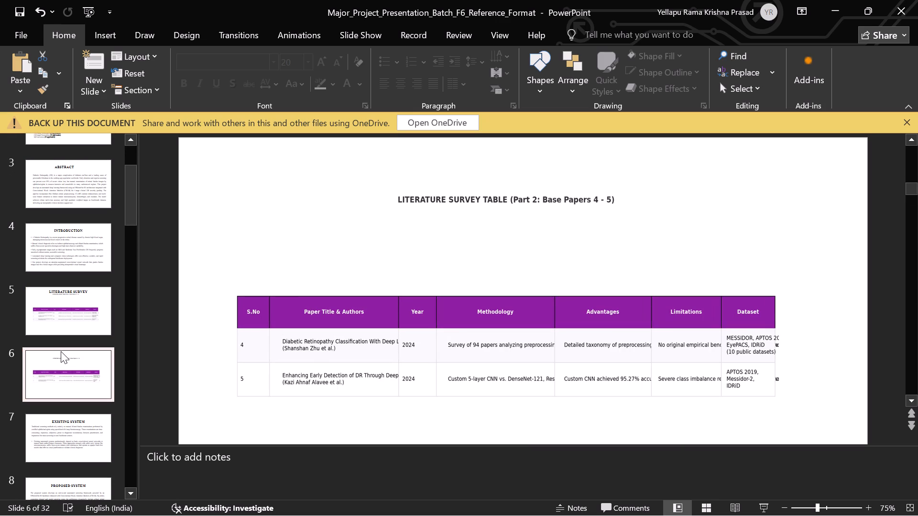
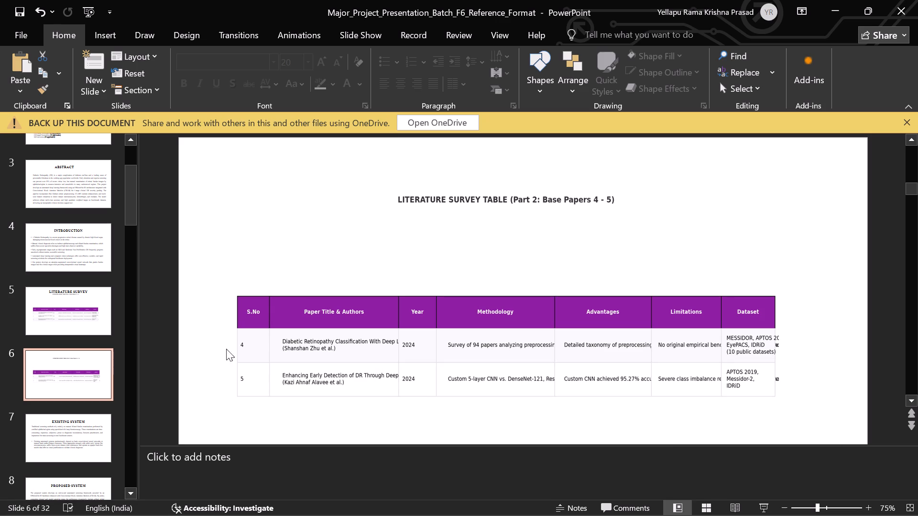
Review the Software Requirements, Activity Diagram, Sequence Diagram and System Architecture slides for layout problems.
scroll(77, 429, down, 1)
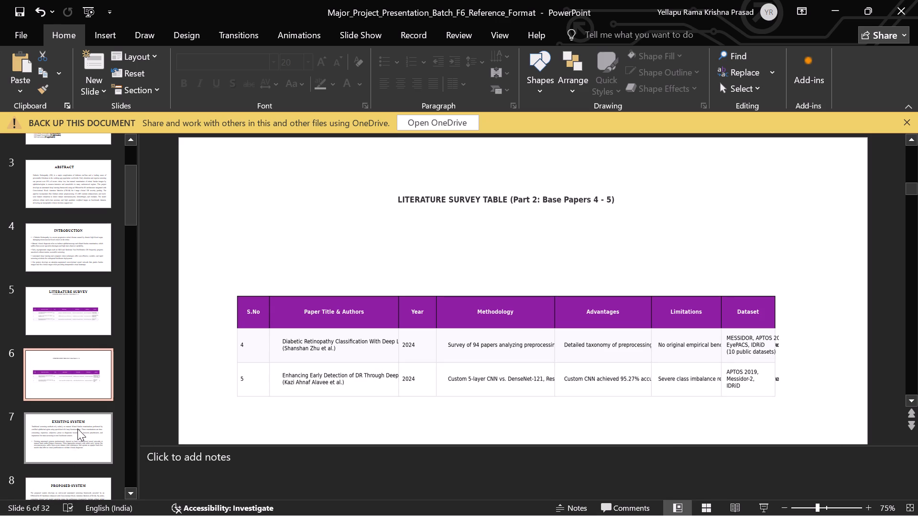
scroll(77, 429, down, 1)
click(54, 301)
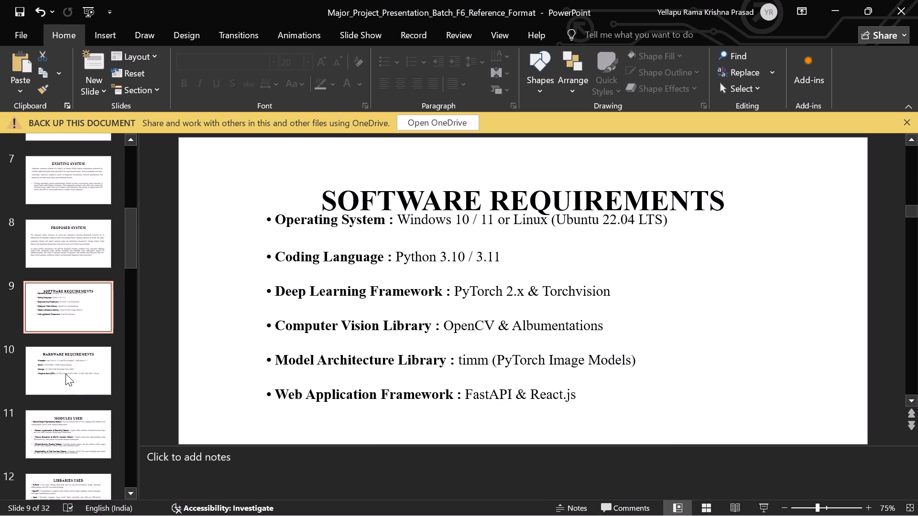
scroll(66, 374, down, 4)
click(71, 337)
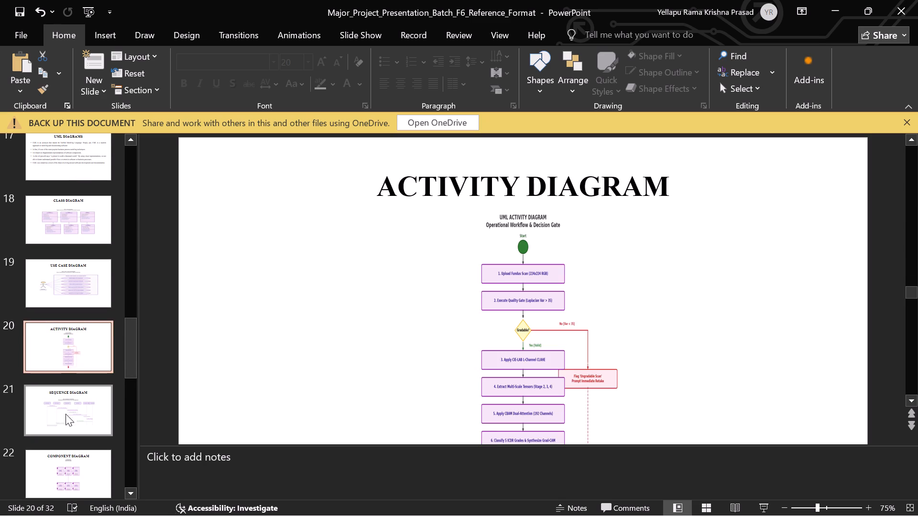
click(66, 421)
scroll(64, 403, down, 1)
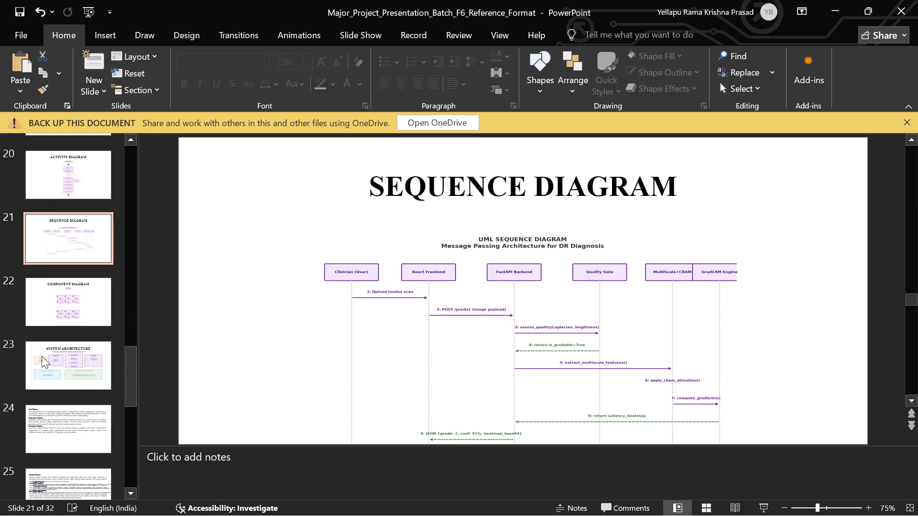
click(71, 358)
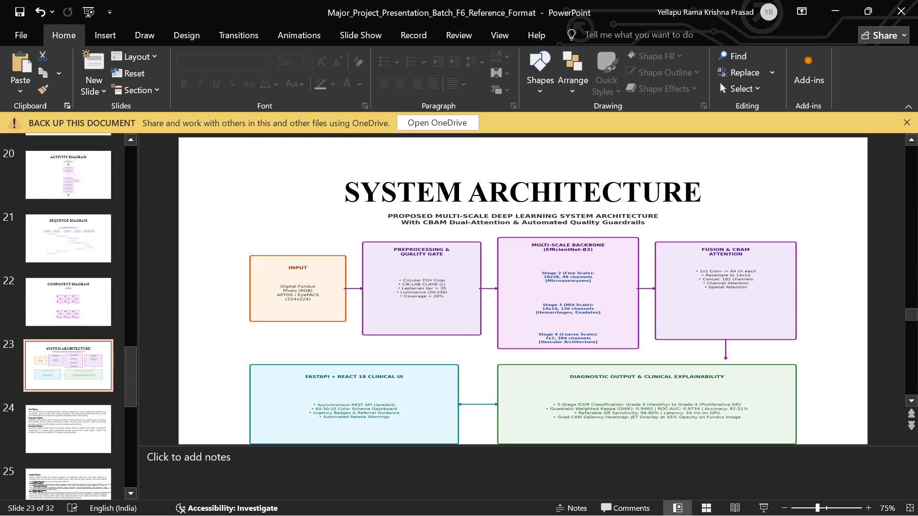
Examine the RetinaAI output screenshots on slides 29 and 30, near the end of the presentation.
scroll(42, 431, down, 2)
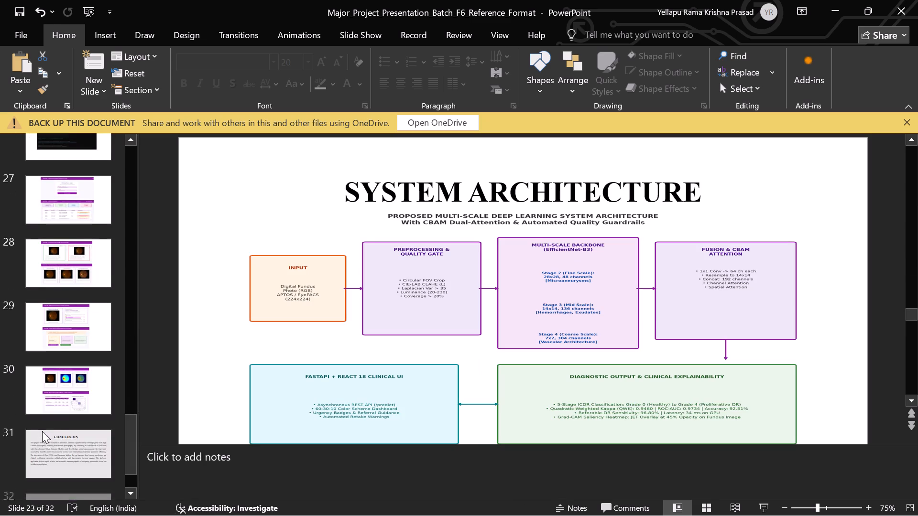
scroll(89, 418, down, 4)
click(76, 360)
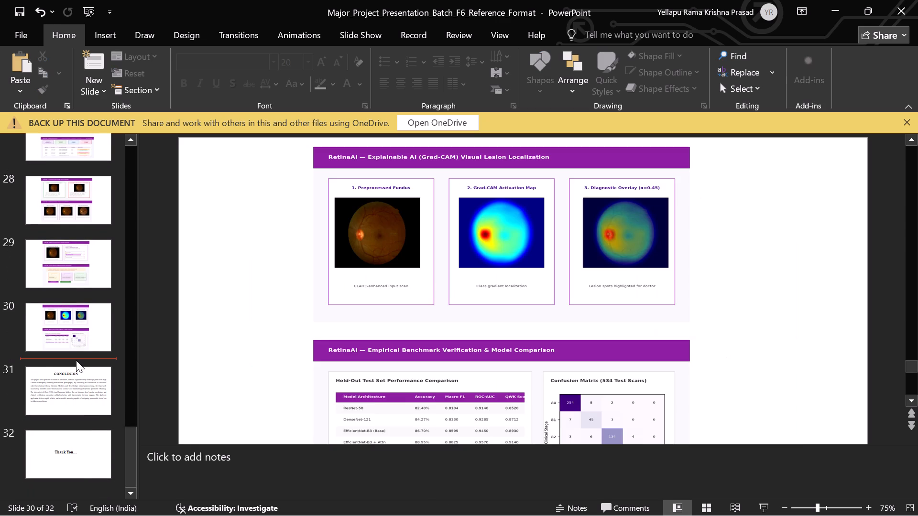
scroll(299, 277, up, 1)
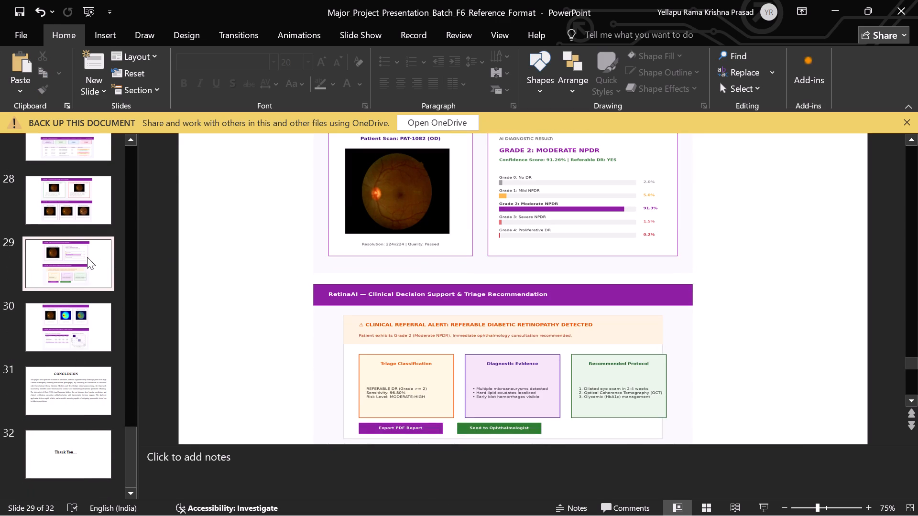
scroll(87, 257, up, 1)
scroll(339, 198, up, 1)
scroll(358, 247, down, 1)
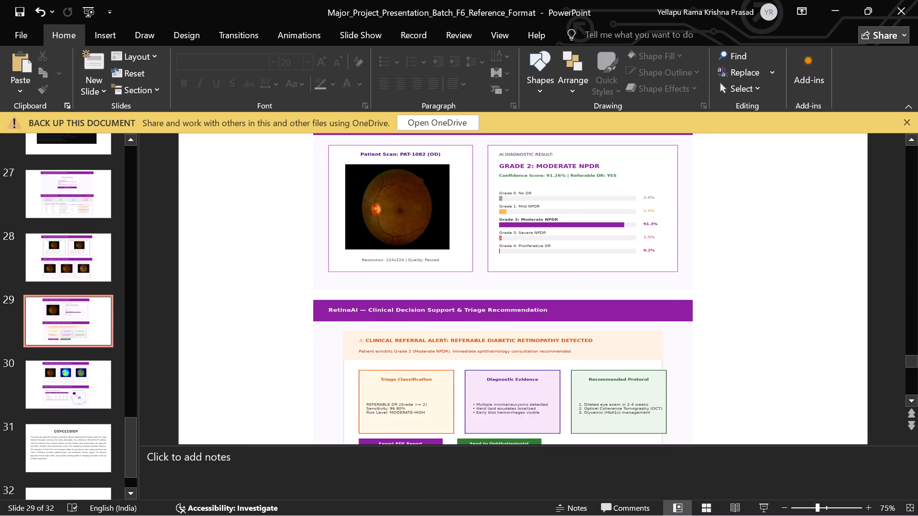
scroll(300, 260, down, 1)
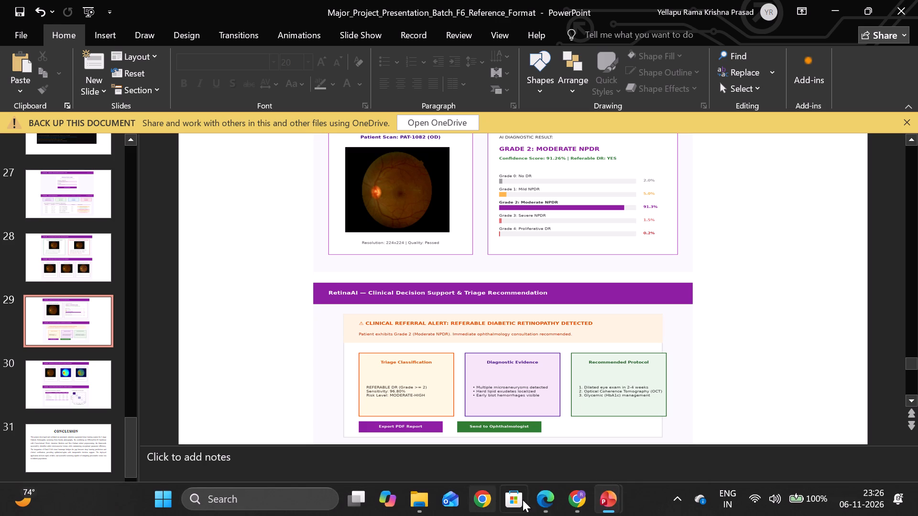
Switch to Microsoft Edge and view the RetinaAI Dashboard from the top of the page.
click(541, 502)
click(253, 106)
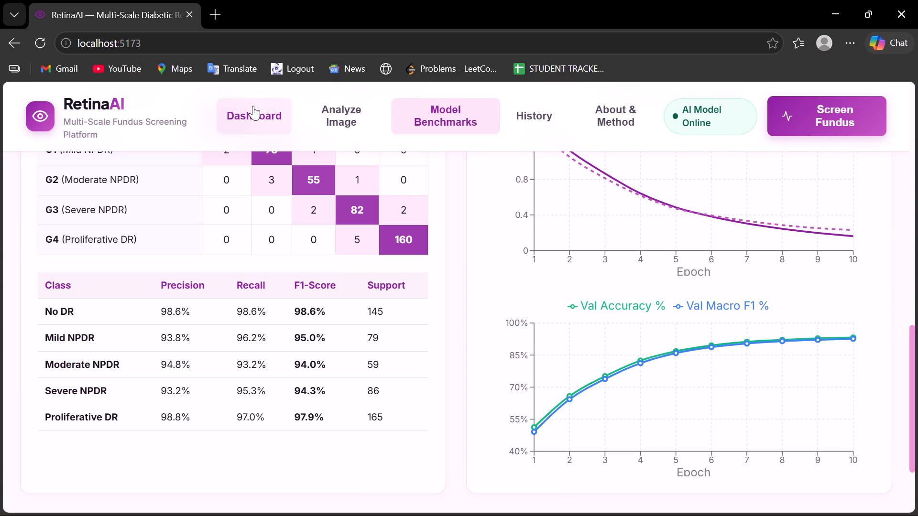
scroll(214, 176, up, 2)
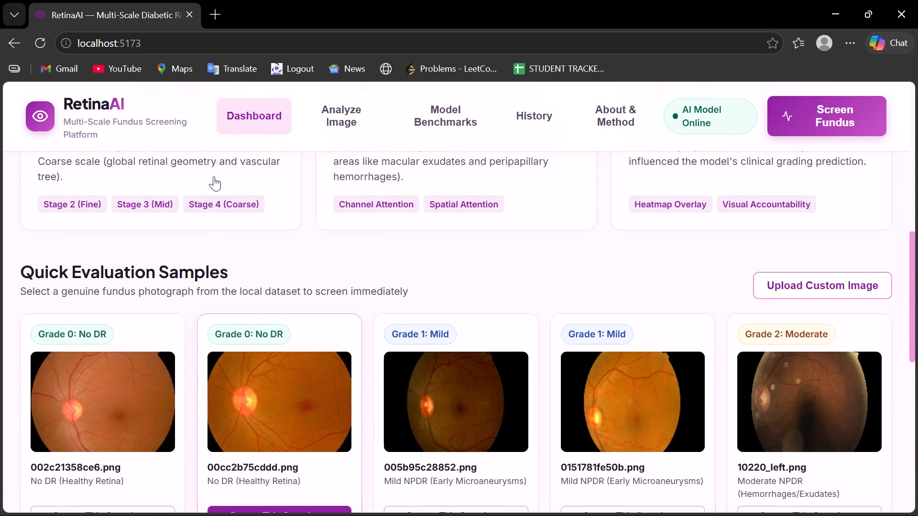
scroll(267, 259, up, 7)
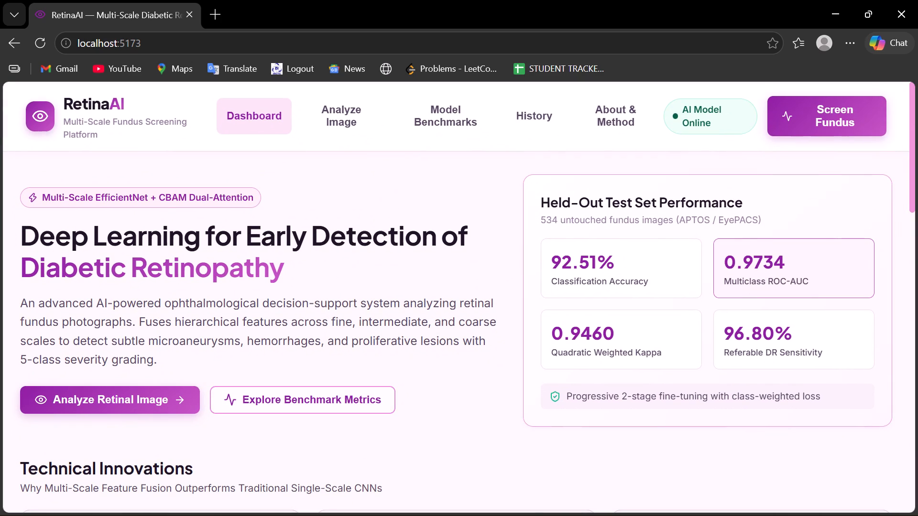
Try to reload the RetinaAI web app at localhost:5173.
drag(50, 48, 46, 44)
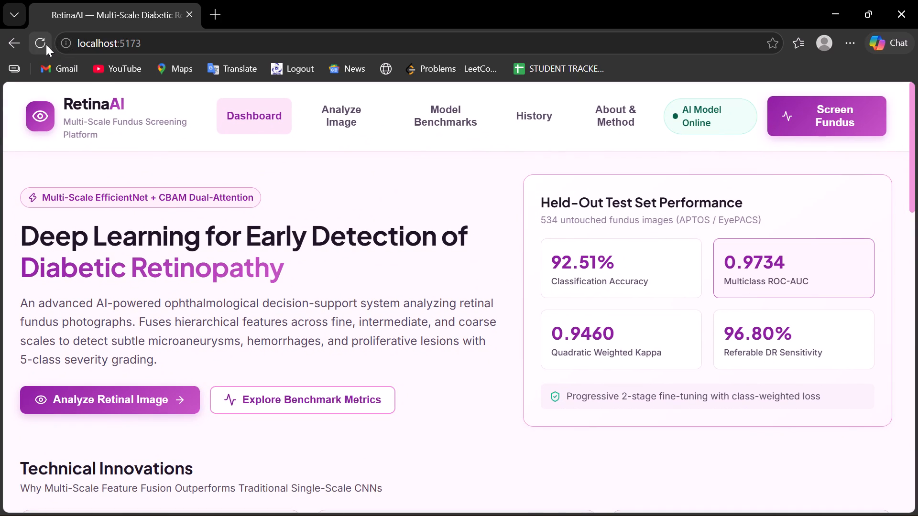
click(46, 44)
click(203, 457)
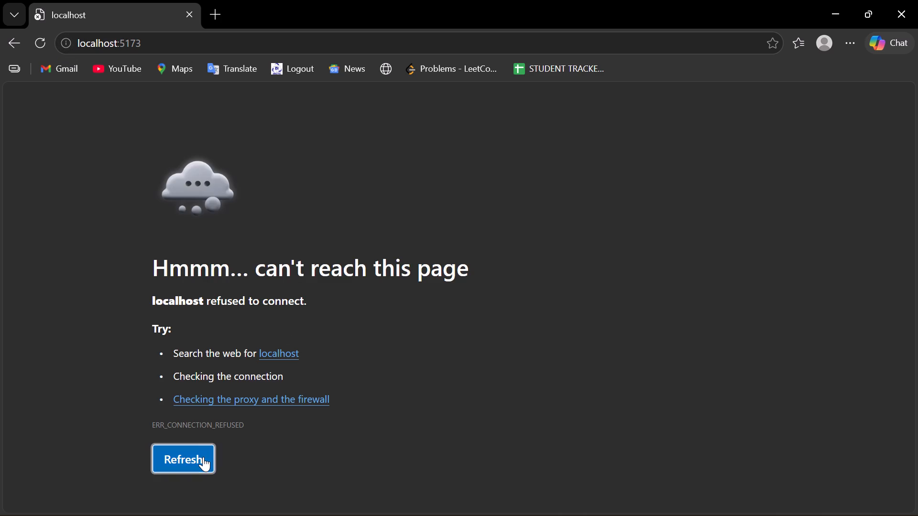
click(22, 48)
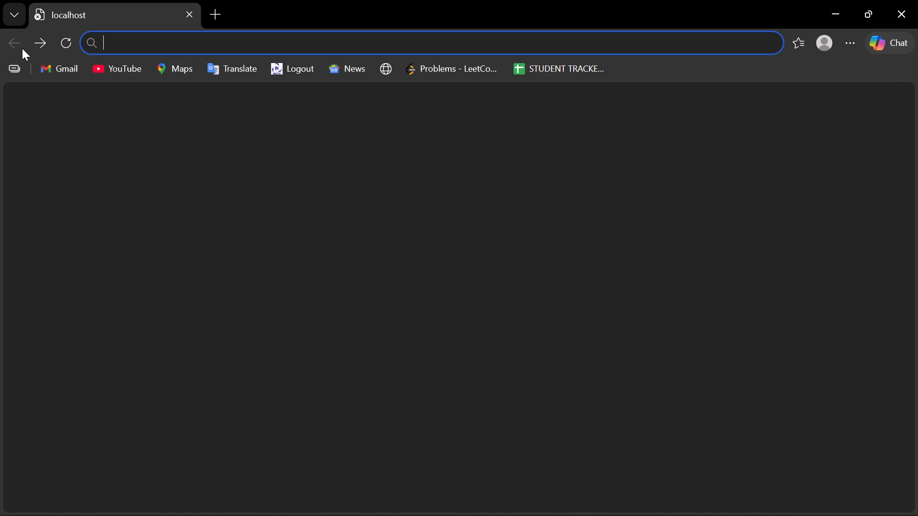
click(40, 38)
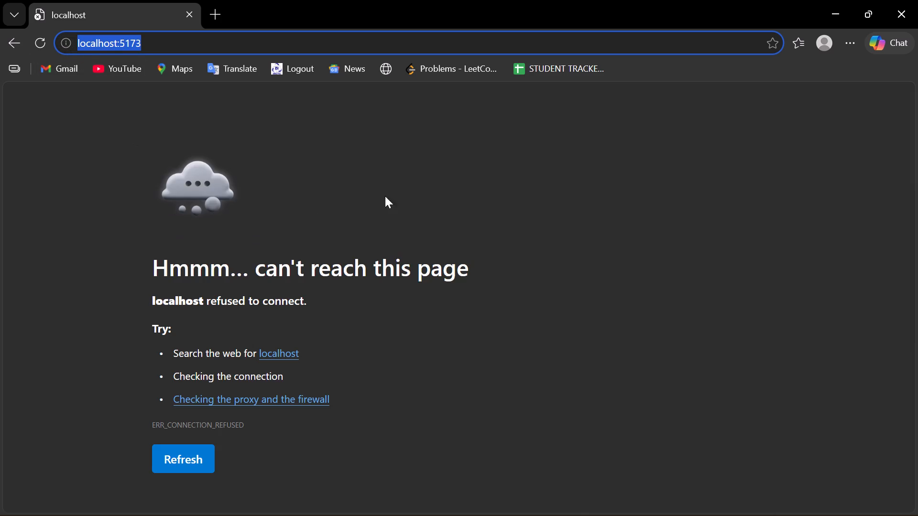
Close the Edge browser window and return to the presentation in PowerPoint.
click(917, 0)
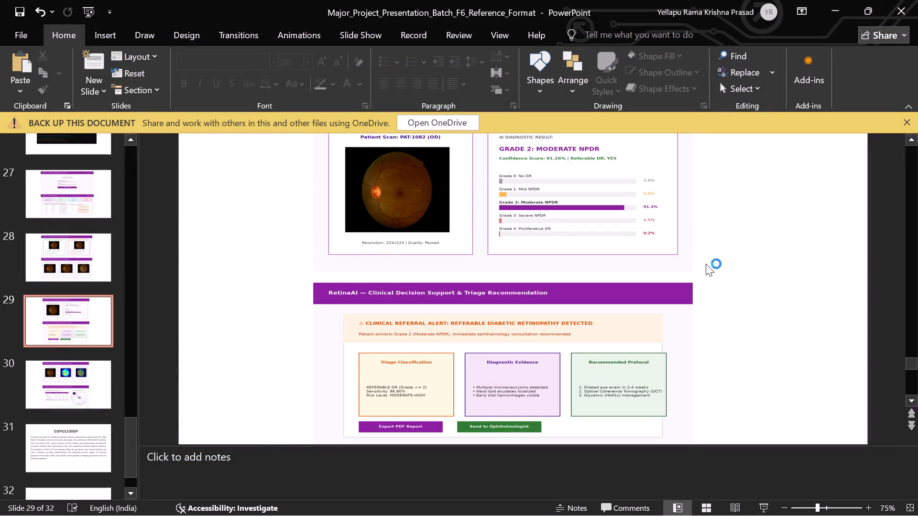
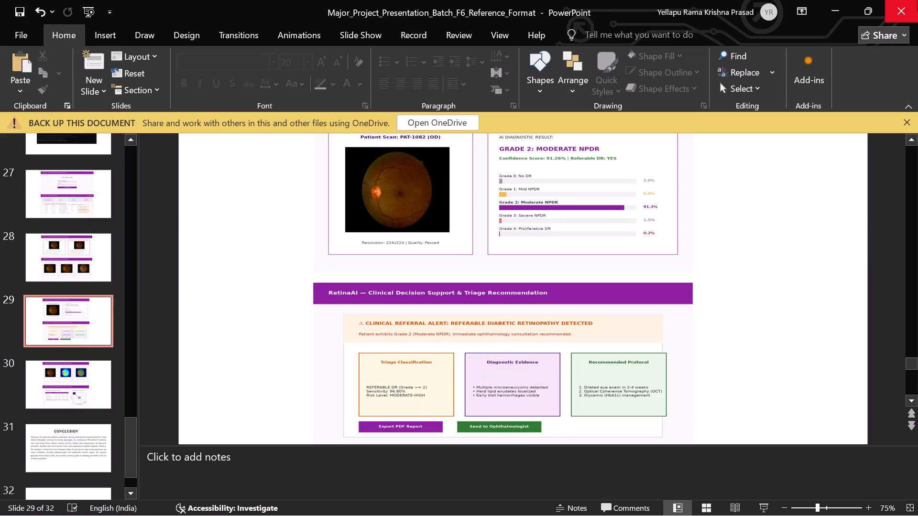
click(828, 6)
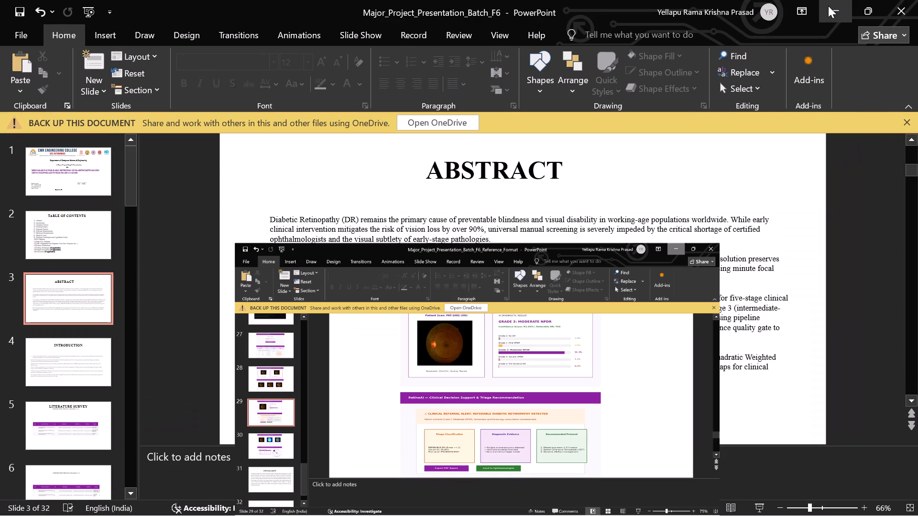
click(827, 8)
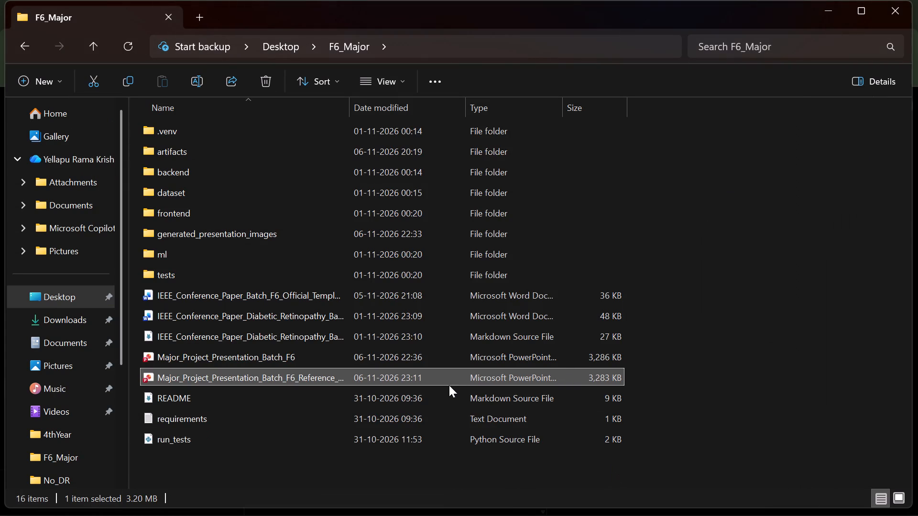
click(130, 378)
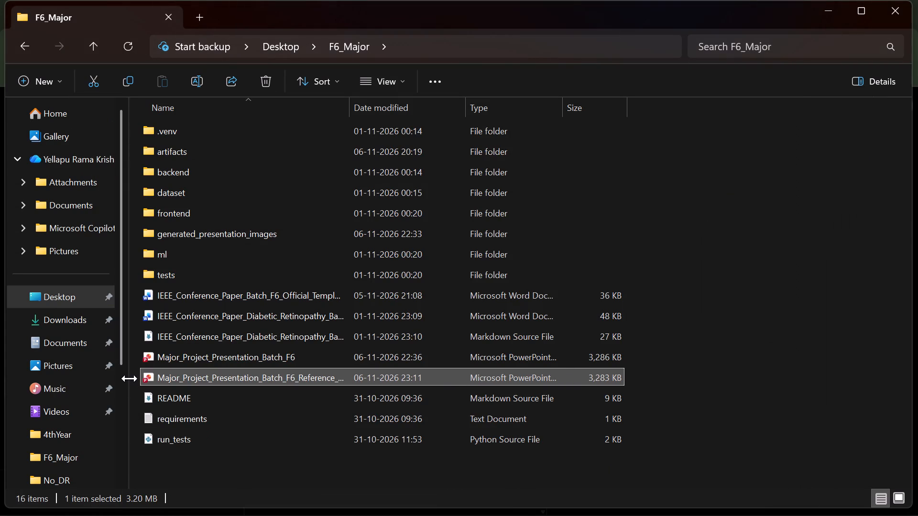
click(135, 382)
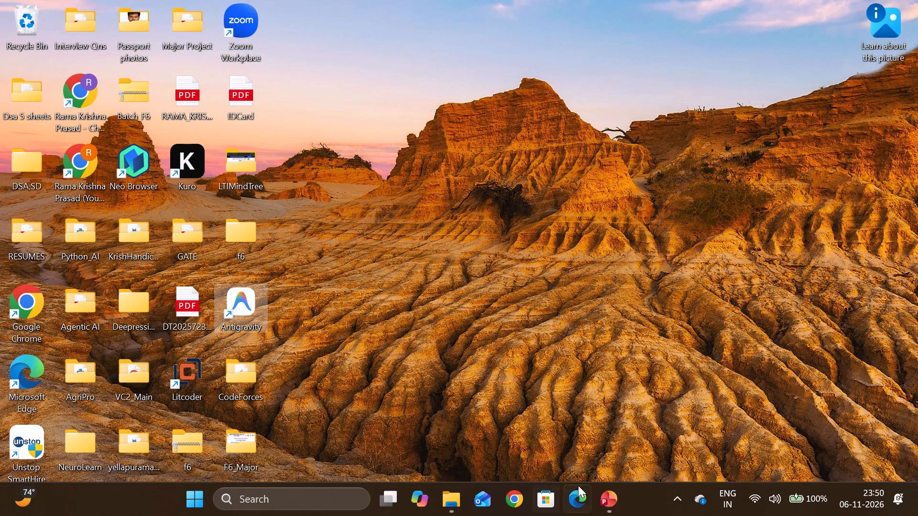
Bring up the previews of the open PowerPoint presentations to choose one.
click(612, 495)
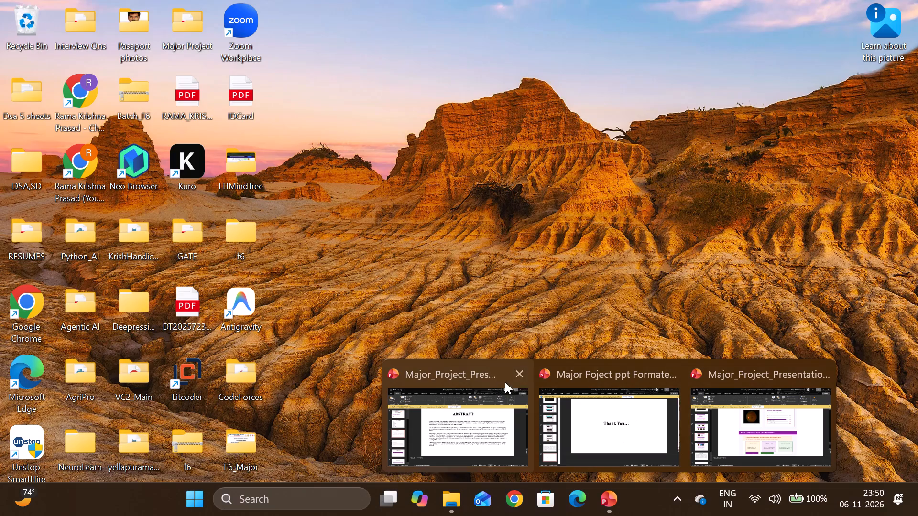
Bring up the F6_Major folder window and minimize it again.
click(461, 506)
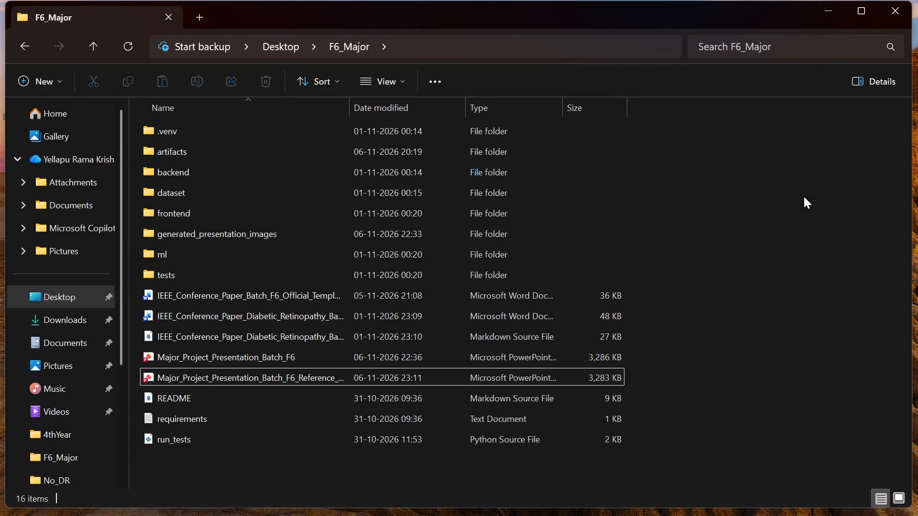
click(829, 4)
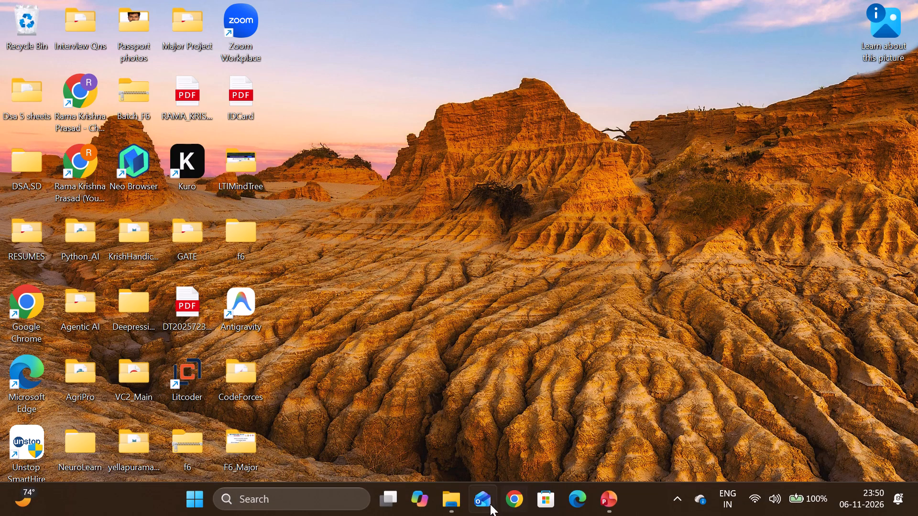
Launch Google Chrome and choose the profile labelled Your Chrome.
click(509, 499)
click(535, 391)
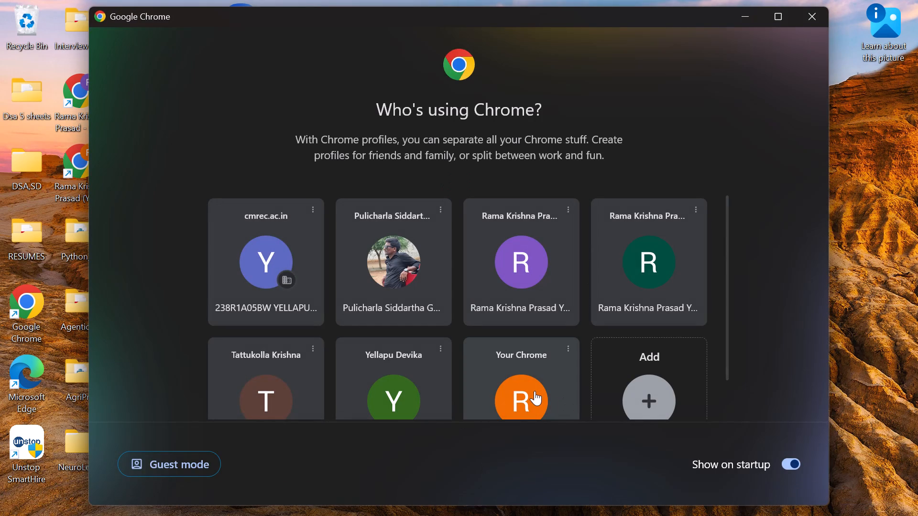
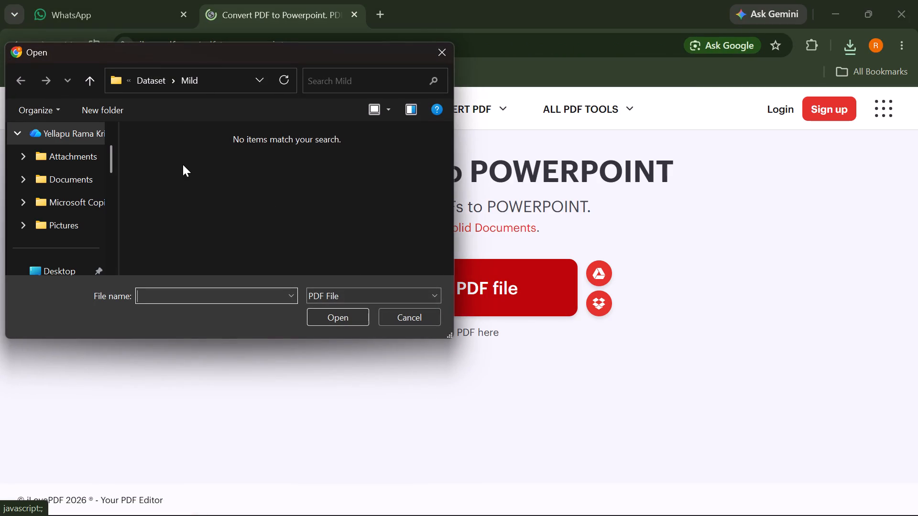
Choose the batch 6 PDF from the Downloads folder and convert it to a PowerPoint presentation.
click(63, 266)
scroll(63, 266, down, 1)
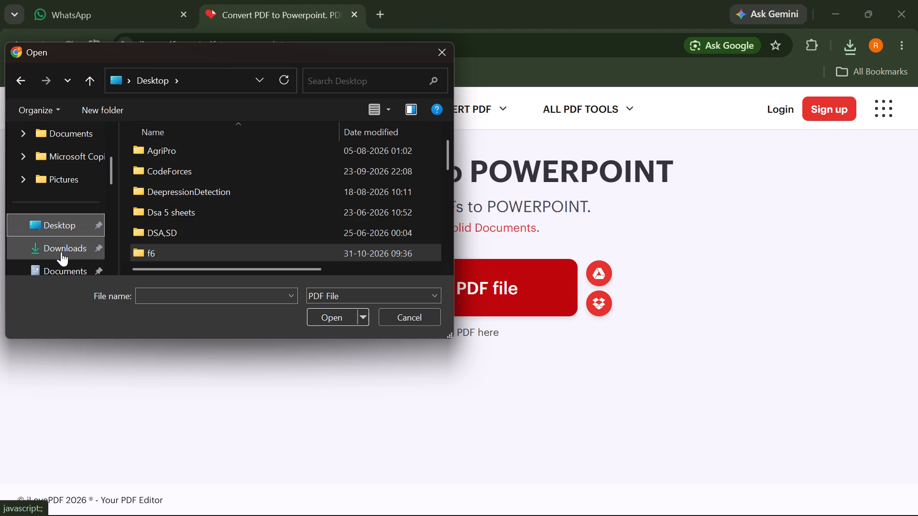
click(61, 250)
drag(206, 183, 192, 179)
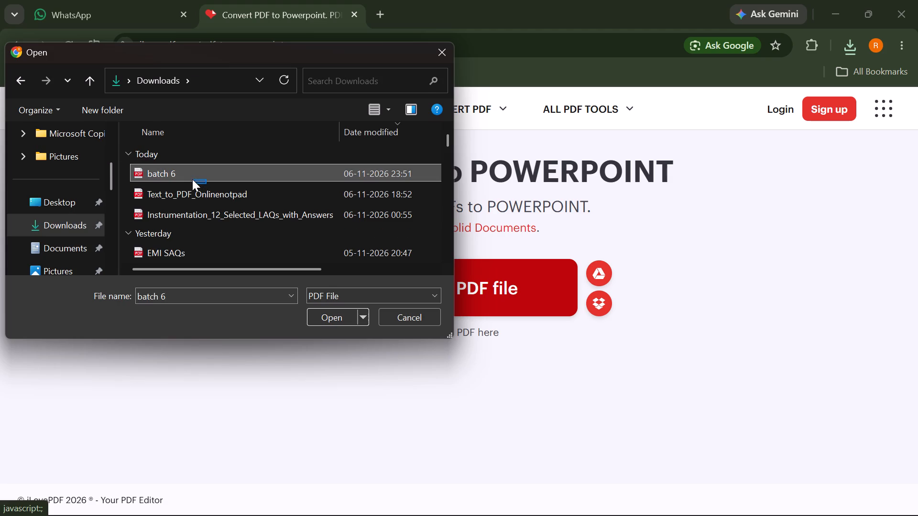
drag(192, 179, 184, 173)
click(184, 173)
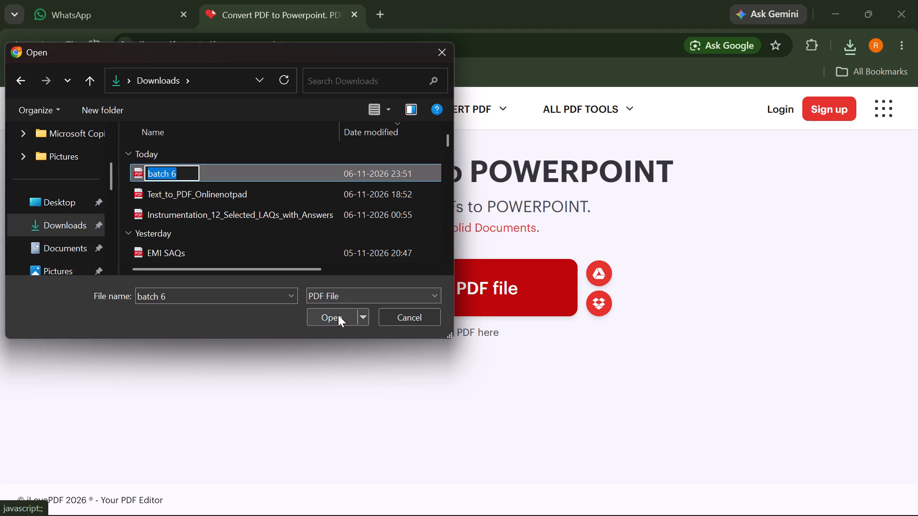
click(338, 315)
click(345, 322)
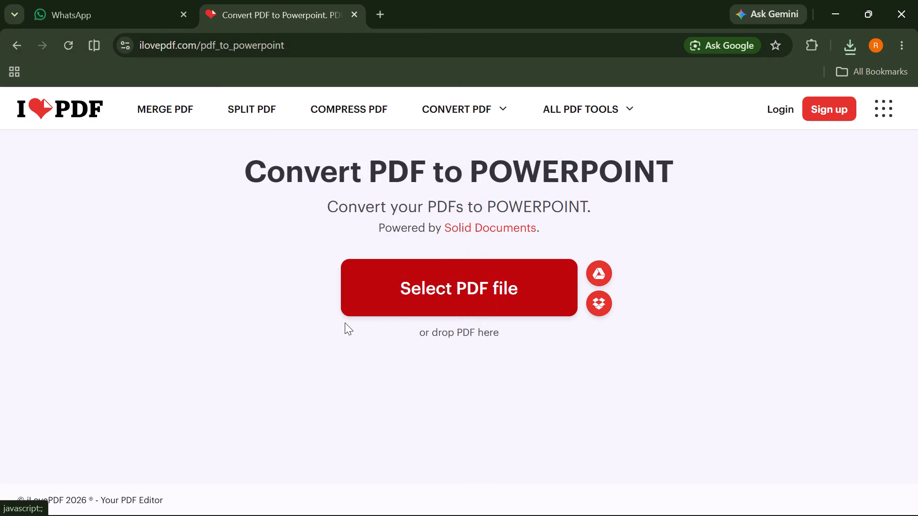
click(823, 492)
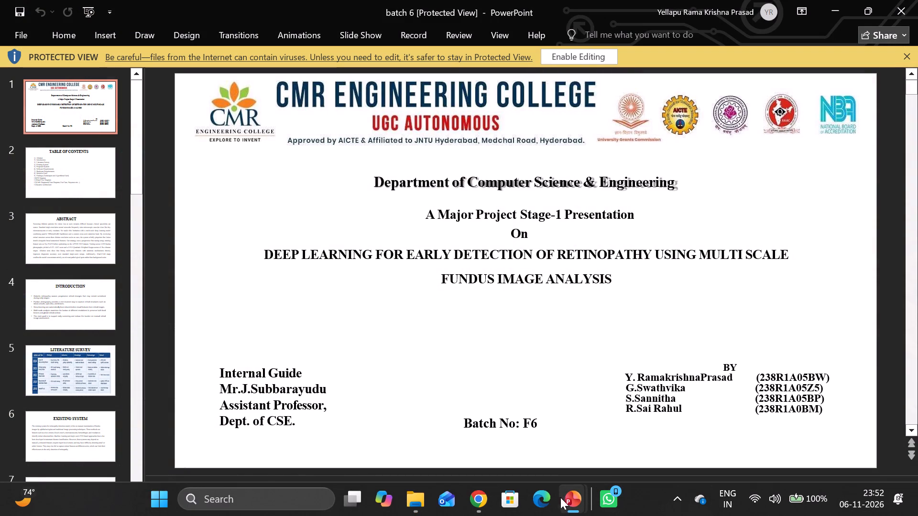
Close the Major_Project_Presentation_Batch_F6 presentation, saving its changes in the F6_Major folder.
click(392, 405)
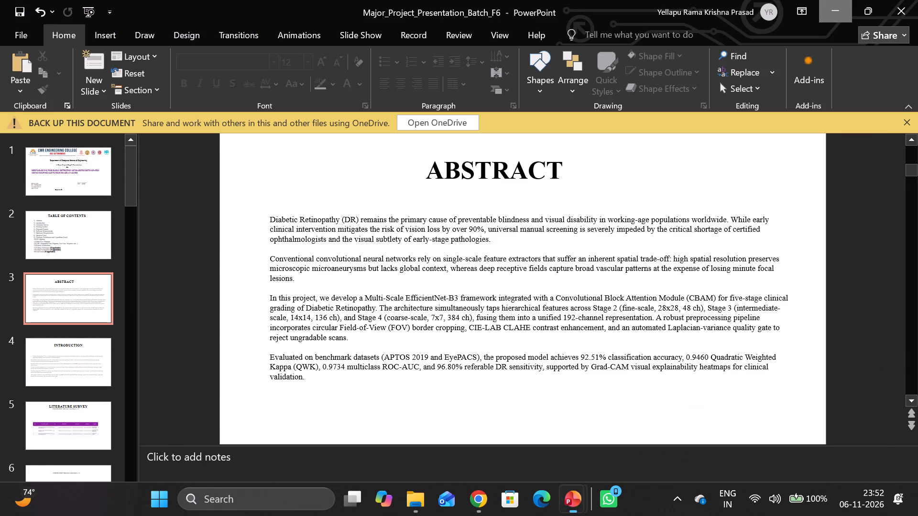
click(909, 0)
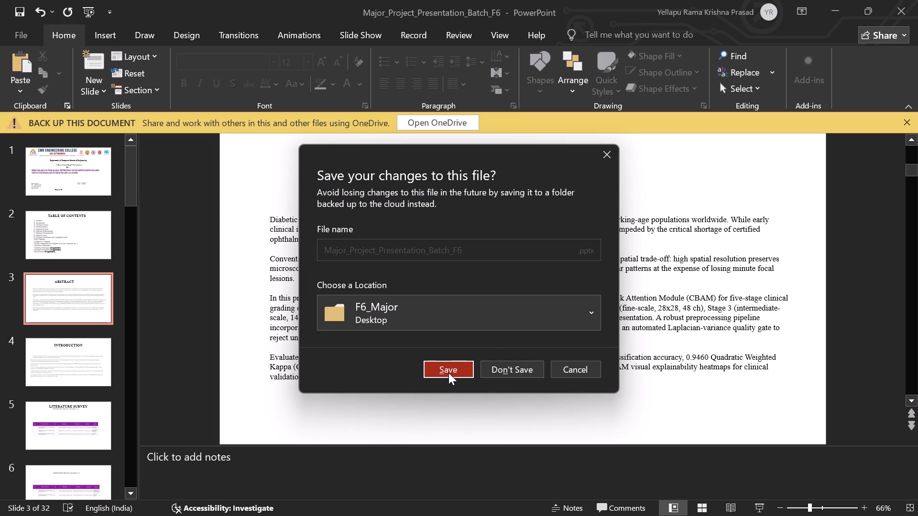
click(448, 373)
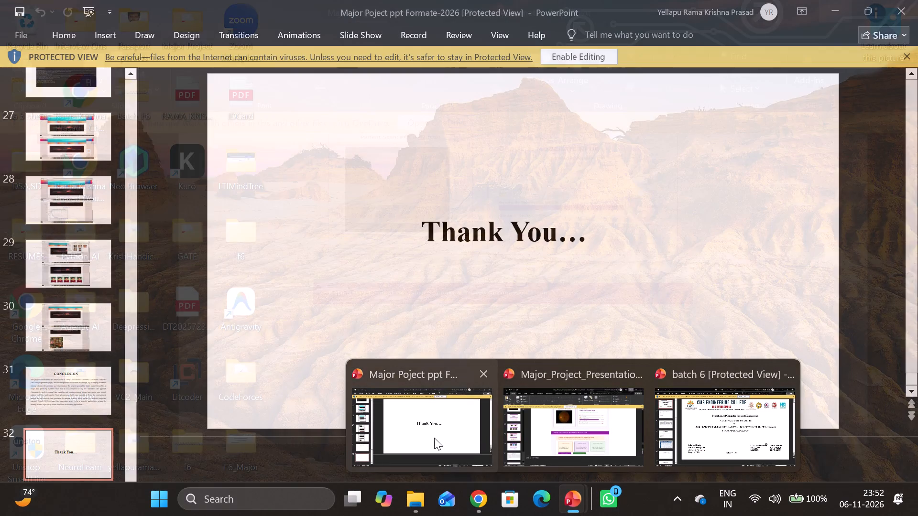
Examine the output screenshots and title slide of Major Poject ppt Formate-2026, and the title and Abstract slides of batch 6.
click(434, 438)
click(33, 291)
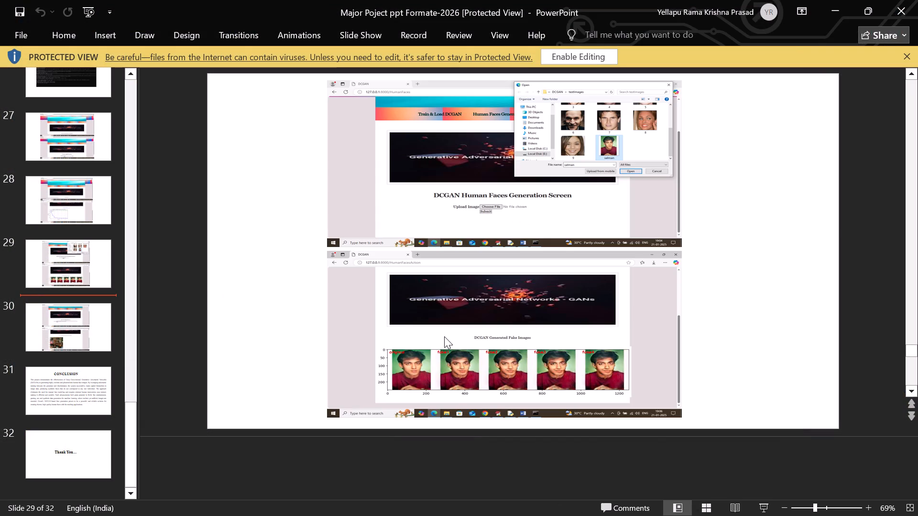
scroll(444, 336, up, 1)
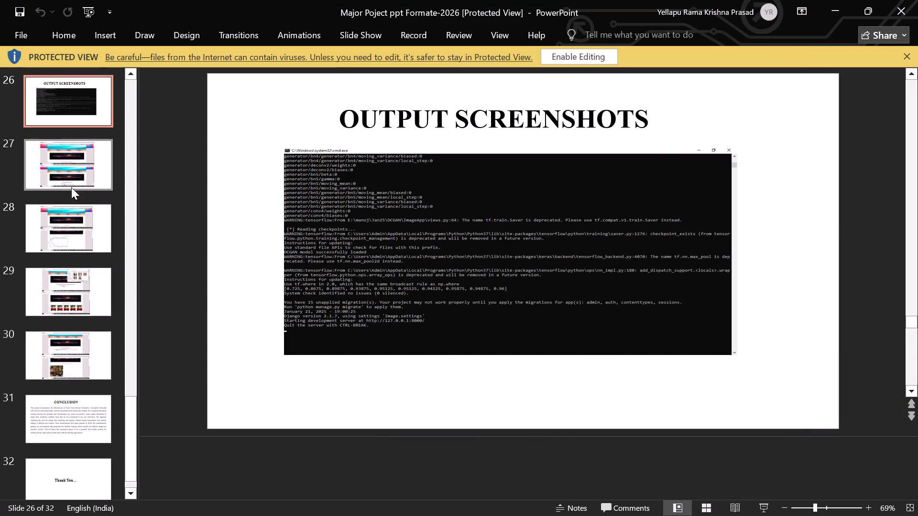
scroll(88, 174, up, 8)
scroll(99, 222, up, 6)
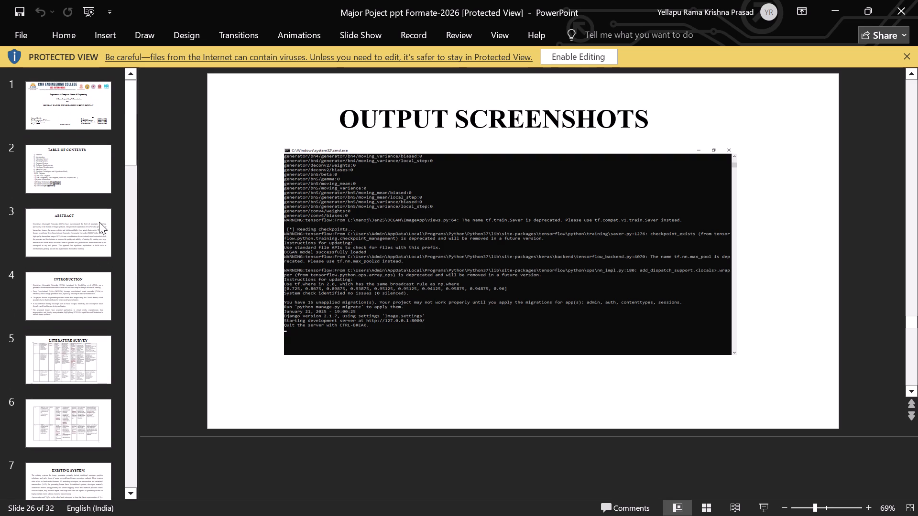
click(64, 90)
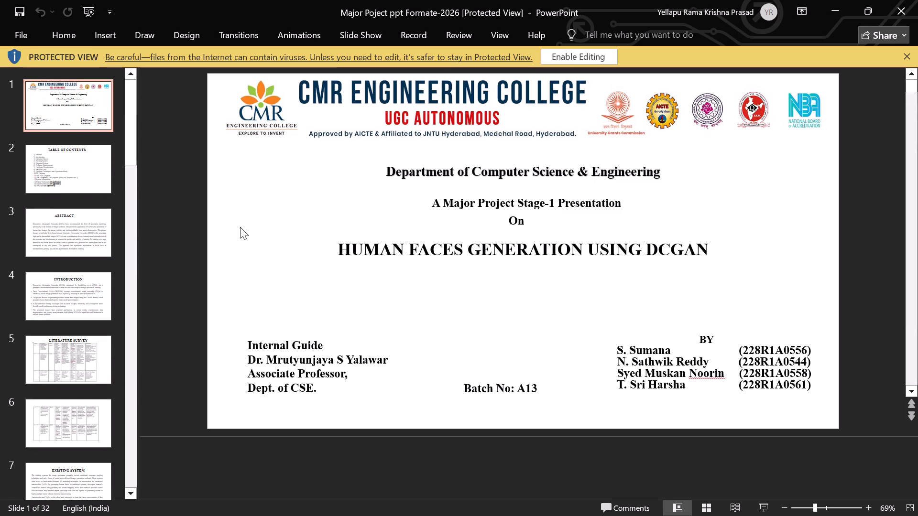
key(alt+Tab)
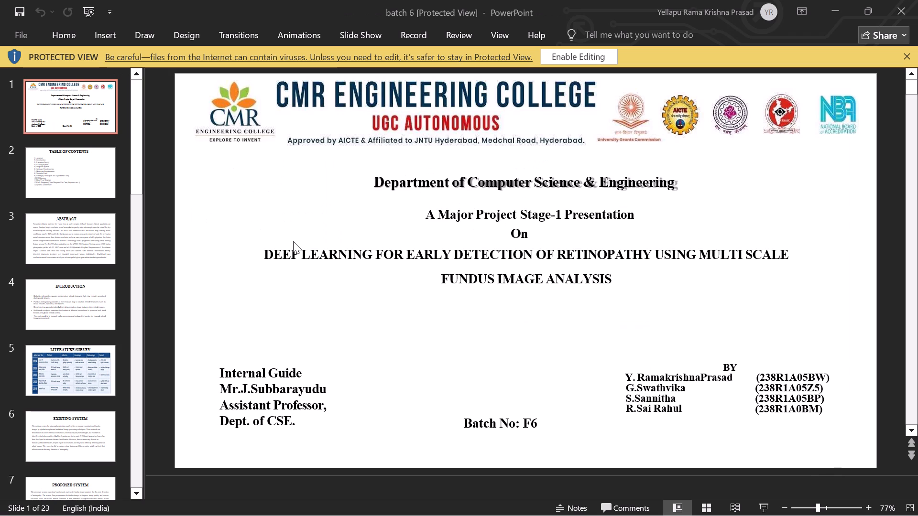
click(114, 161)
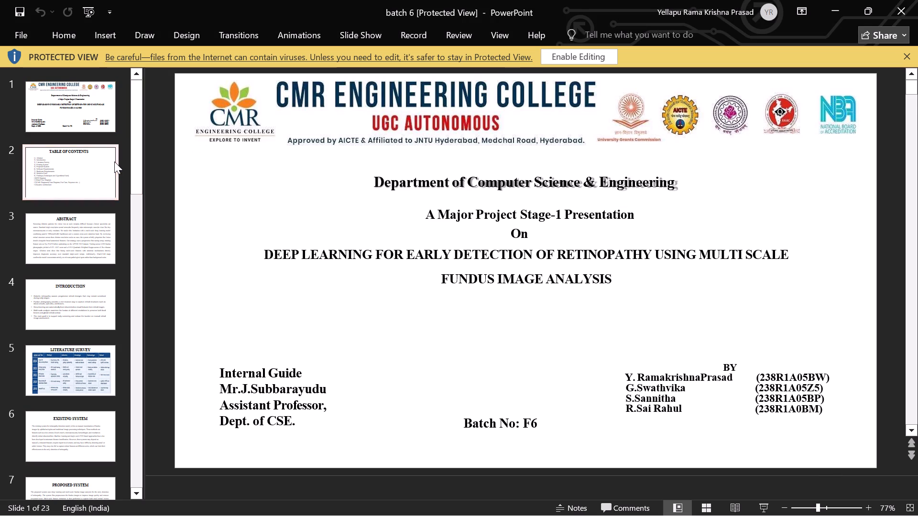
click(61, 254)
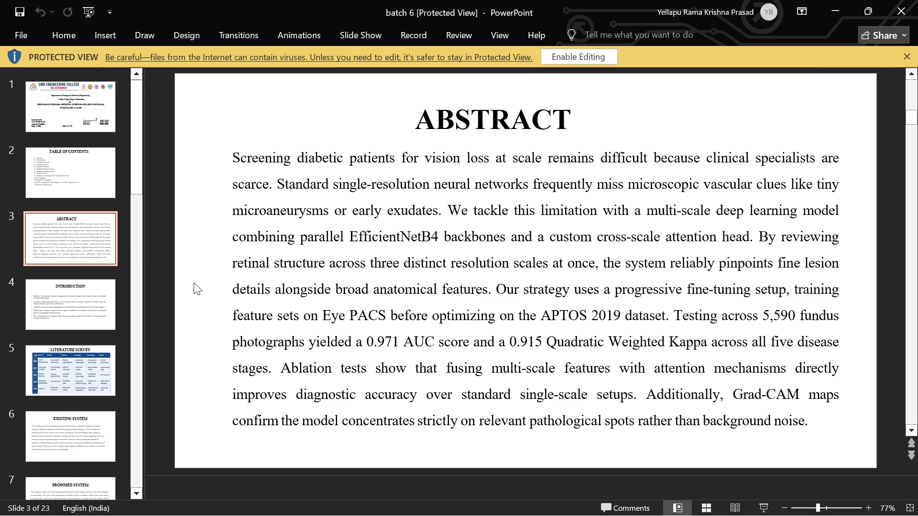
Copy the entire abstract body text from slide 3 of the Major_Project_Presentation_Batch_F6_Reference_Format presentation.
key(alt+Tab)
key(alt+Tab)
key(alt+Tab)
key(alt+Tab)
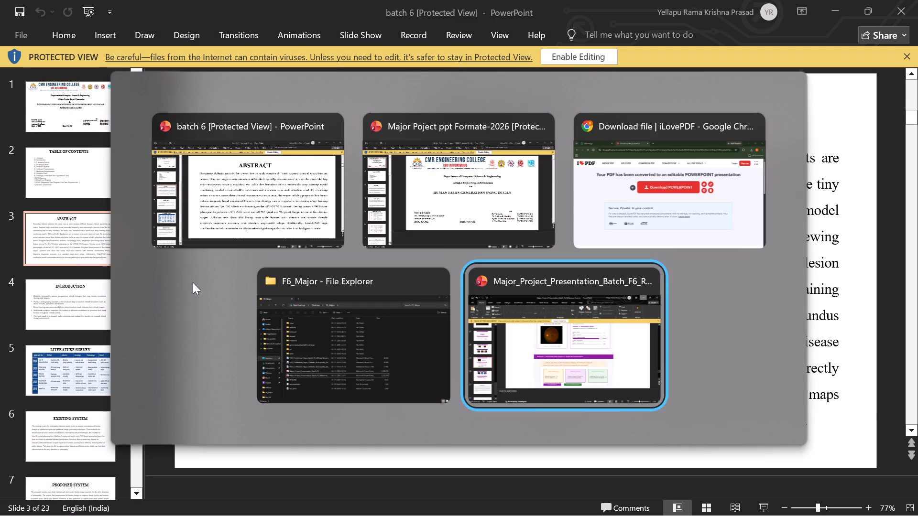
scroll(19, 184, up, 15)
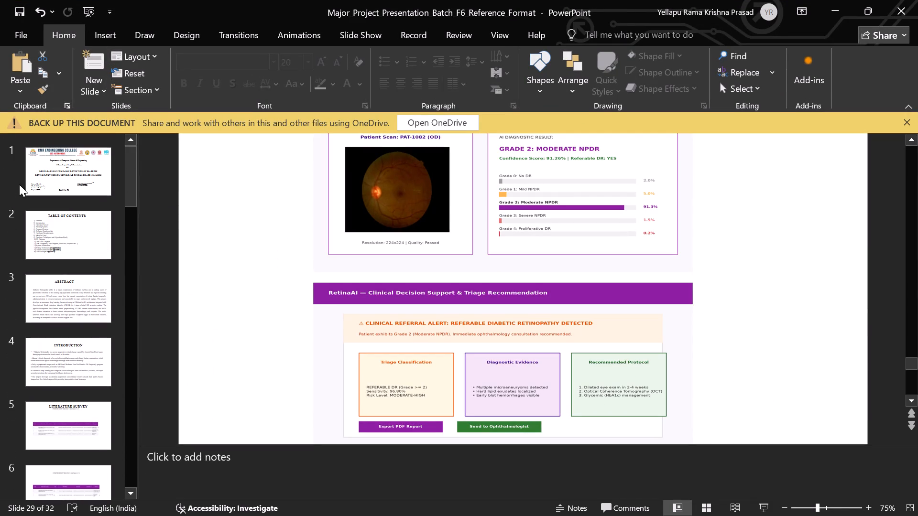
scroll(19, 184, up, 8)
click(90, 308)
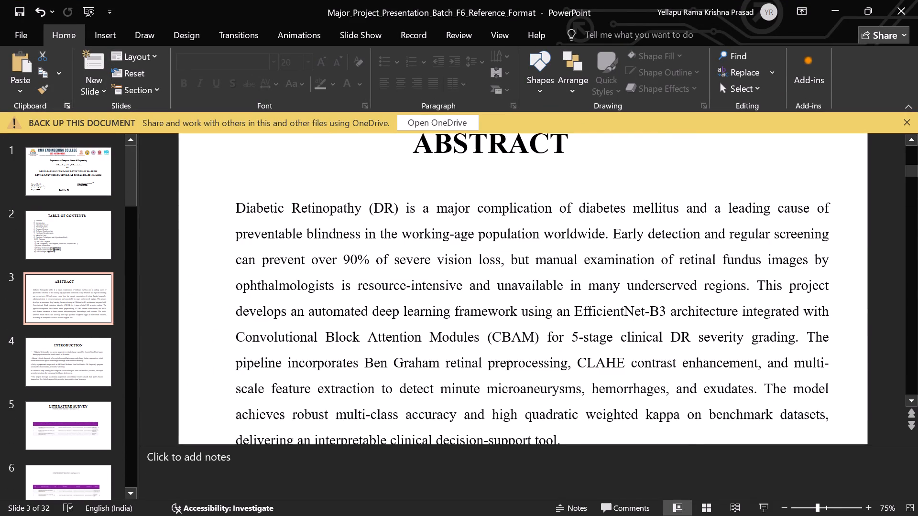
scroll(361, 280, down, 1)
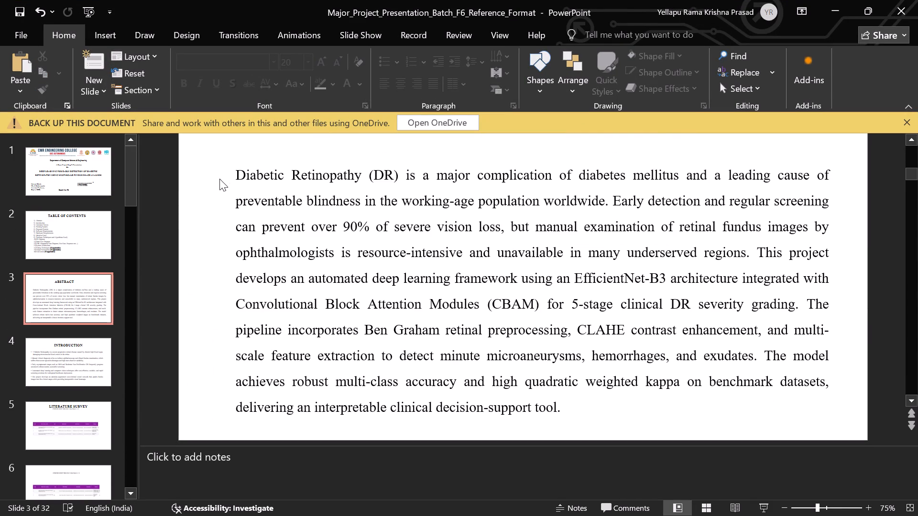
click(234, 176)
click(284, 195)
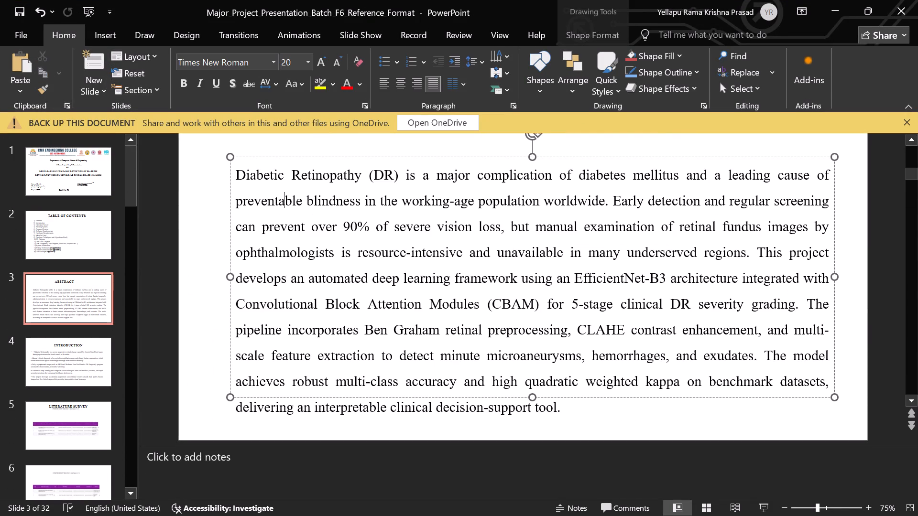
key(ctrl+a)
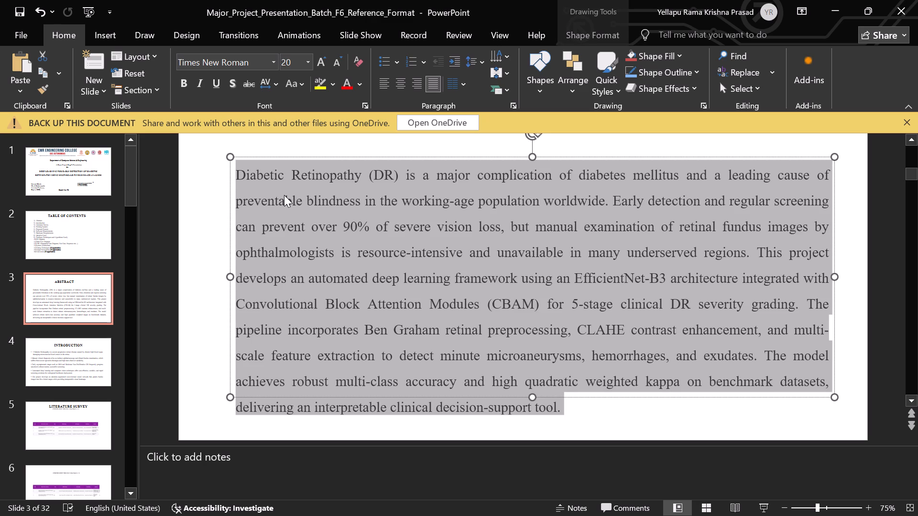
key(ctrl+c)
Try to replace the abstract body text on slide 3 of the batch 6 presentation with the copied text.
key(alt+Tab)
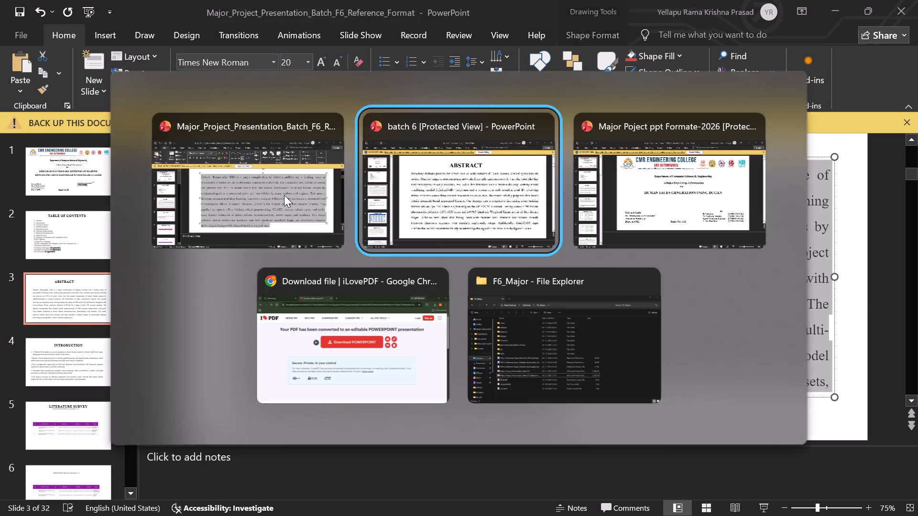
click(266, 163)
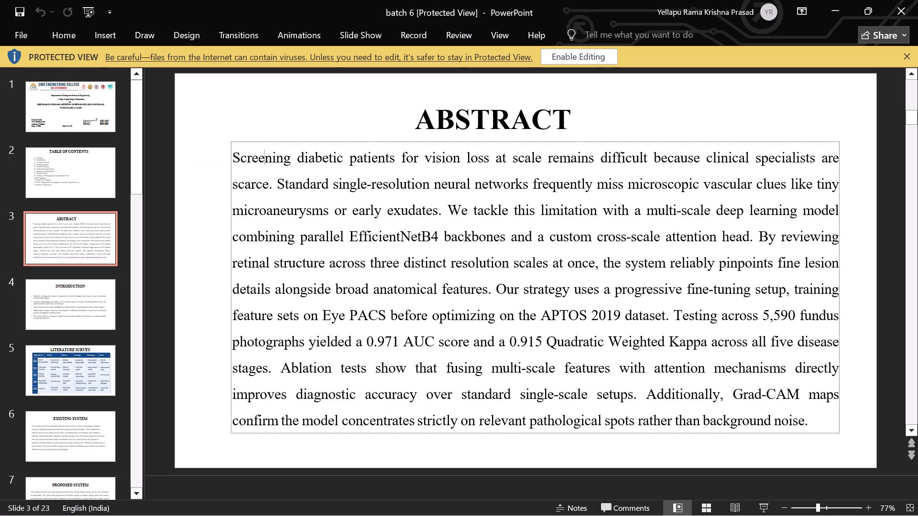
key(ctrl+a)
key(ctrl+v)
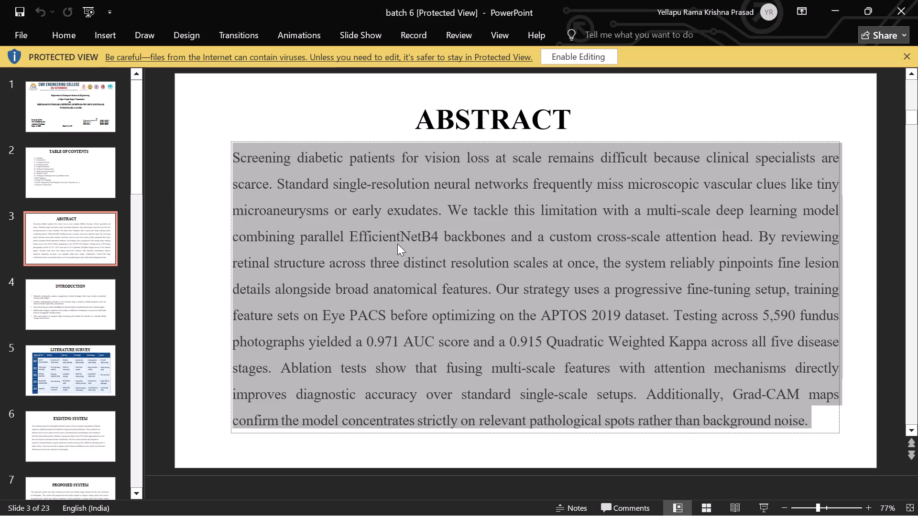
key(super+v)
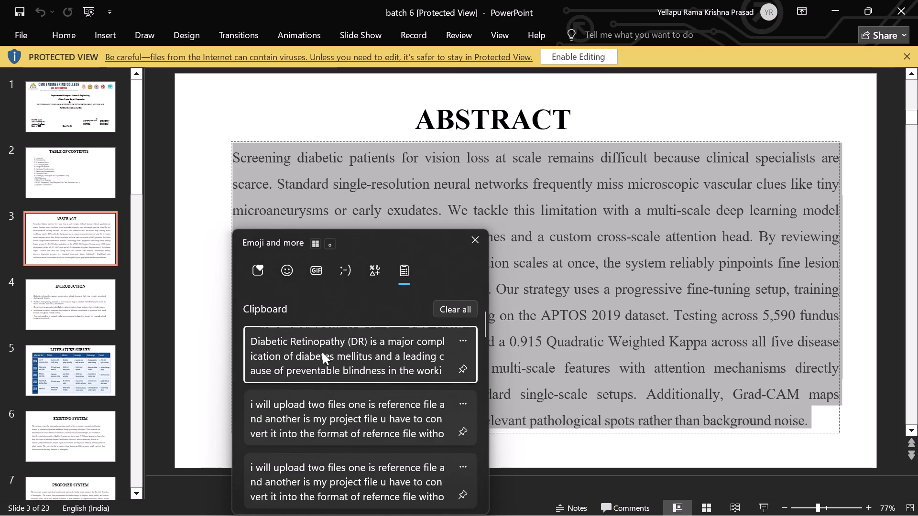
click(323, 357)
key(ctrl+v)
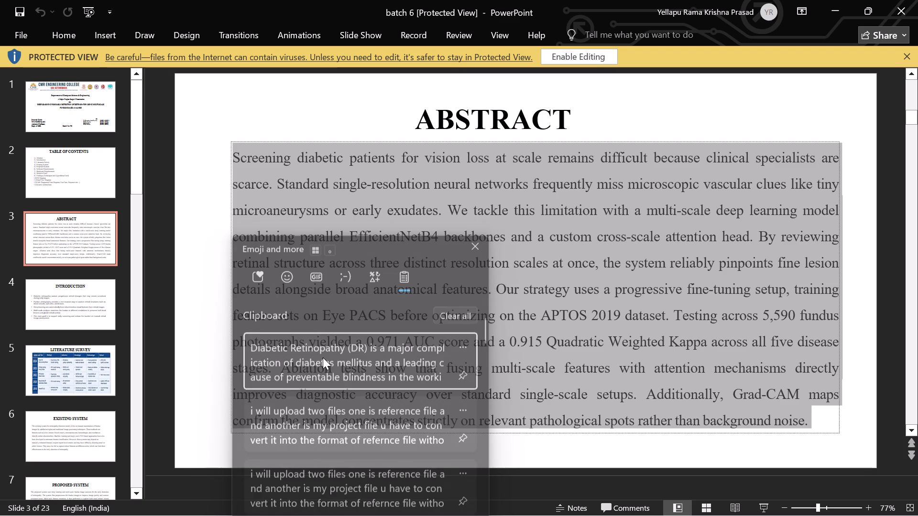
Return to the Abstract slide of the batch 6 presentation and enable editing of the file.
scroll(453, 339, down, 1)
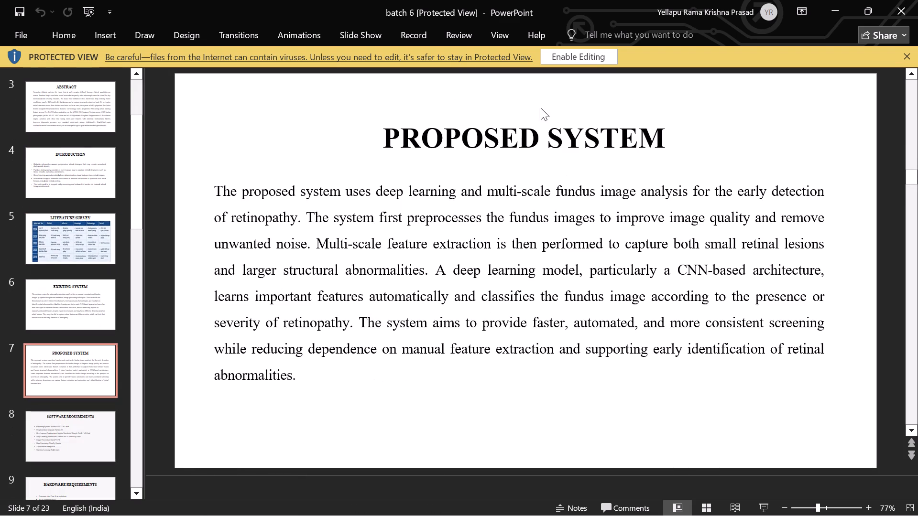
scroll(52, 139, up, 1)
click(52, 139)
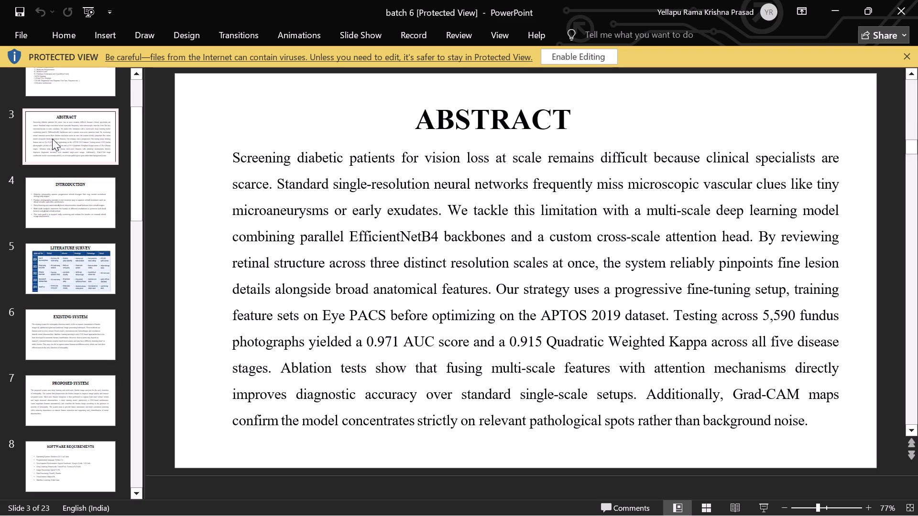
click(577, 51)
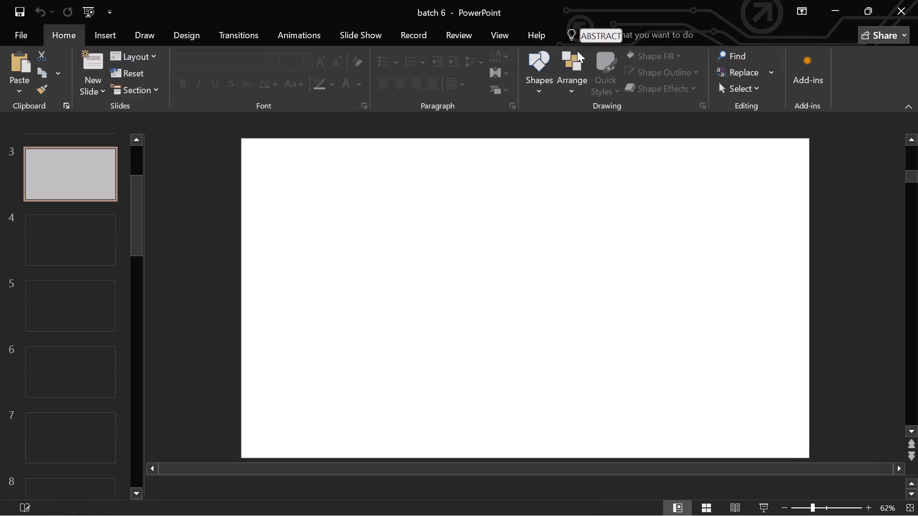
Replace the entire abstract body text on slide 3 of batch 6 with the copied F6 abstract.
click(262, 258)
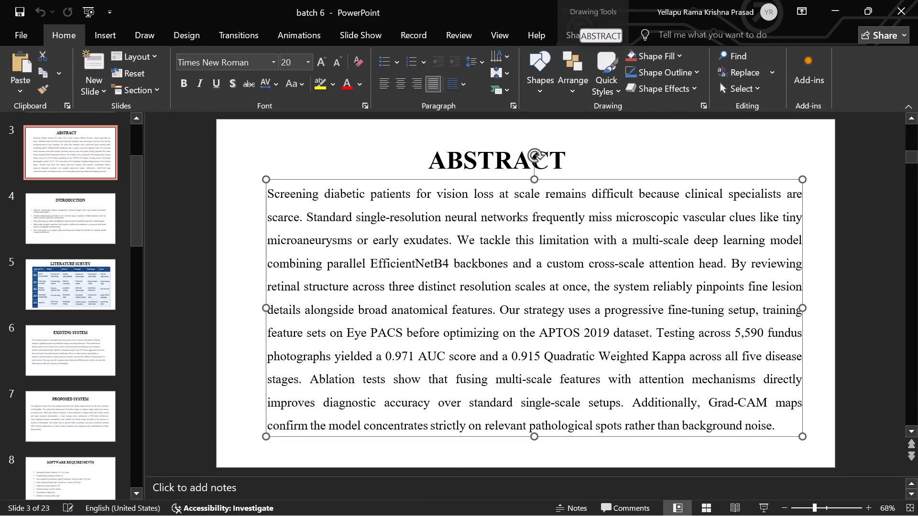
key(ctrl+a)
click(487, 269)
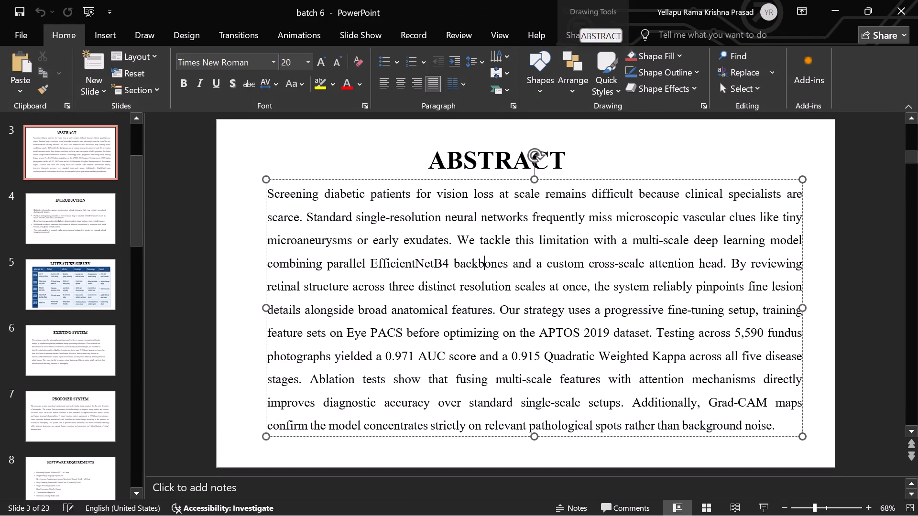
click(458, 268)
key(ctrl+a)
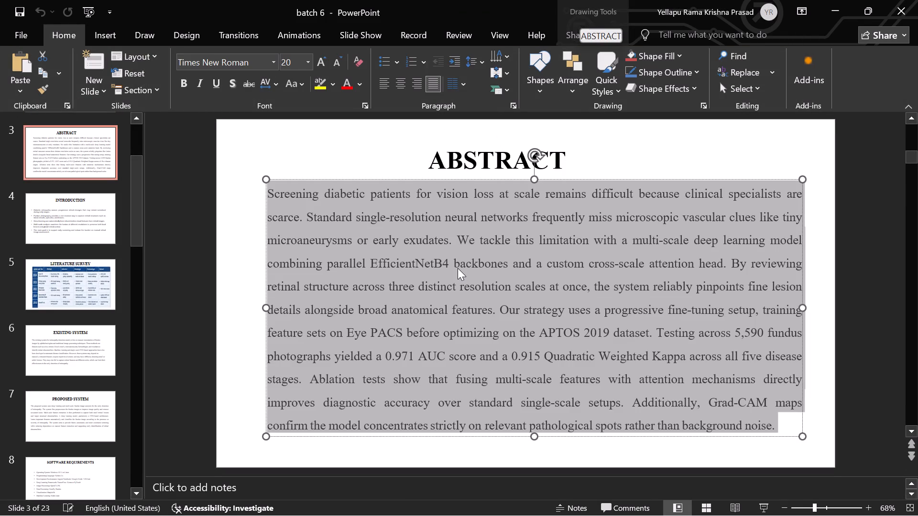
key(ctrl+v)
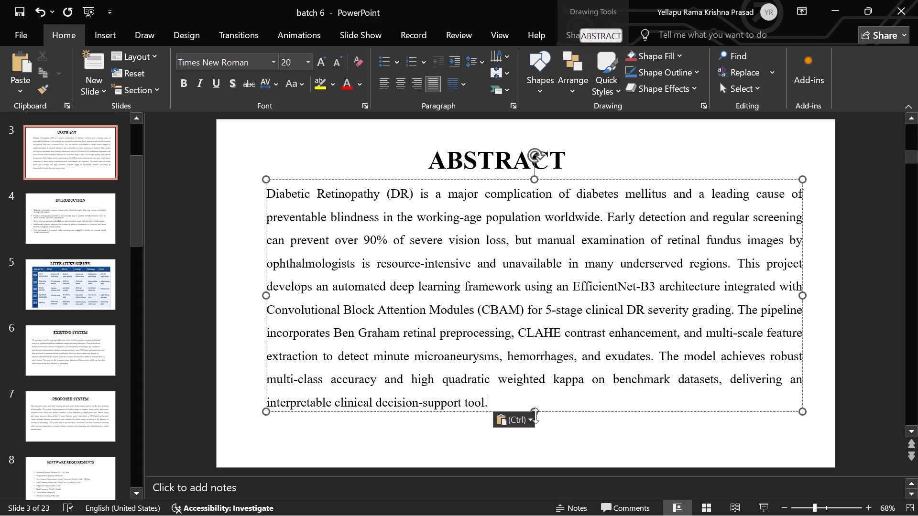
click(353, 442)
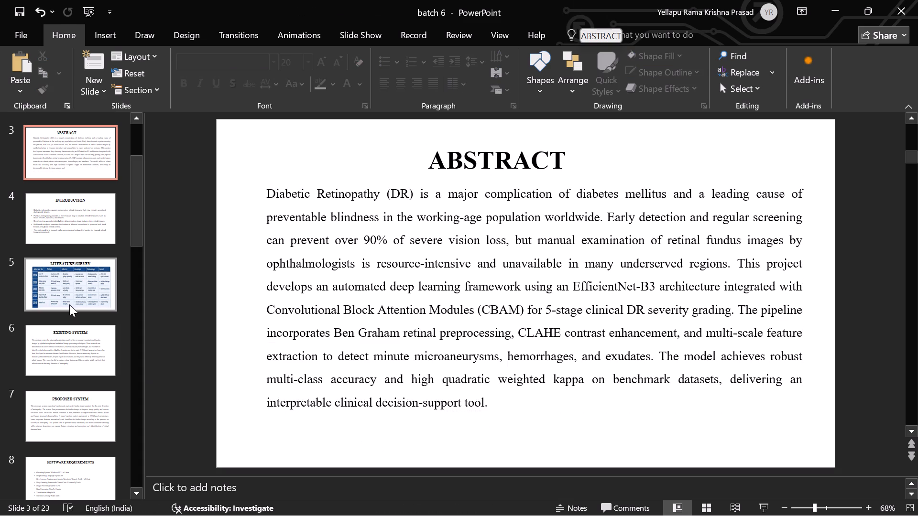
Bring up batch 6's Introduction slide, and in Major_Project_Presentation_Batch_F6_Reference_Format remove both bullets before the first Introduction paragraph on slide 4.
click(69, 294)
click(43, 193)
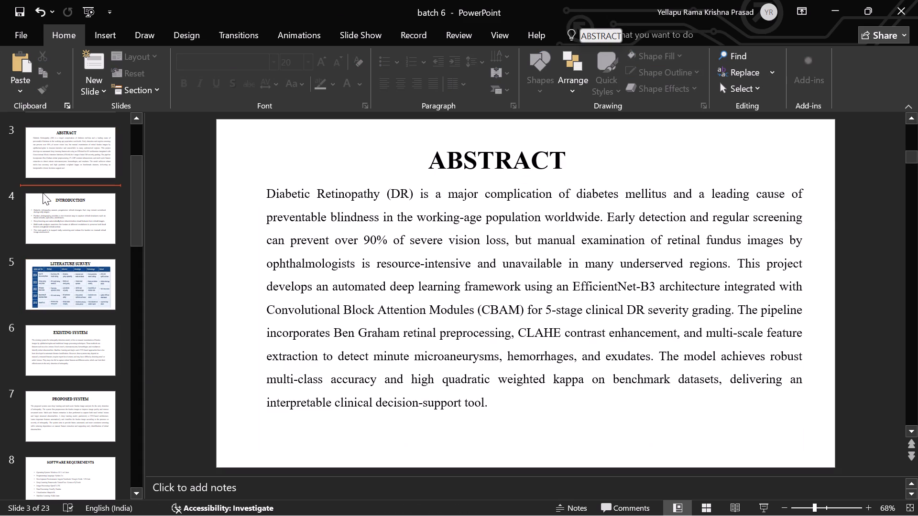
click(65, 145)
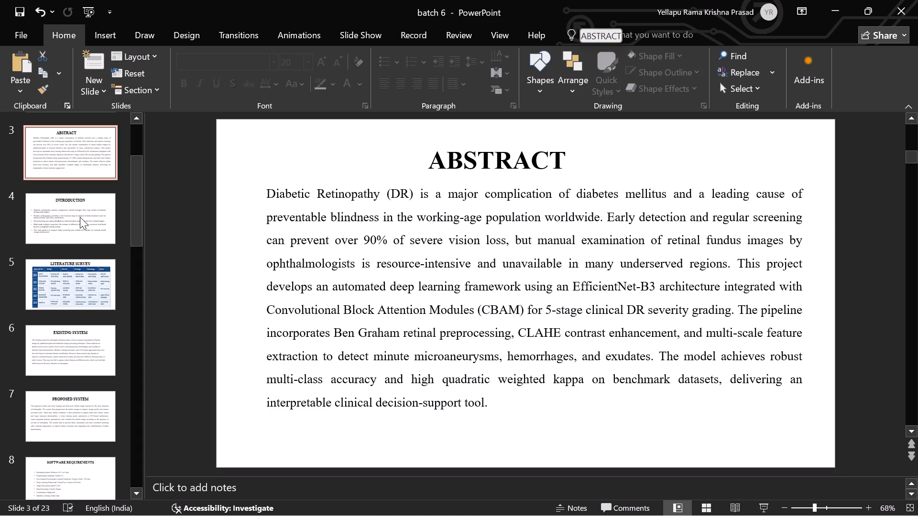
click(80, 218)
key(alt+Tab)
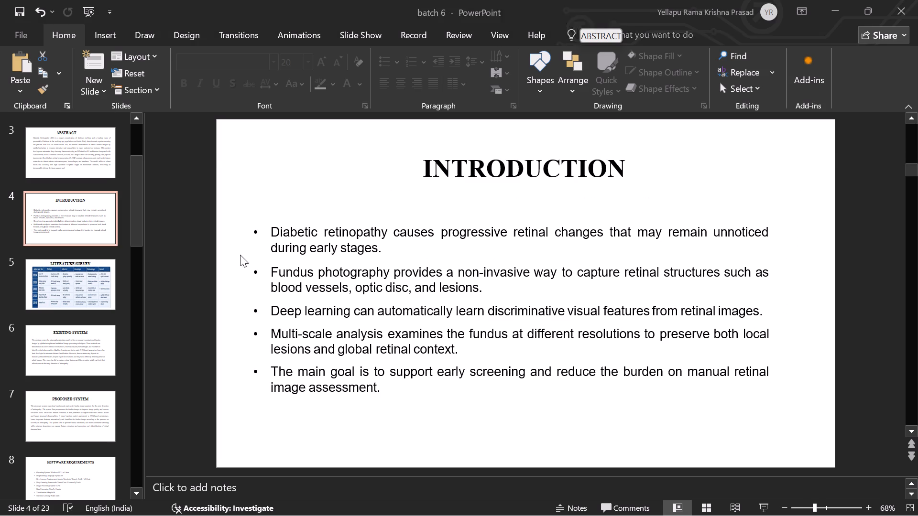
click(72, 360)
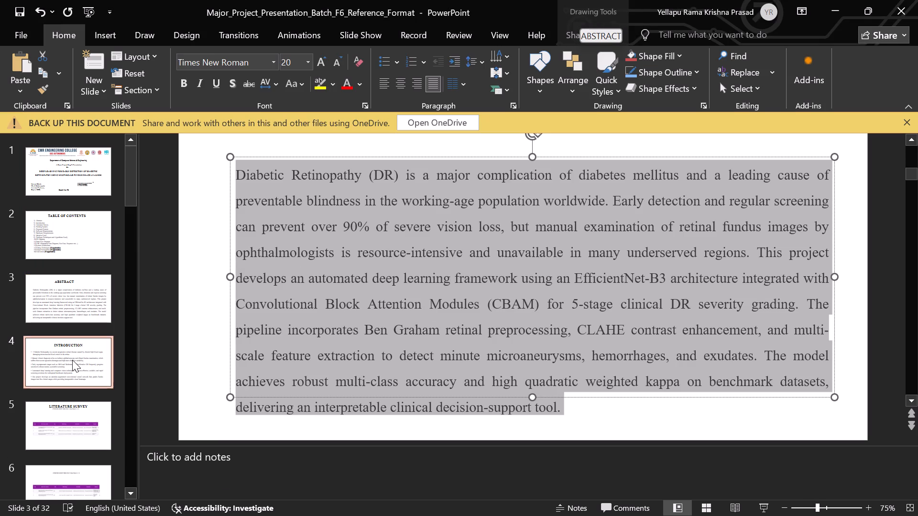
click(339, 230)
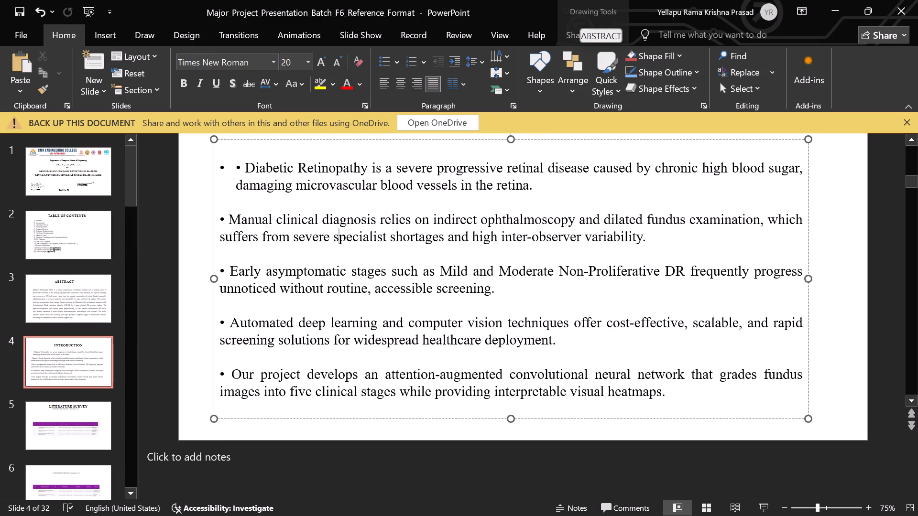
click(242, 170)
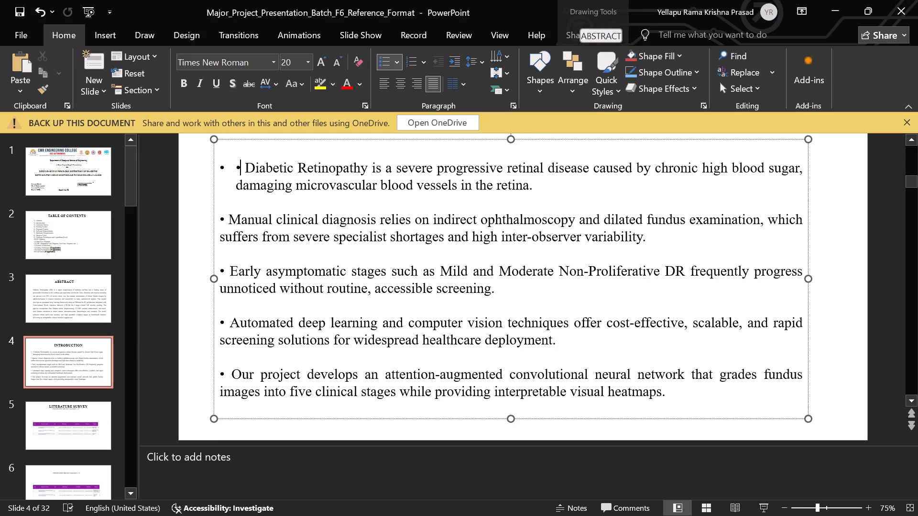
key(Right)
key(BackSpace)
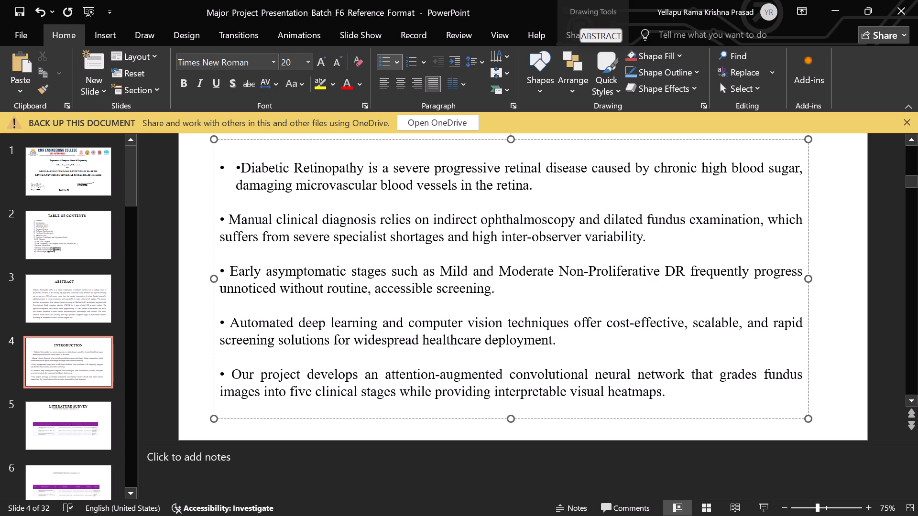
key(BackSpace)
key(BackSpace)
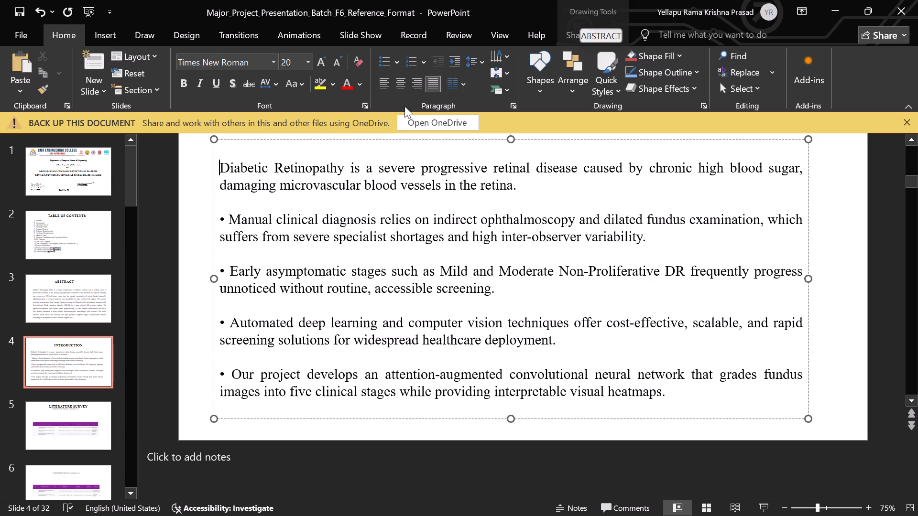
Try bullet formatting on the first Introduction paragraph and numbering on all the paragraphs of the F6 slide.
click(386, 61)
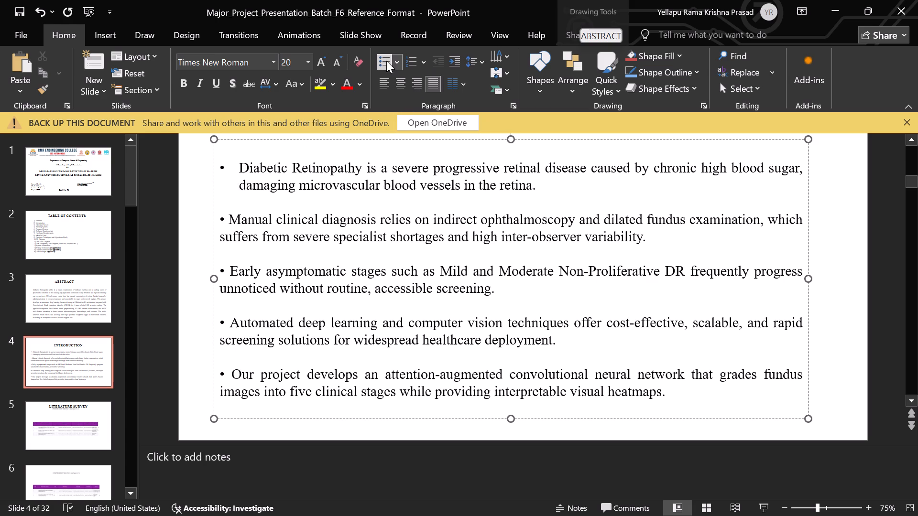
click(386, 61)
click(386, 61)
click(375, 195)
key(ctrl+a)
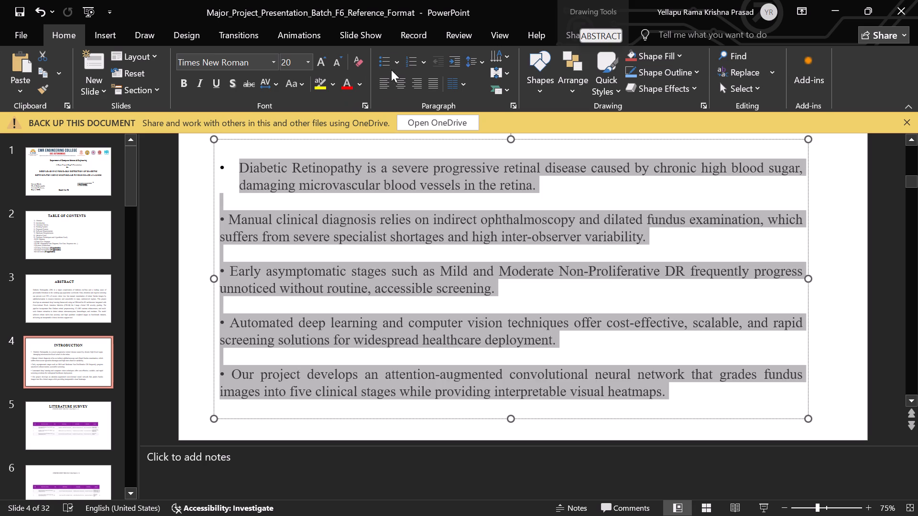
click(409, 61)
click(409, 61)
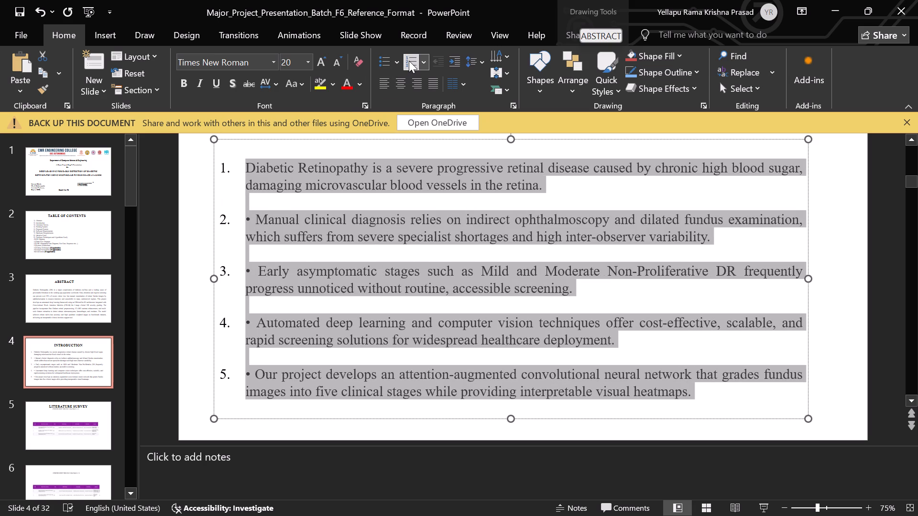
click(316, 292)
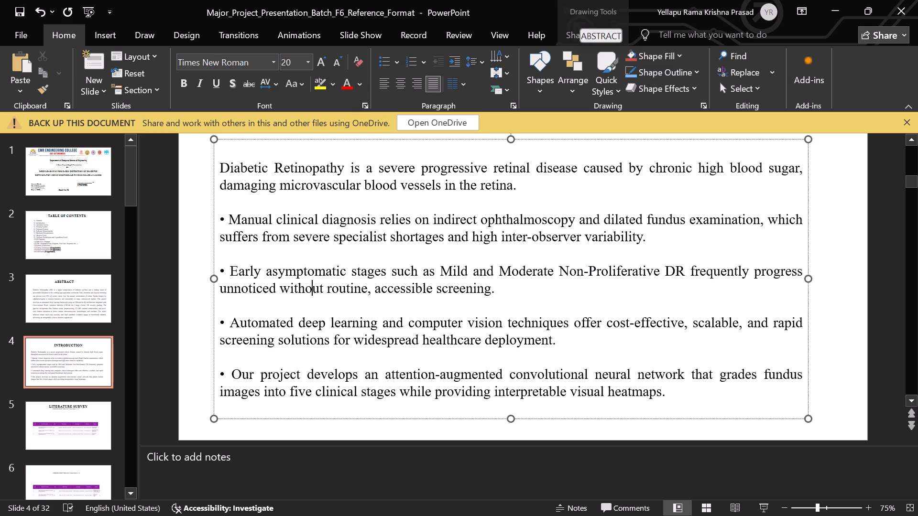
Delete the typed bullet characters and their spaces before the second through fifth Introduction paragraphs.
click(230, 217)
key(BackSpace)
key(BackSpace)
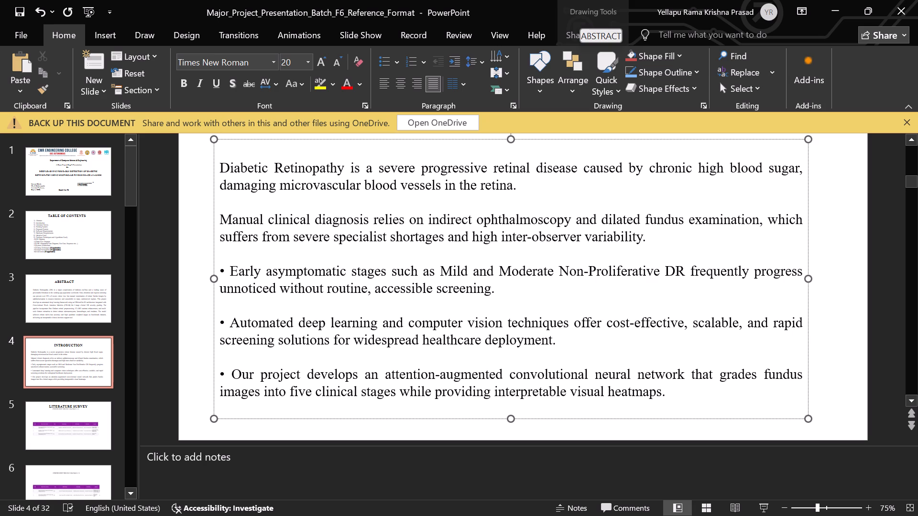
click(229, 271)
key(BackSpace)
key(BackSpace)
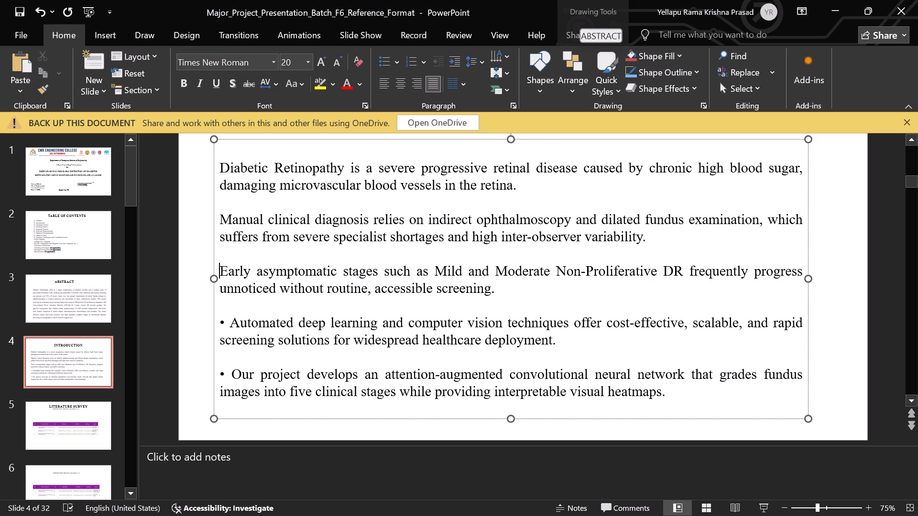
click(230, 323)
key(BackSpace)
key(BackSpace)
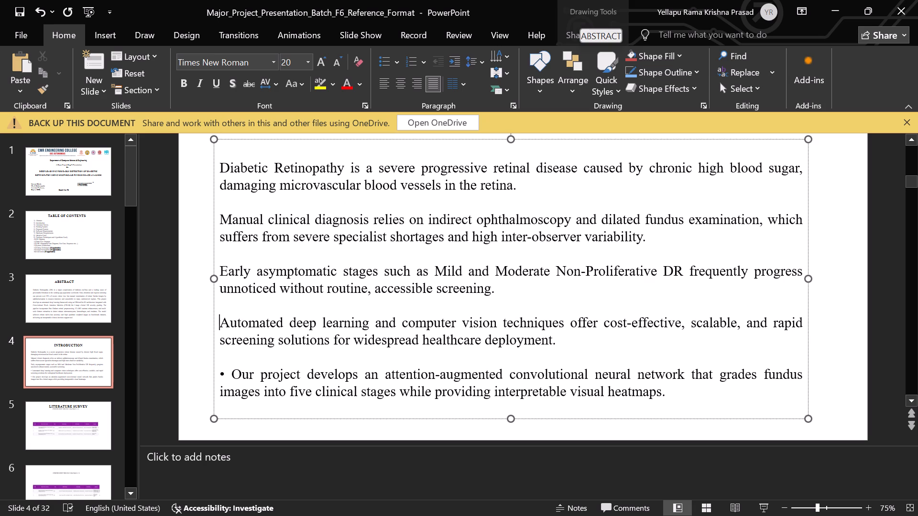
click(234, 372)
key(BackSpace)
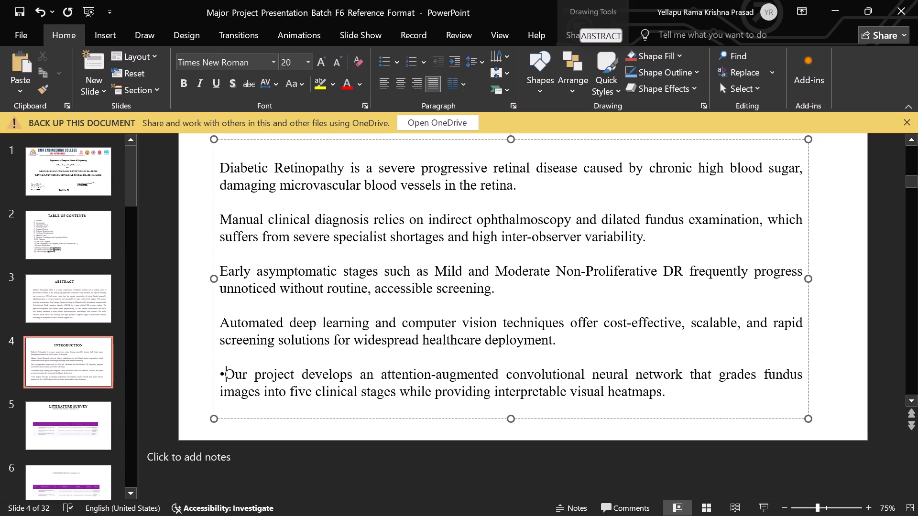
key(BackSpace)
Copy the entire Introduction body text from slide 4 of the F6 reference-format presentation.
scroll(371, 265, up, 1)
click(373, 302)
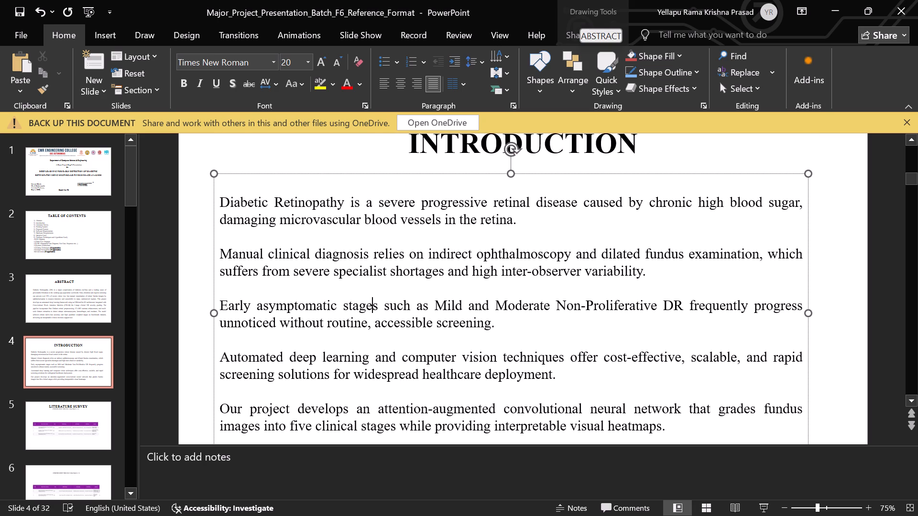
key(ctrl+a)
scroll(505, 304, down, 2)
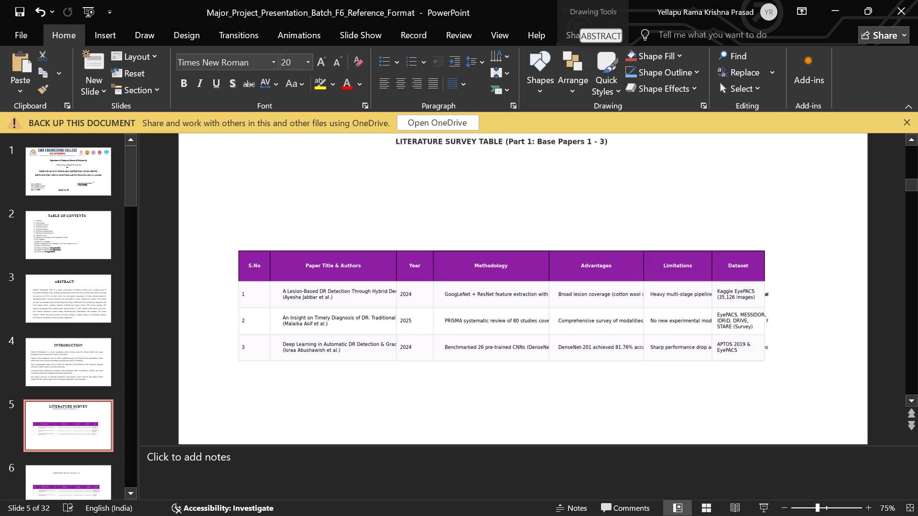
scroll(438, 328, up, 2)
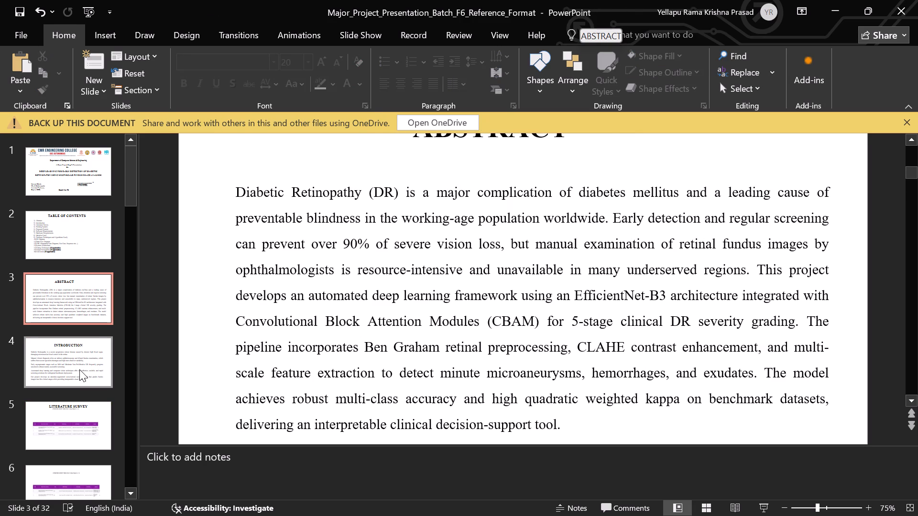
click(79, 369)
click(295, 269)
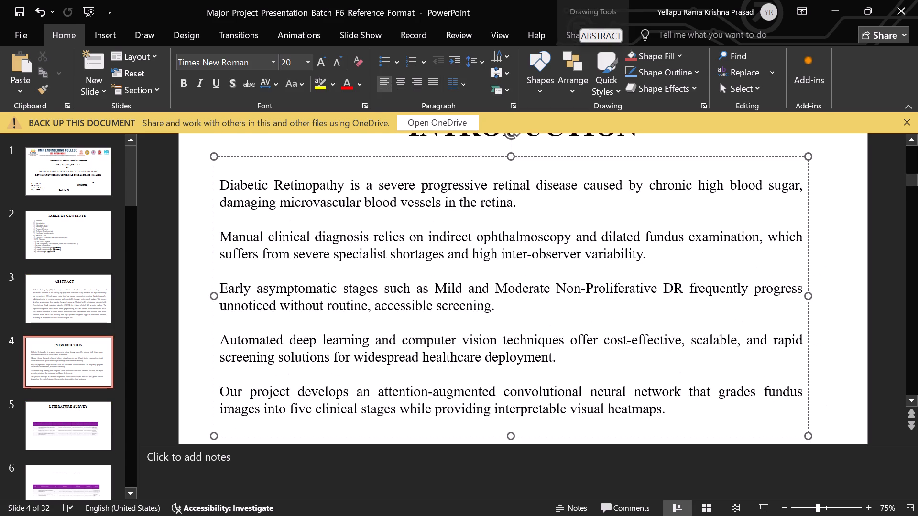
key(ctrl+a)
key(ctrl+c)
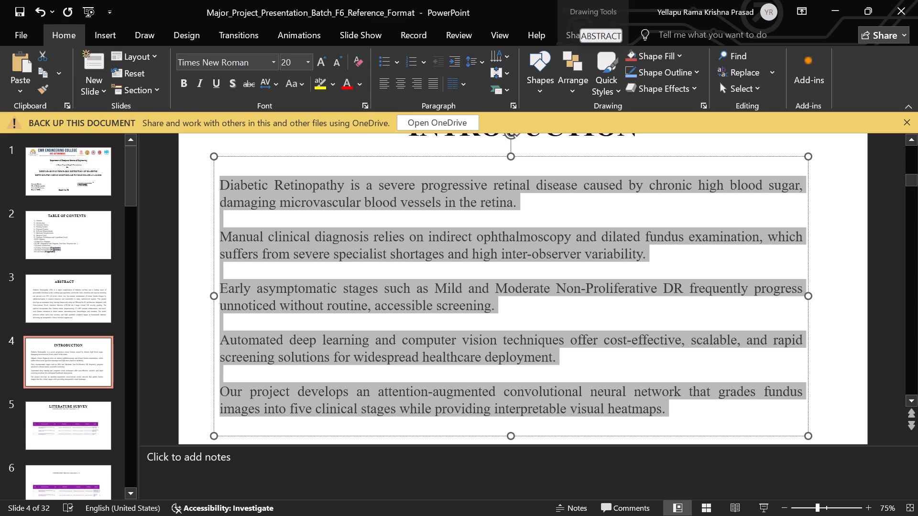
Replace all the Introduction body text on slide 4 of batch 6 with the copied F6 paragraphs.
key(alt+Tab)
click(317, 280)
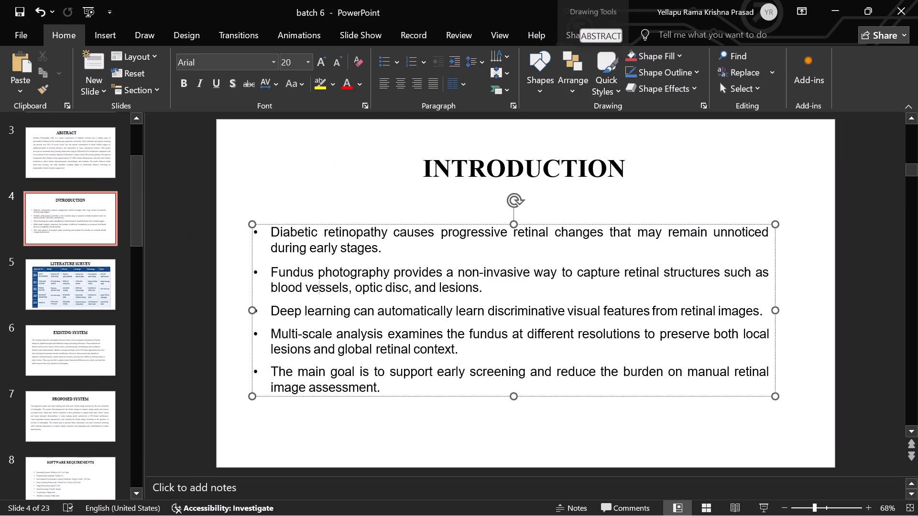
key(alt+Tab)
key(alt+Tab)
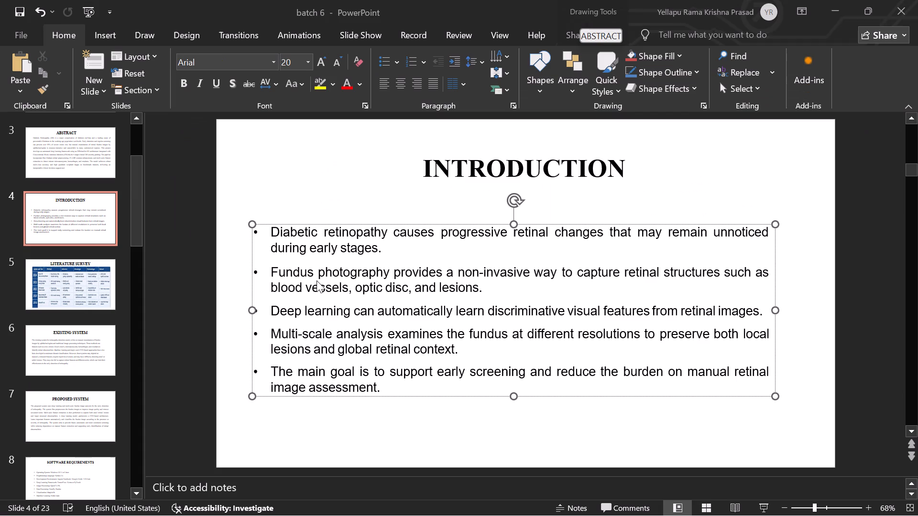
key(alt+Tab)
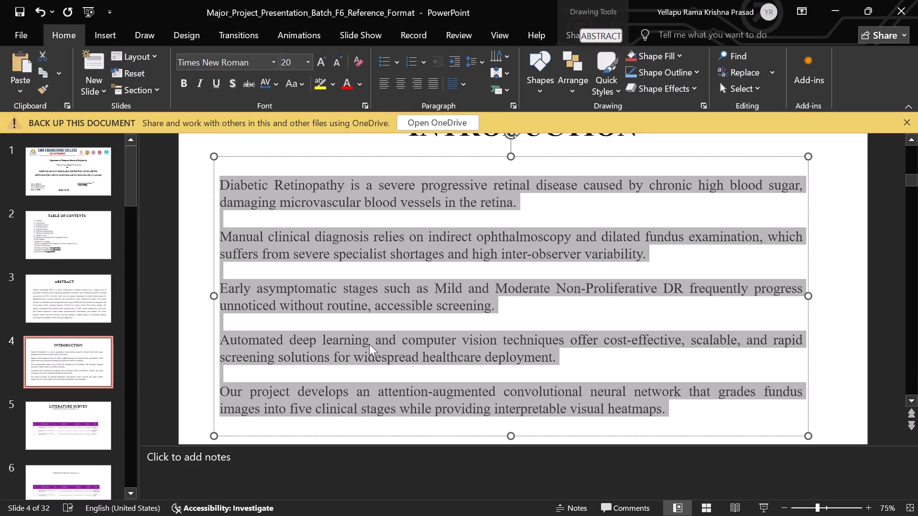
key(alt+Tab)
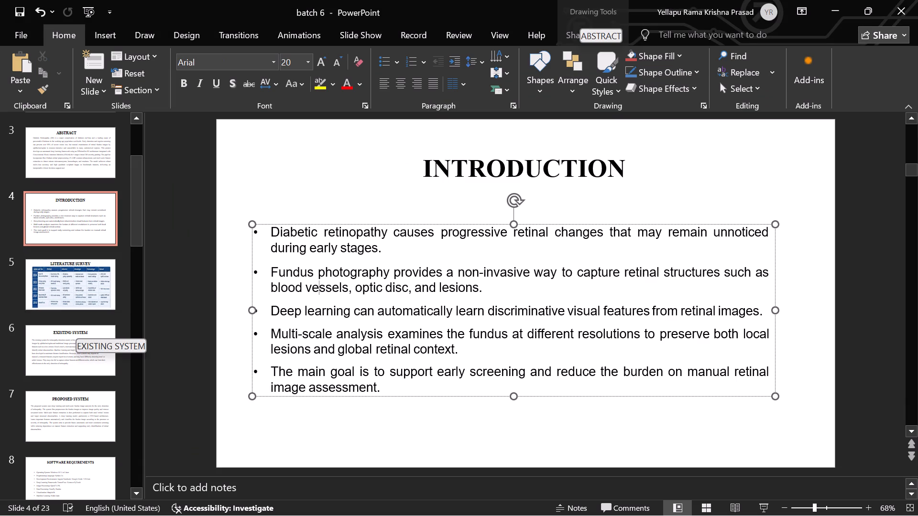
click(375, 313)
key(ctrl+a)
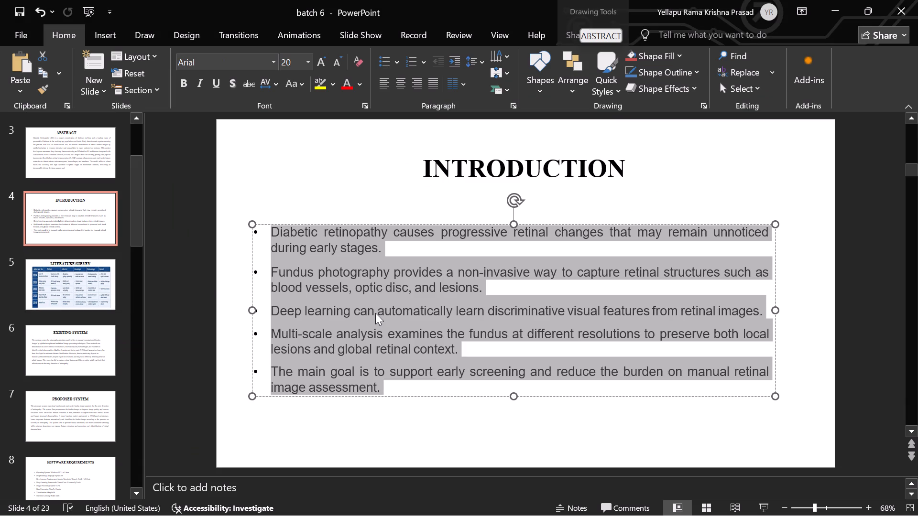
key(ctrl+v)
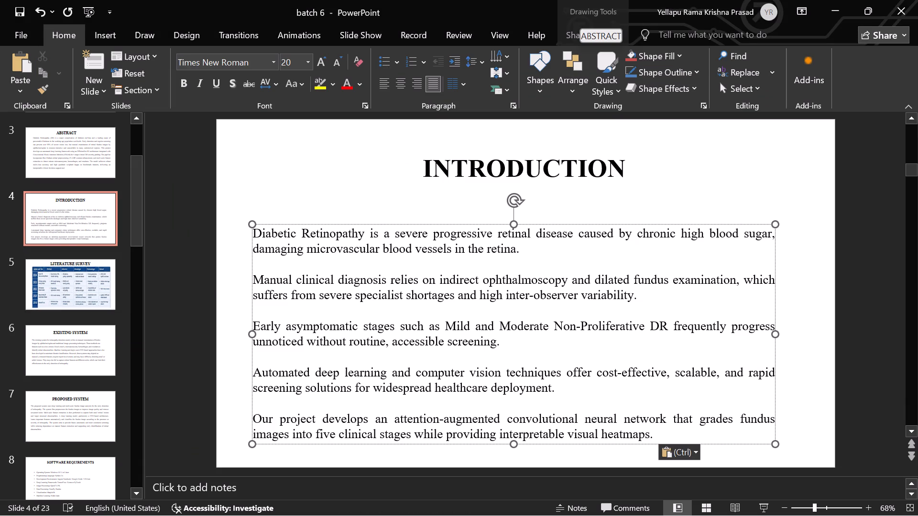
Apply bullet formatting to all the Introduction paragraphs on slide 4 of batch 6.
click(404, 304)
key(ctrl+a)
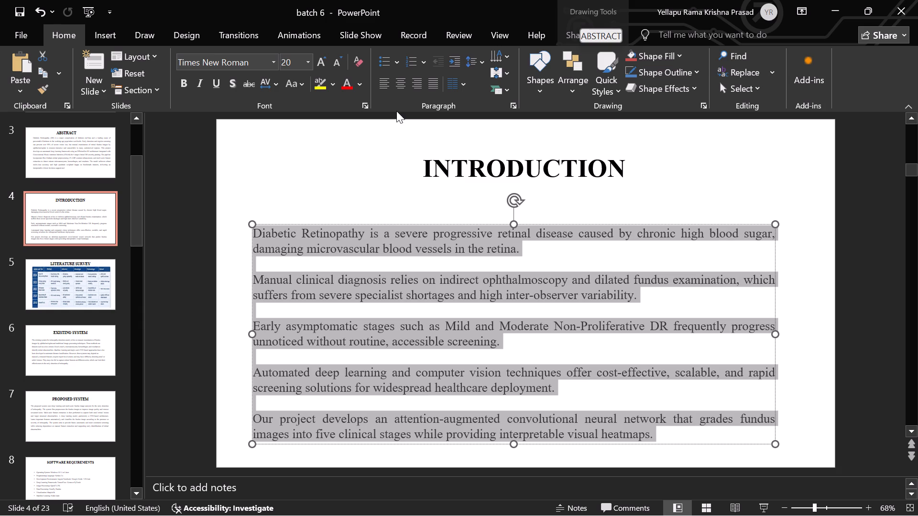
click(387, 61)
click(281, 182)
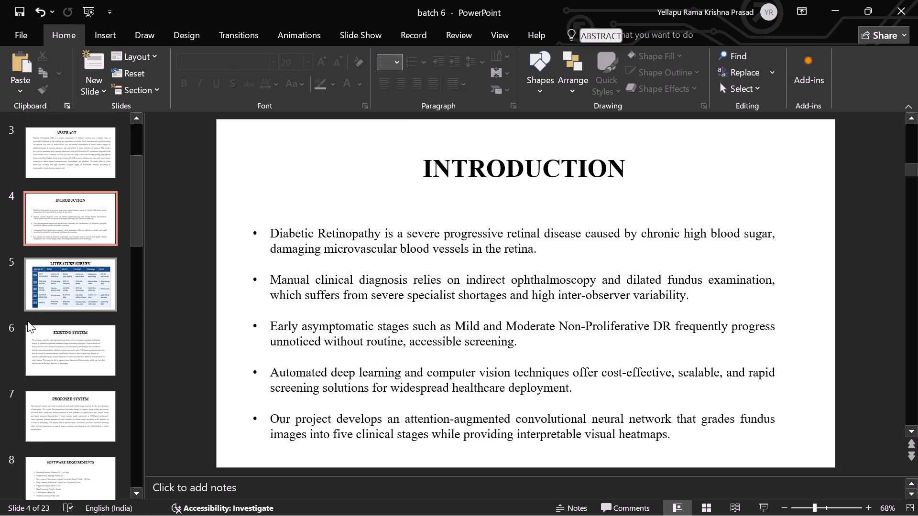
Review batch 6's Literature Survey slide and compare its Existing System slide with slide 7 of the F6 reference-format presentation.
click(67, 302)
click(395, 200)
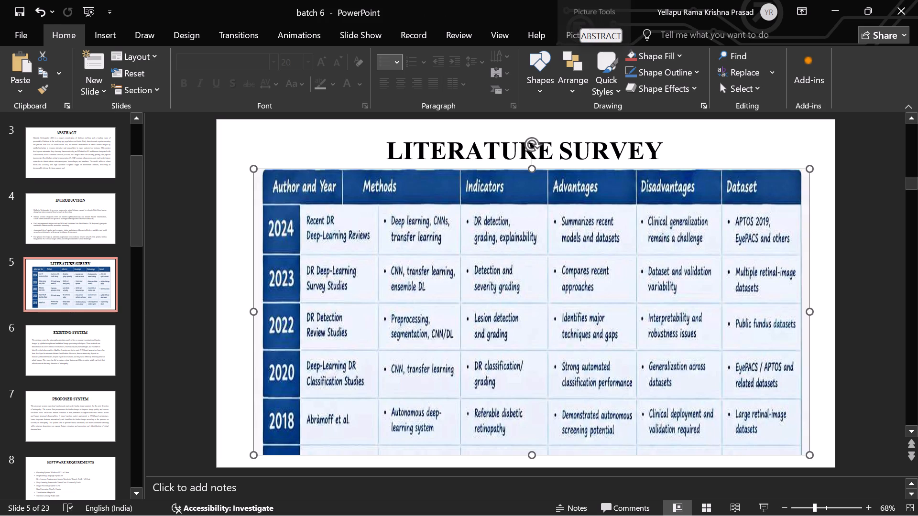
click(77, 328)
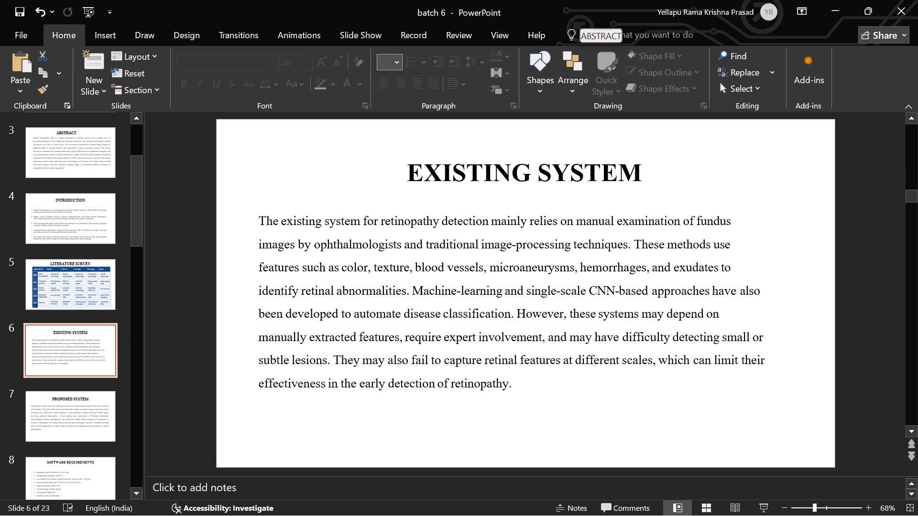
key(alt+Tab)
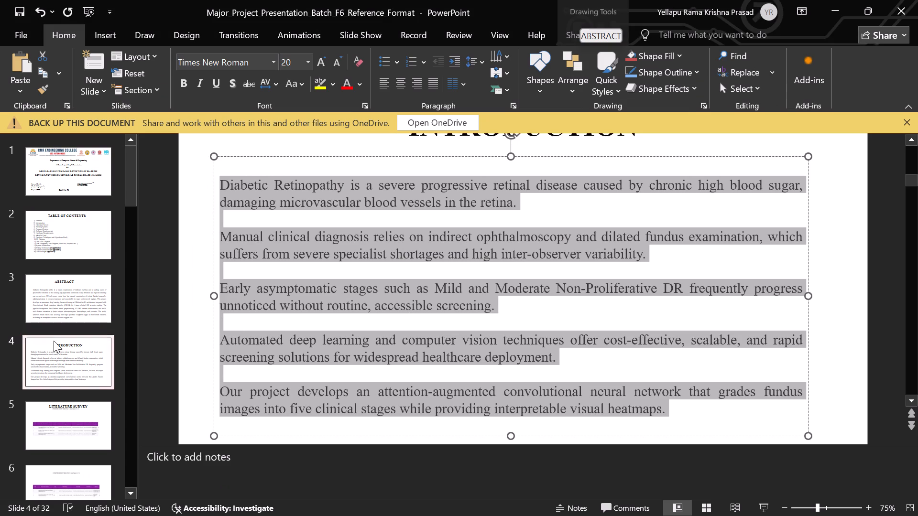
scroll(75, 440, down, 1)
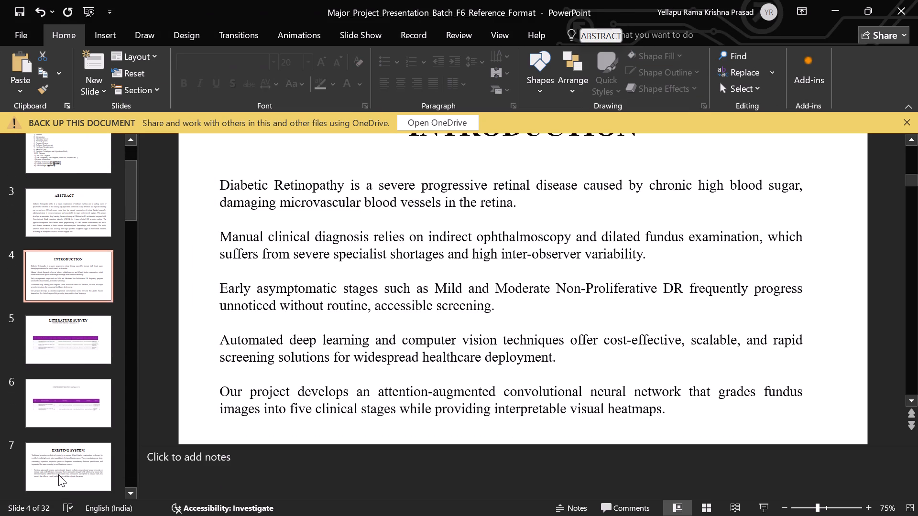
click(58, 474)
scroll(307, 268, up, 1)
key(alt+Tab)
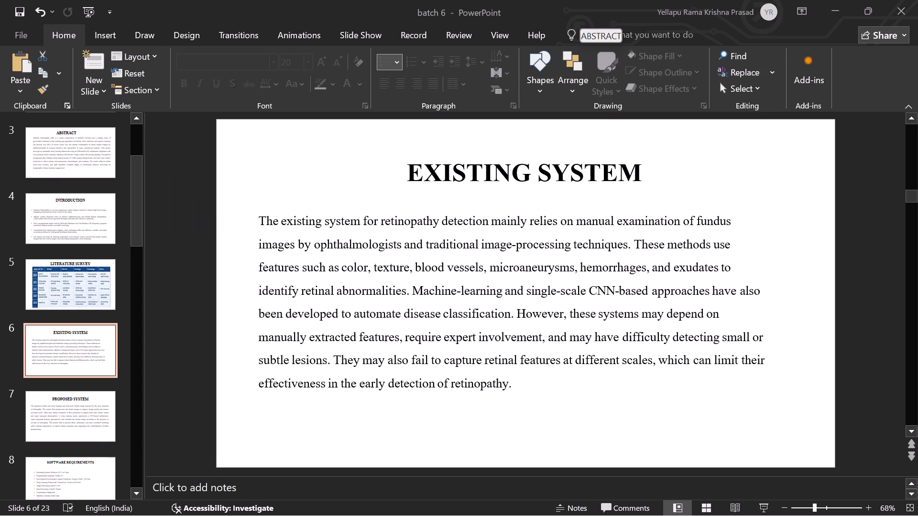
key(alt+Tab)
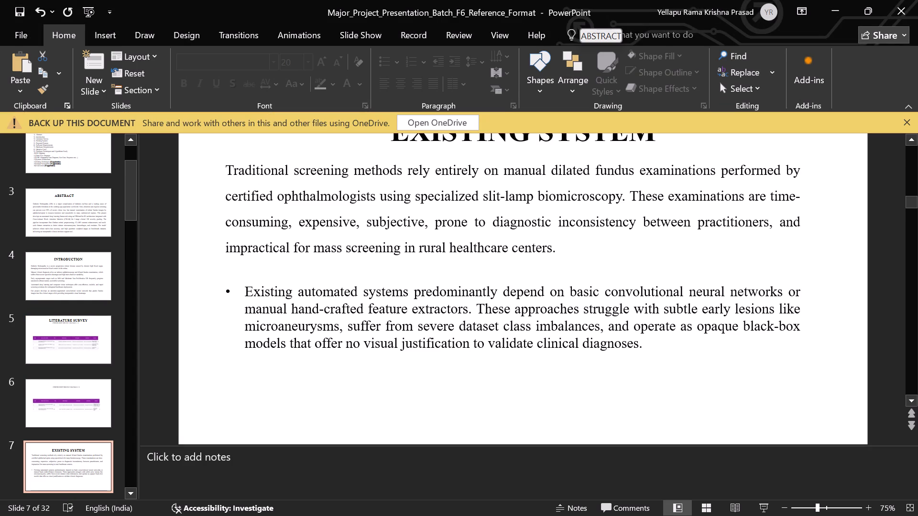
key(alt+Tab)
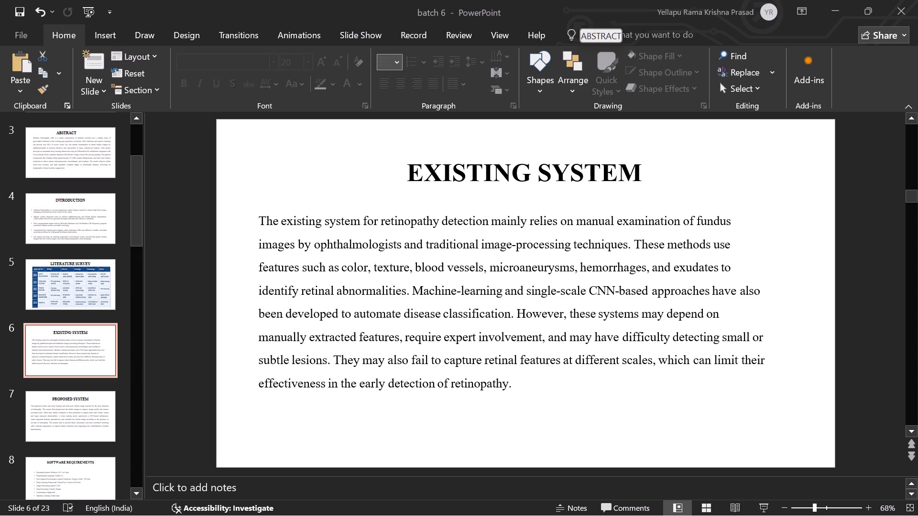
key(alt+Tab)
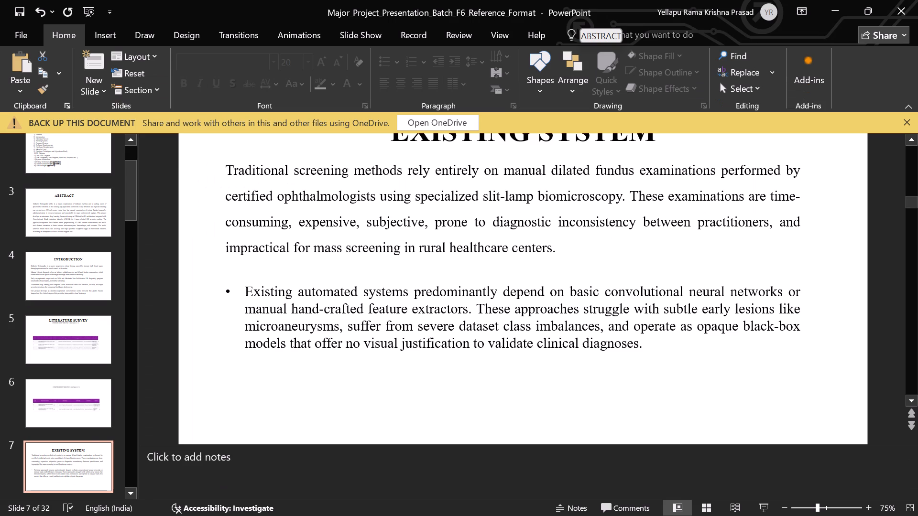
key(alt+Tab)
Compare the Proposed System slides of batch 6 and the F6 reference-format presentation, dismissing the F6 file's backup notice.
click(98, 412)
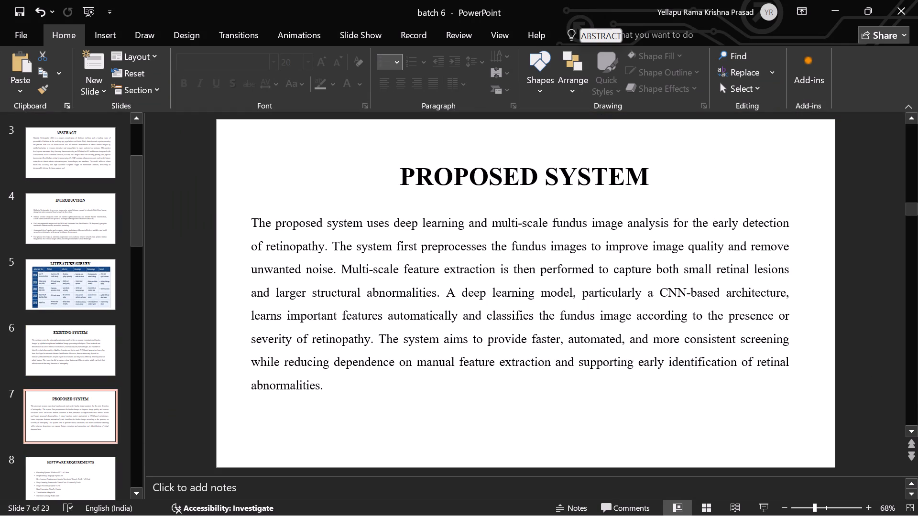
key(alt+Tab)
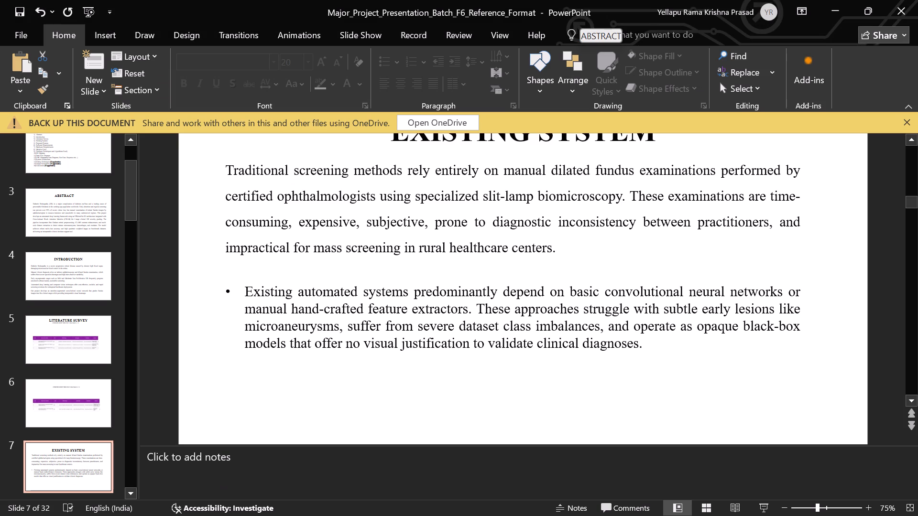
key(Down)
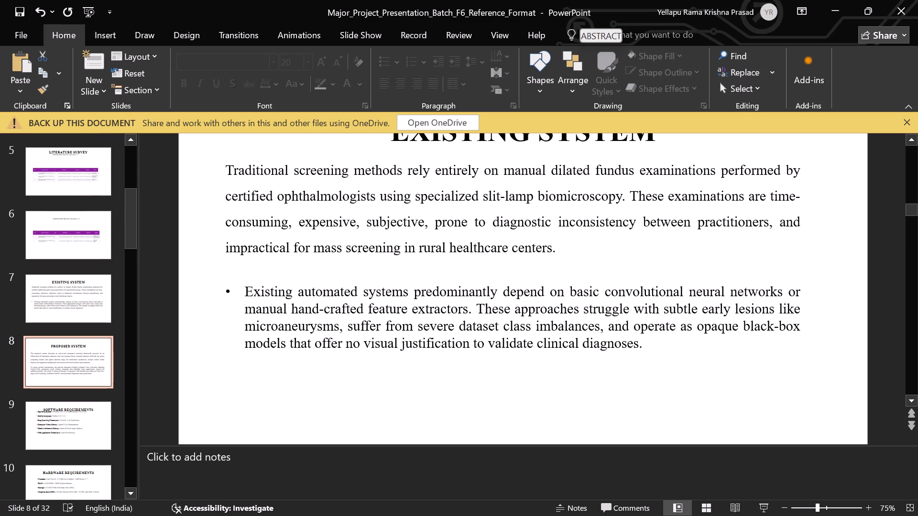
click(42, 375)
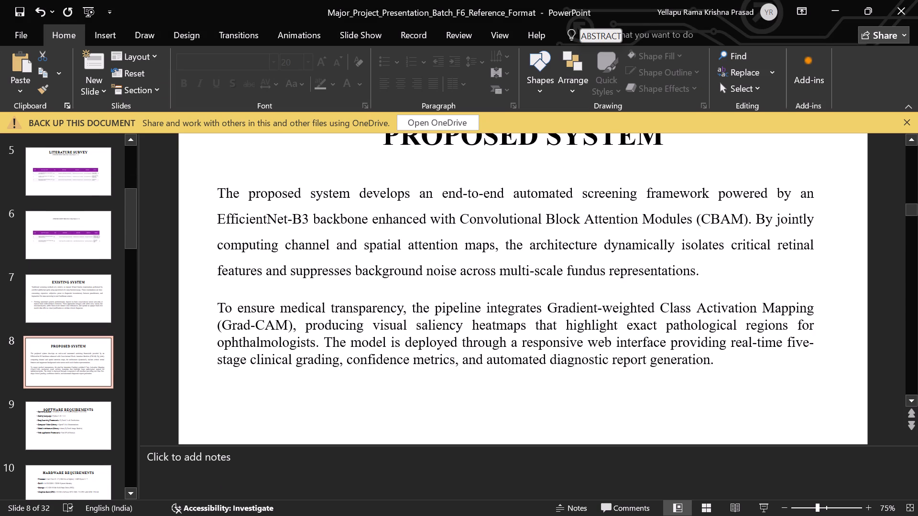
scroll(561, 200, up, 1)
click(914, 122)
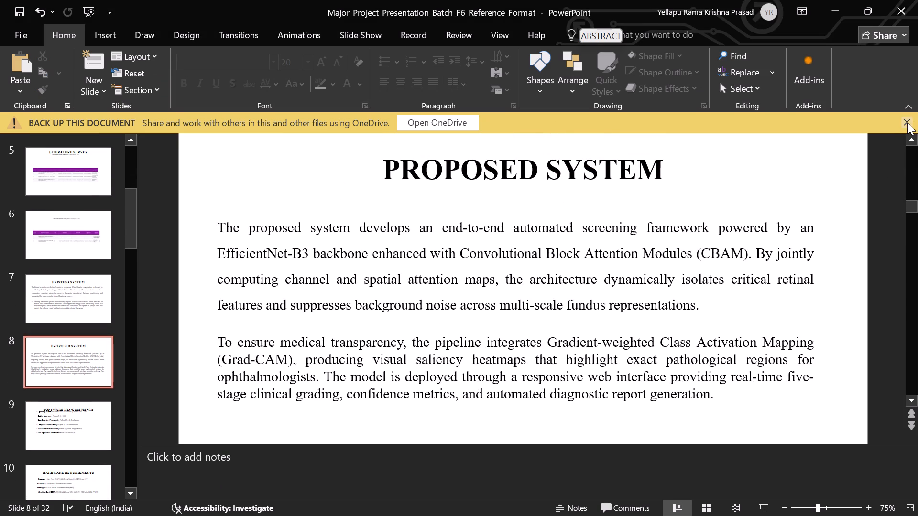
click(908, 123)
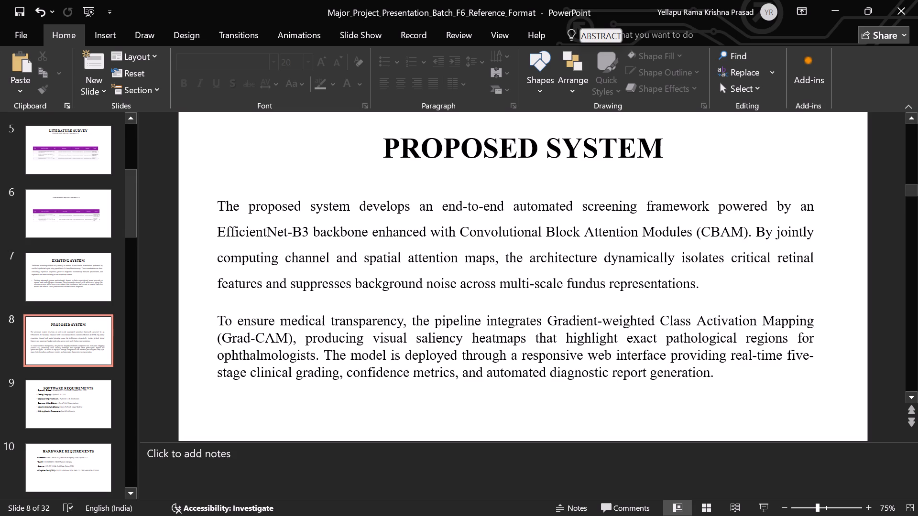
key(alt+Tab)
click(367, 306)
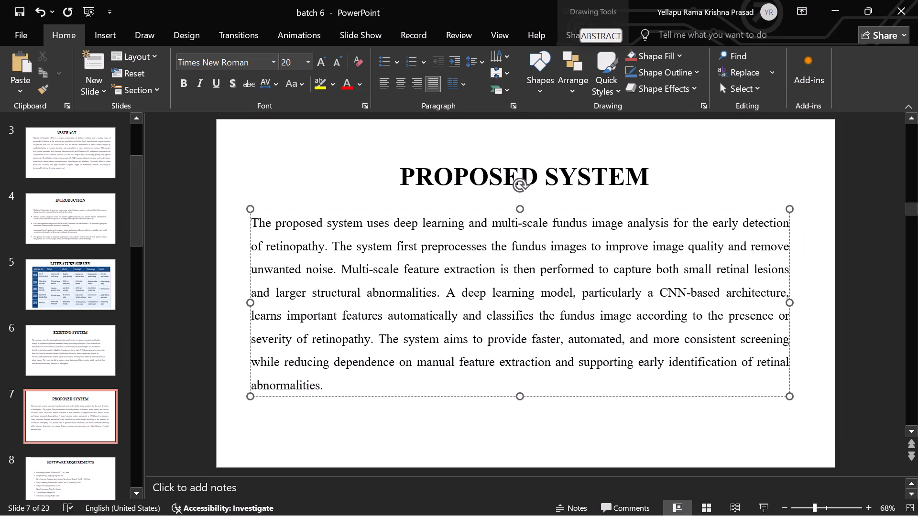
key(alt+Tab)
key(alt+Tab)
key(alt+Tab)
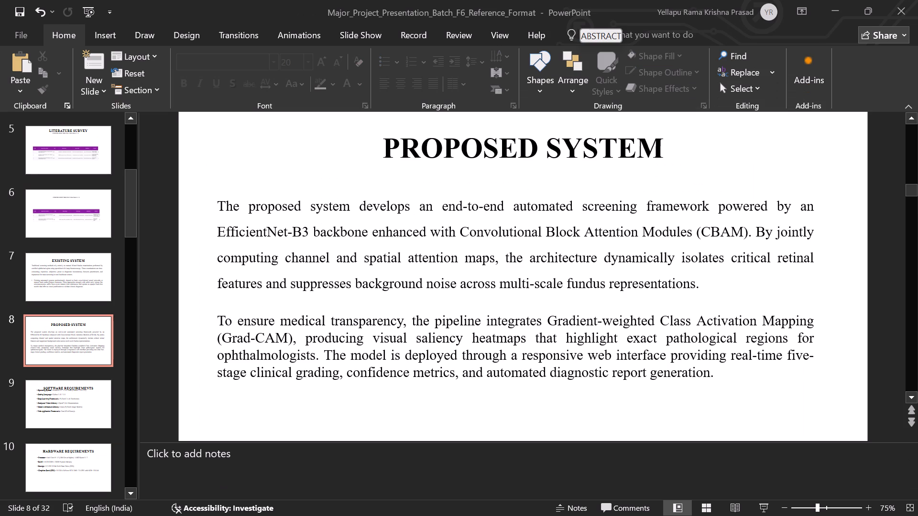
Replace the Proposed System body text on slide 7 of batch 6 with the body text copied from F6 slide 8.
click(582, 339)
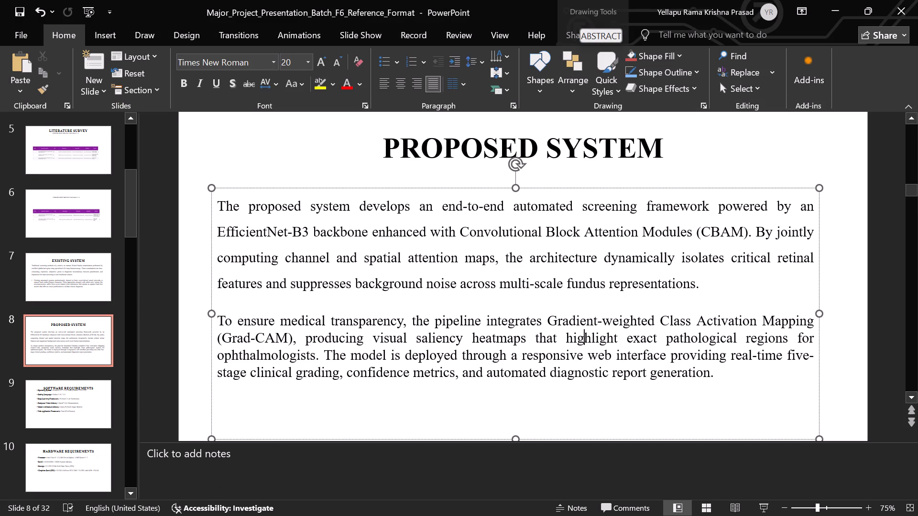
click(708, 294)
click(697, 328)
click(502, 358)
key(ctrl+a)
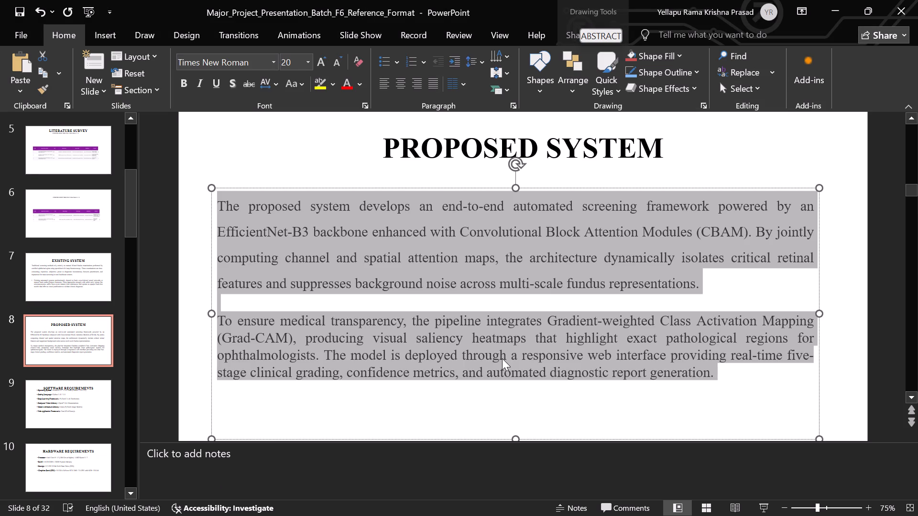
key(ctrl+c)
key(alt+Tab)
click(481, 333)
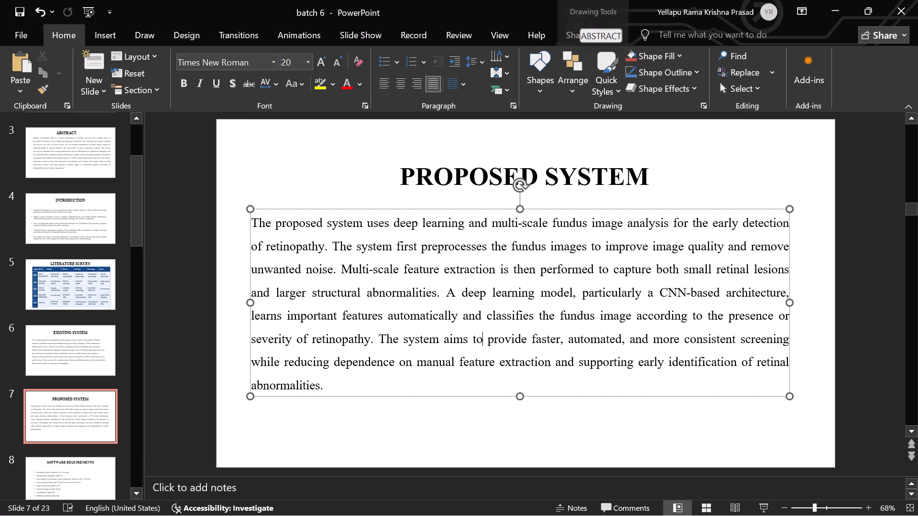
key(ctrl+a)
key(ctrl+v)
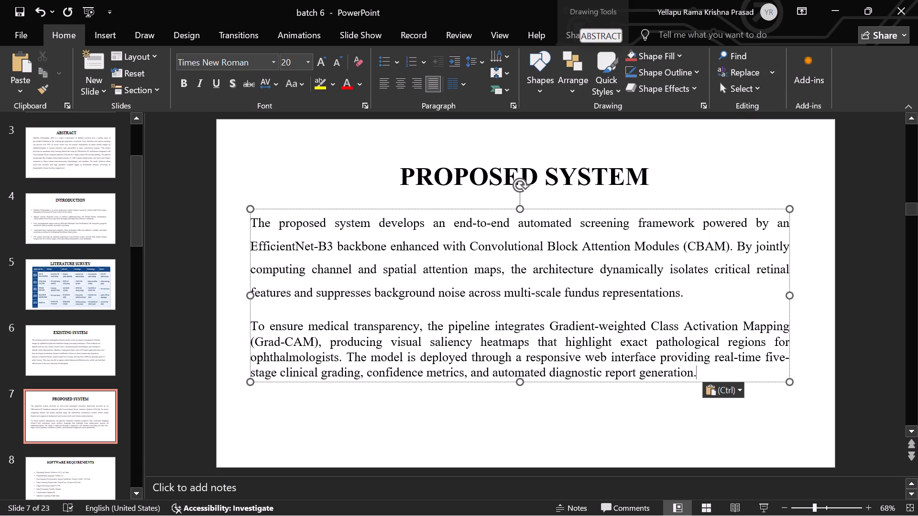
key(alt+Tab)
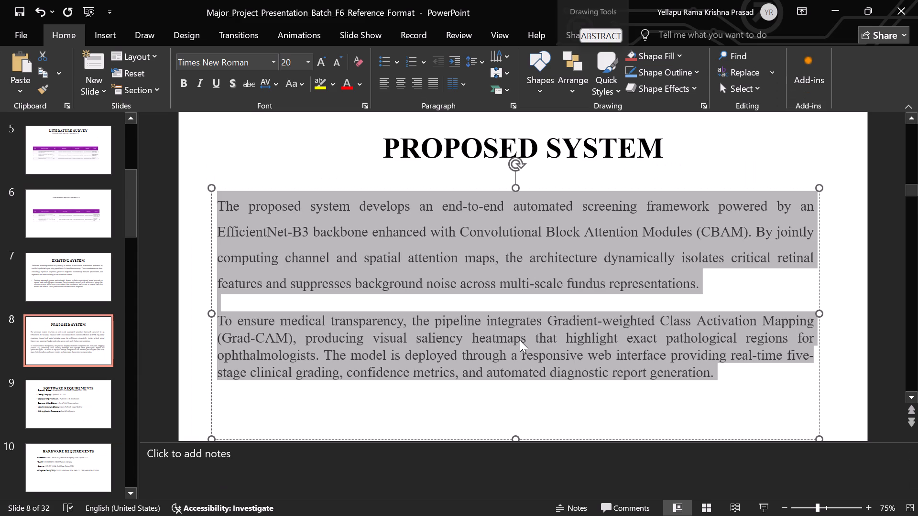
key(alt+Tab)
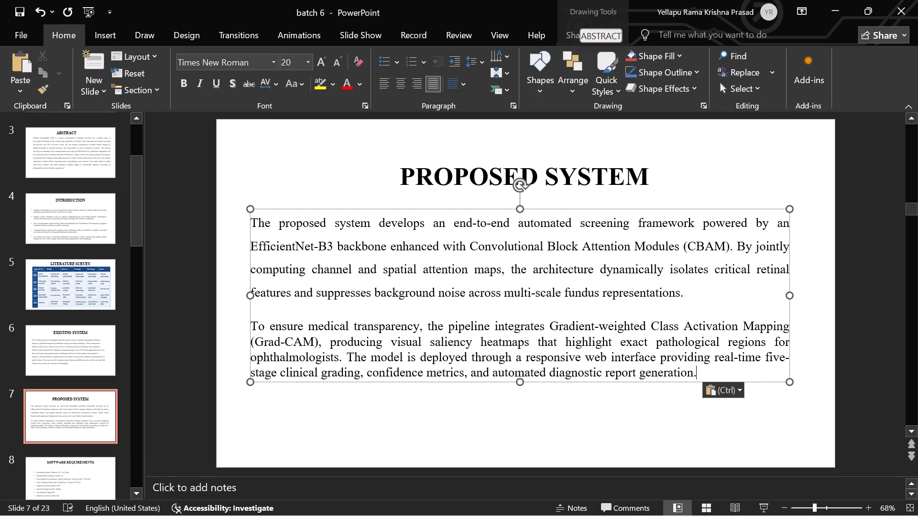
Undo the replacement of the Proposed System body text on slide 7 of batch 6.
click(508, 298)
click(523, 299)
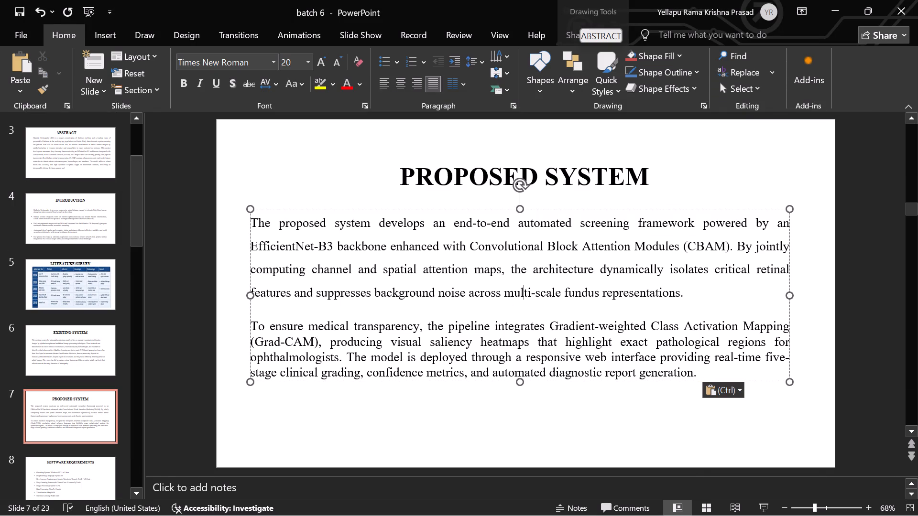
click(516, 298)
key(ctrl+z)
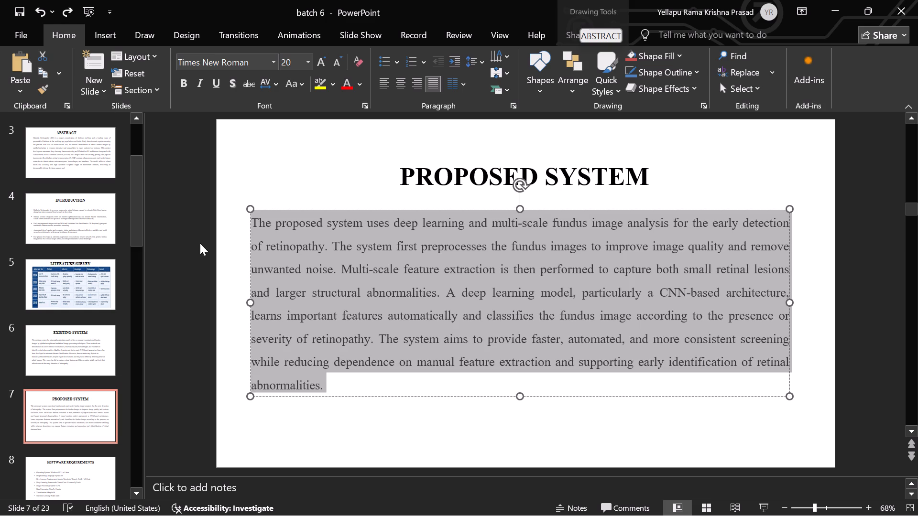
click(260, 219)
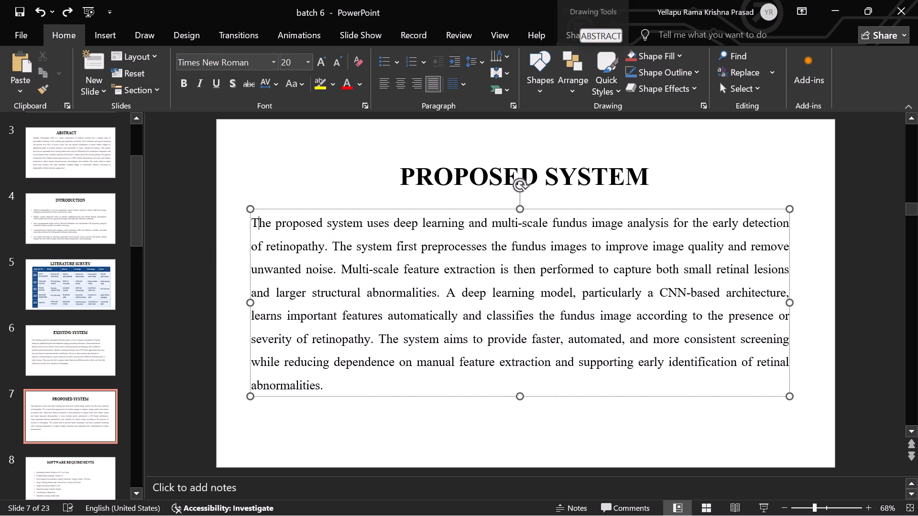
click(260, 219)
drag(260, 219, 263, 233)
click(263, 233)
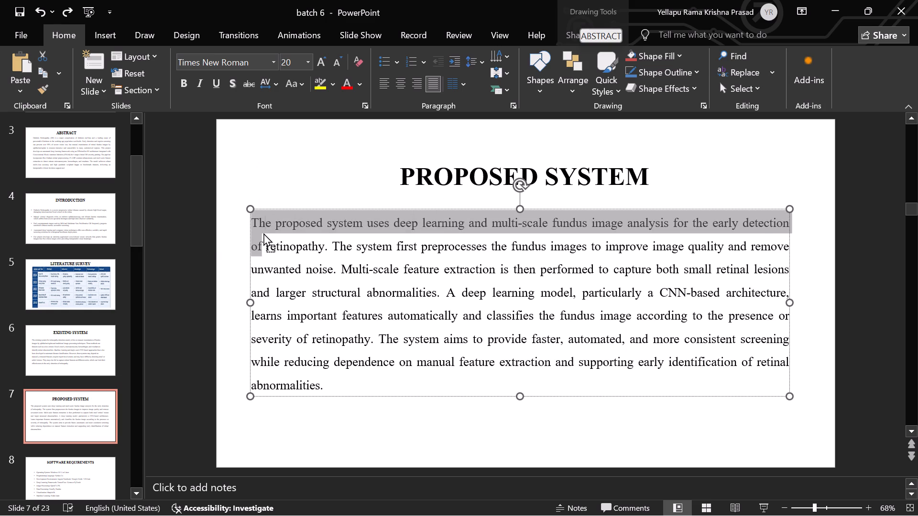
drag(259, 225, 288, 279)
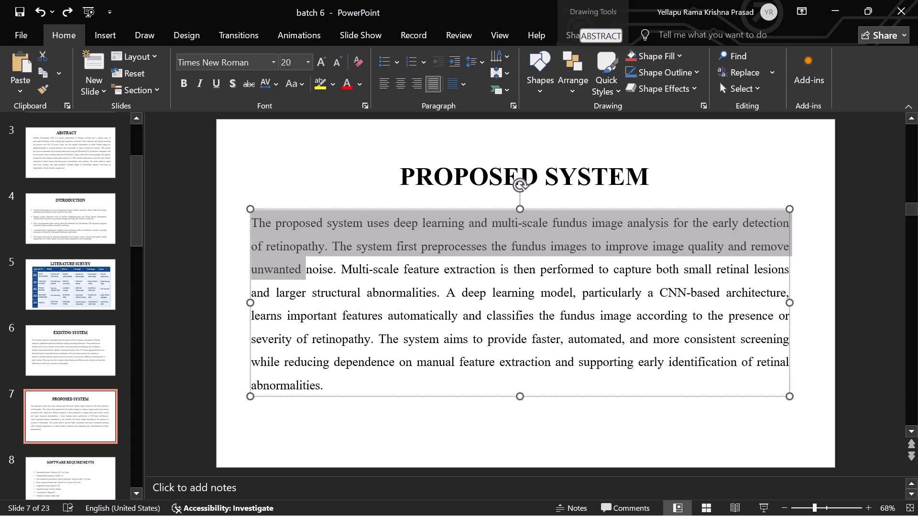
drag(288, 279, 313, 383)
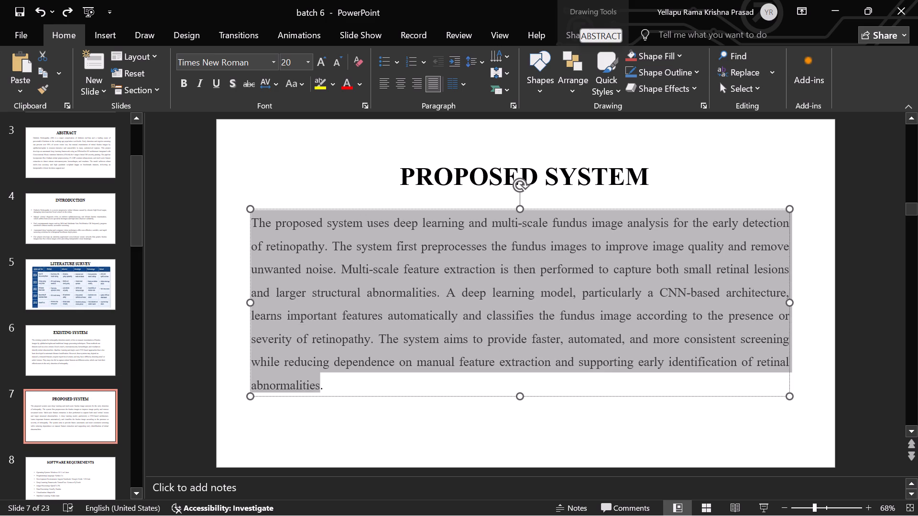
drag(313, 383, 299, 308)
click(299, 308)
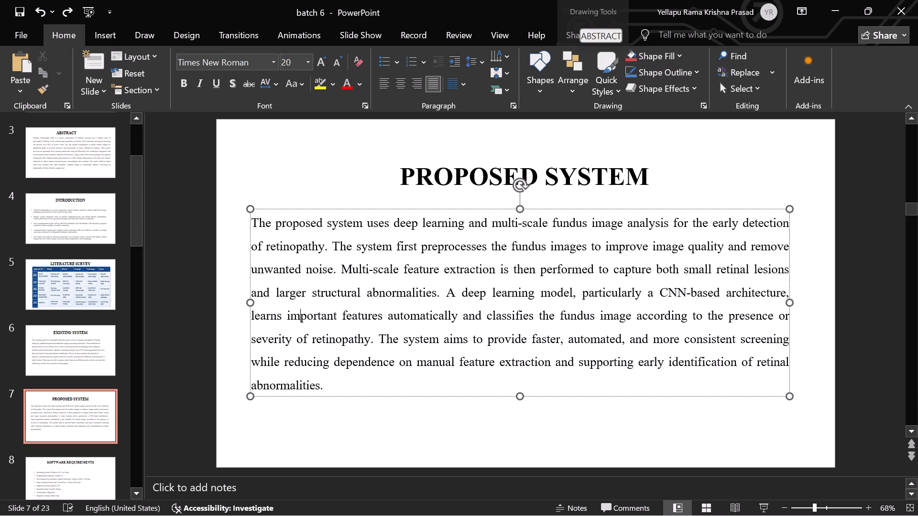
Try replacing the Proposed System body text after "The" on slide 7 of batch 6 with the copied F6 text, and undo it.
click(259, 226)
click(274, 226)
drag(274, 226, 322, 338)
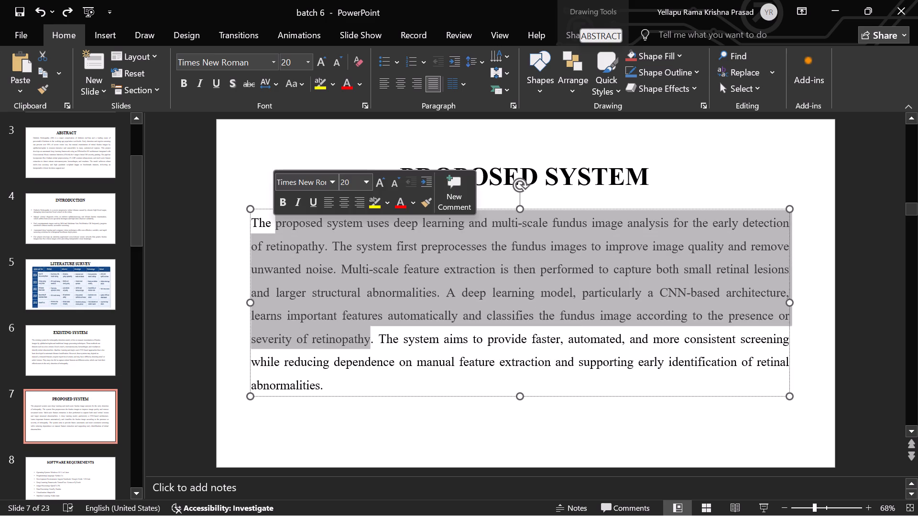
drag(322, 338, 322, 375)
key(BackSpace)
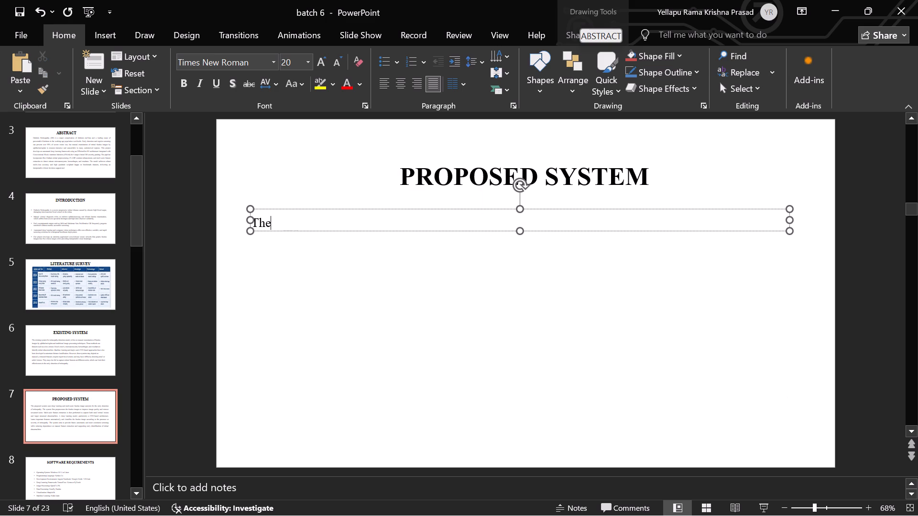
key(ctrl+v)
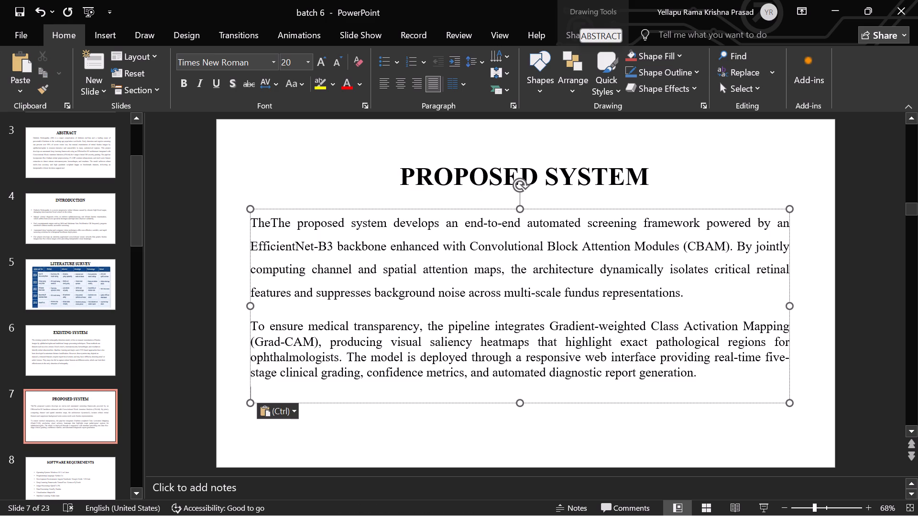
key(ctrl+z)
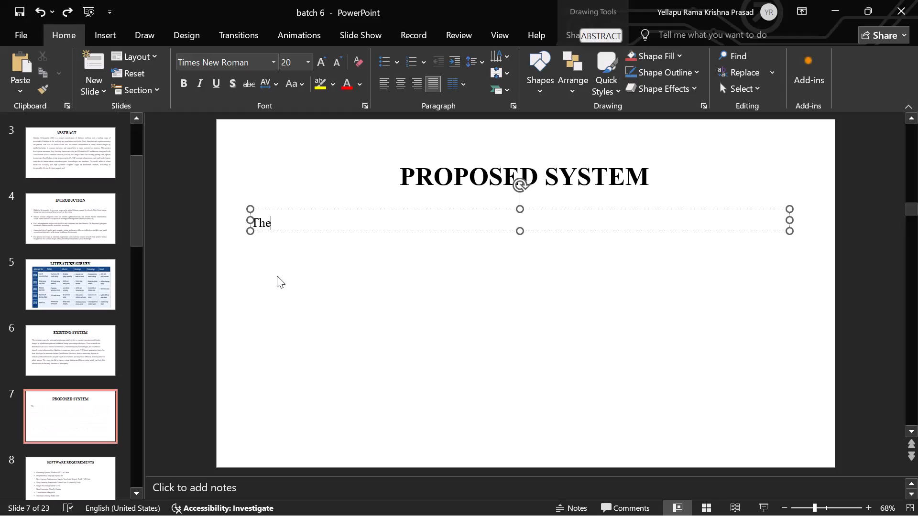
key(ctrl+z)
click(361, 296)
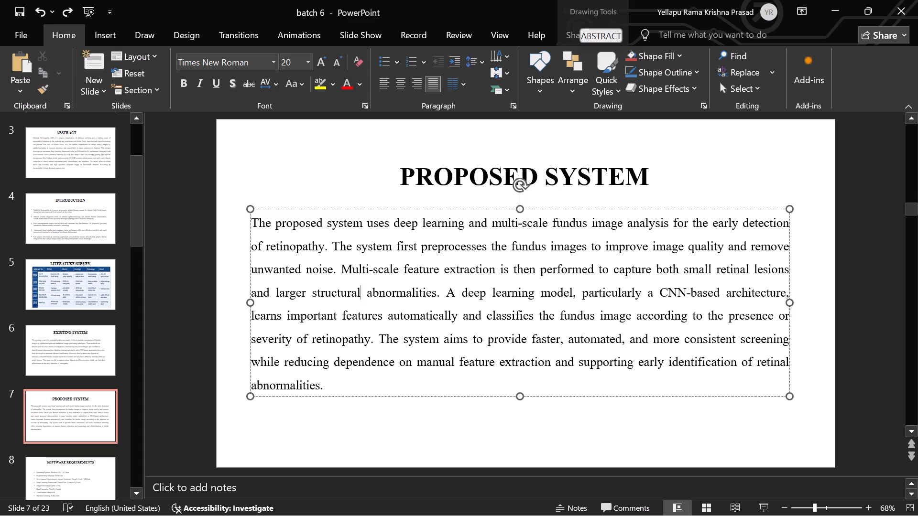
Copy the entire Proposed System body text from slide 8 of the F6 reference-format presentation.
key(alt+Tab)
click(528, 334)
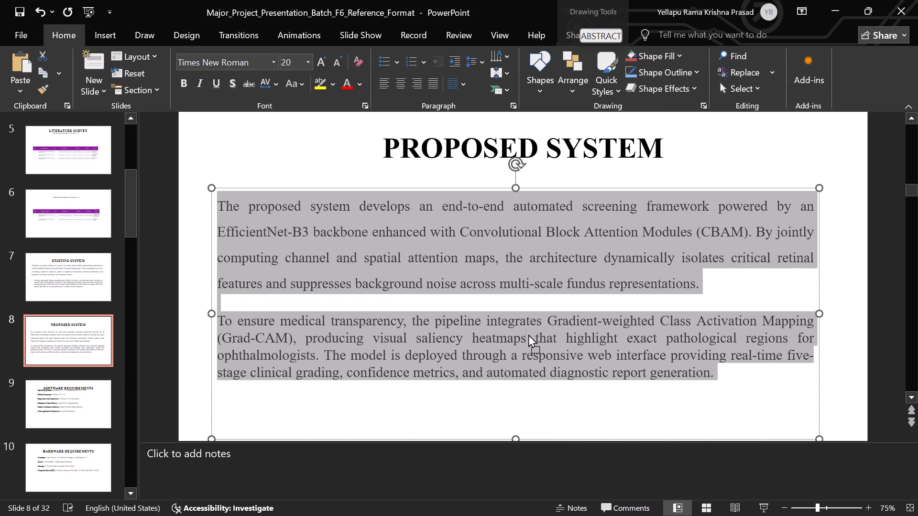
click(430, 319)
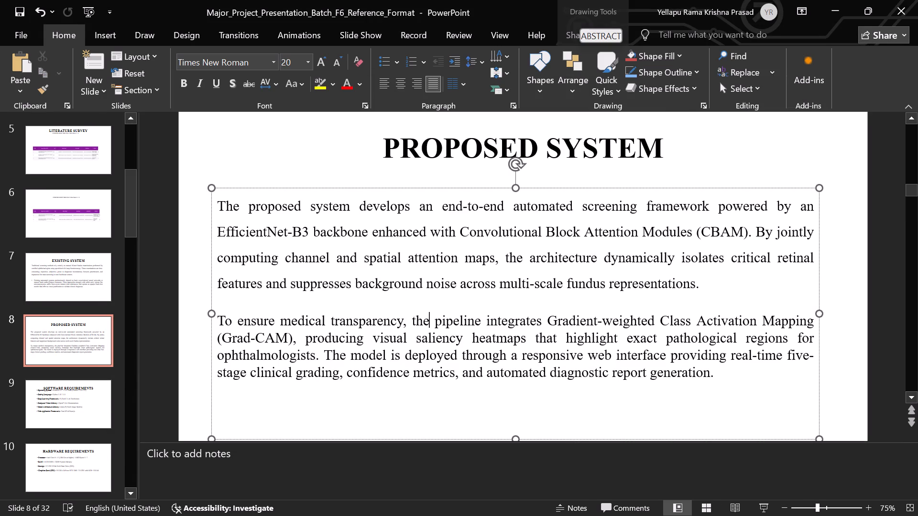
click(722, 373)
key(ctrl+a)
key(ctrl+c)
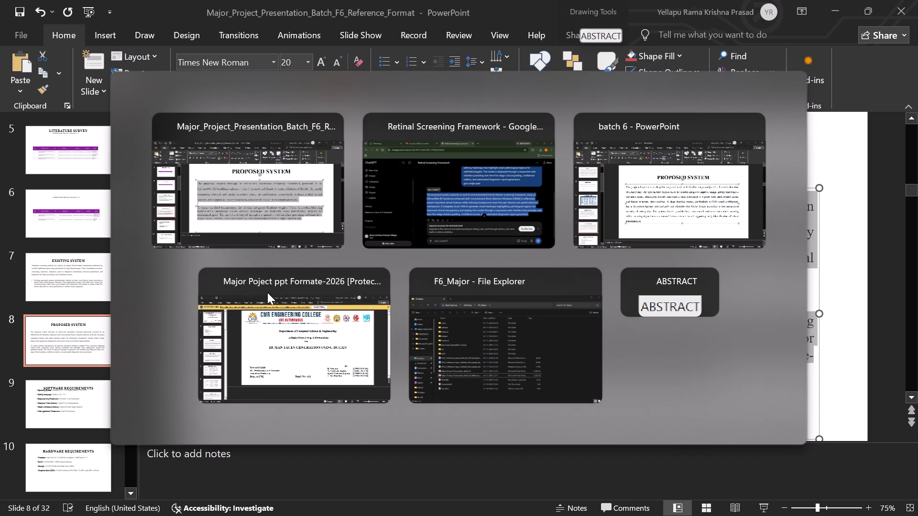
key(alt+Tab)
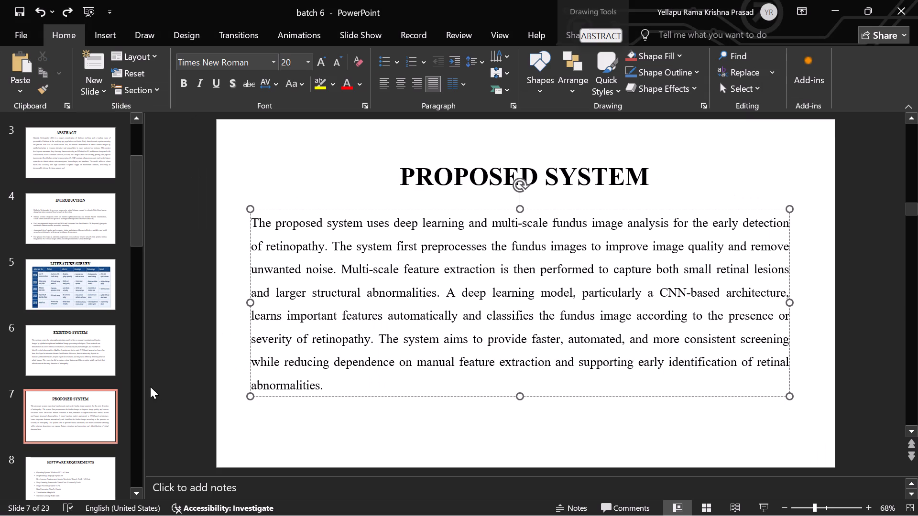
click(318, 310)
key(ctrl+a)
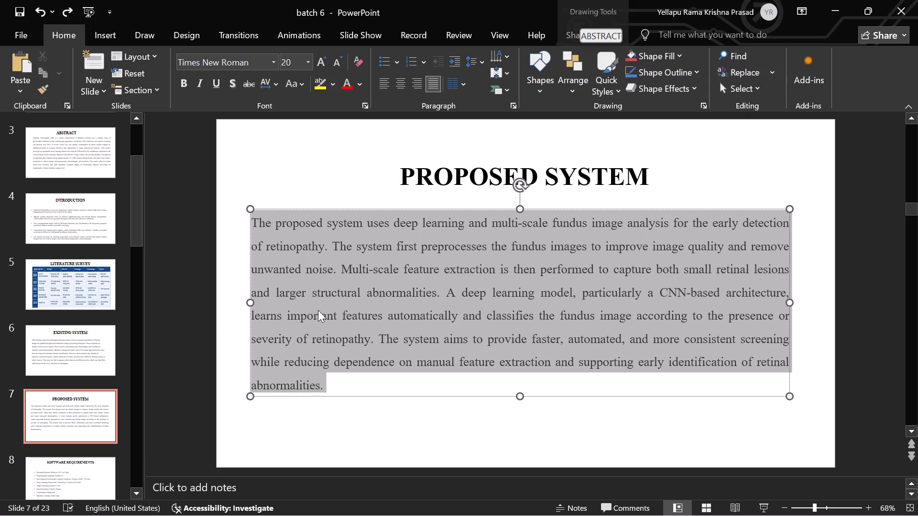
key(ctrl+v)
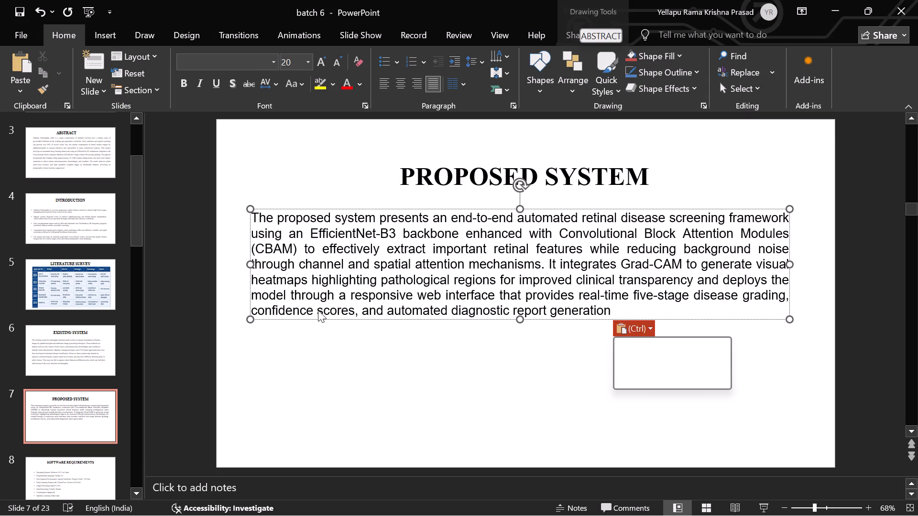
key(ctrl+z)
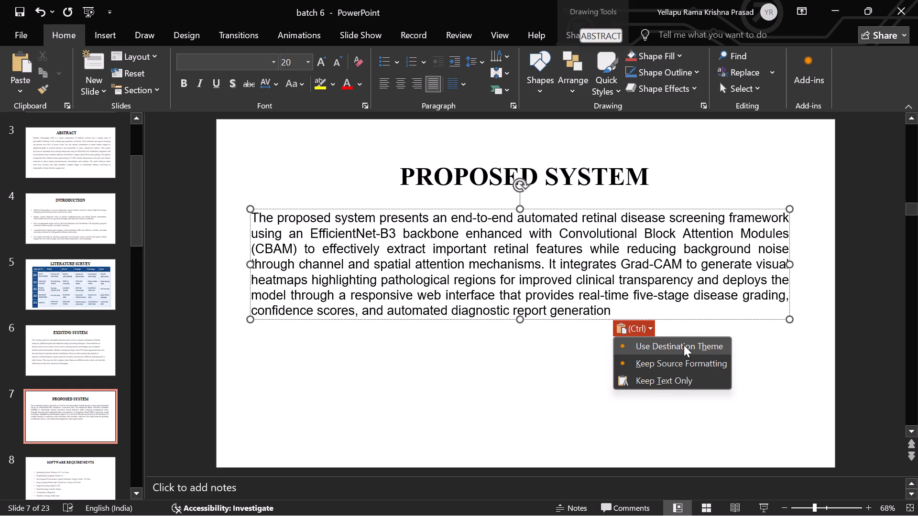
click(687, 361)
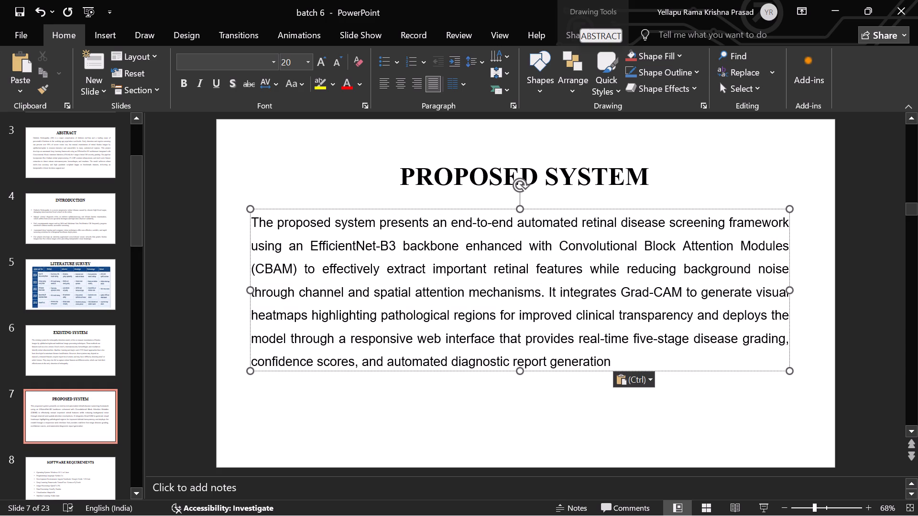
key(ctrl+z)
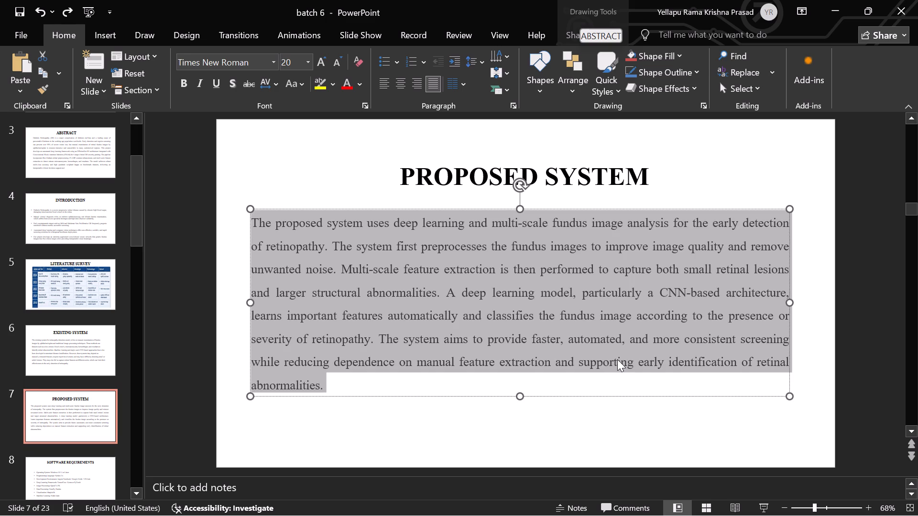
Replace slide 7's entire Proposed System body text in batch 6 with the copied ChatGPT paragraph, using the Keep Source Formatting paste option.
click(459, 319)
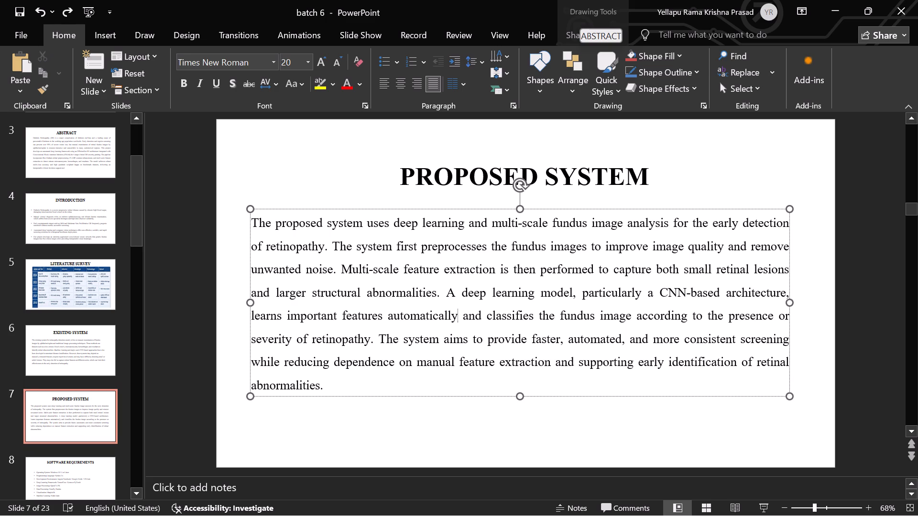
click(354, 377)
key(ctrl+a)
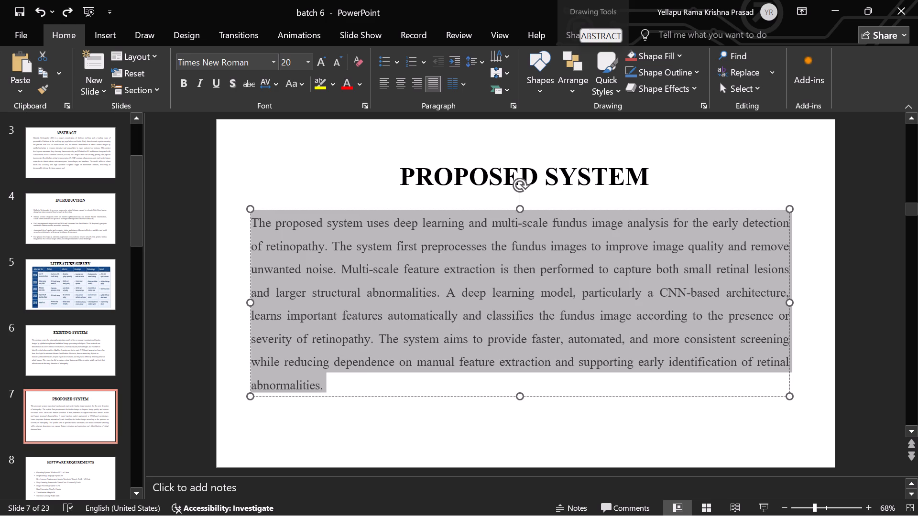
click(280, 233)
drag(261, 225, 250, 227)
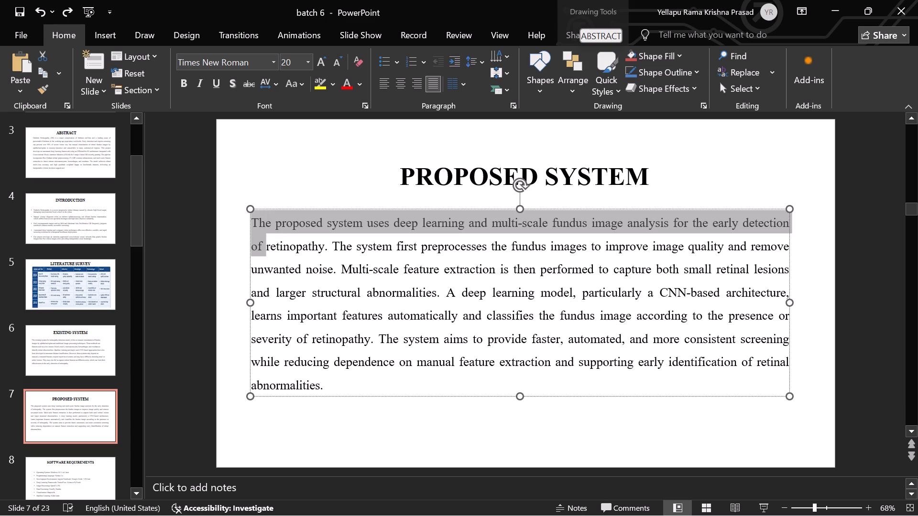
drag(250, 227, 253, 224)
click(286, 223)
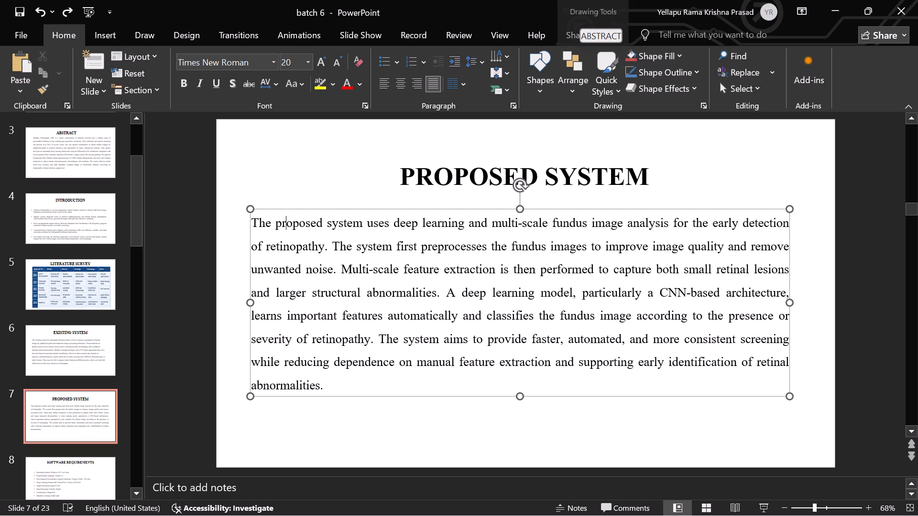
click(260, 222)
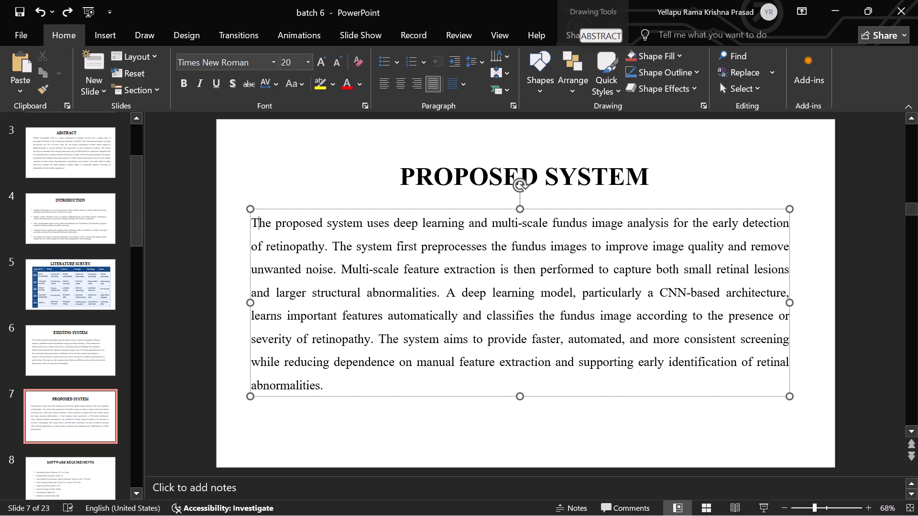
click(255, 223)
click(269, 251)
key(ctrl+a)
key(ctrl+v)
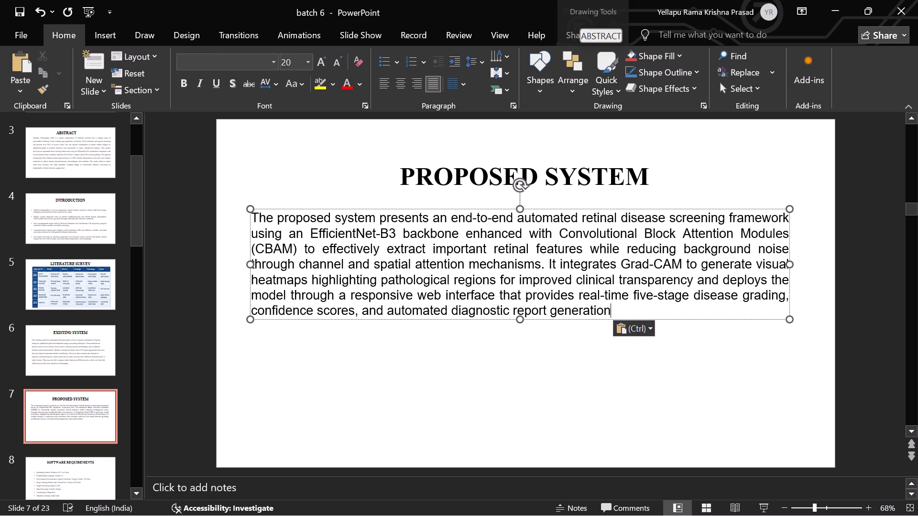
click(649, 331)
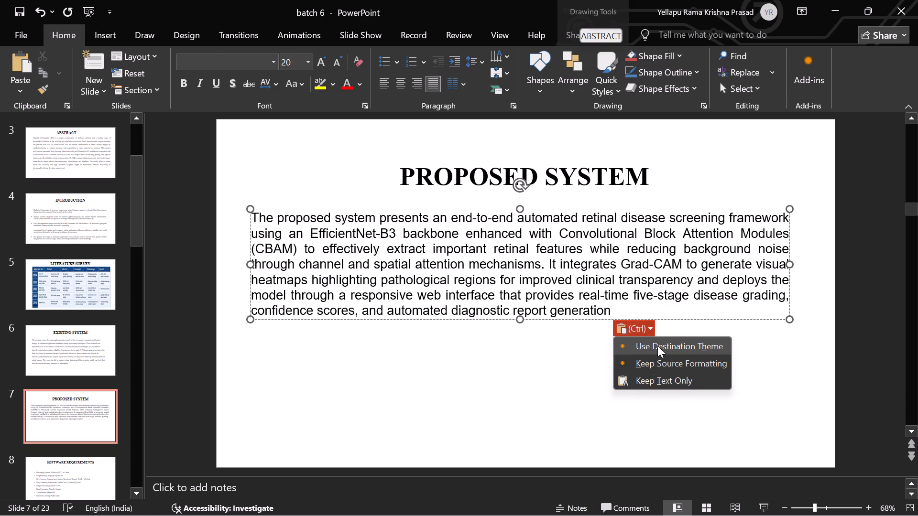
click(657, 345)
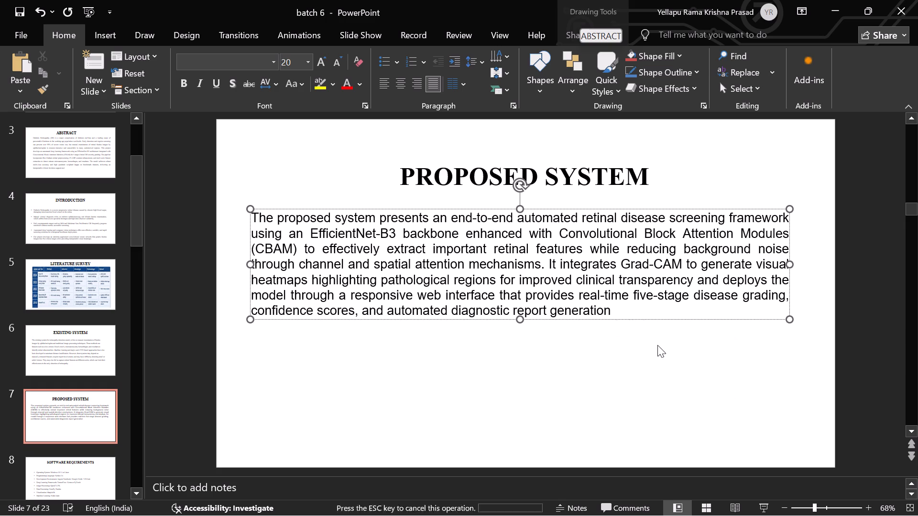
click(646, 328)
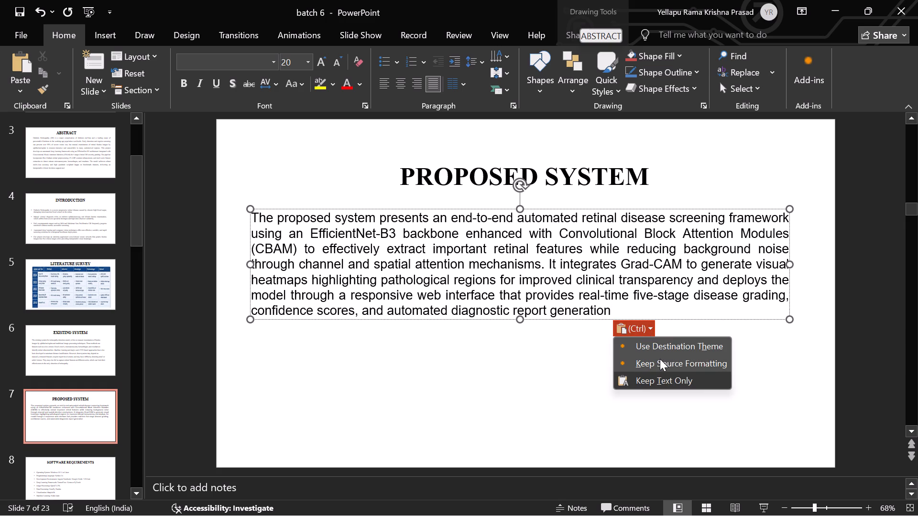
click(660, 359)
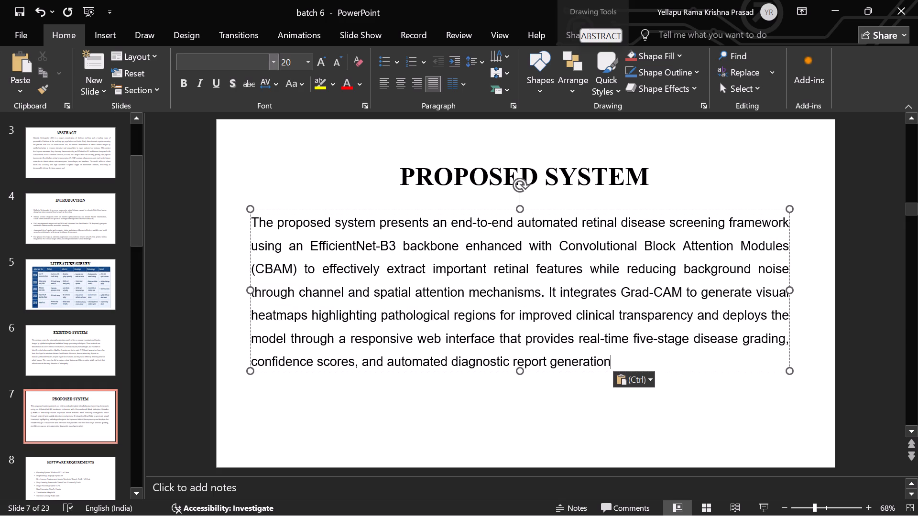
Set the font of the whole Proposed System paragraph on slide 7 to Times New Roman.
click(250, 65)
text(ti)
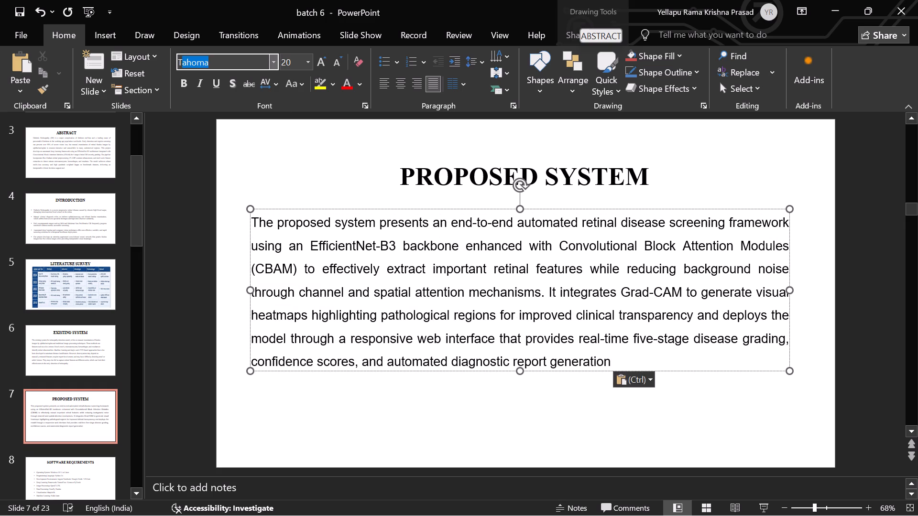
key(Return)
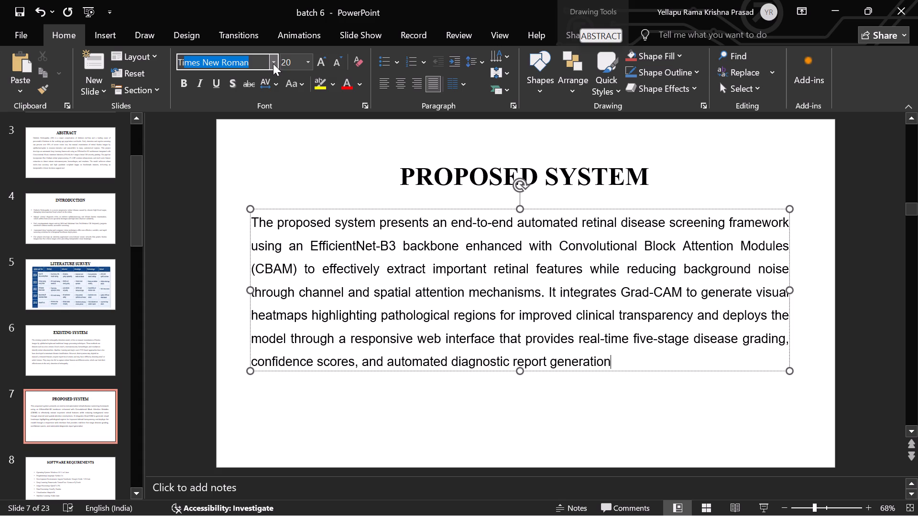
click(288, 227)
key(ctrl+a)
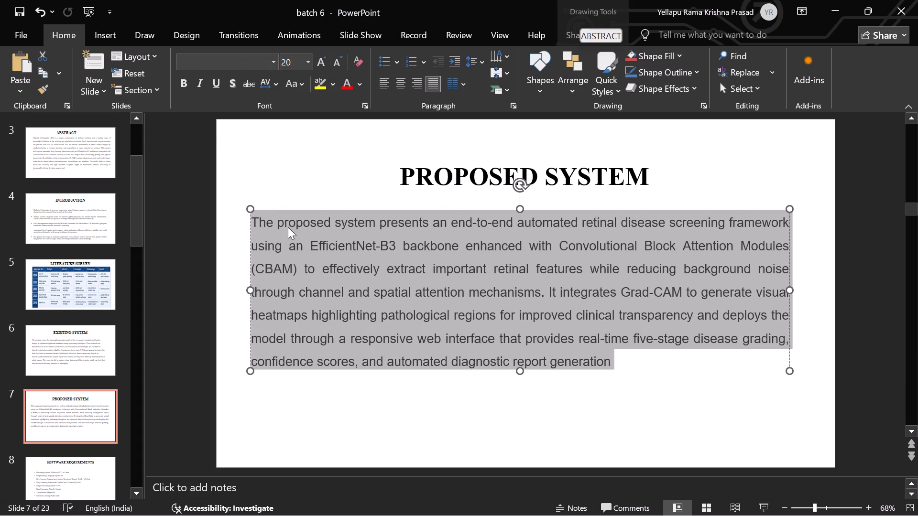
drag(203, 68, 203, 60)
click(203, 60)
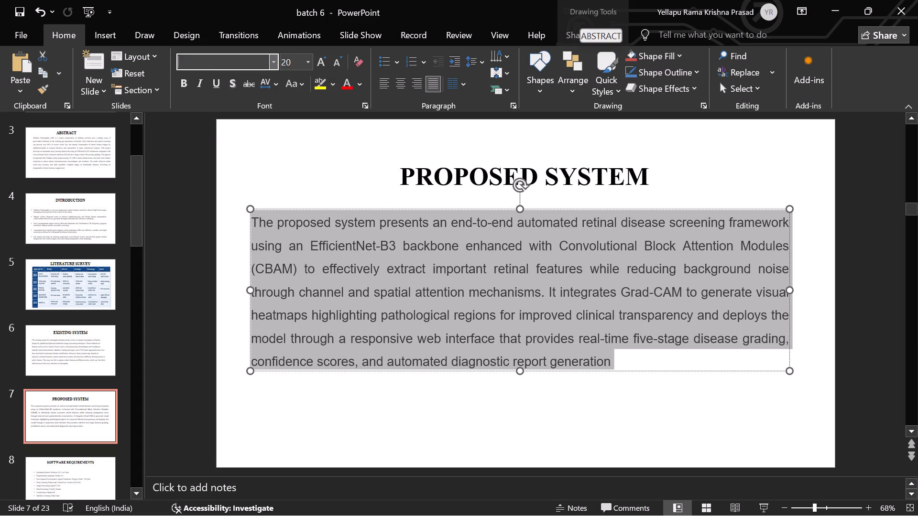
key(t)
key(Return)
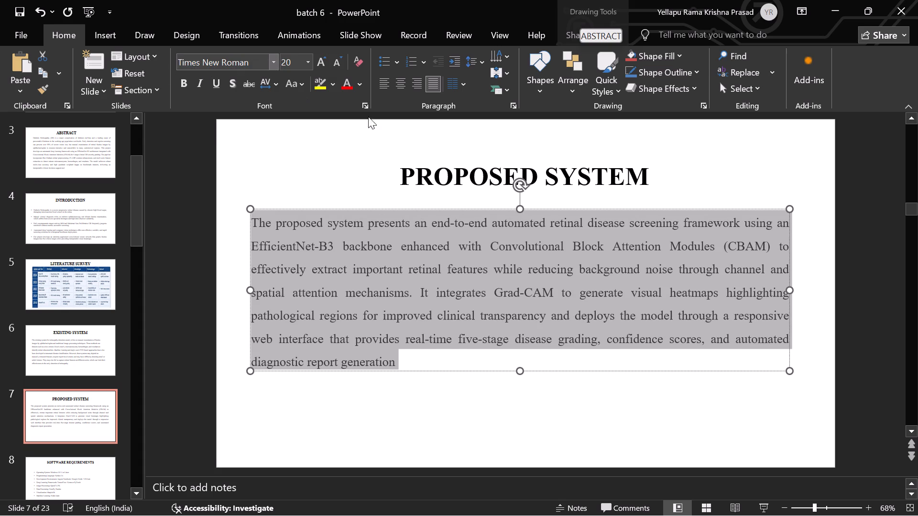
click(328, 156)
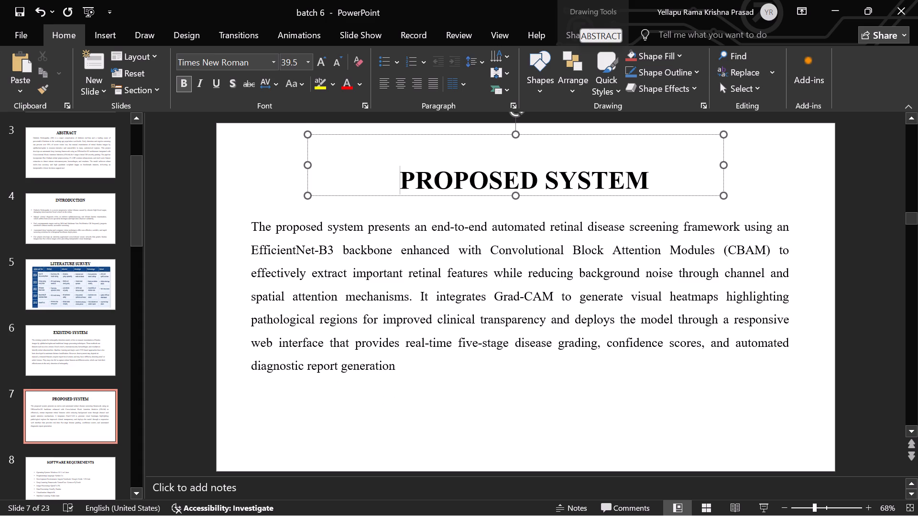
click(433, 339)
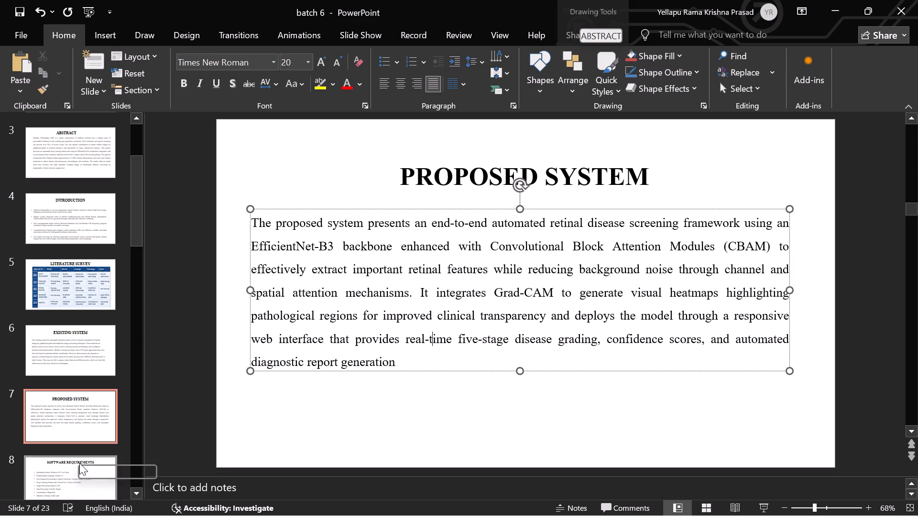
Compare the Software Requirements list on batch 6's slide 8 with the one on slide 9 of the F6 reference-format presentation.
click(65, 470)
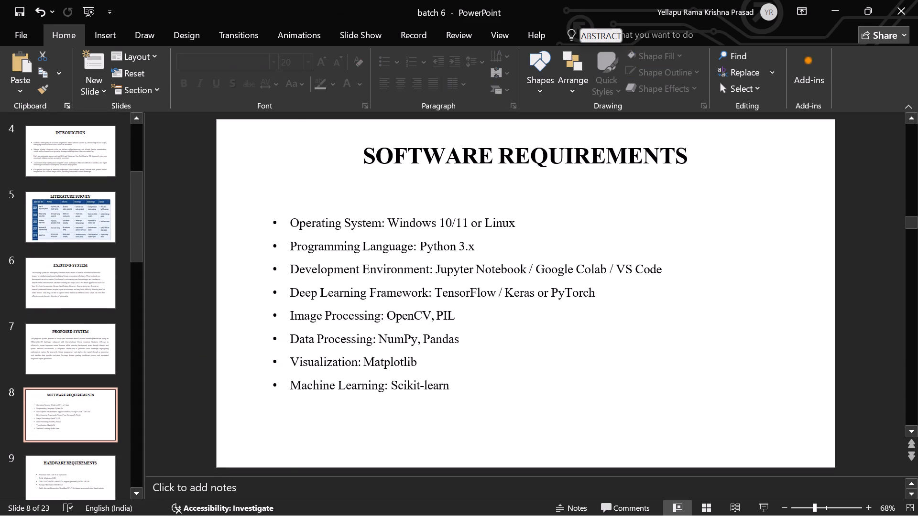
key(alt+Tab)
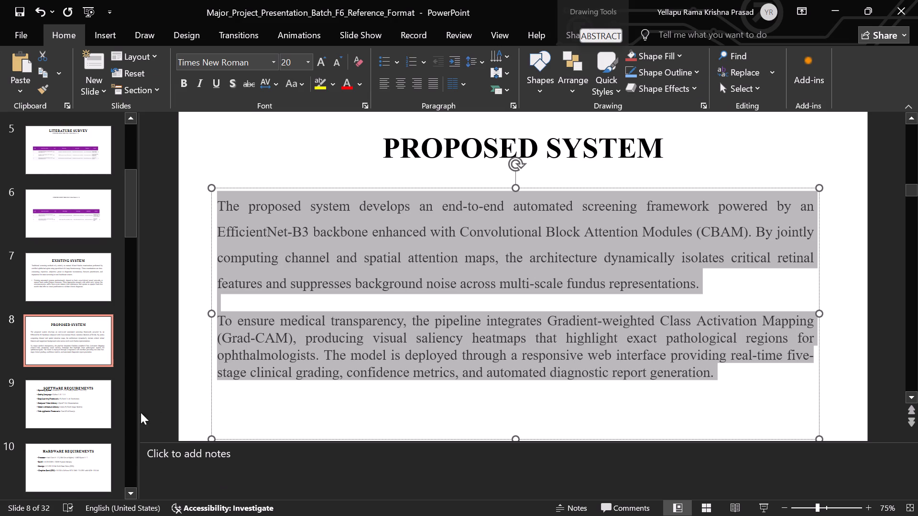
click(78, 392)
key(alt+Tab)
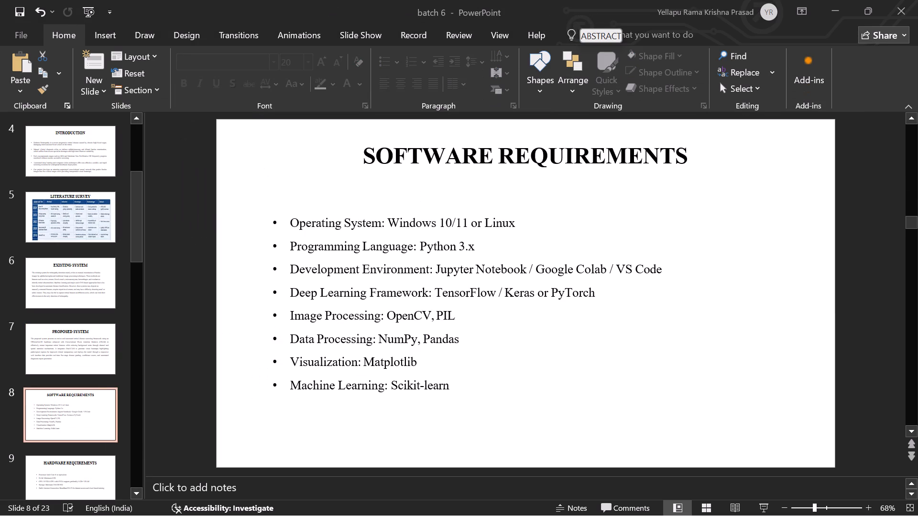
key(alt+Tab)
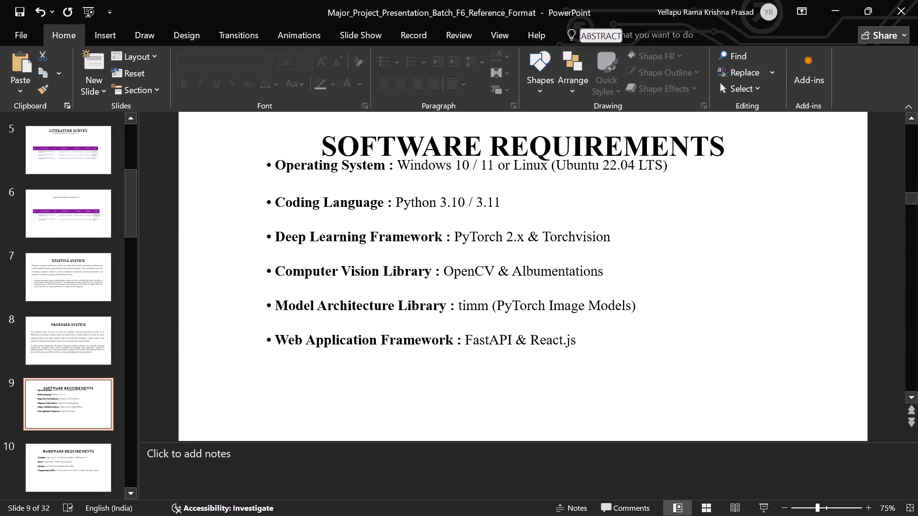
key(alt+Tab)
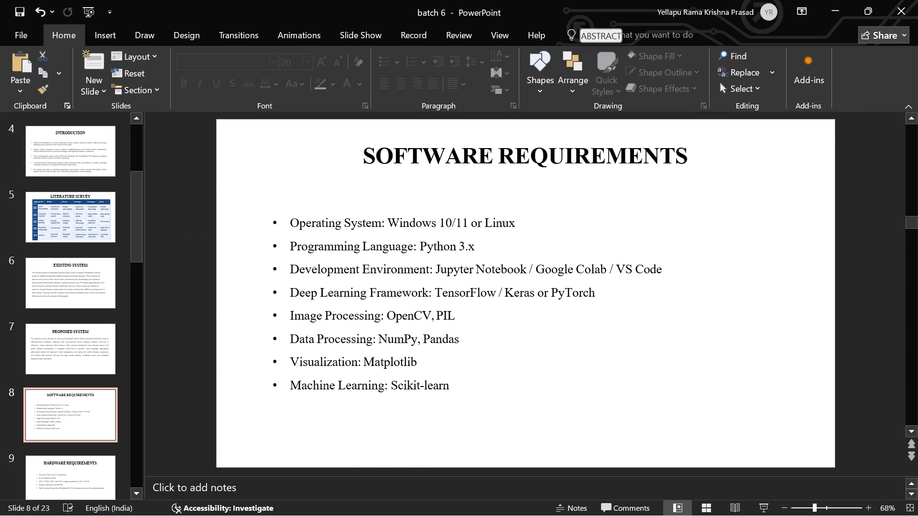
key(alt+Tab)
key(alt+Tab)
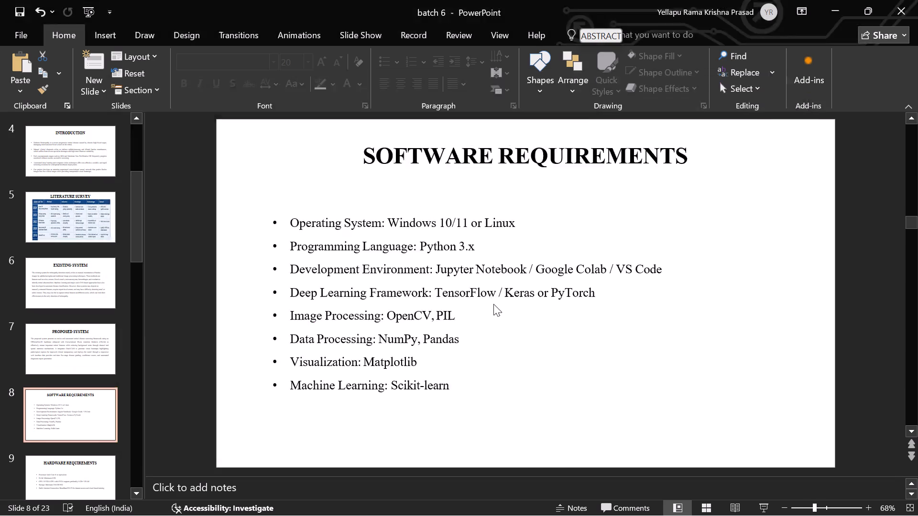
key(alt+Tab)
key(alt+Tab)
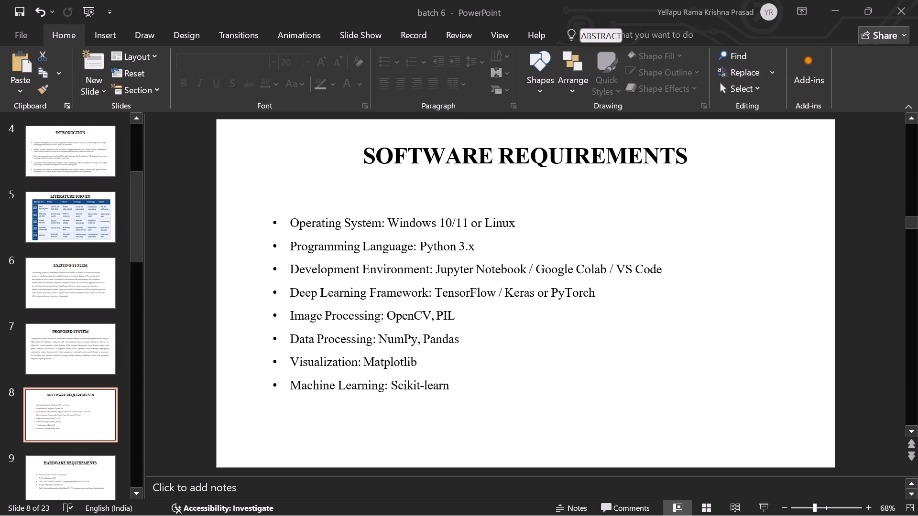
key(alt+Tab)
key(alt+Tab)
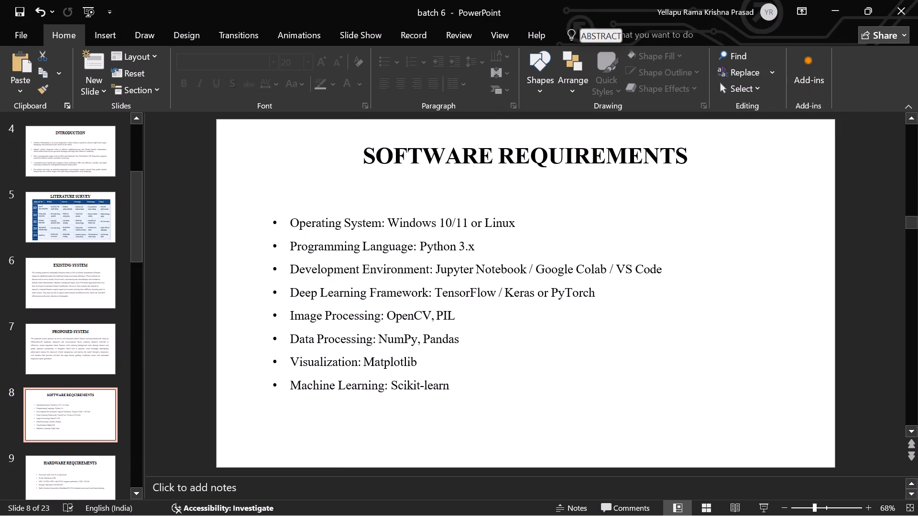
key(alt+Tab)
key(alt+Tab)
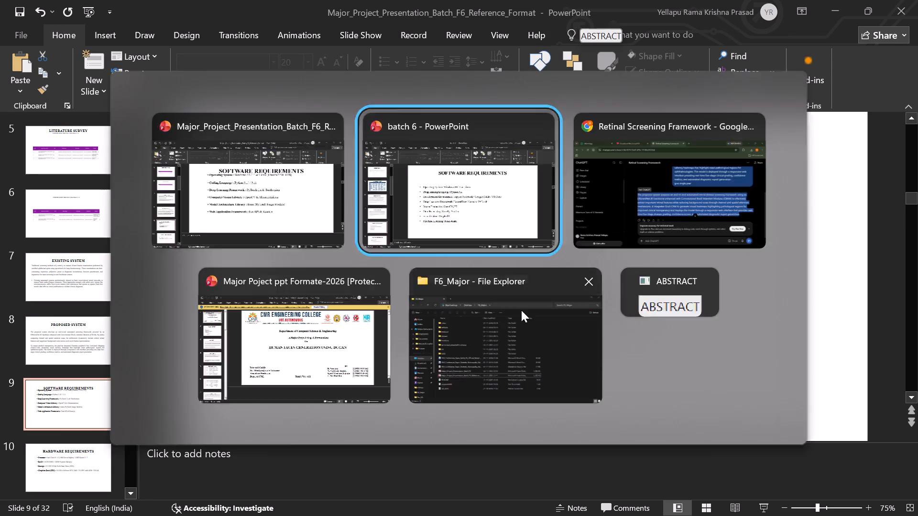
key(alt+Tab)
key(alt+Tab)
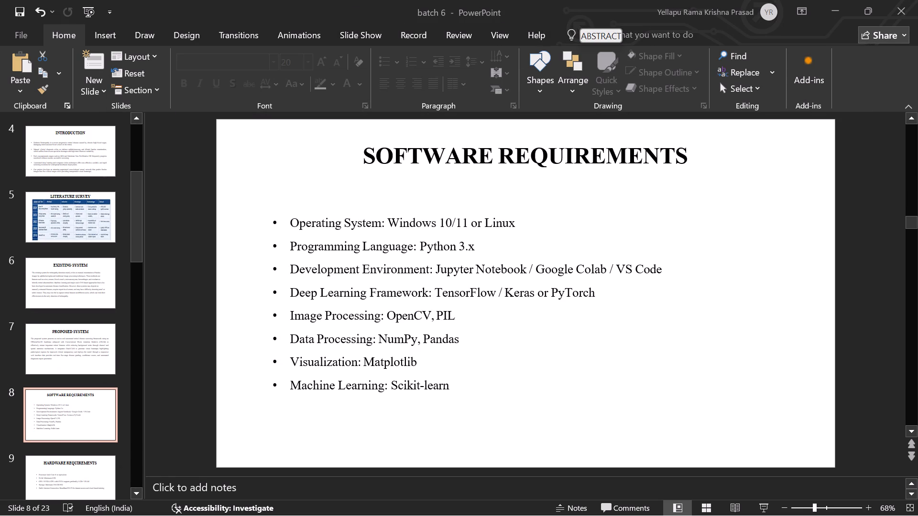
key(alt+Tab)
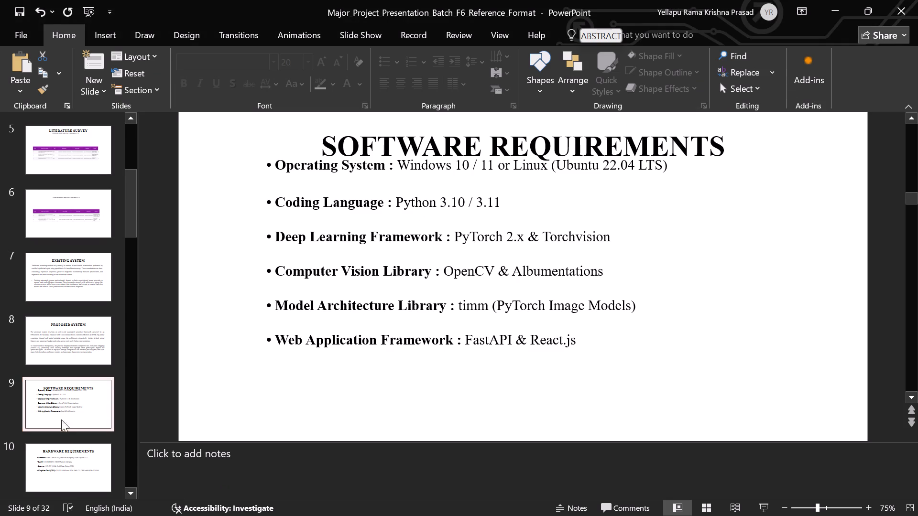
Compare the Hardware Requirements list on slide 10 of the F6 reference-format presentation with the one on batch 6's slide 9.
click(65, 459)
key(alt+Tab)
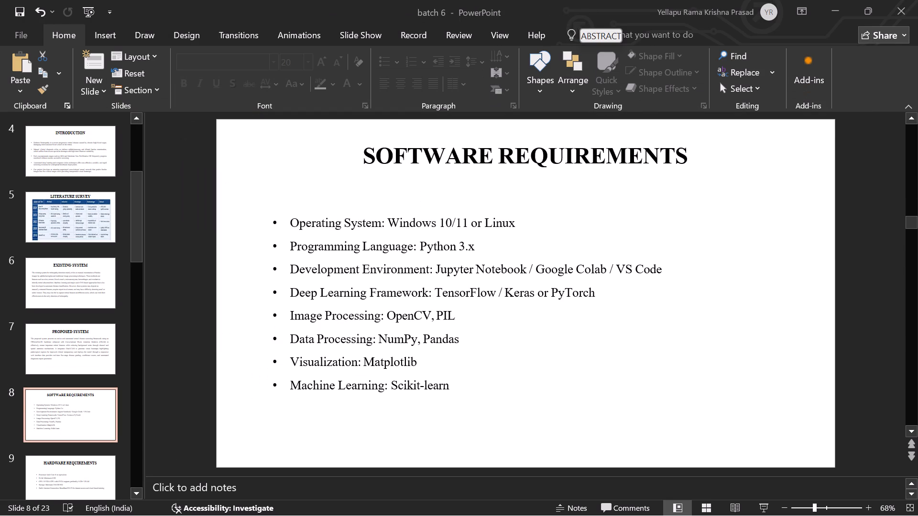
key(alt+Tab)
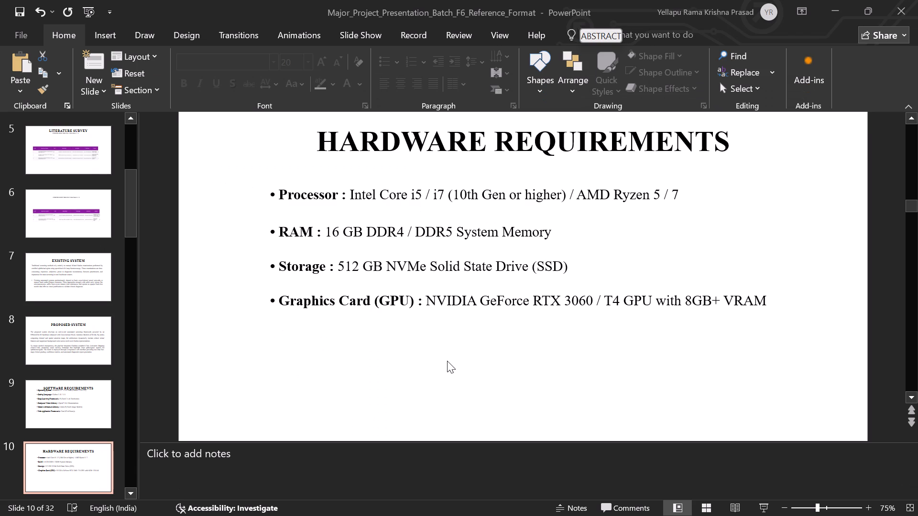
key(alt+Tab)
key(Down)
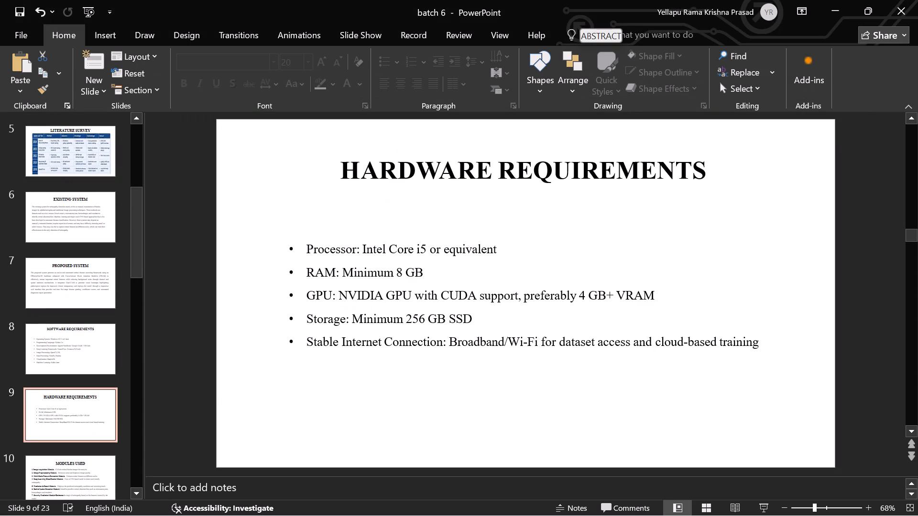
key(alt+Tab)
key(alt+Tab)
Recheck the Hardware Requirements list on batch 6's slide 9 against slide 10 of the F6 reference-format presentation.
key(alt+Tab)
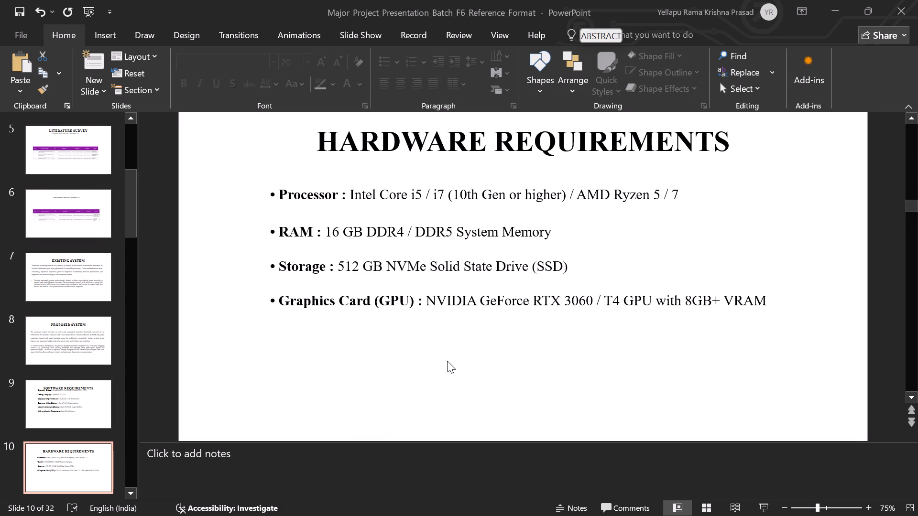
key(alt+Tab)
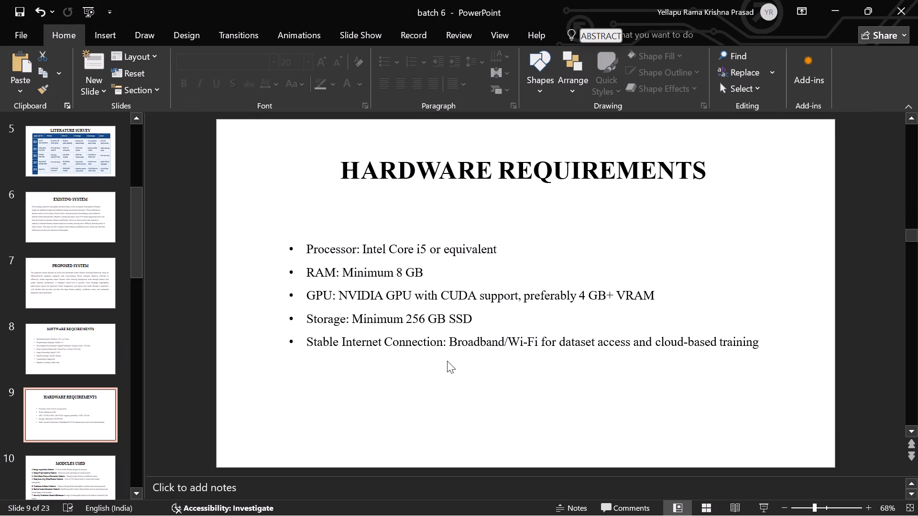
key(alt+Tab)
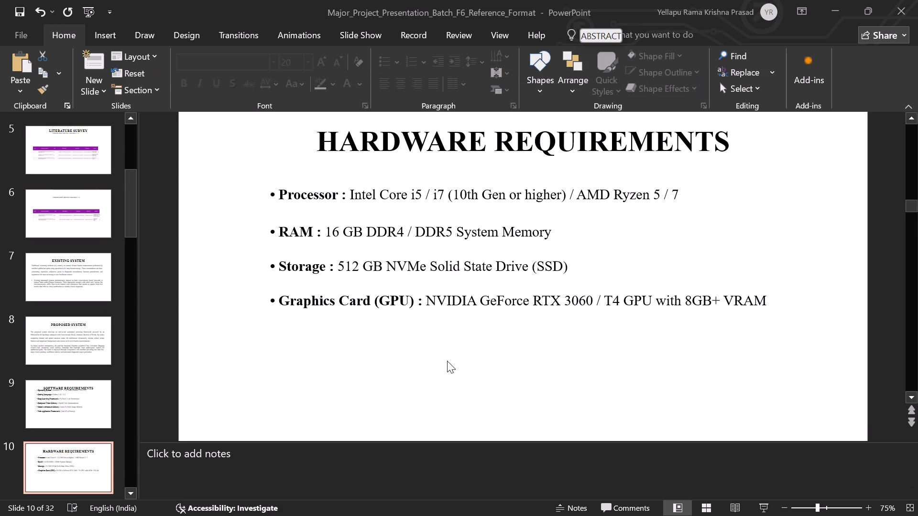
key(alt+Tab)
key(alt+Tab)
Compare the Modules Used list on batch 6's slide 10 with the one on slide 11 of the F6 reference-format presentation.
key(alt+Tab)
key(Down)
key(alt+Tab)
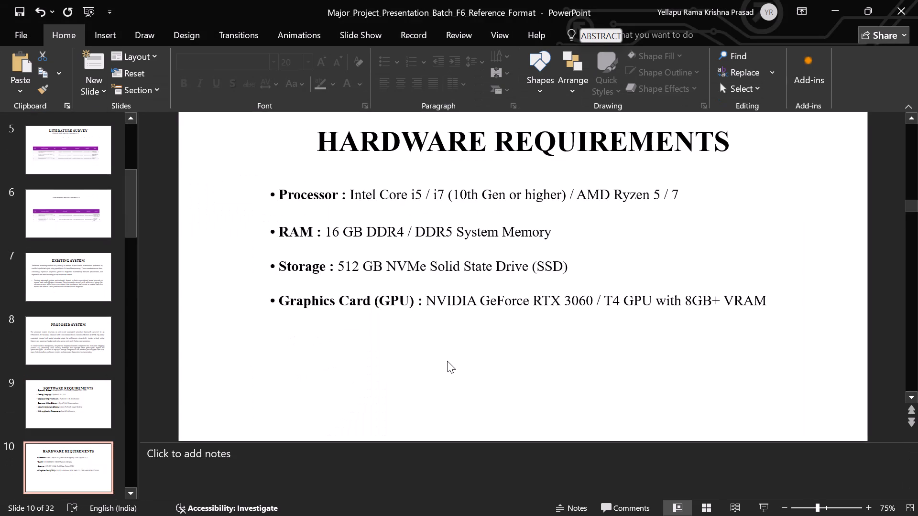
key(alt+Tab)
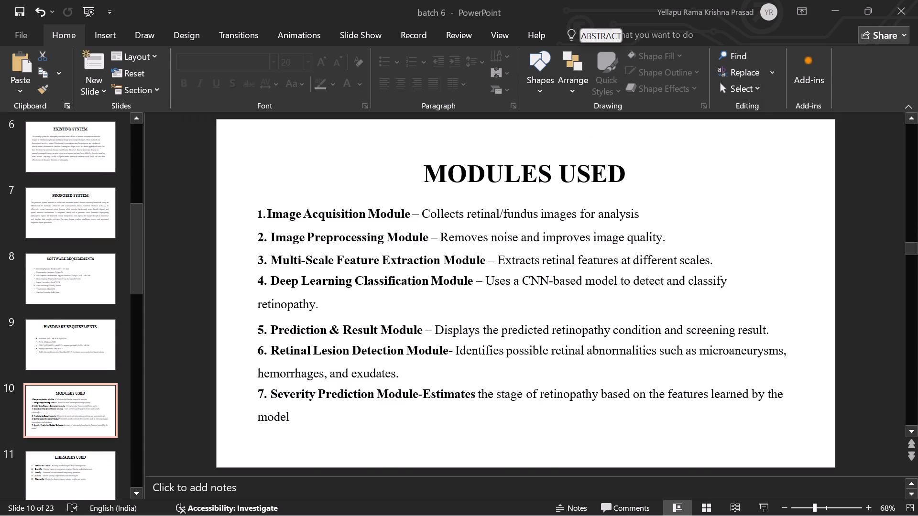
key(alt+Tab)
key(alt+Tab)
key(alt+Tab)
key(Down)
key(Up)
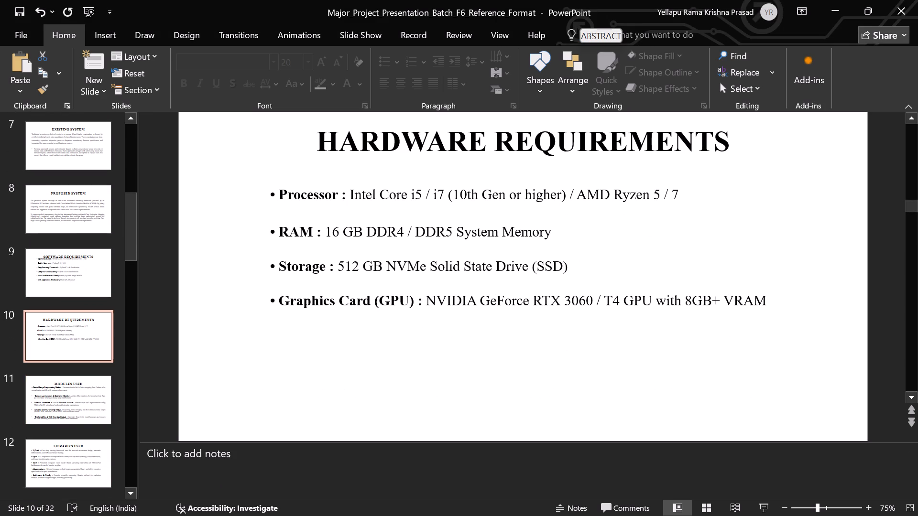
key(Down)
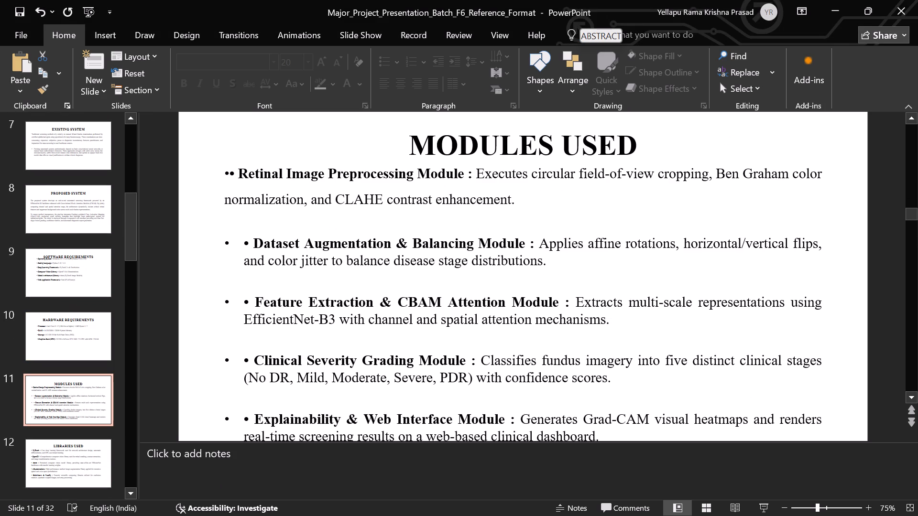
scroll(385, 278, down, 2)
scroll(279, 283, up, 1)
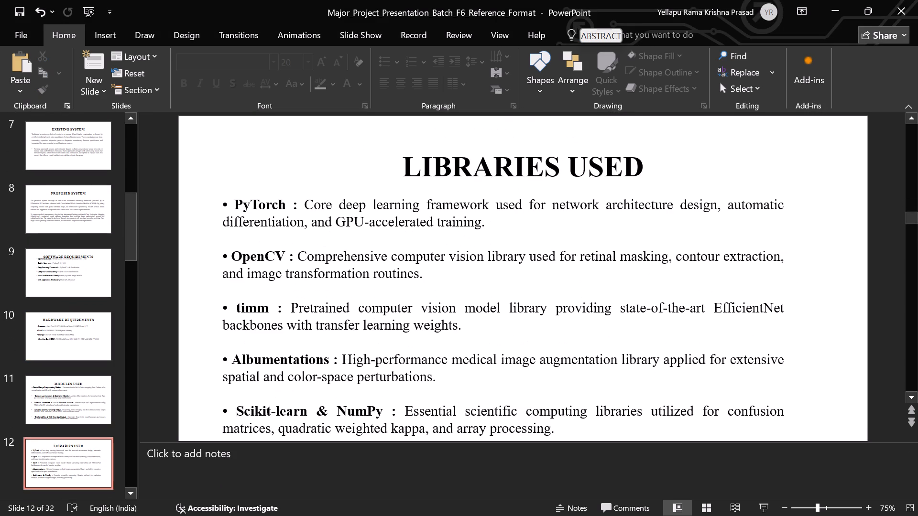
scroll(279, 283, up, 1)
Remove the doubled bullets before the Retinal Image Preprocessing Module entry on slide 11 of the F6 reference-format presentation.
click(297, 265)
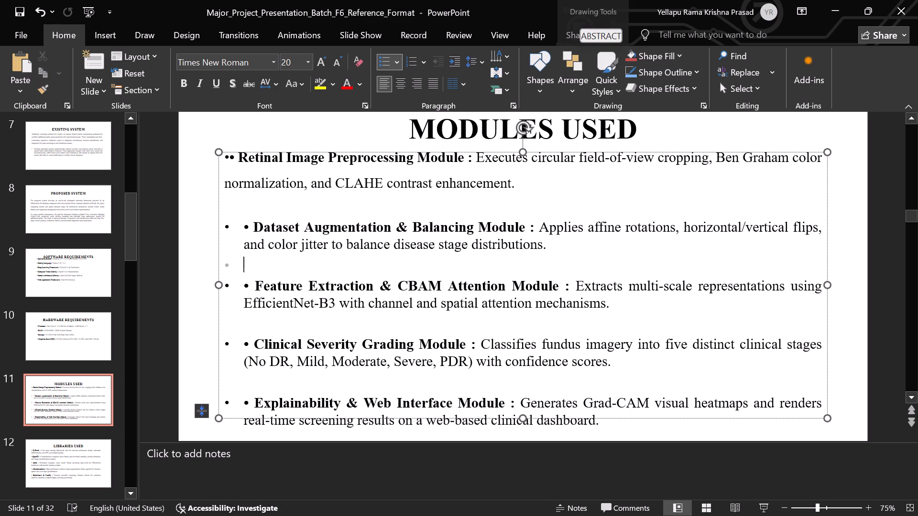
click(281, 320)
key(ctrl+a)
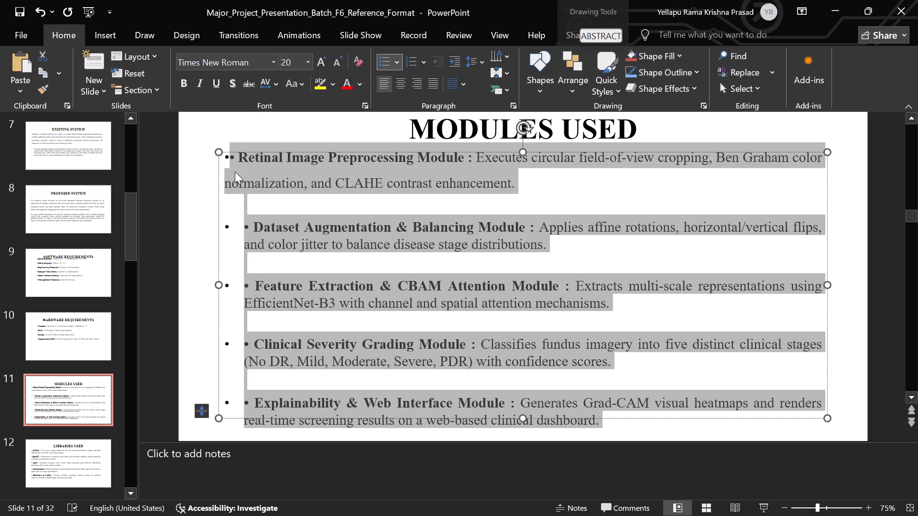
click(243, 158)
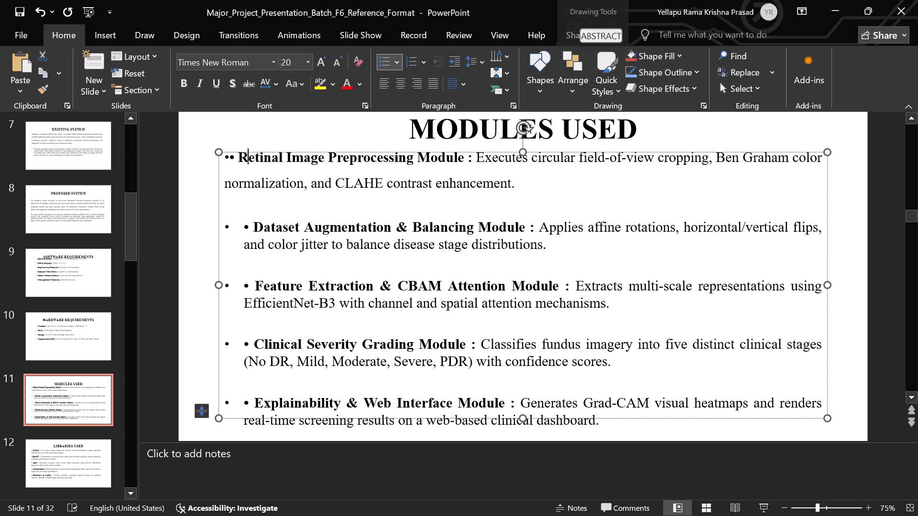
click(240, 159)
key(BackSpace)
key(BackSpace)
key(BackSpace)
key(BackSpace)
key(BackSpace)
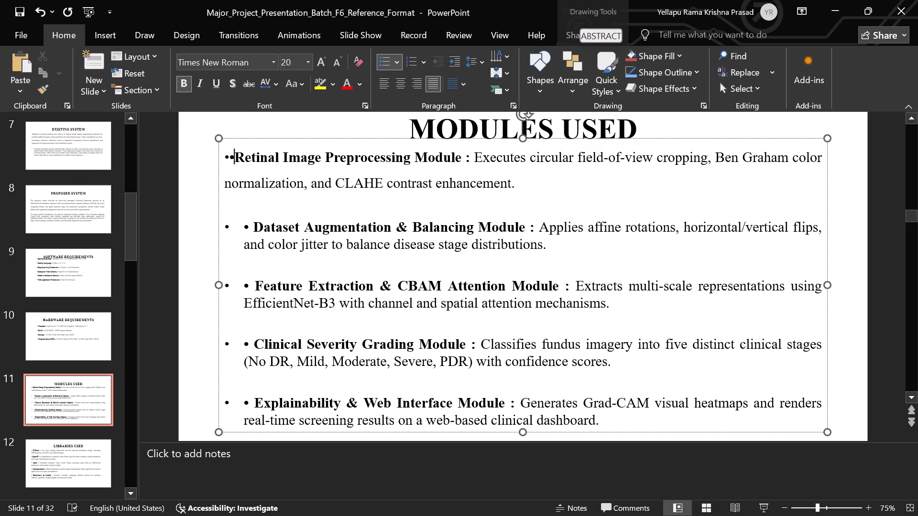
Turn off the automatic bullet formatting for the whole module list on slide 11.
click(241, 262)
key(ctrl+a)
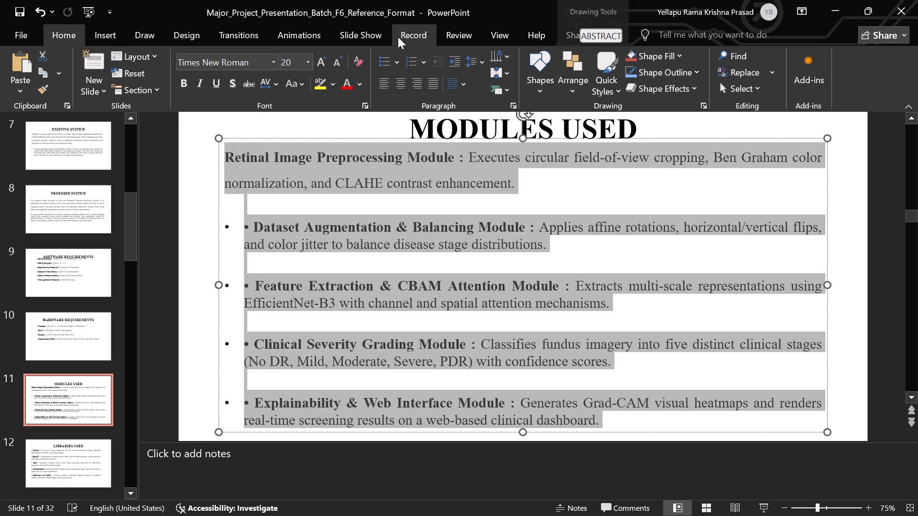
click(378, 57)
click(378, 57)
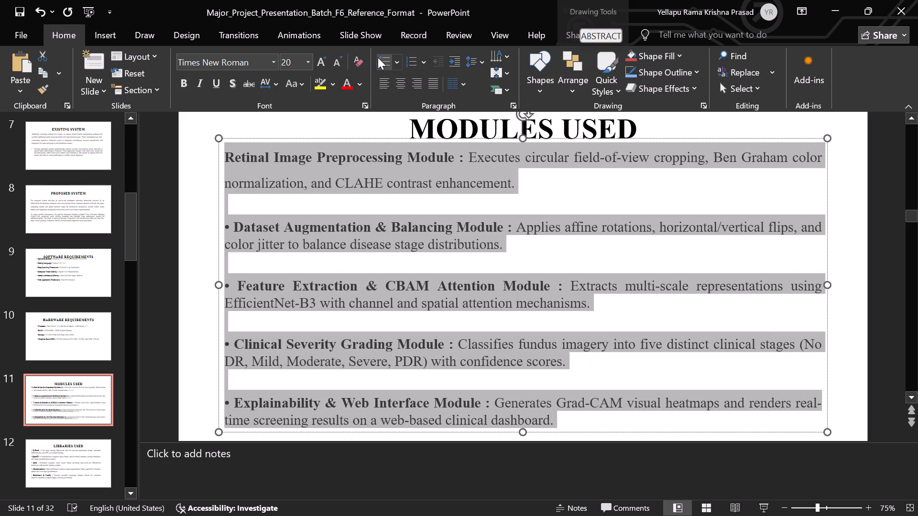
Delete the leftover bullet characters before the Dataset Augmentation, Feature Extraction, Clinical Severity Grading and Explainability module entries.
click(235, 222)
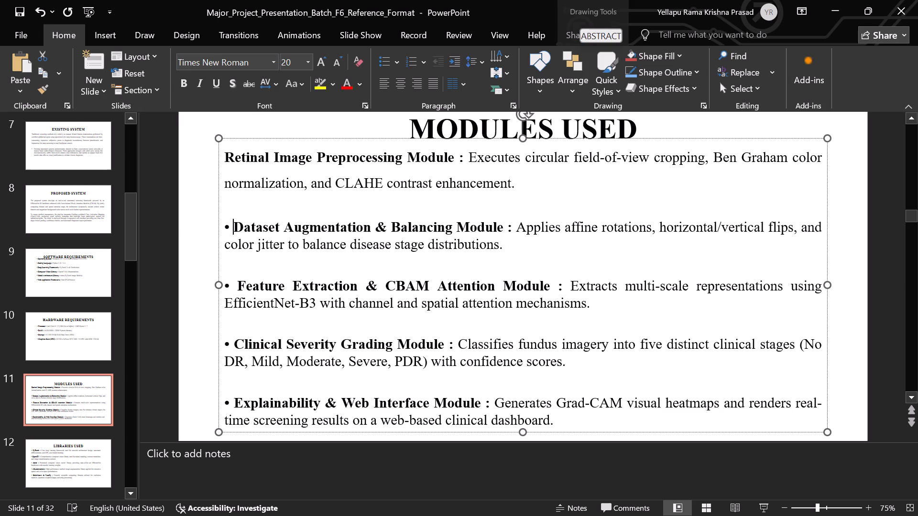
key(BackSpace)
key(BackSpace)
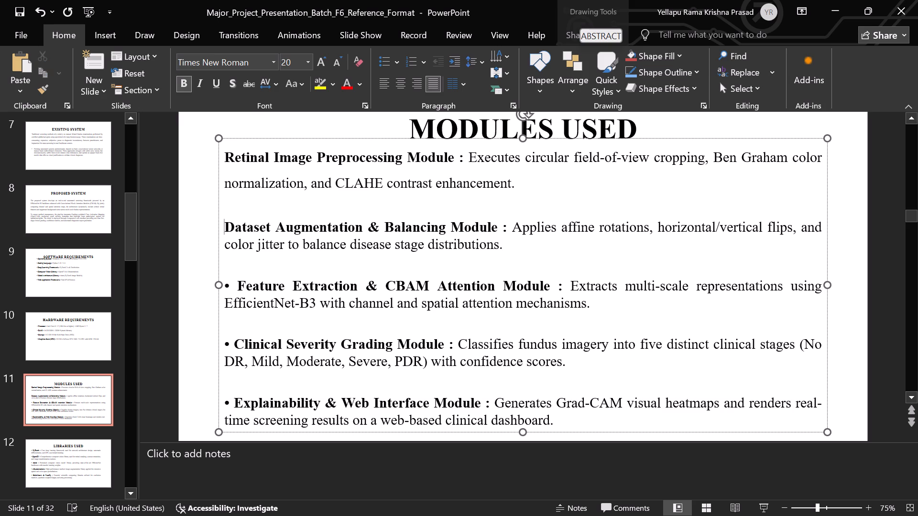
click(239, 285)
key(BackSpace)
key(BackSpace)
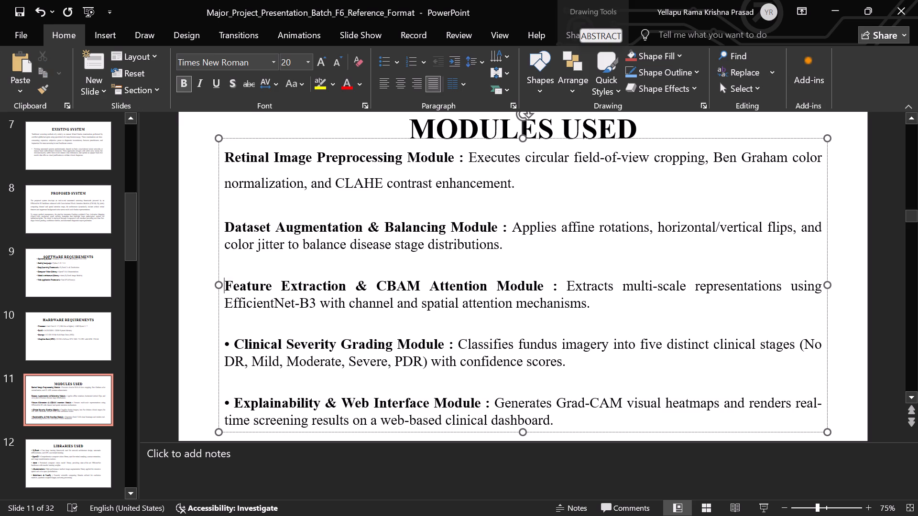
click(237, 347)
key(BackSpace)
key(BackSpace)
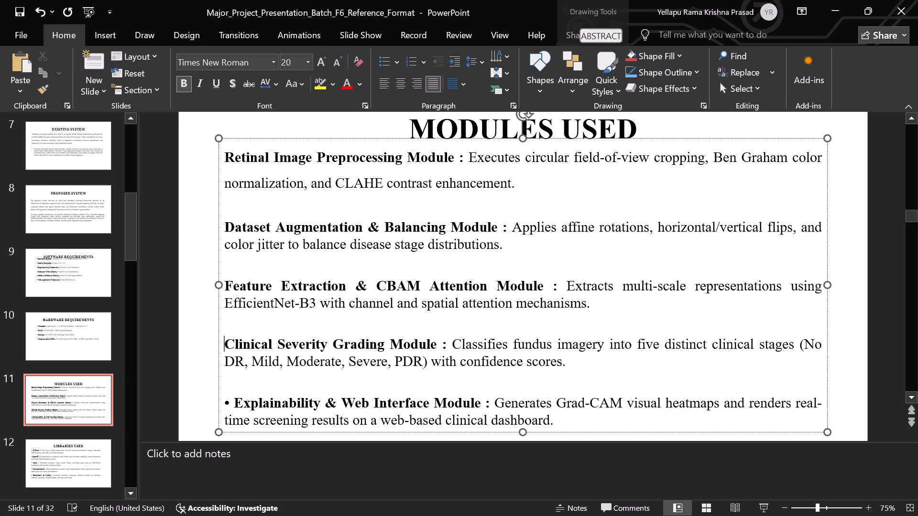
click(234, 406)
key(BackSpace)
key(BackSpace)
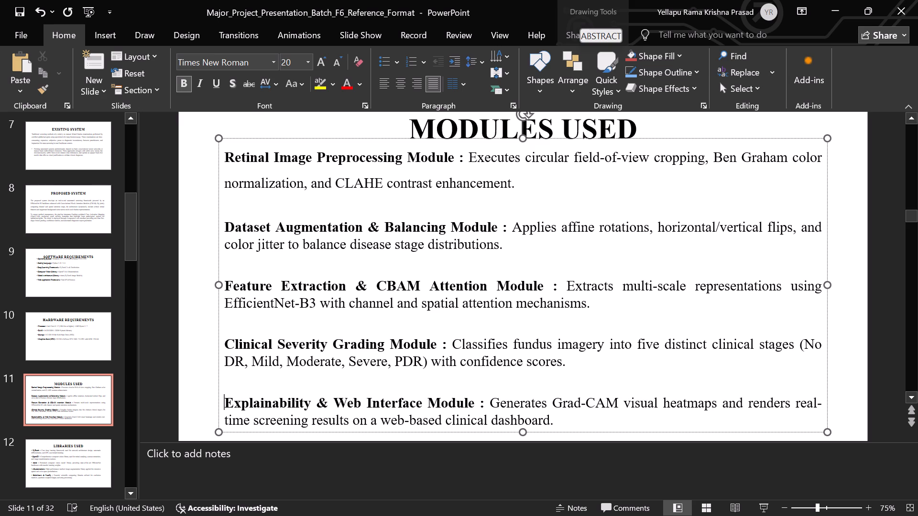
Replace the entire Modules Used text on batch 6's slide 10 with the cleaned module list copied from F6's slide 11.
key(alt+Tab)
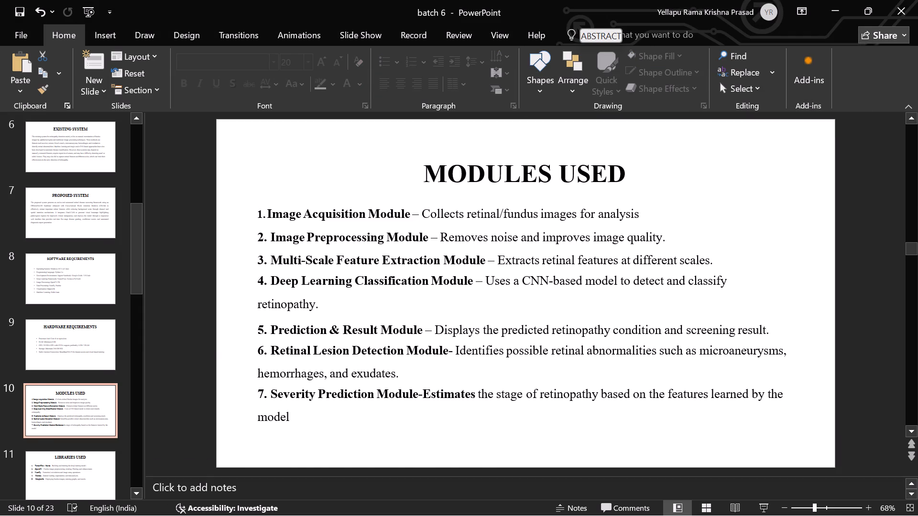
key(alt+Tab)
click(382, 335)
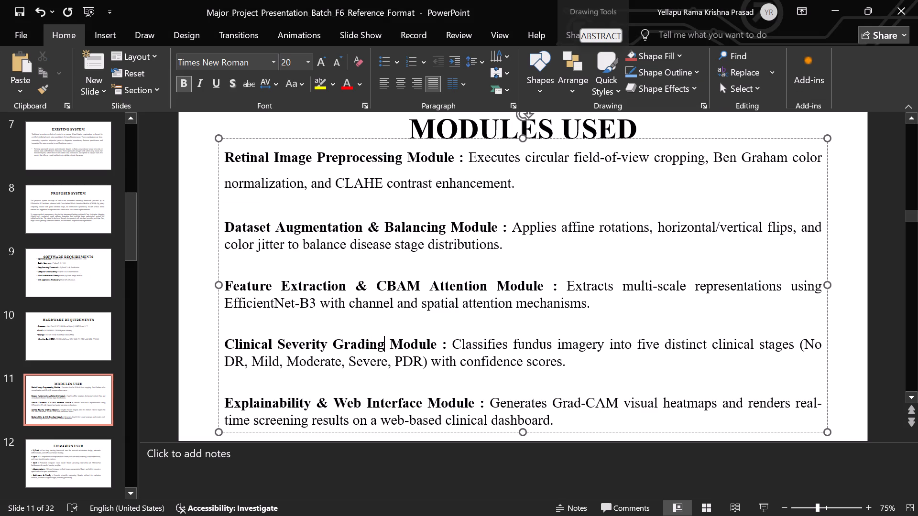
key(ctrl+a)
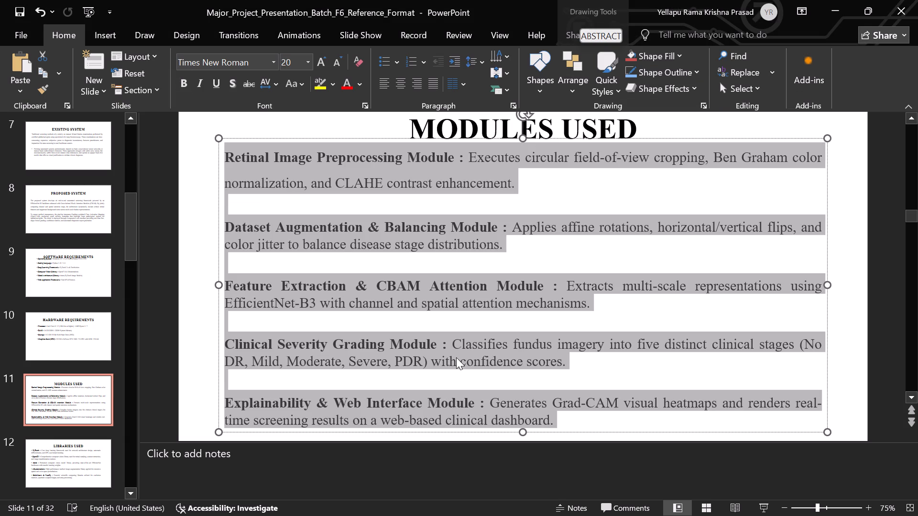
key(ctrl+c)
key(alt+Tab)
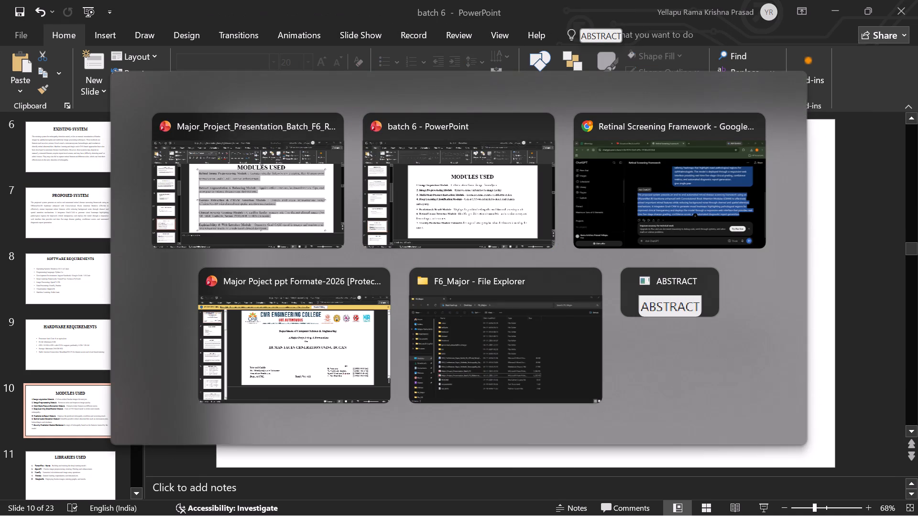
click(561, 329)
key(ctrl+a)
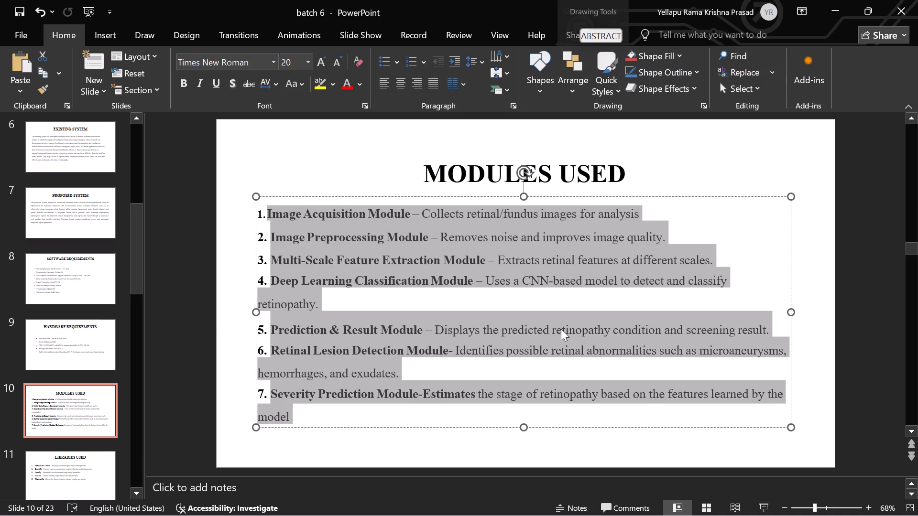
key(ctrl+v)
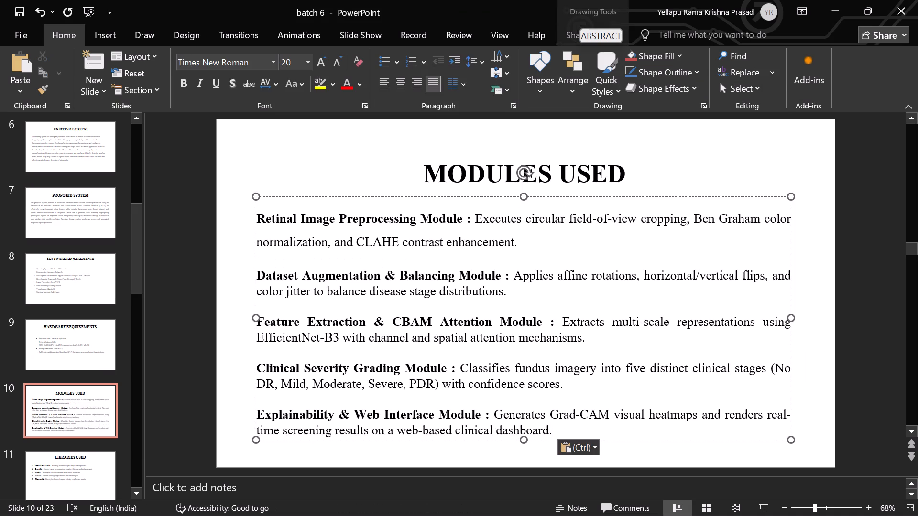
Apply 1., 2., 3. numbering to the whole module list on batch 6's slide 10.
key(ctrl+a)
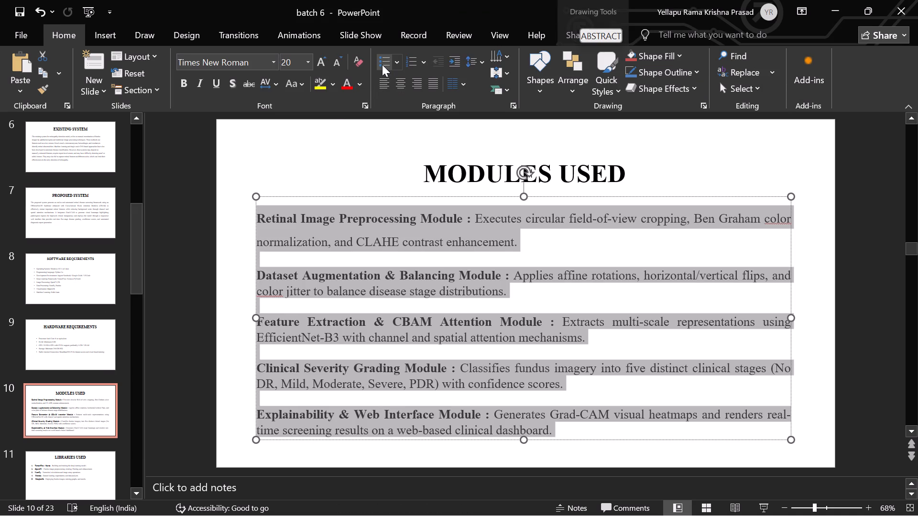
click(412, 60)
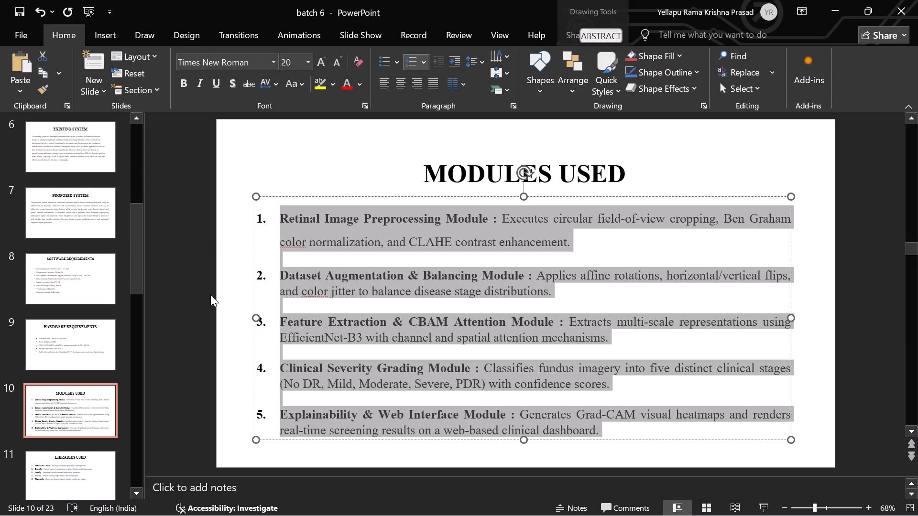
click(228, 303)
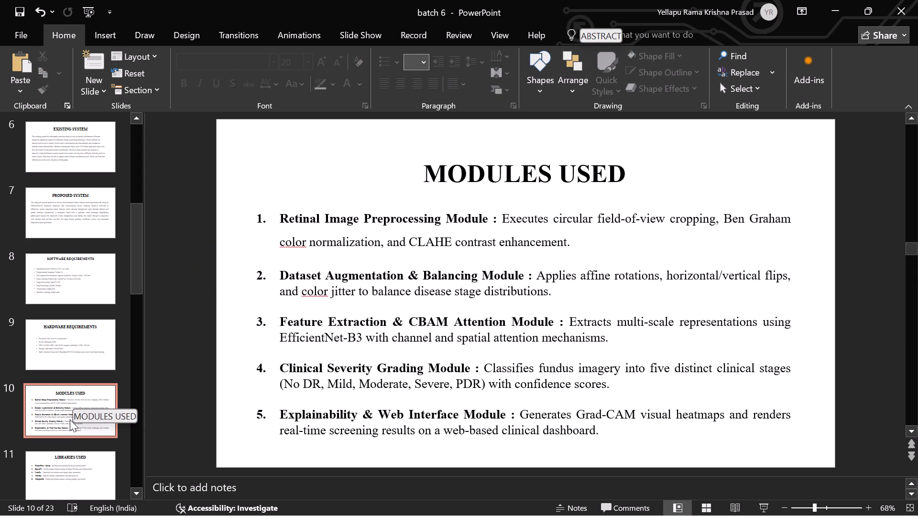
Compare the Libraries Used text on batch 6's slide 11 with the library list on F6's slide 12.
click(61, 456)
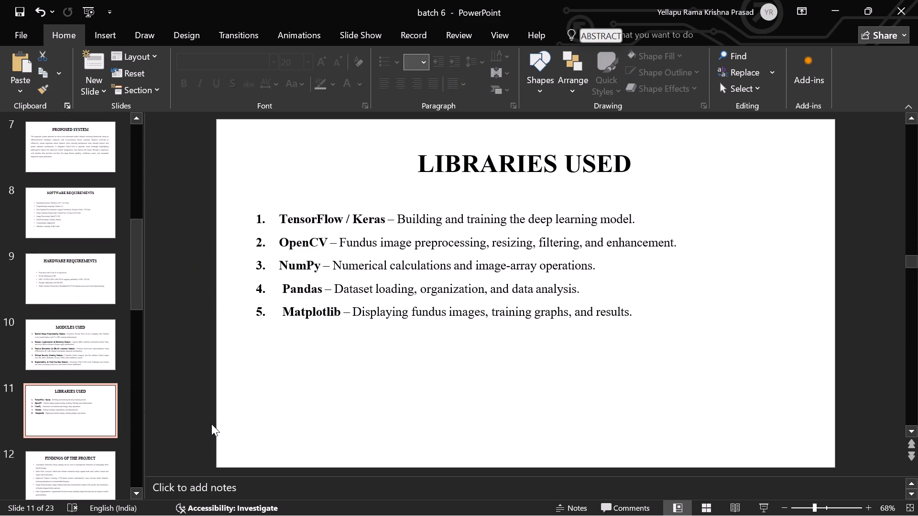
key(alt+Tab)
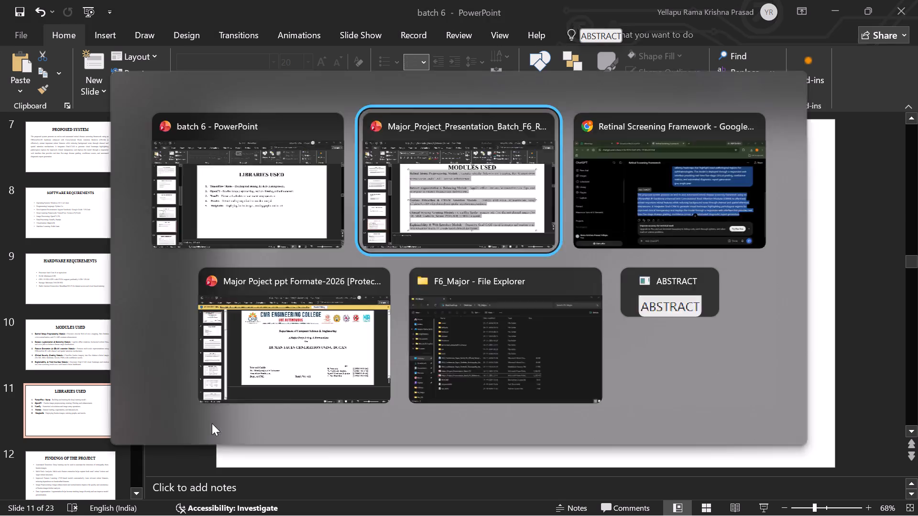
key(Down)
key(Down)
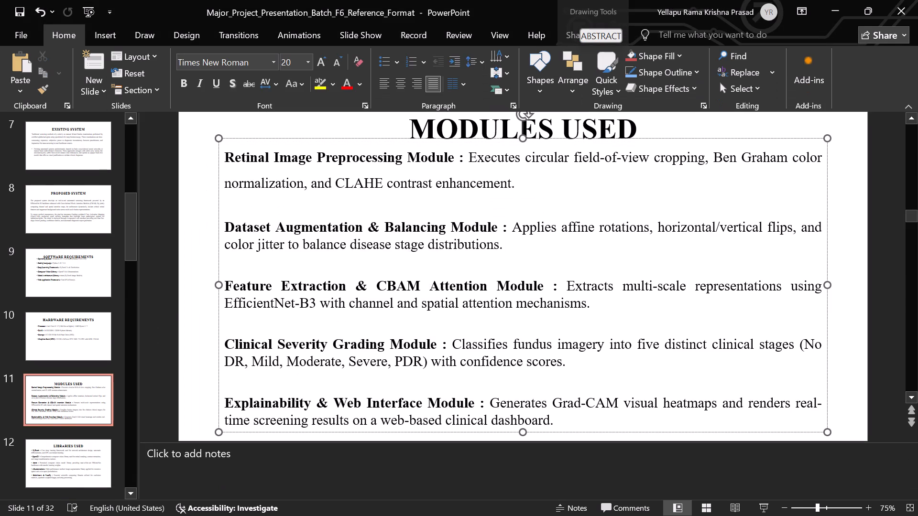
key(Up)
key(Down)
key(Down)
click(85, 450)
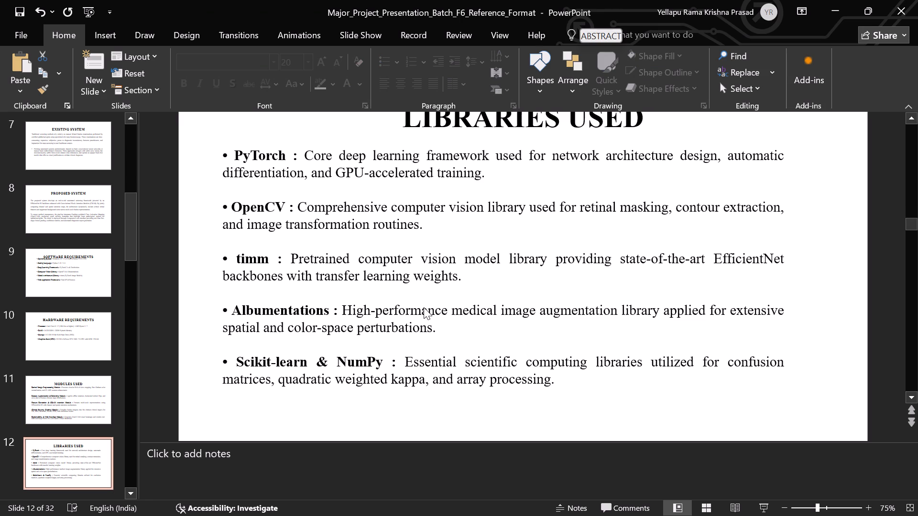
key(alt+Tab)
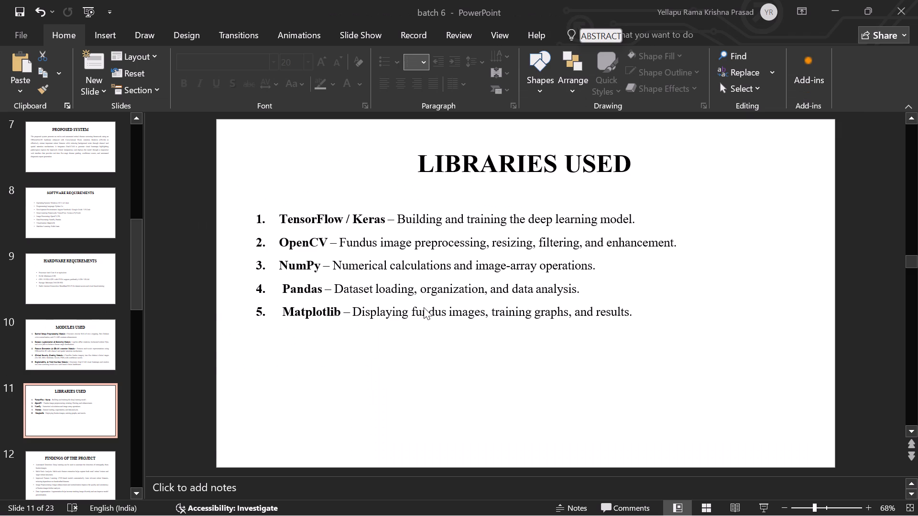
key(alt+Tab)
key(alt+Tab)
key(alt+Tab)
key(alt+Tab)
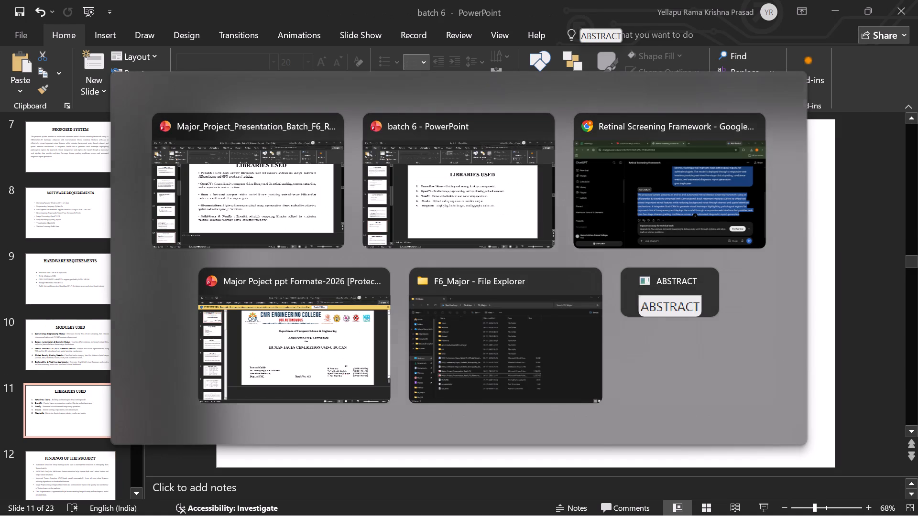
Compare the Findings of the Project points on batch 6's slide 12 with those on F6's slide 13.
key(Down)
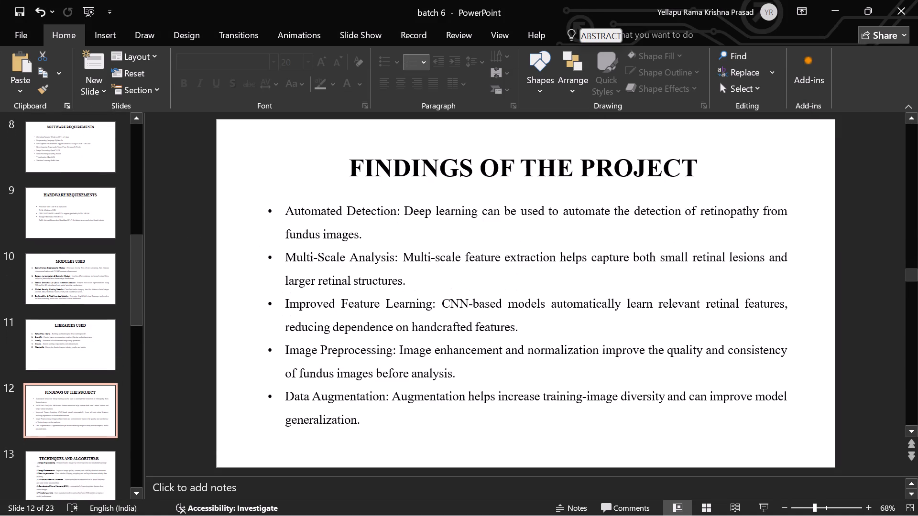
key(alt+Tab)
key(Down)
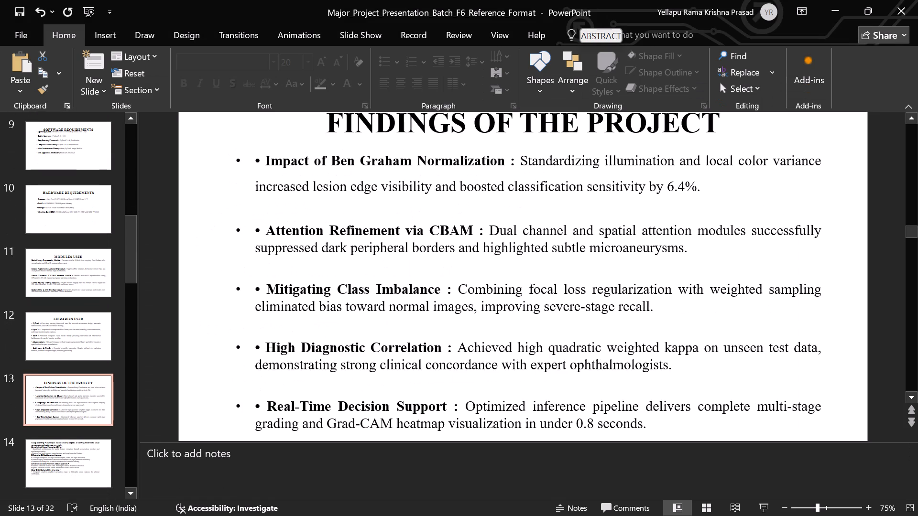
key(alt+Tab)
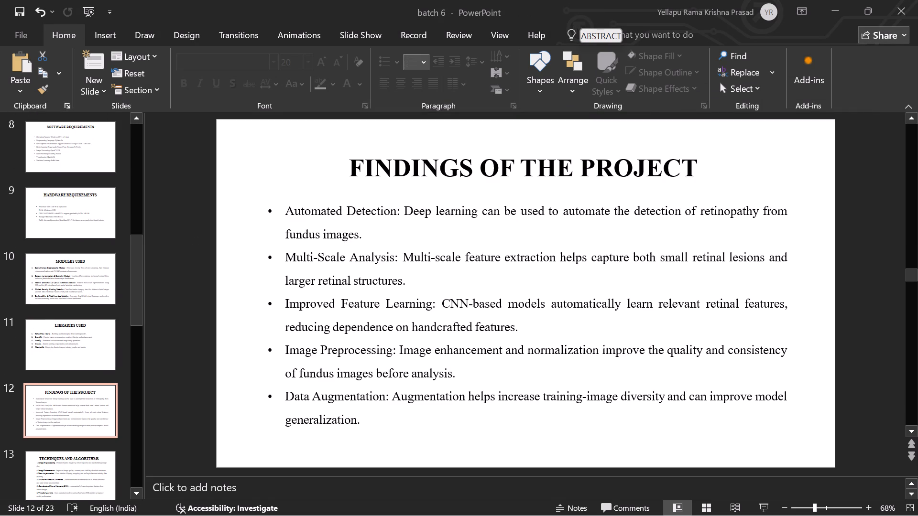
key(alt+Tab)
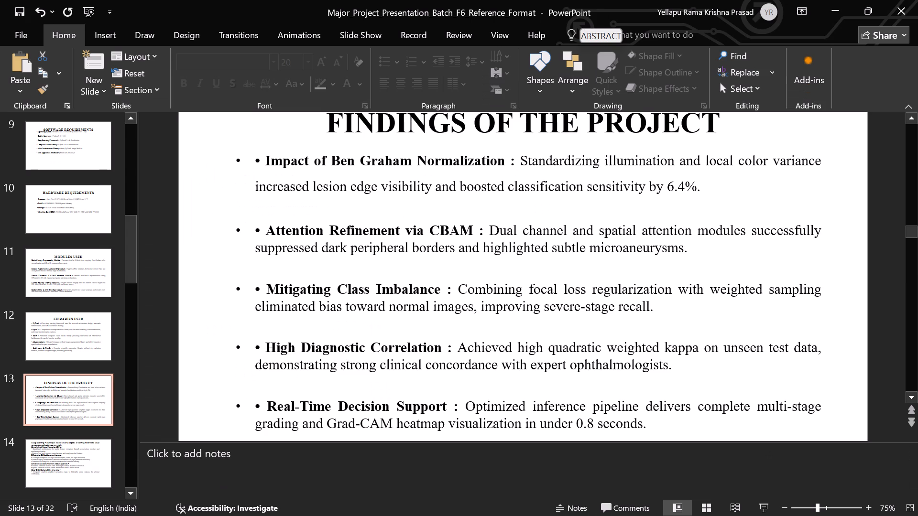
key(alt+Tab)
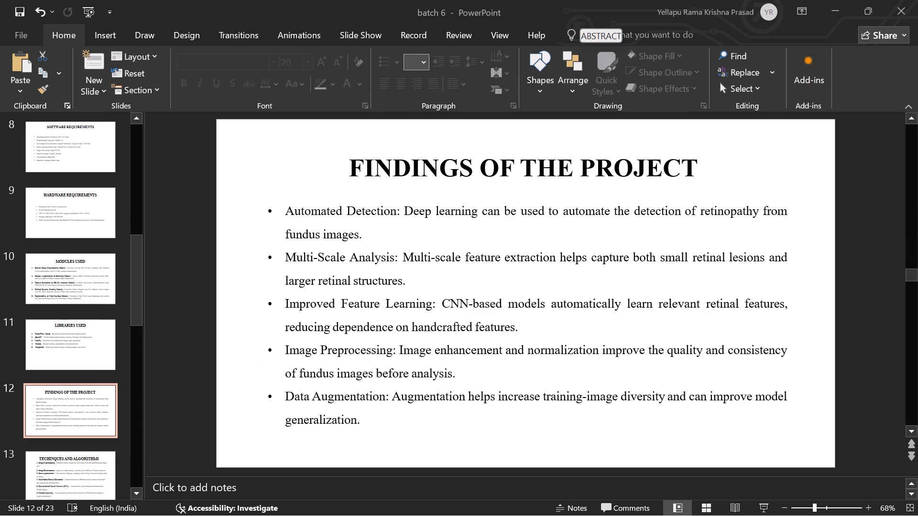
key(alt+Tab)
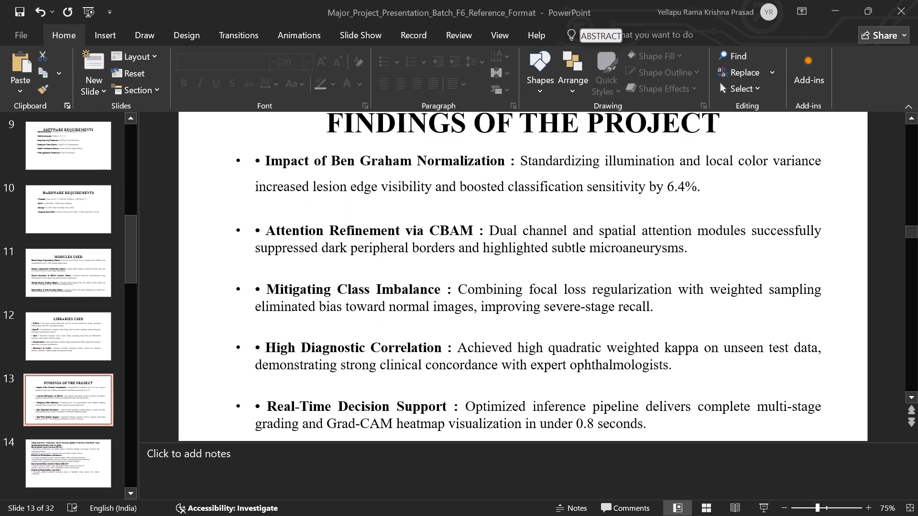
key(alt+Tab)
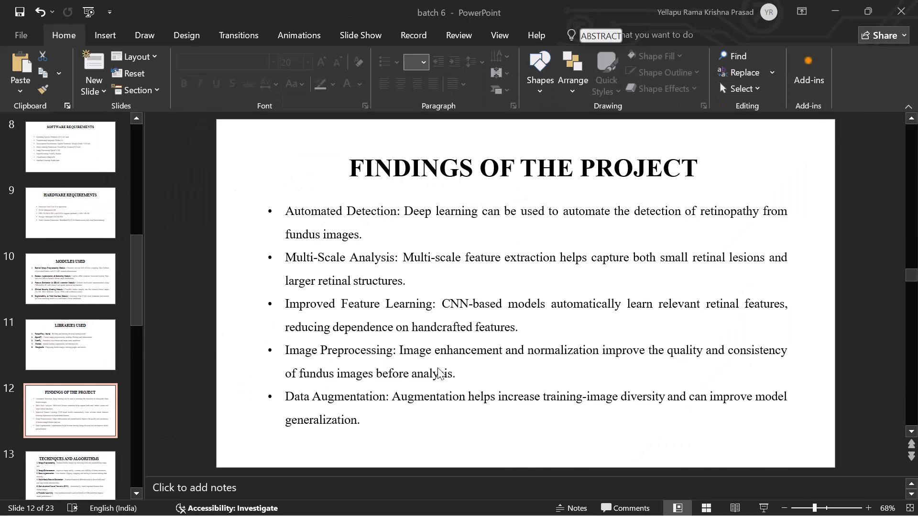
key(alt+Tab)
key(alt+Tab)
key(alt+Tab)
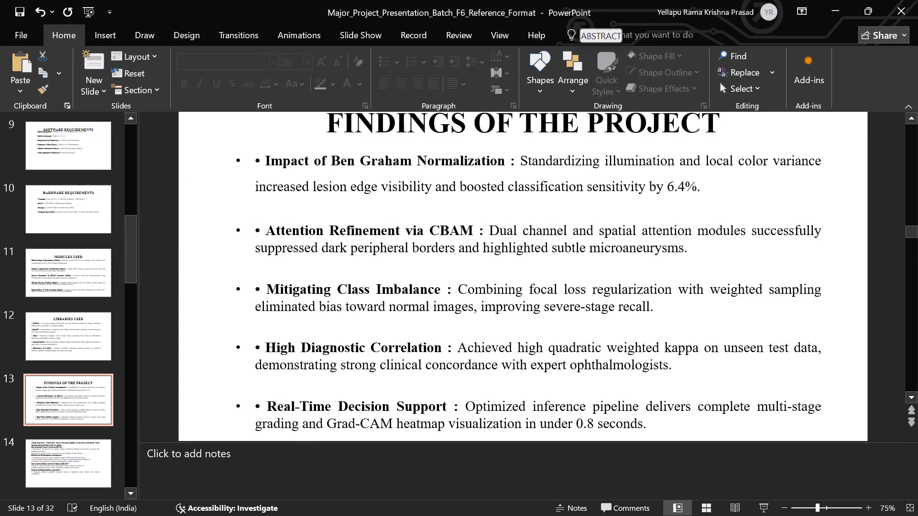
key(alt+Tab)
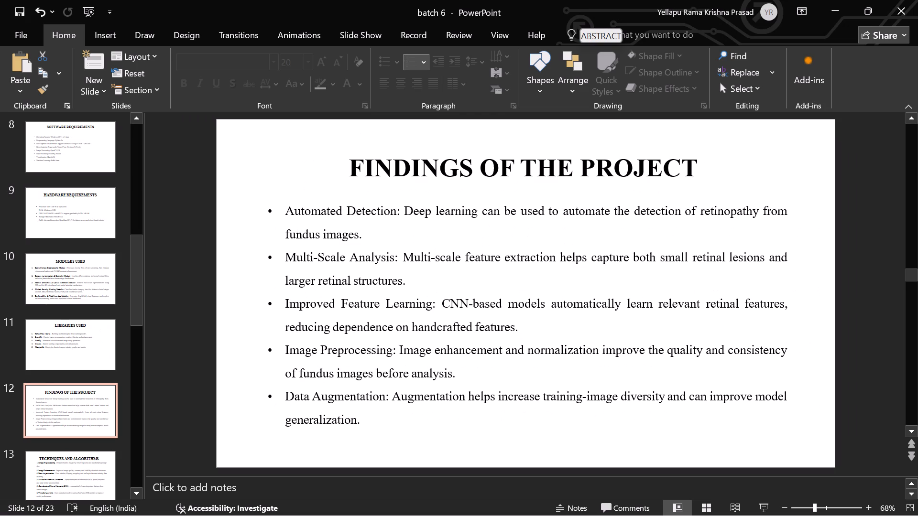
key(alt+Tab)
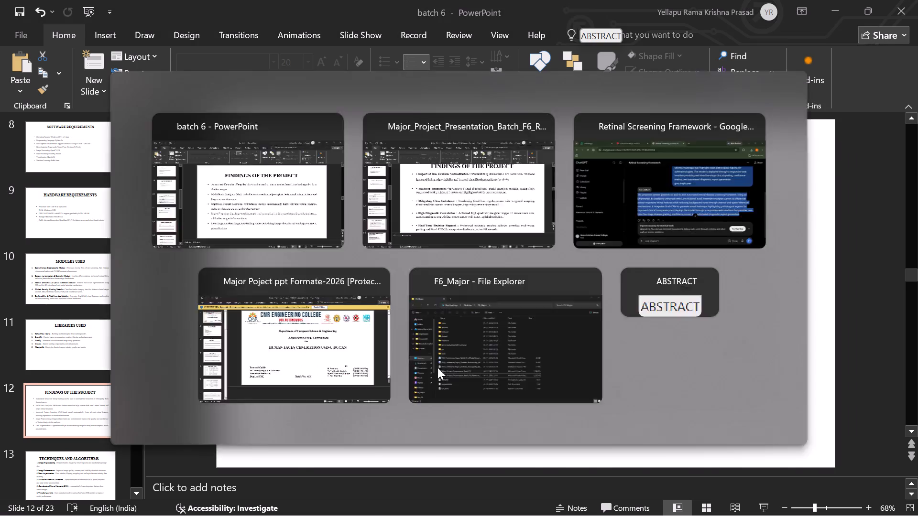
key(alt+Tab)
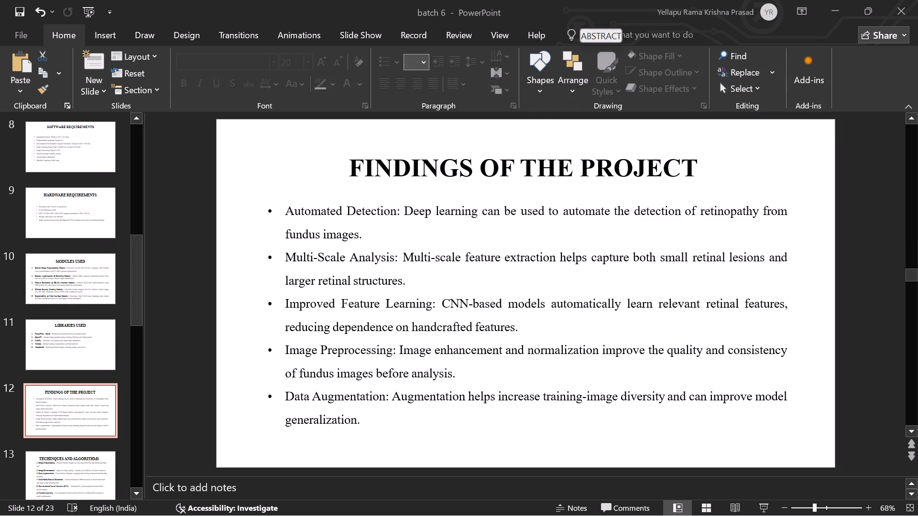
click(527, 331)
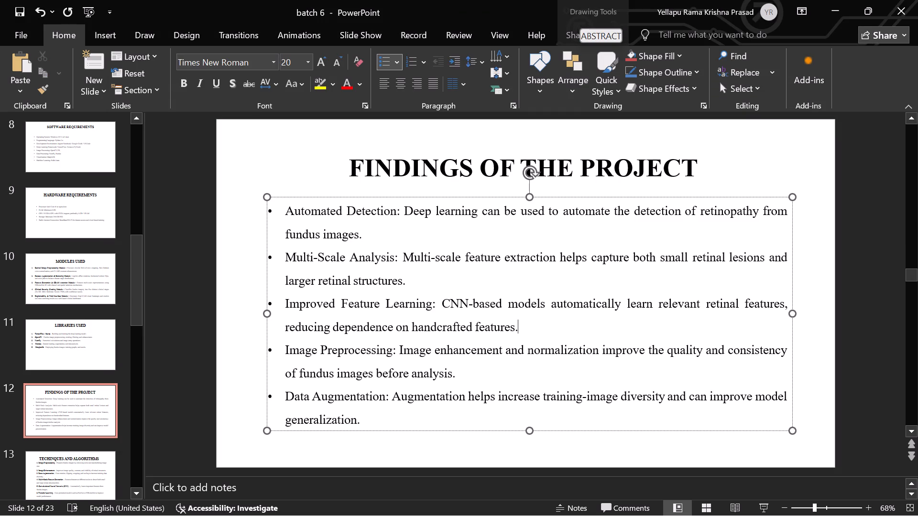
key(alt+Tab)
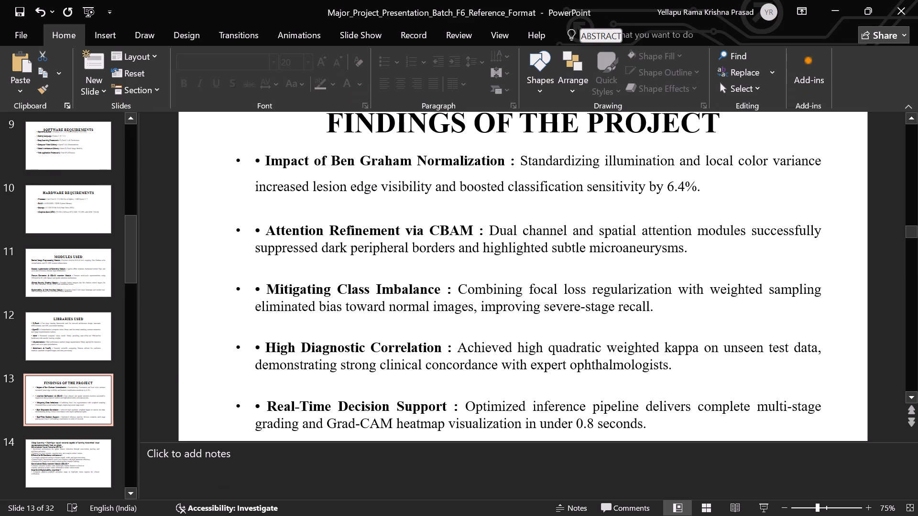
key(alt+Tab)
Compare the Techniques and Algorithms text on batch 6's slide 13 with the algorithm descriptions on F6's slide 14.
key(Down)
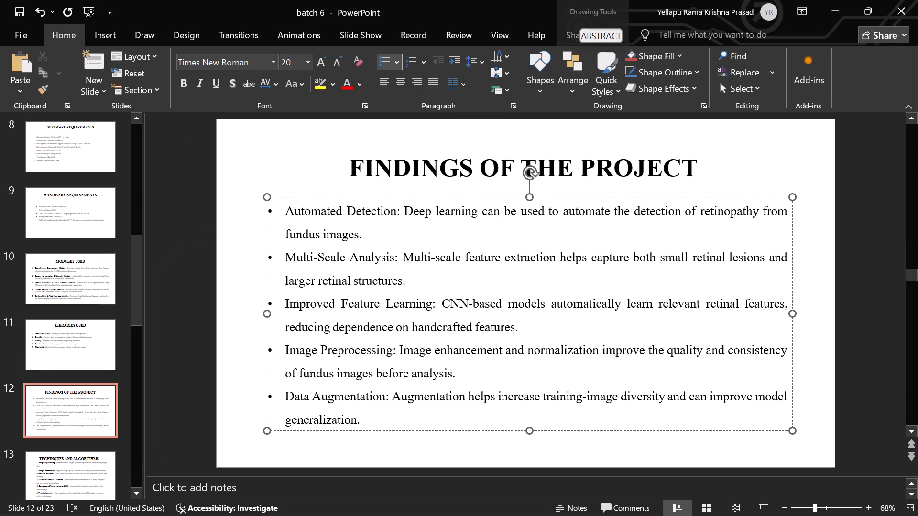
click(76, 458)
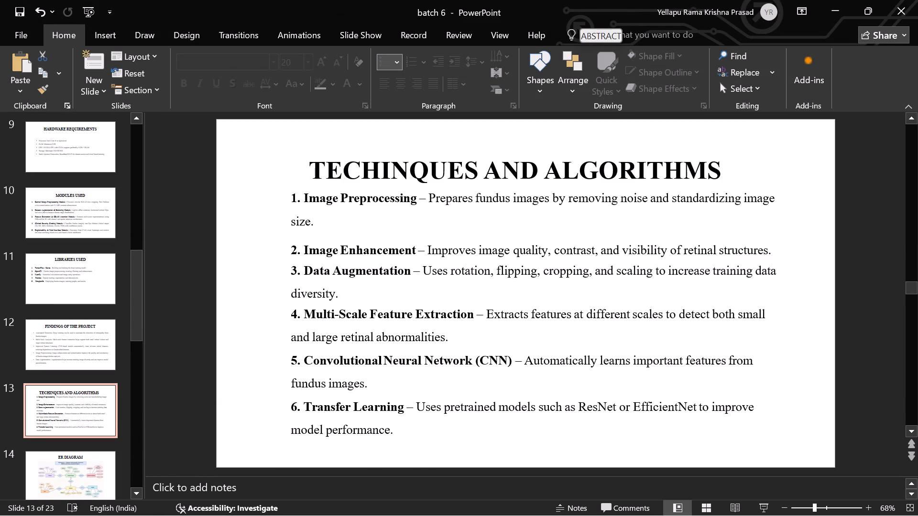
key(alt+Tab)
key(Down)
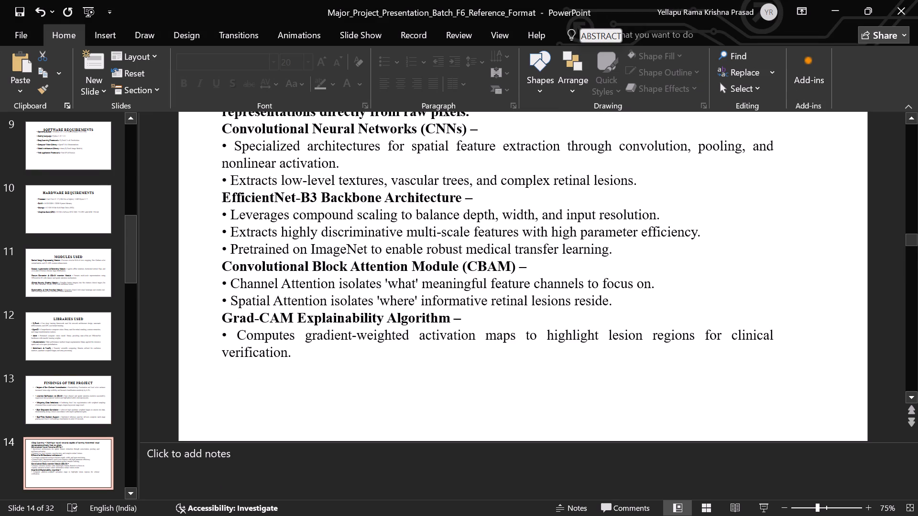
ctrl+scroll(429, 247, up, 1)
ctrl+scroll(429, 247, down, 1)
ctrl+scroll(429, 247, up, 1)
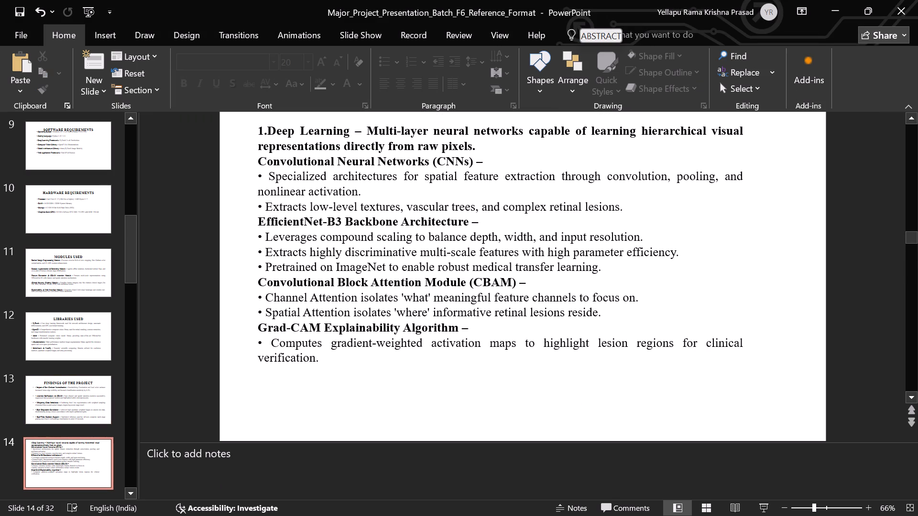
click(64, 287)
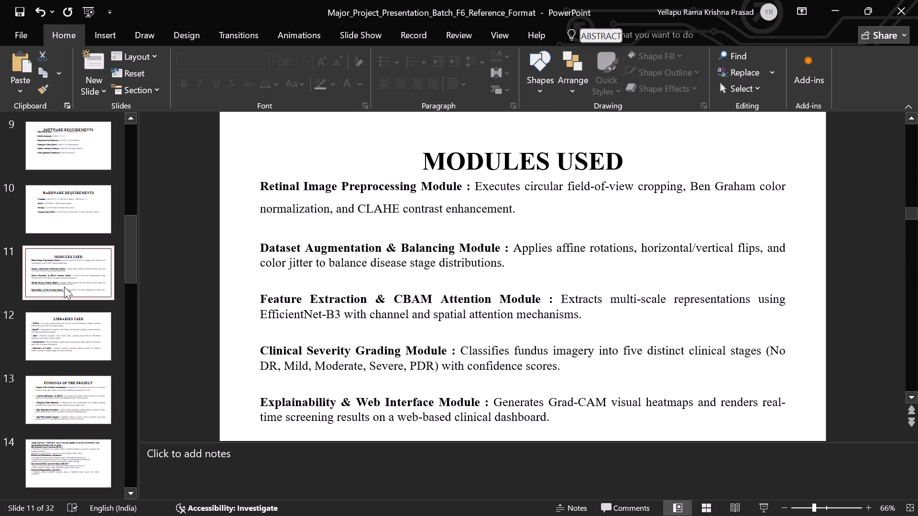
click(79, 394)
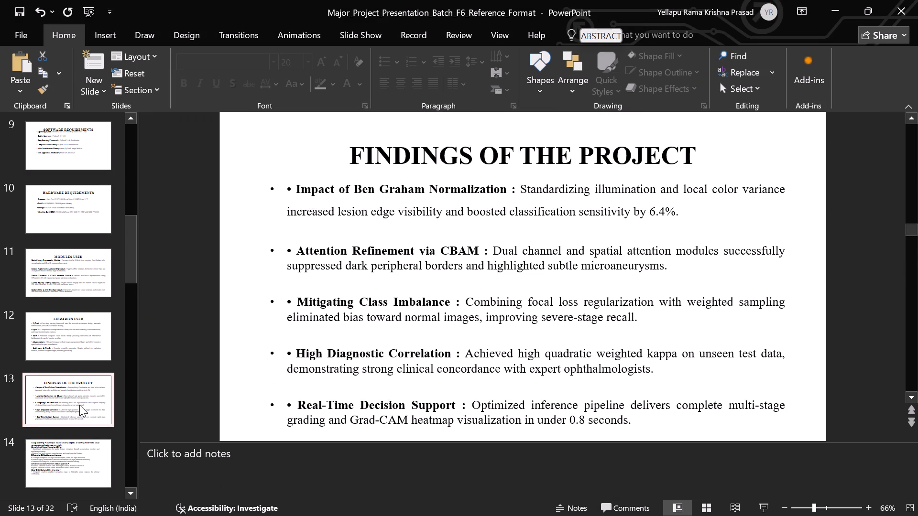
click(75, 453)
key(alt+Tab)
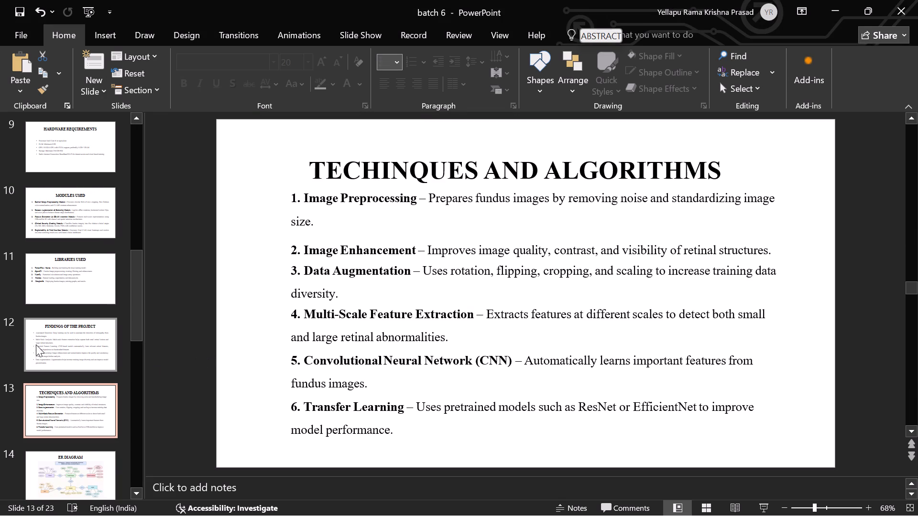
click(88, 318)
click(84, 408)
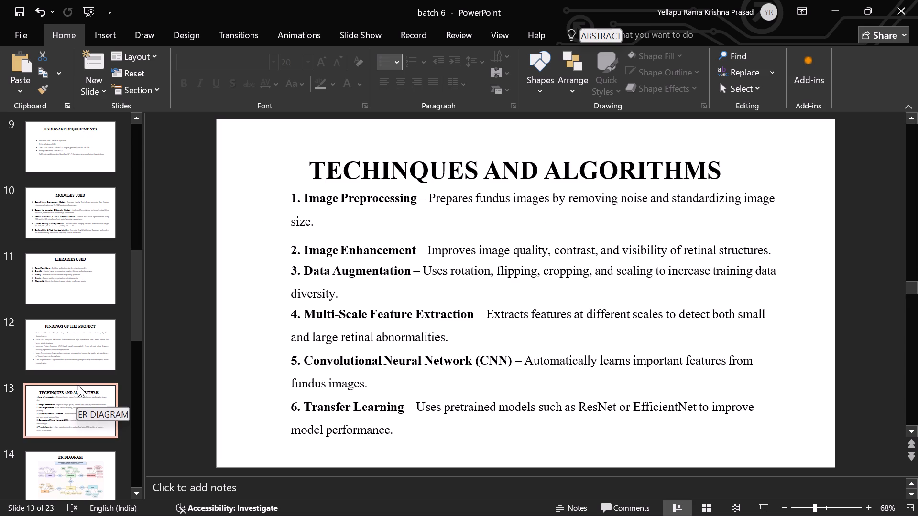
click(81, 405)
key(alt+Tab)
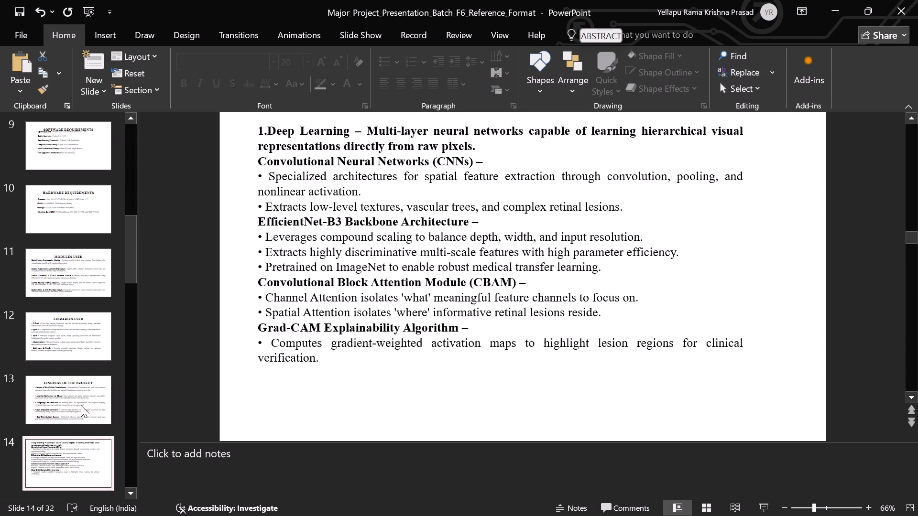
key(Down)
key(Up)
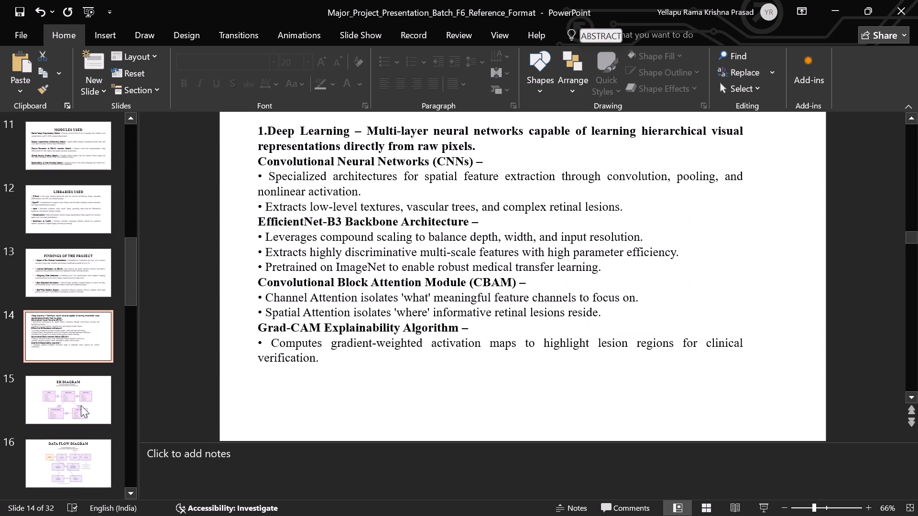
key(alt+Tab)
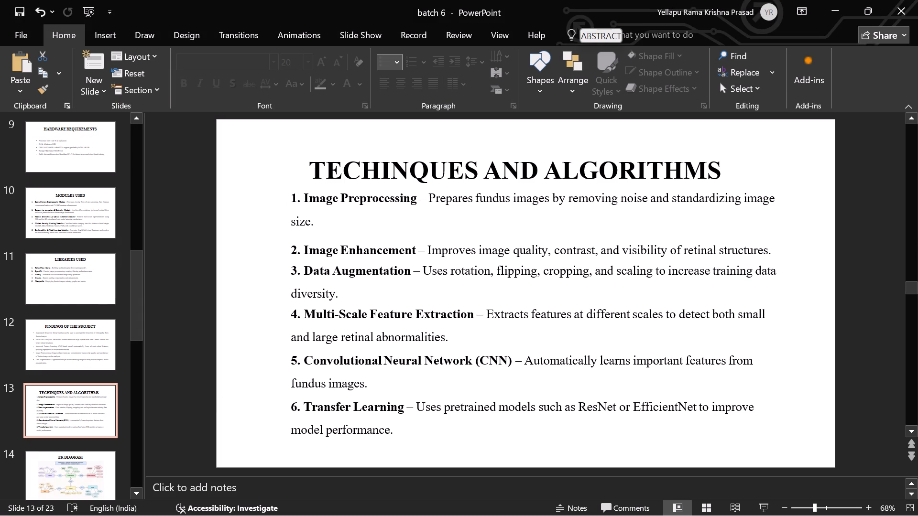
click(393, 338)
key(alt+Tab)
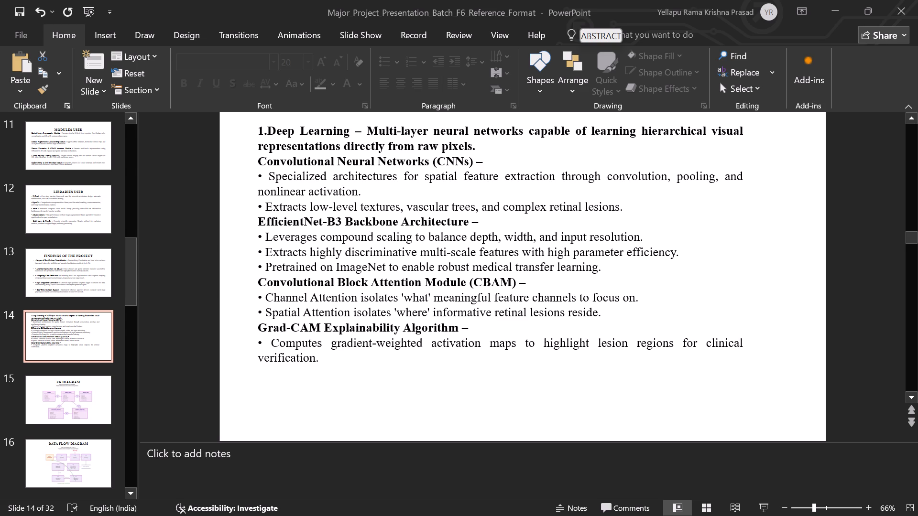
Switch to the Retinal Screening Framework chat in Chrome and check the computer's Wi-Fi connection and network list.
key(alt+Tab)
key(alt+Tab)
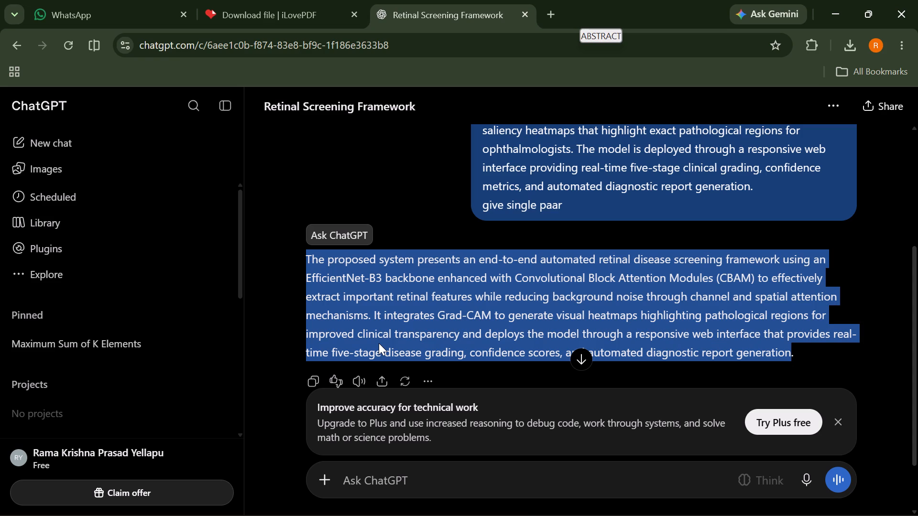
key(alt+Tab)
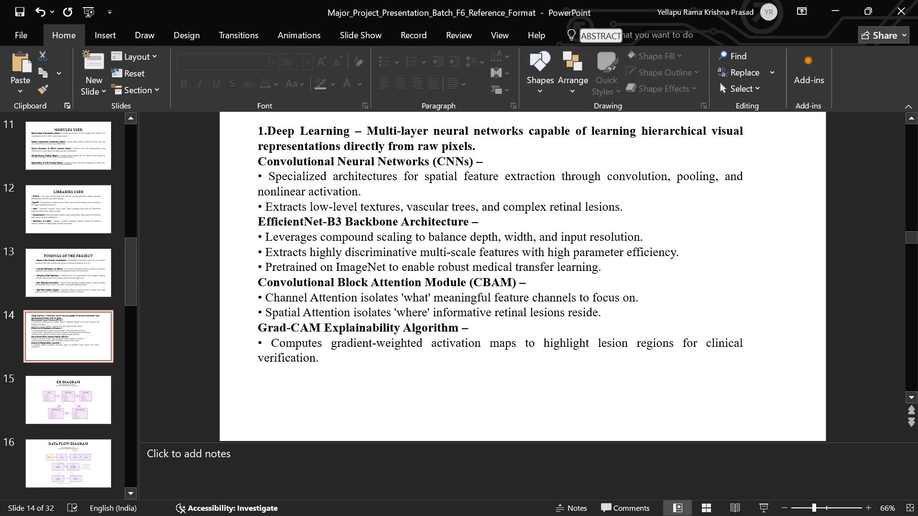
key(alt+Tab)
click(810, 506)
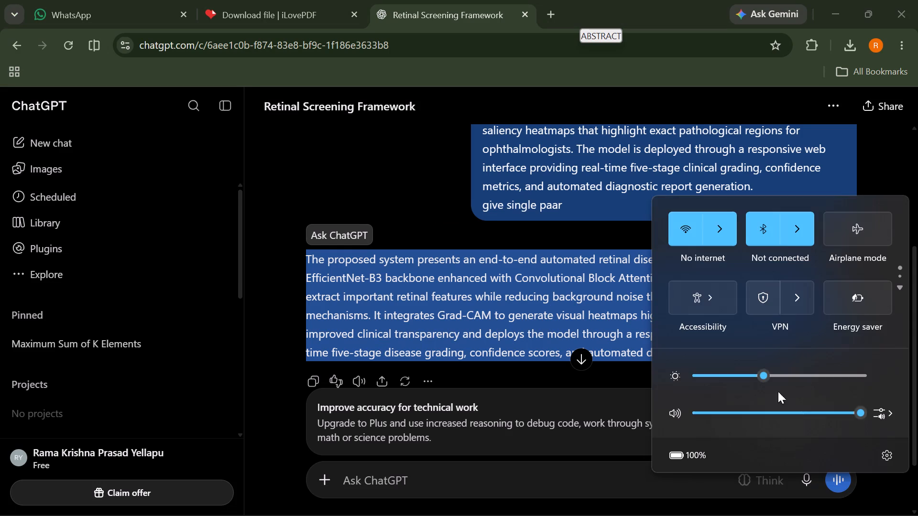
drag(724, 209, 726, 226)
click(726, 226)
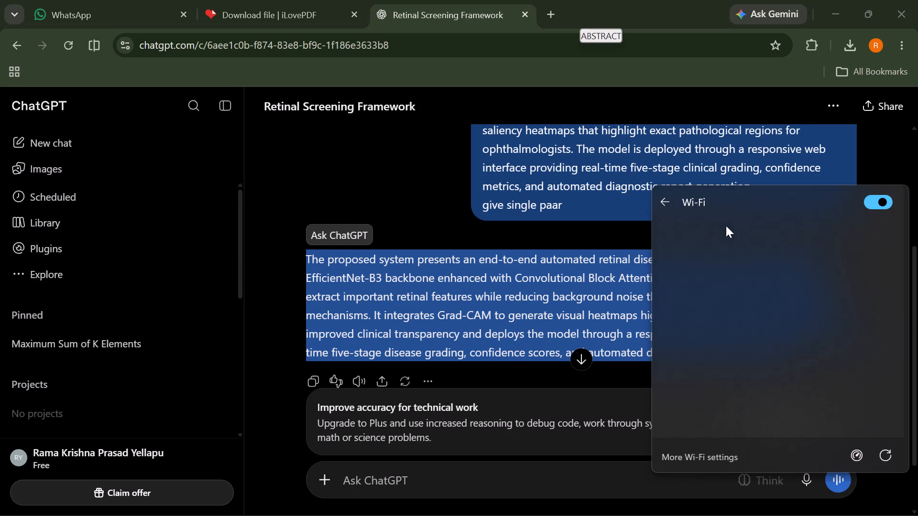
click(664, 200)
click(424, 220)
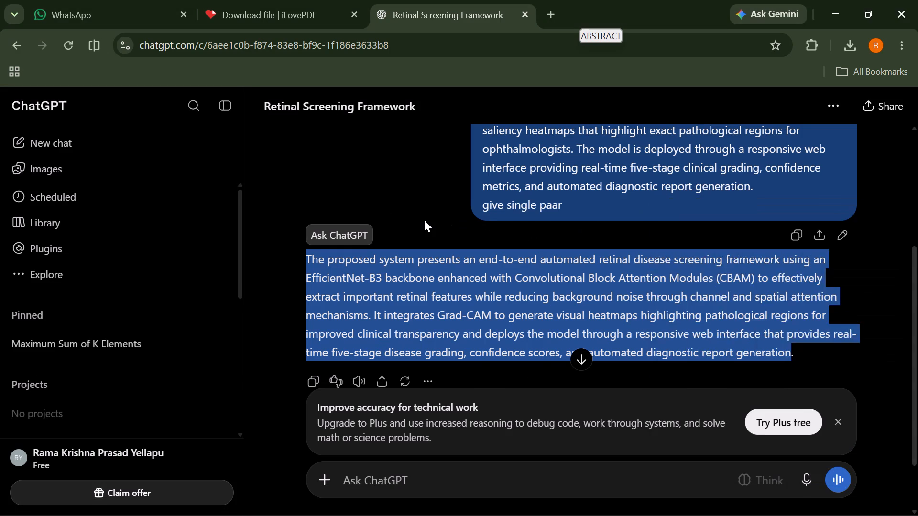
Compare batch 6's Techniques and Algorithms list on slide 13 again with the Deep Learning and algorithm text on F6's slide 14.
key(alt+Tab)
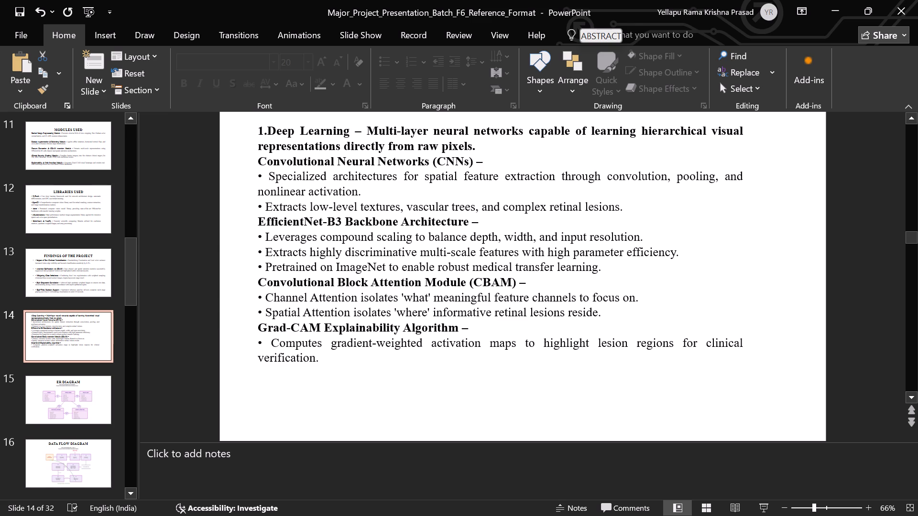
key(alt+Tab)
key(alt+Tab)
key(alt+Tab)
key(alt+Tab)
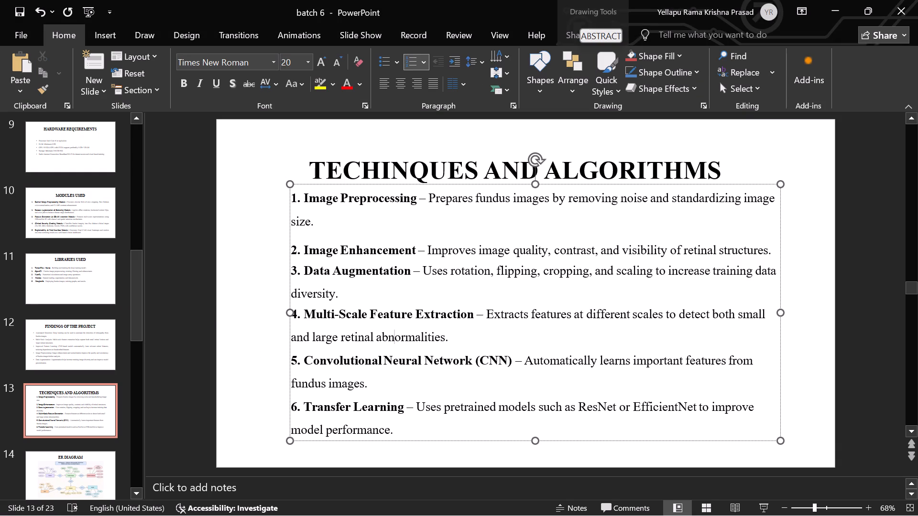
click(414, 300)
key(alt+Tab)
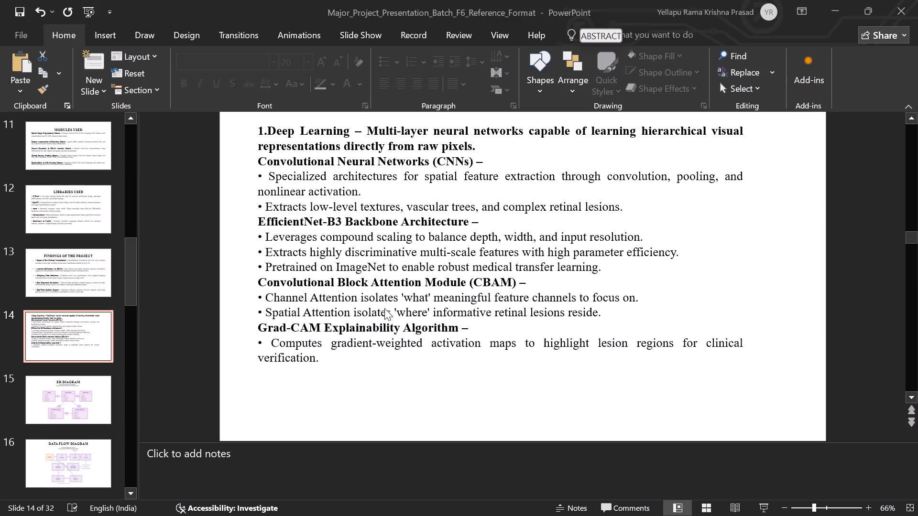
key(alt+Tab)
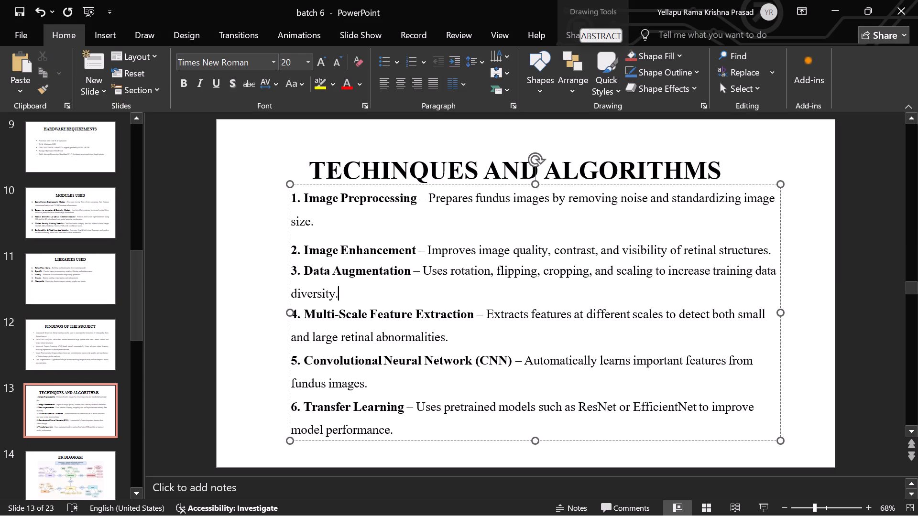
key(alt+Tab)
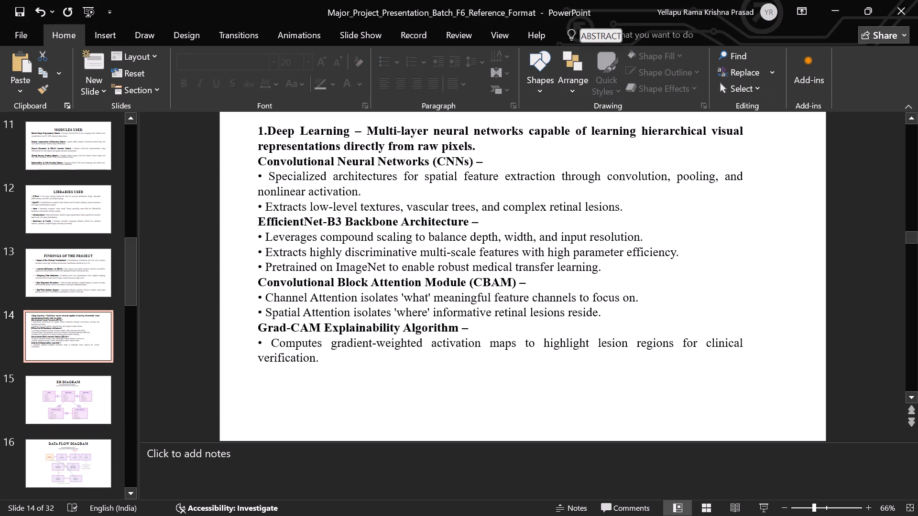
key(alt+Tab)
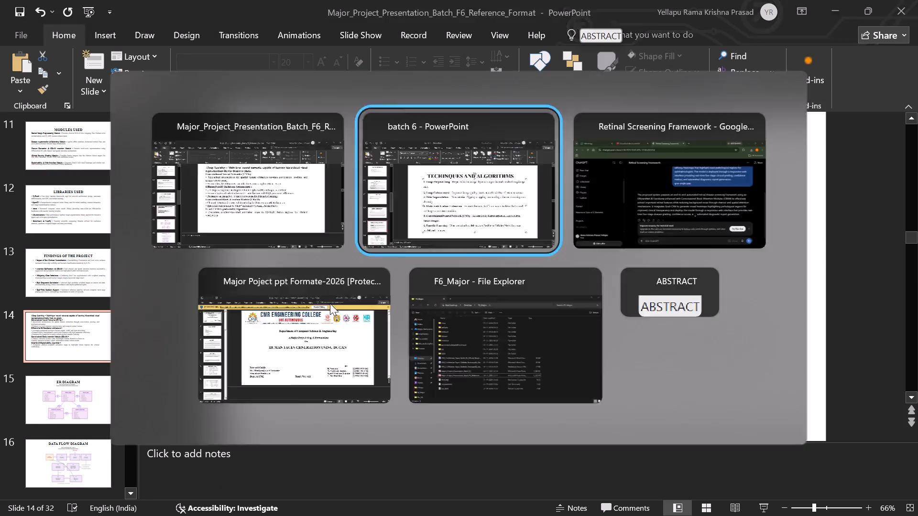
key(alt+Tab)
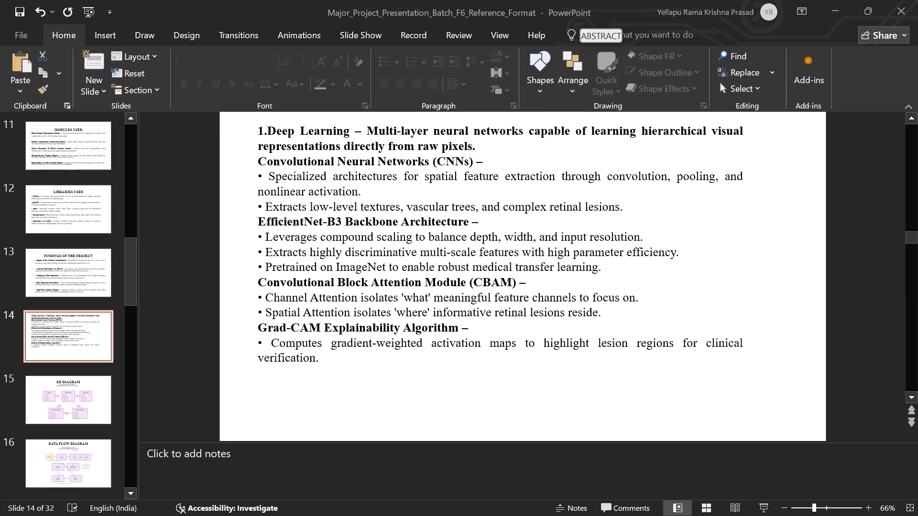
click(380, 359)
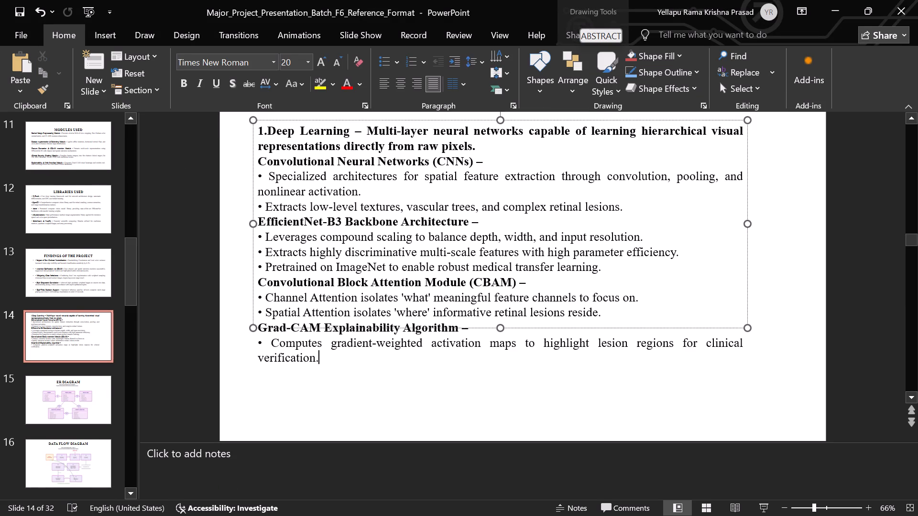
key(alt+Tab)
key(alt+Tab)
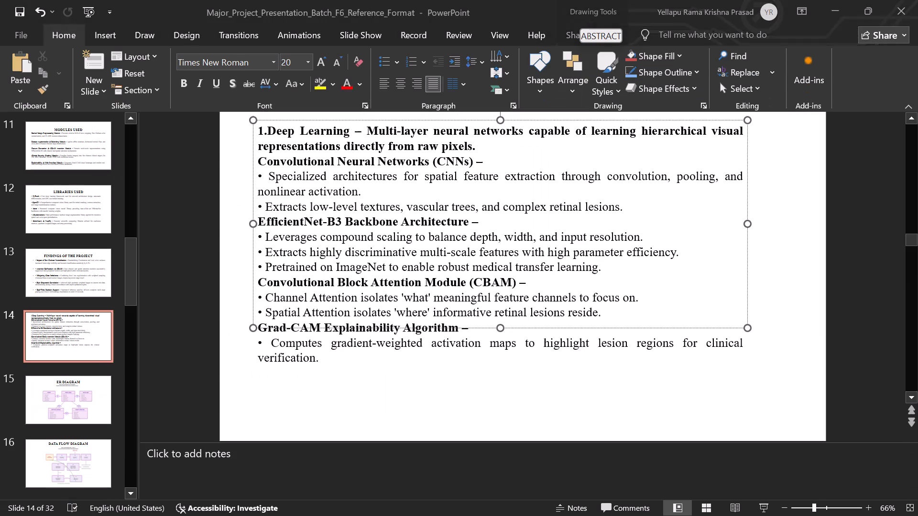
Copy F6's slide 14 text from the Convolutional Neural Networks (CNNs) heading through the end of the Grad-CAM Explainability Algorithm description.
click(265, 172)
click(262, 162)
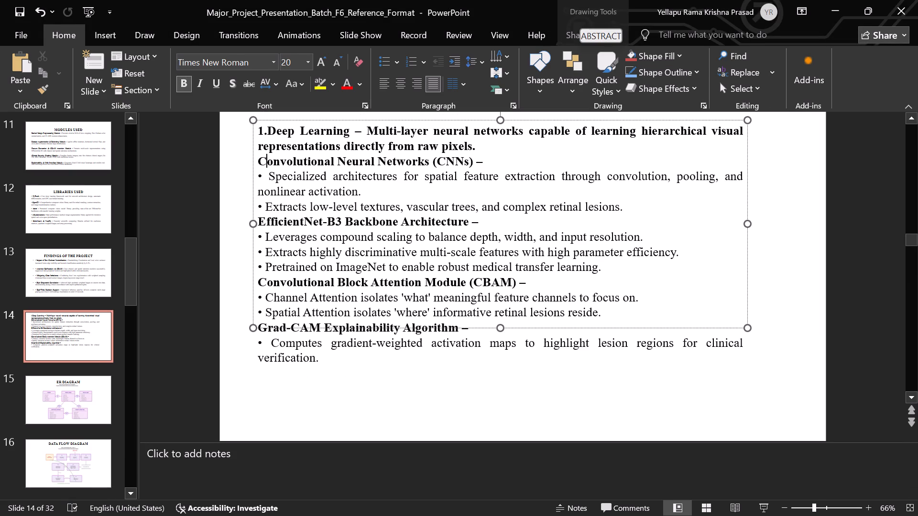
click(256, 161)
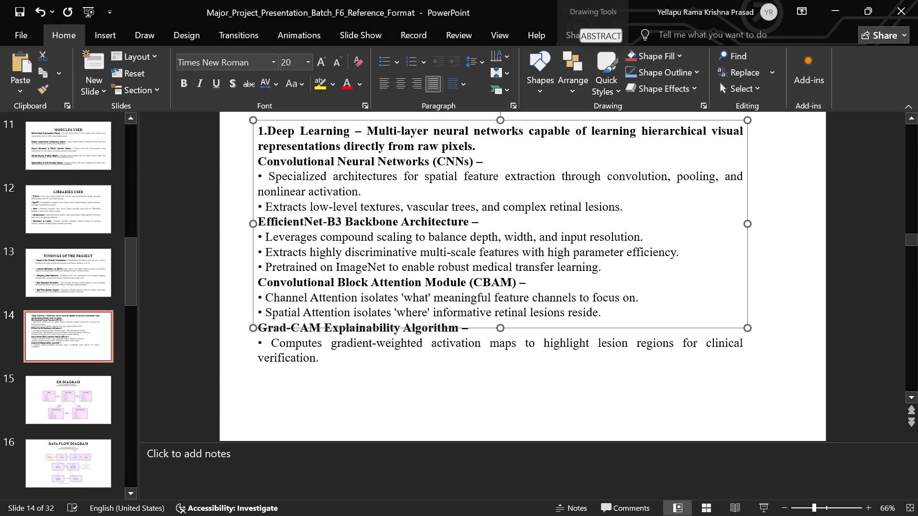
click(262, 159)
drag(262, 159, 328, 255)
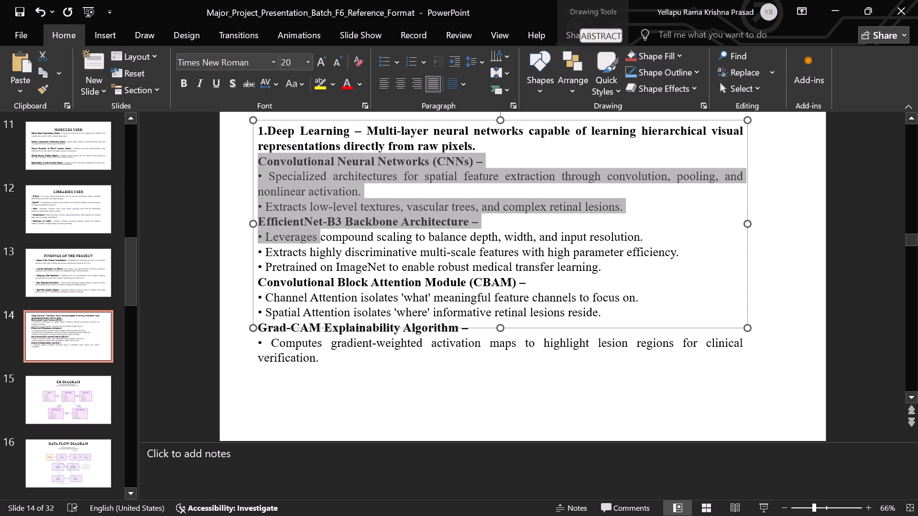
drag(328, 255, 318, 356)
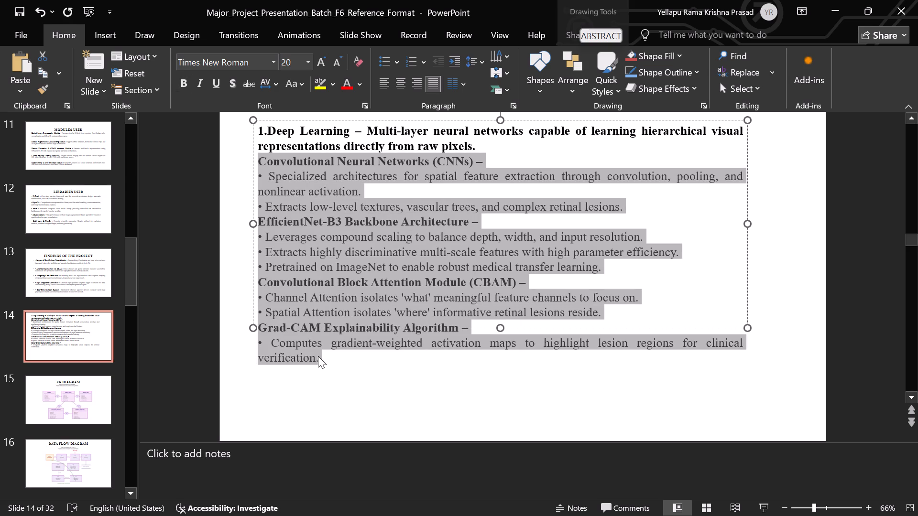
click(383, 63)
click(383, 63)
key(ctrl+c)
Replace the entire Techniques and Algorithms body text on batch 6's slide 13 with the copied F6 algorithm descriptions.
key(alt+Tab)
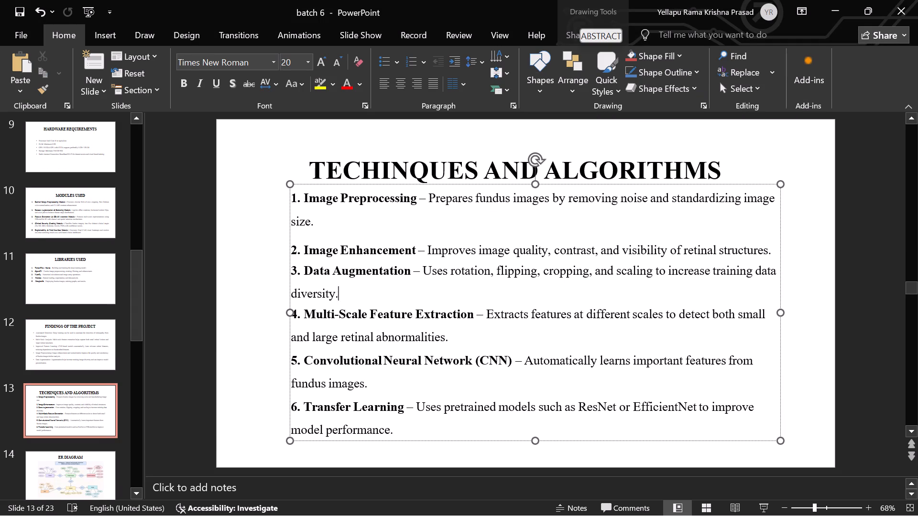
click(406, 351)
key(alt+Tab)
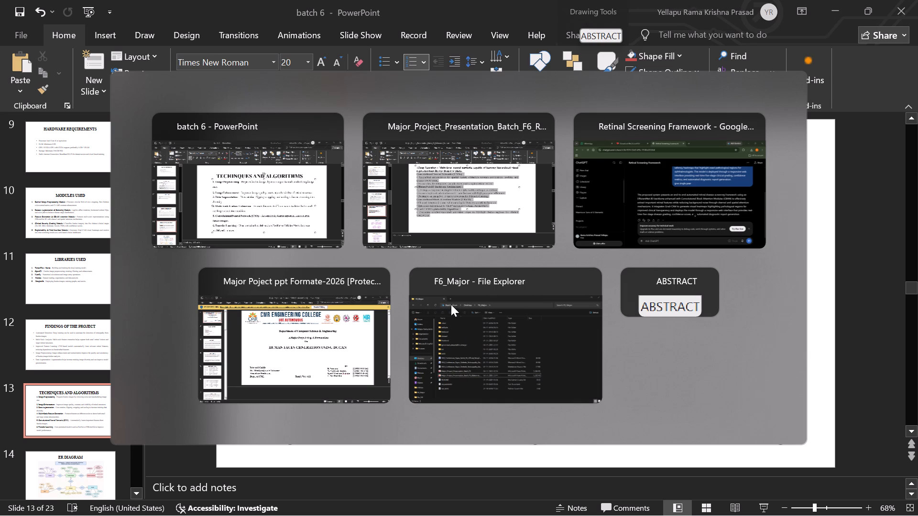
key(alt+Tab)
click(473, 323)
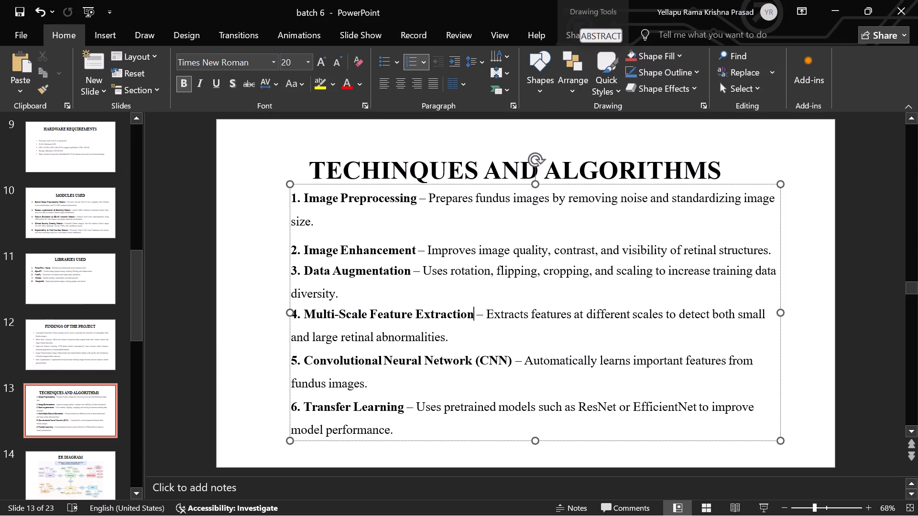
key(ctrl+a)
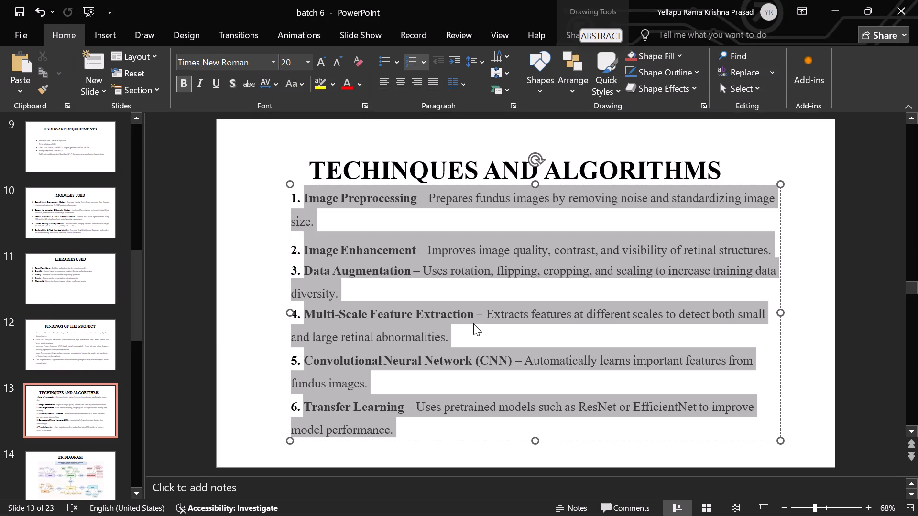
key(ctrl+v)
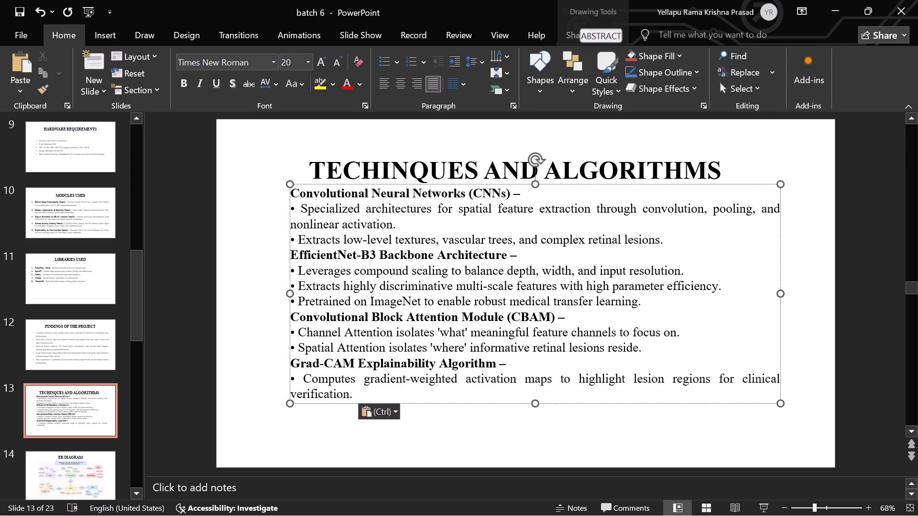
Move the algorithm text box on batch 6's slide 13 slightly down and left so it is centred beneath the title.
drag(583, 183, 566, 192)
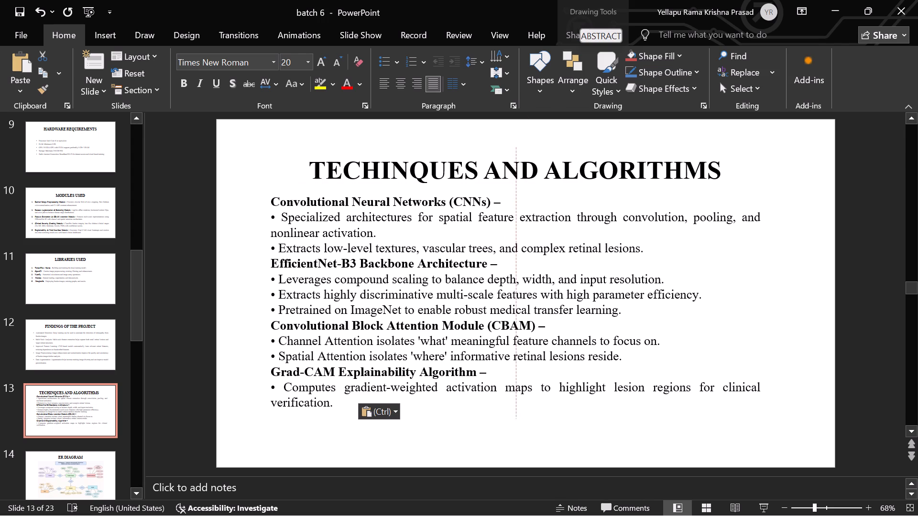
drag(566, 192, 567, 194)
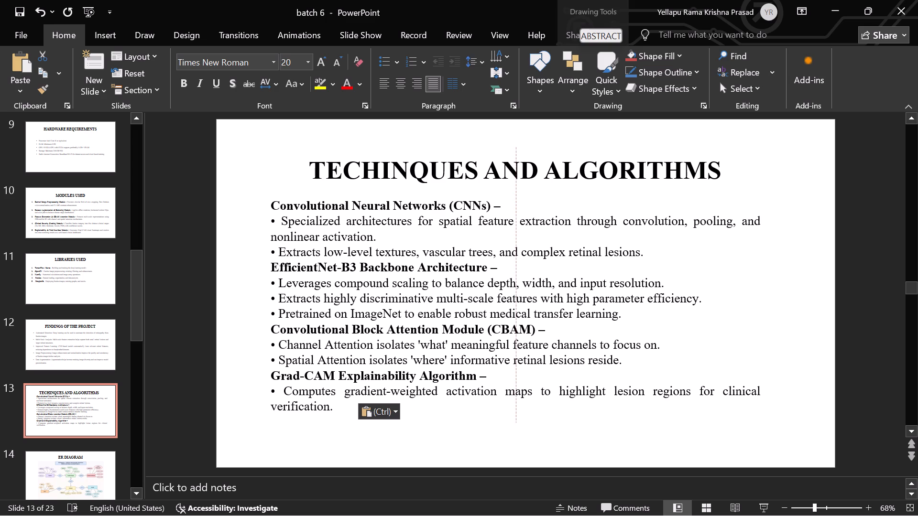
drag(567, 194, 567, 193)
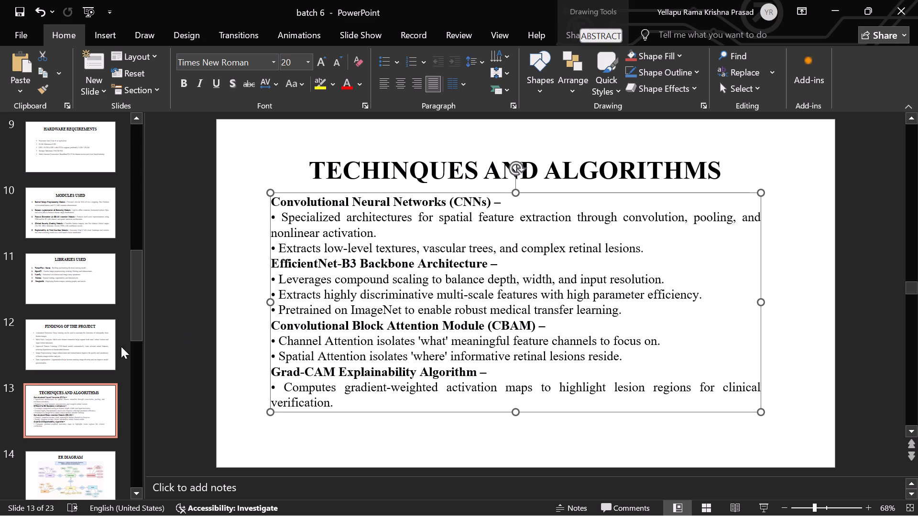
click(66, 411)
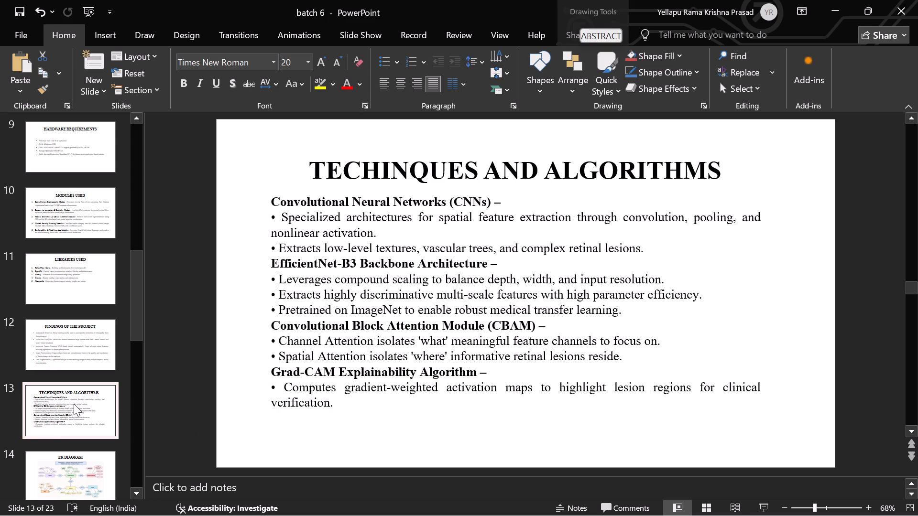
Compare the ER diagram on batch 6's slide 14 with the ER diagram on F6's slide 15.
click(88, 473)
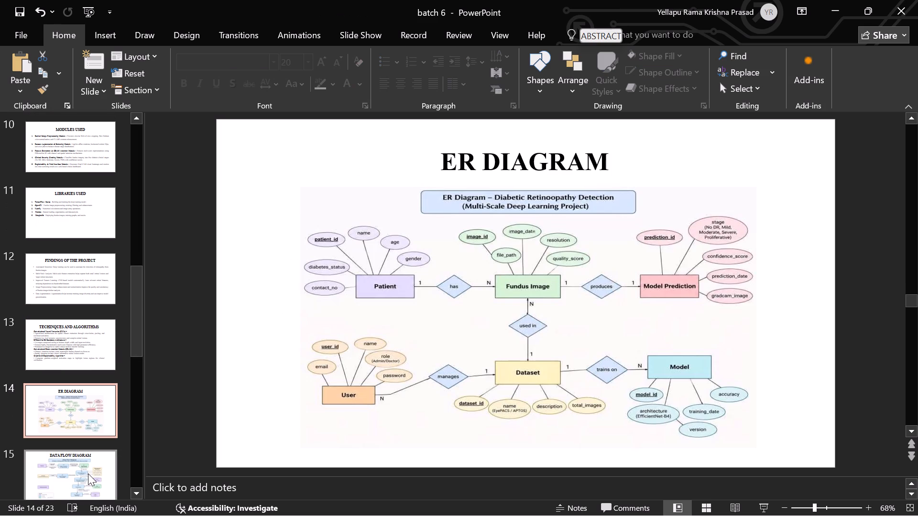
key(alt+Tab)
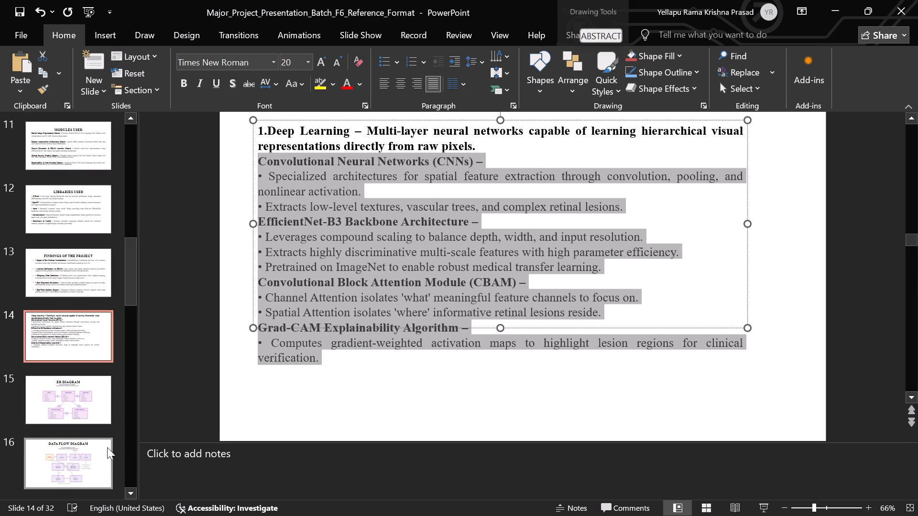
key(alt+Tab)
key(alt+Tab)
key(Down)
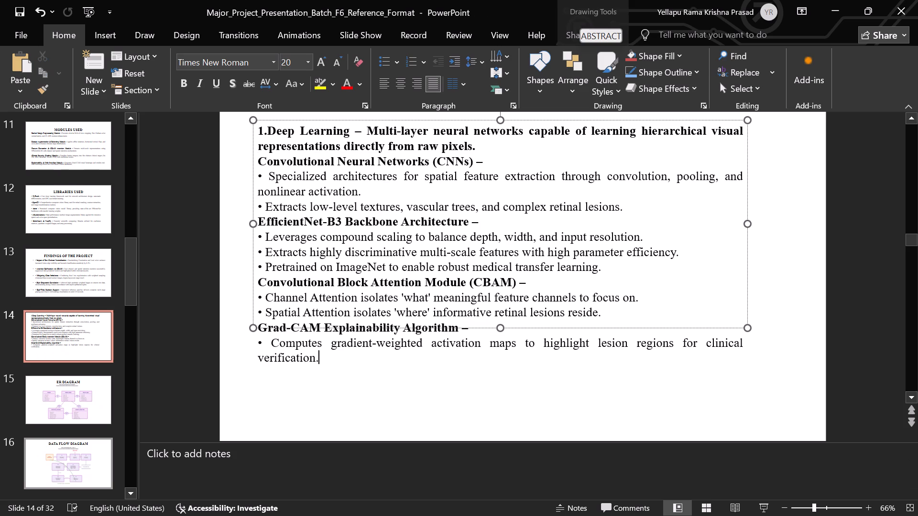
key(Down)
key(Down)
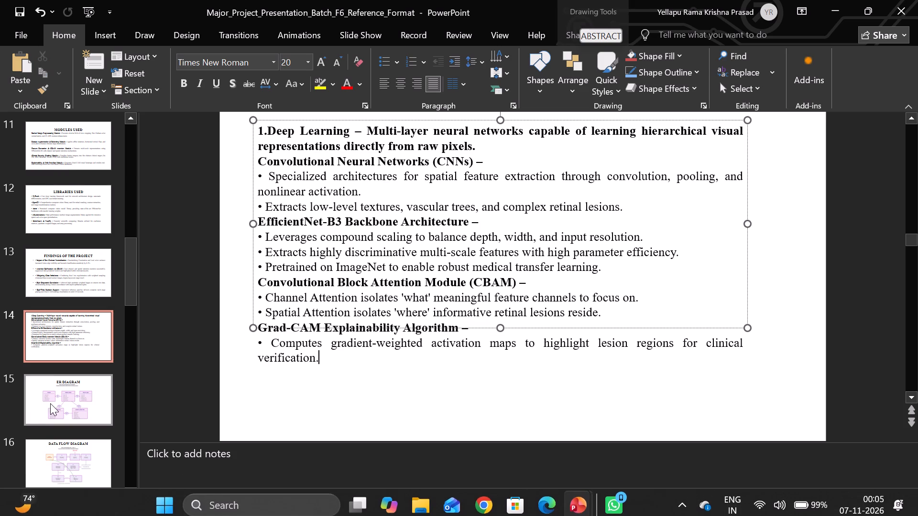
click(50, 403)
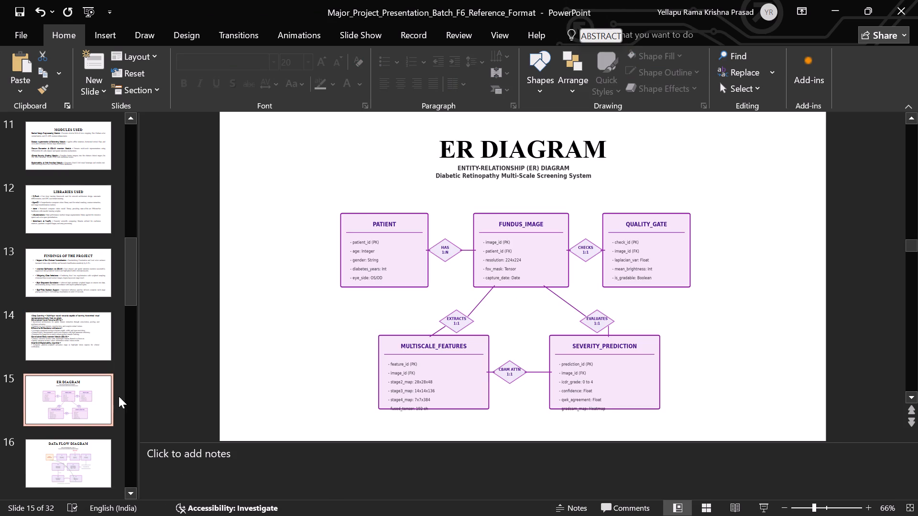
key(alt+Tab)
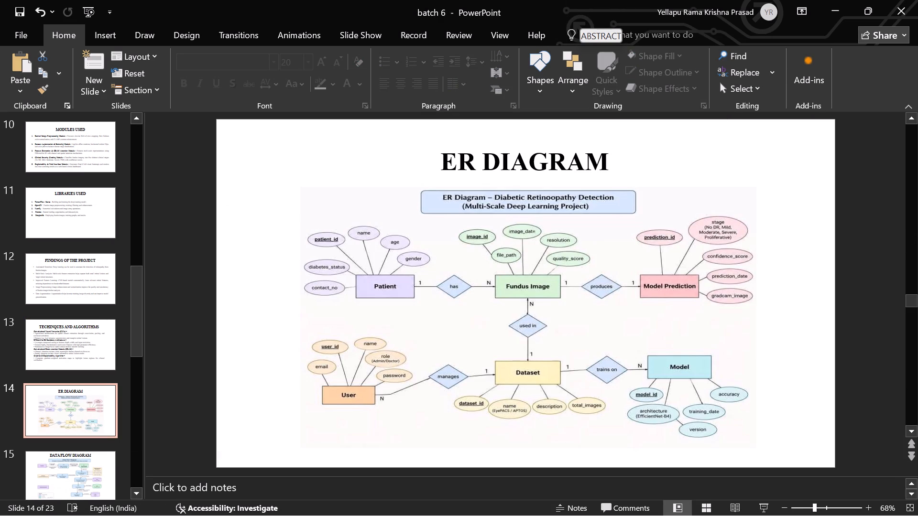
ctrl+scroll(503, 278, up, 1)
key(alt+Tab)
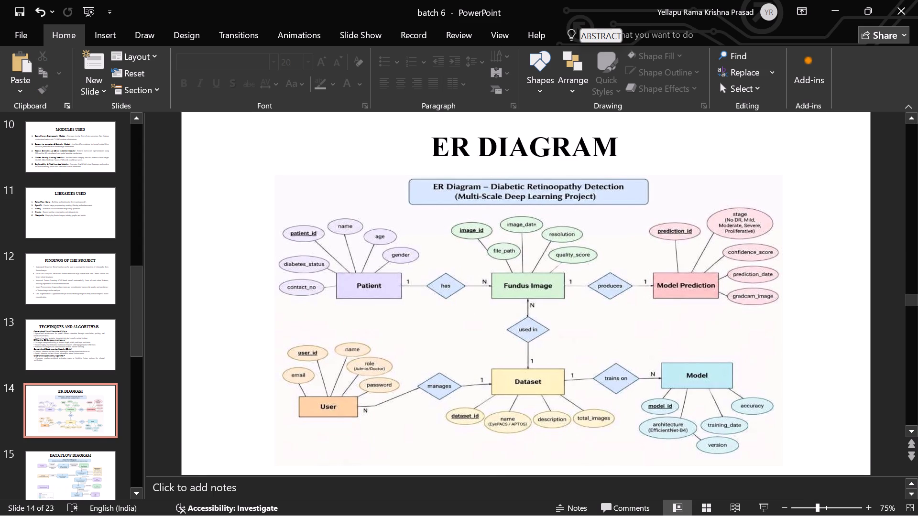
Move the ER diagram picture on F6's slide 15 slightly down and right so it is centred under the title.
ctrl+scroll(541, 248, up, 2)
drag(502, 269, 502, 271)
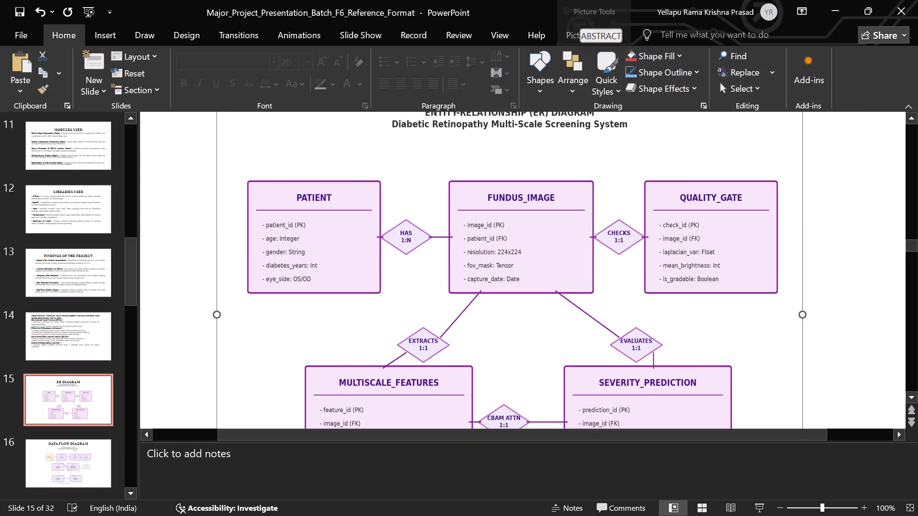
drag(502, 271, 515, 307)
key(alt+Tab)
key(alt+Tab)
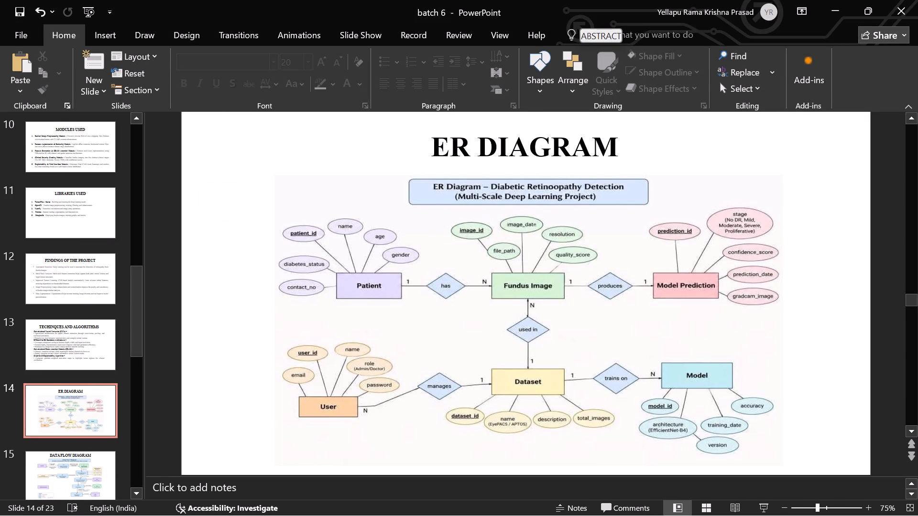
scroll(515, 258, down, 3)
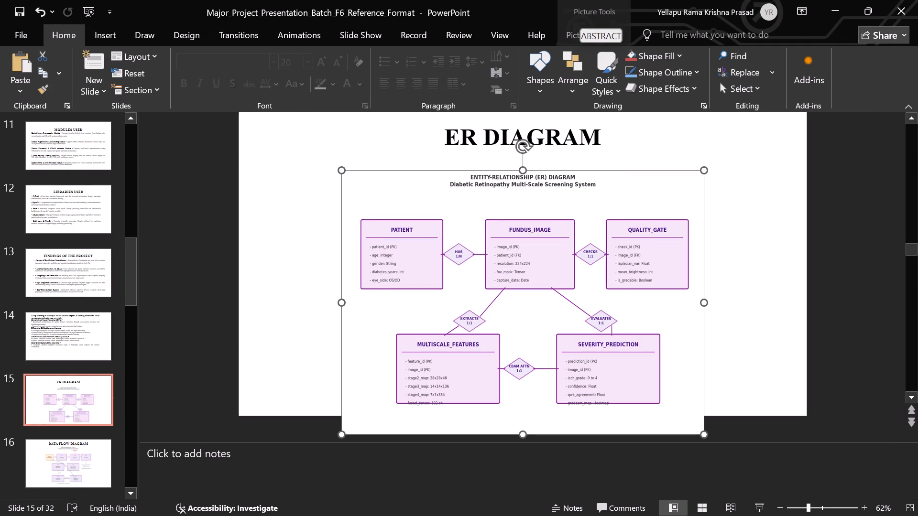
click(284, 310)
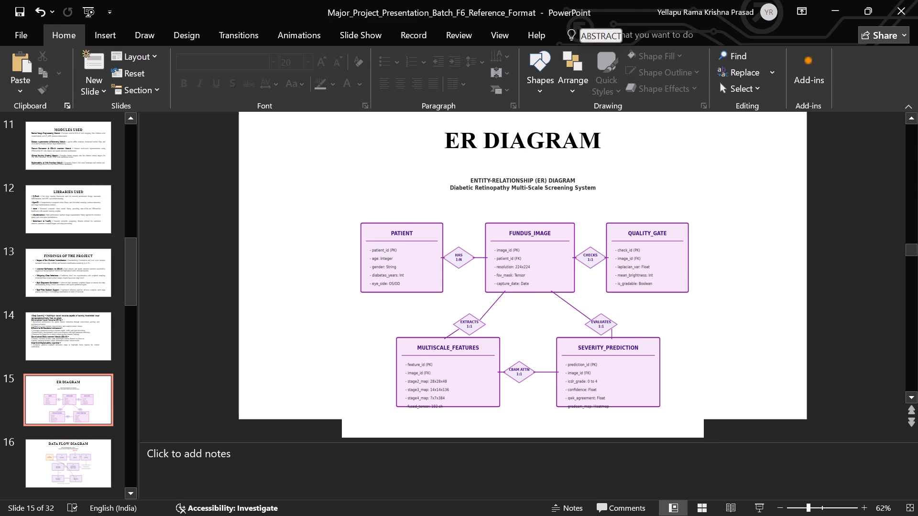
Move the ER diagram picture on F6's slide 15 slightly up and left so it sits just beneath the title.
click(503, 338)
drag(503, 338, 496, 321)
click(294, 340)
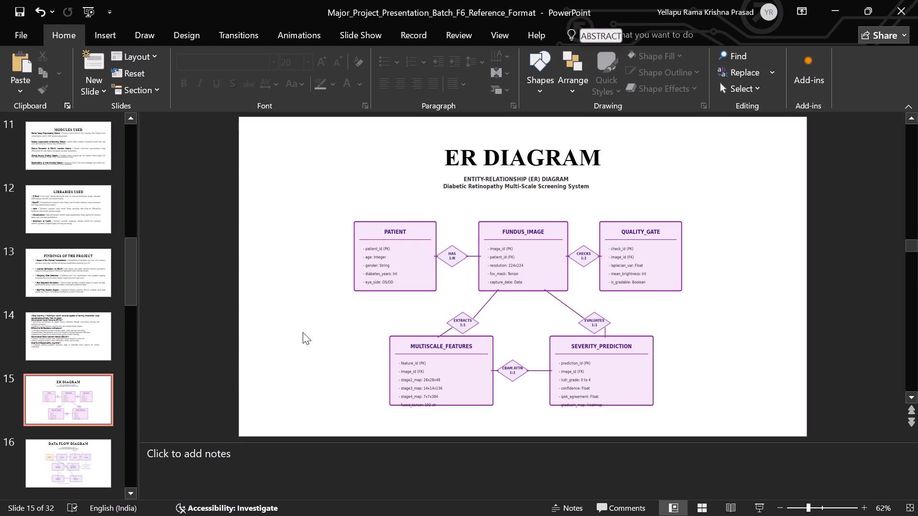
Compare the ER and data flow diagram slides in batch 6 and F6, and view batch 6's UML and class diagram slides.
key(alt+Tab)
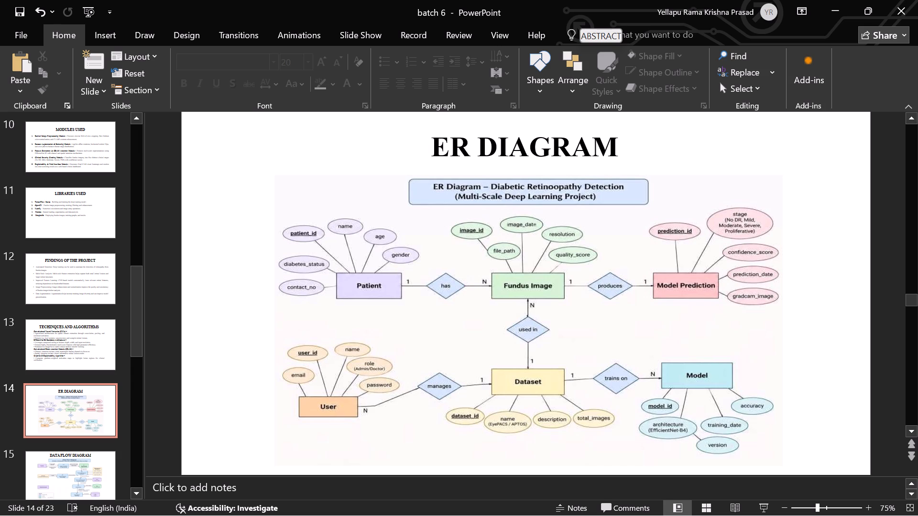
key(alt+Tab)
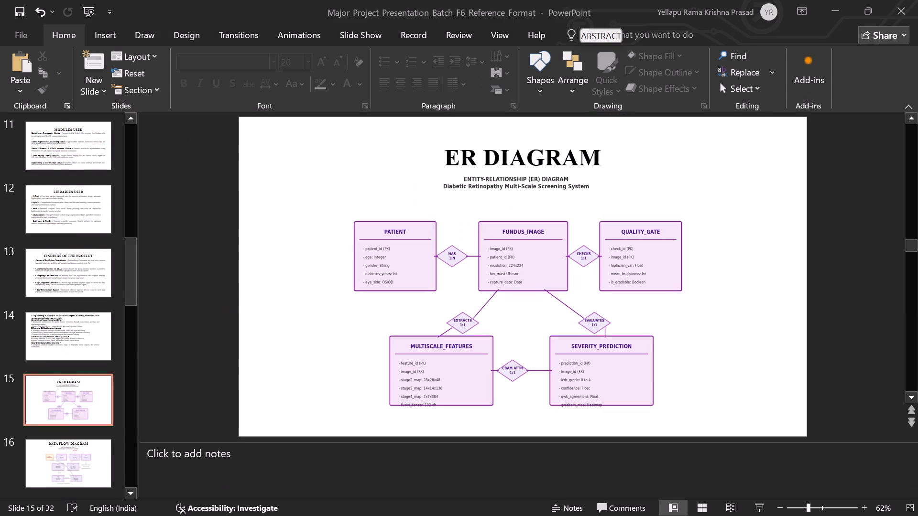
key(alt+Tab)
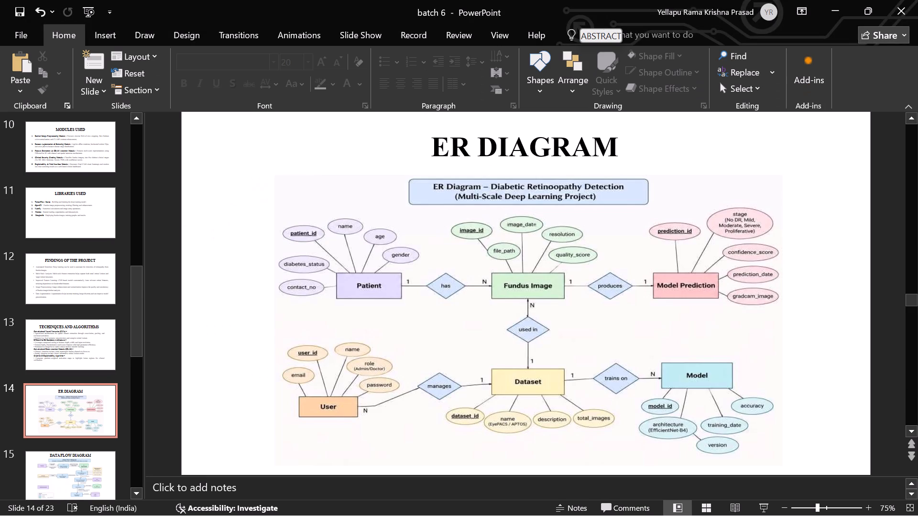
click(52, 476)
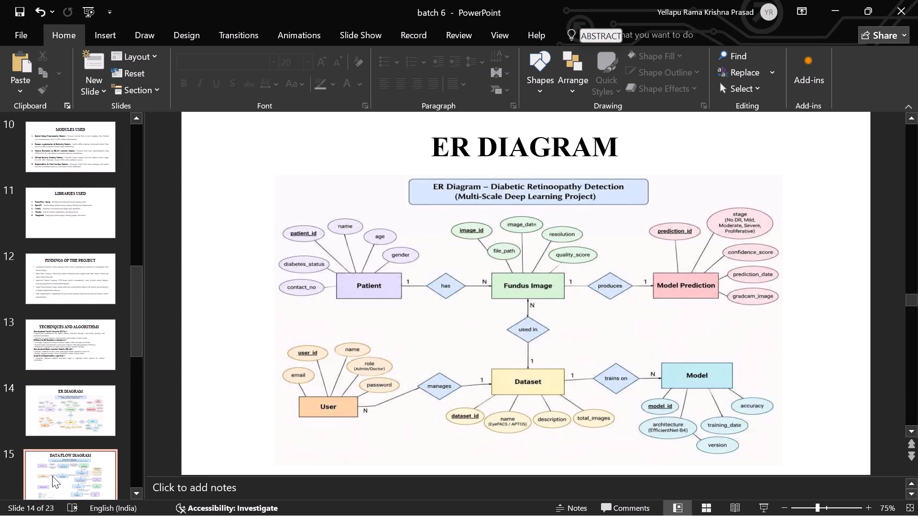
key(alt+Tab)
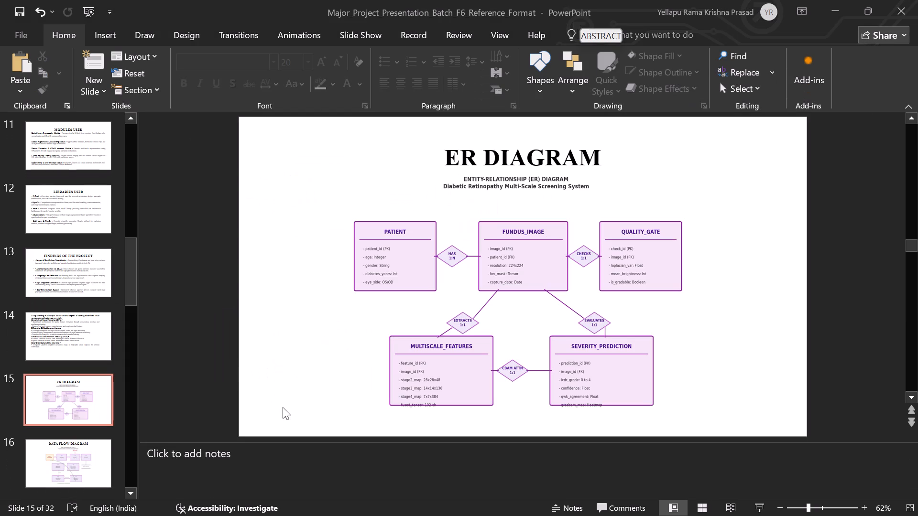
click(58, 454)
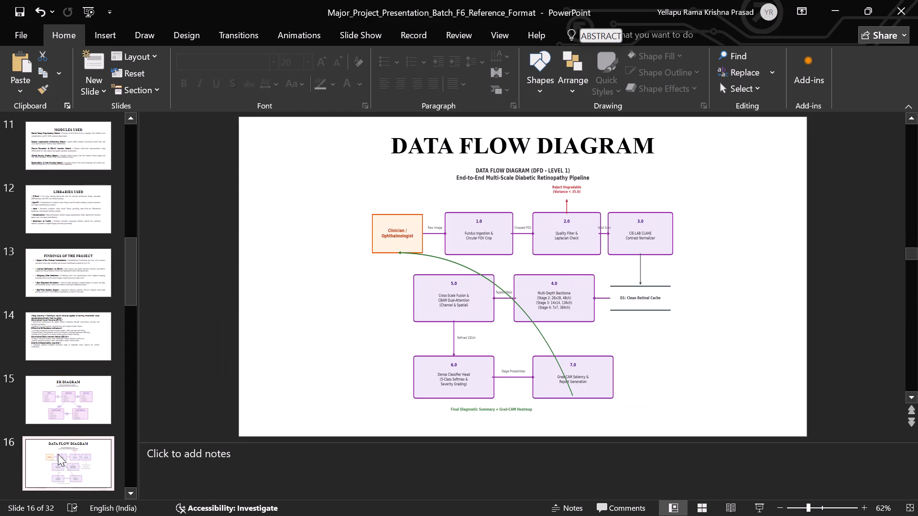
key(alt+Tab)
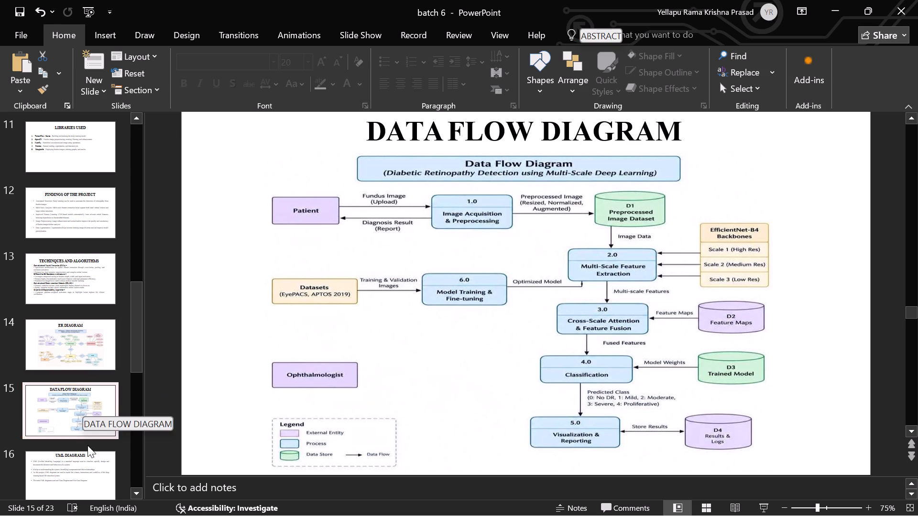
click(81, 482)
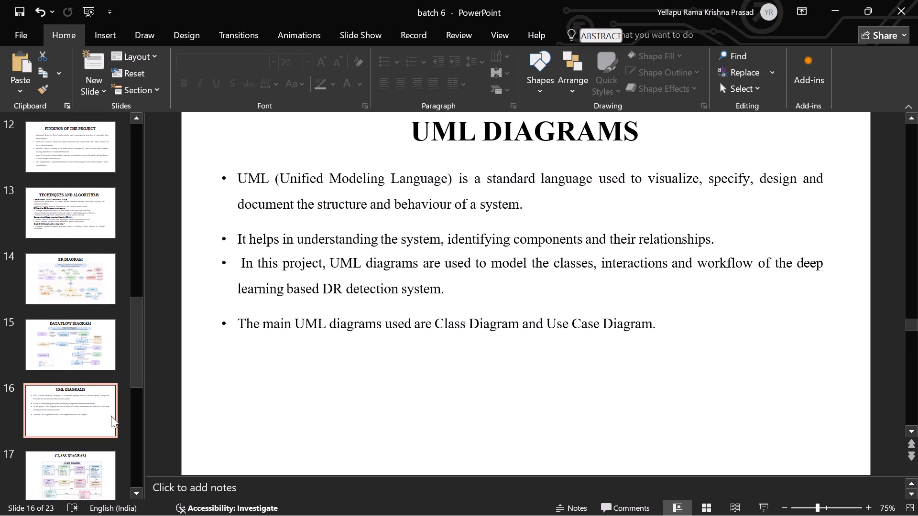
scroll(87, 435, down, 1)
click(79, 389)
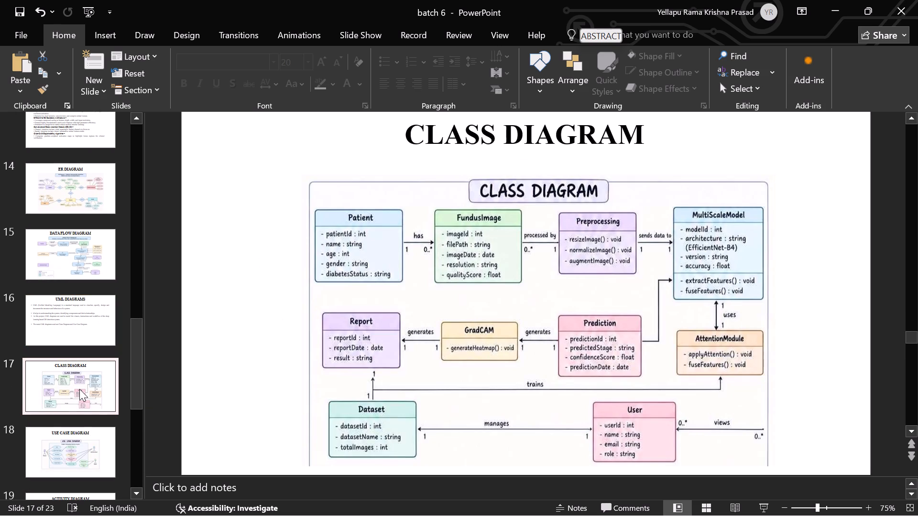
scroll(75, 393, down, 1)
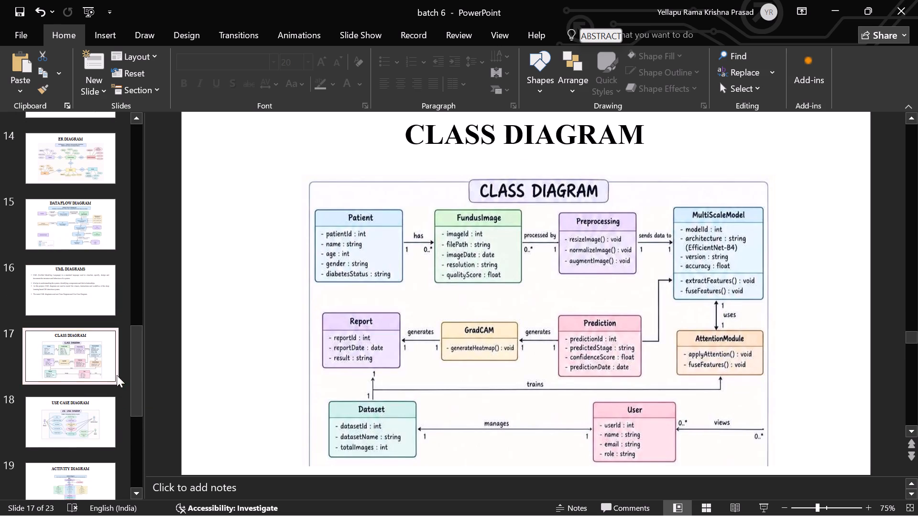
Reposition the data flow diagram picture on F6's slide 16 slightly lower beneath the title.
key(alt+Tab)
key(Down)
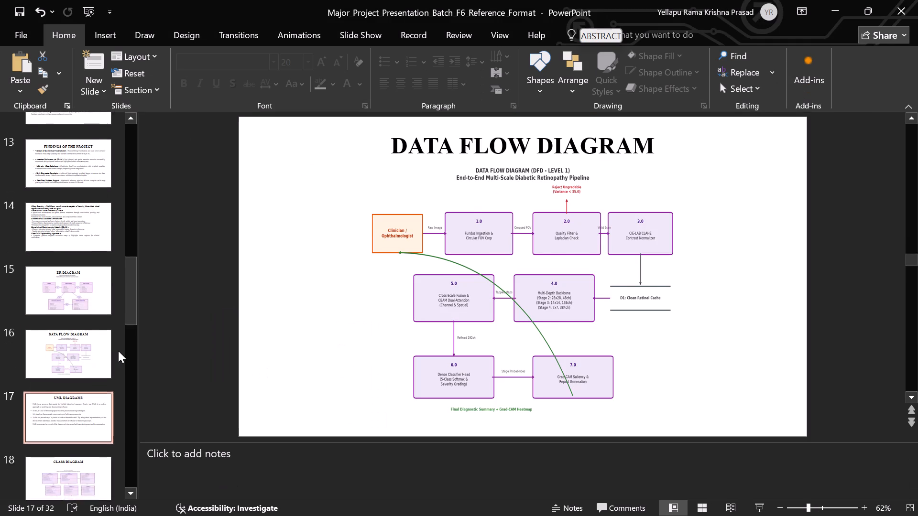
key(Up)
key(Up)
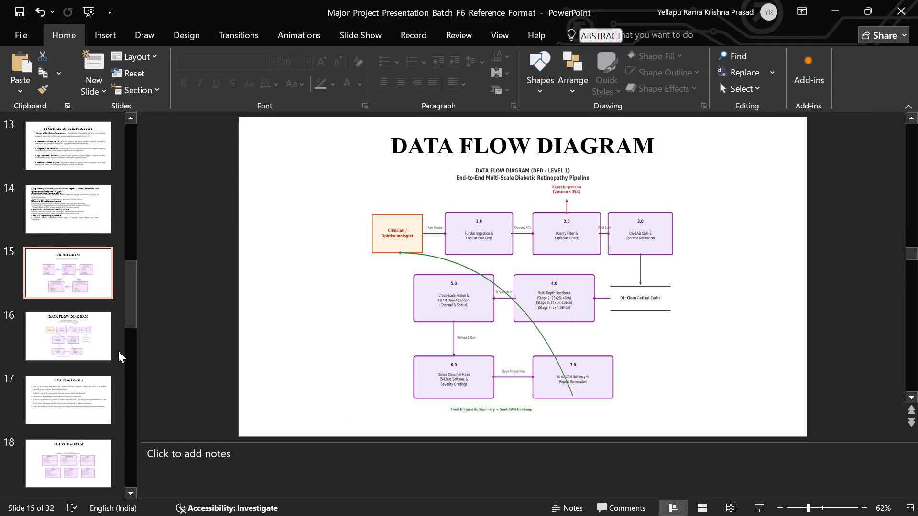
key(Down)
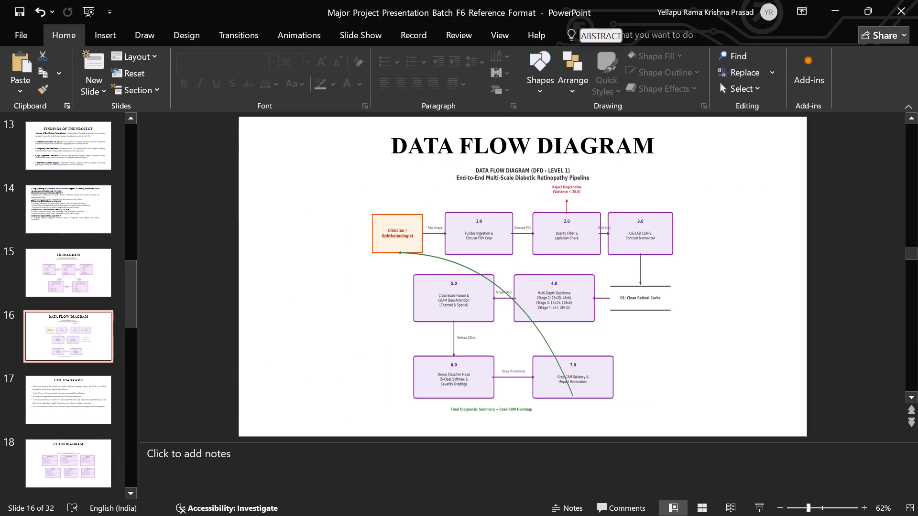
ctrl+scroll(493, 306, up, 4)
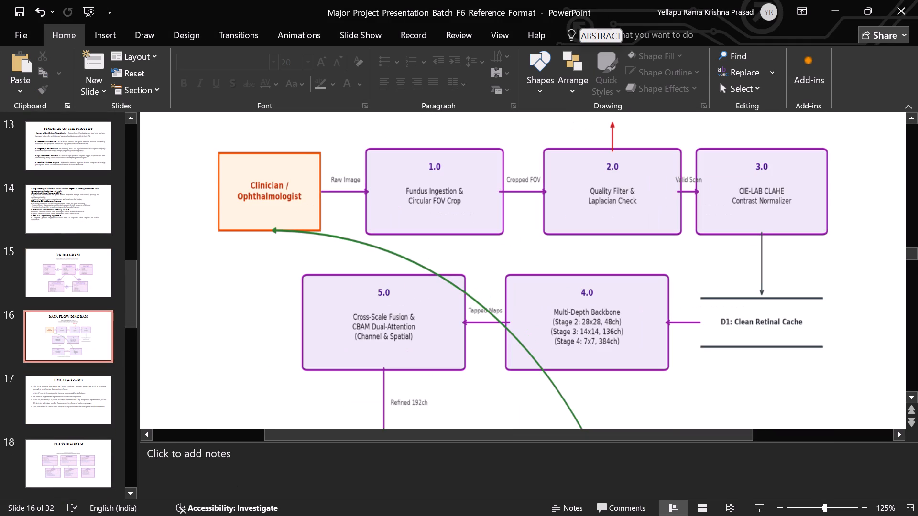
drag(627, 377, 640, 343)
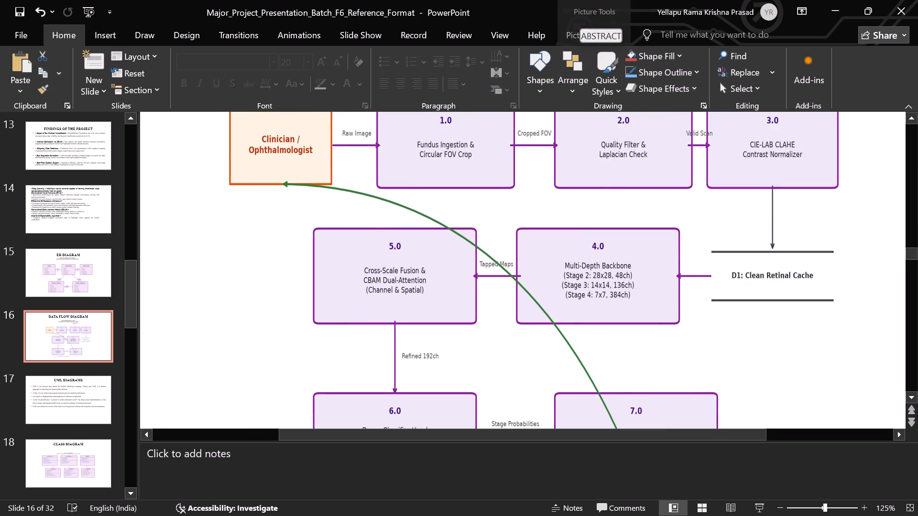
drag(640, 343, 621, 219)
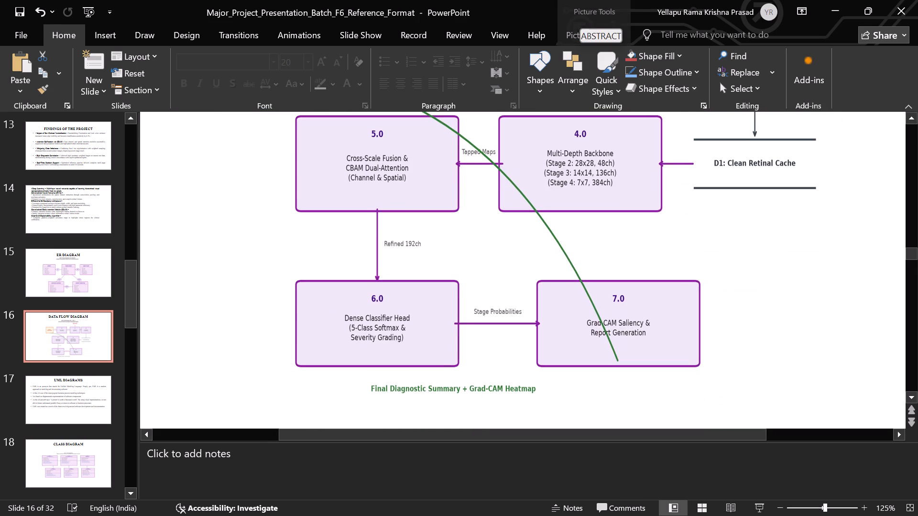
drag(621, 219, 668, 387)
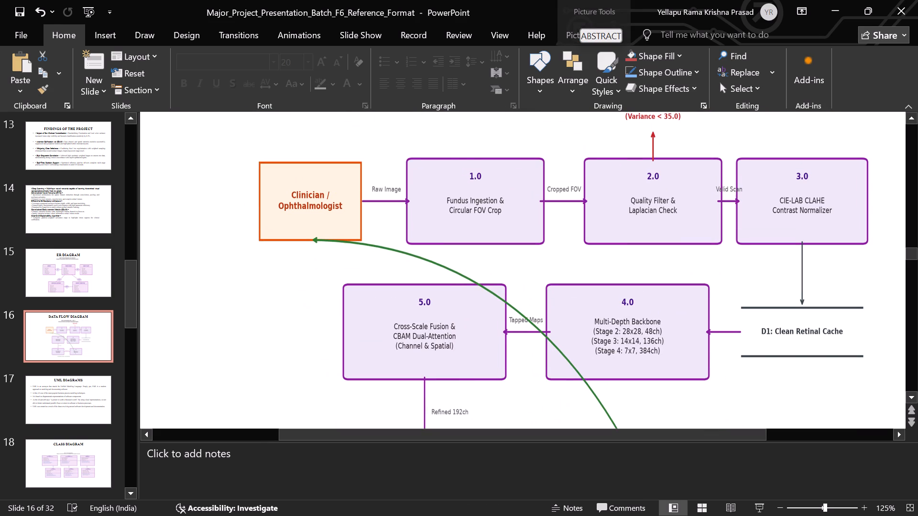
drag(668, 387, 619, 234)
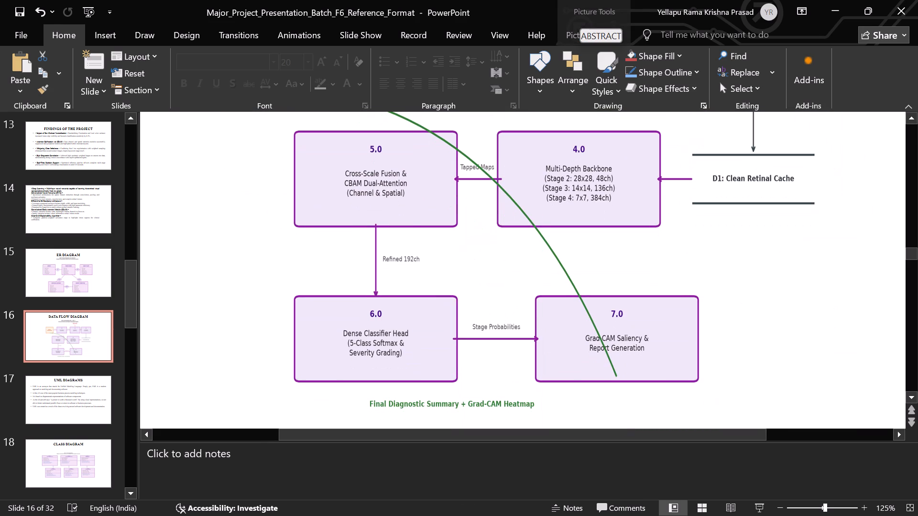
drag(619, 234, 621, 241)
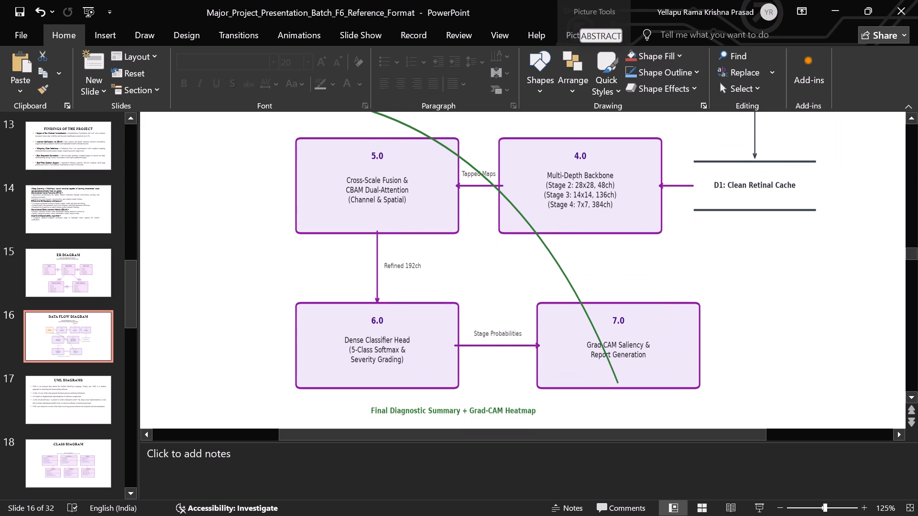
drag(621, 241, 621, 256)
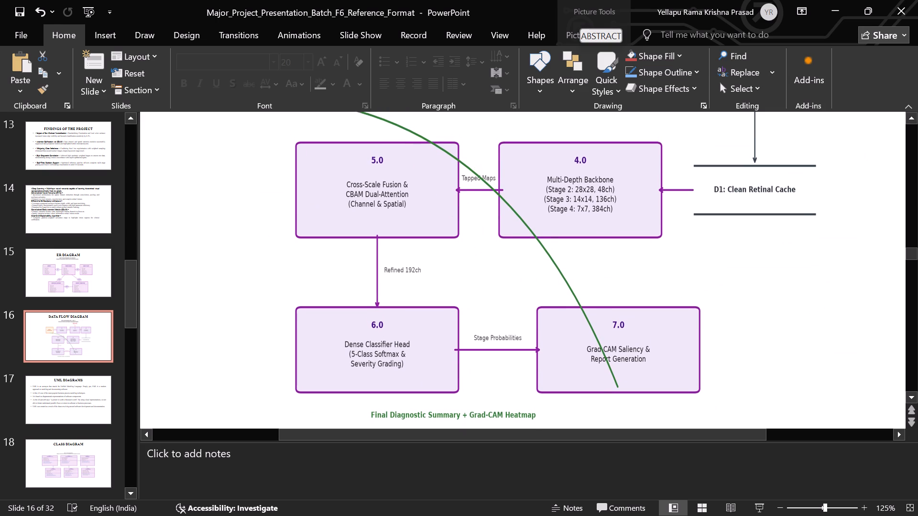
drag(621, 256, 640, 384)
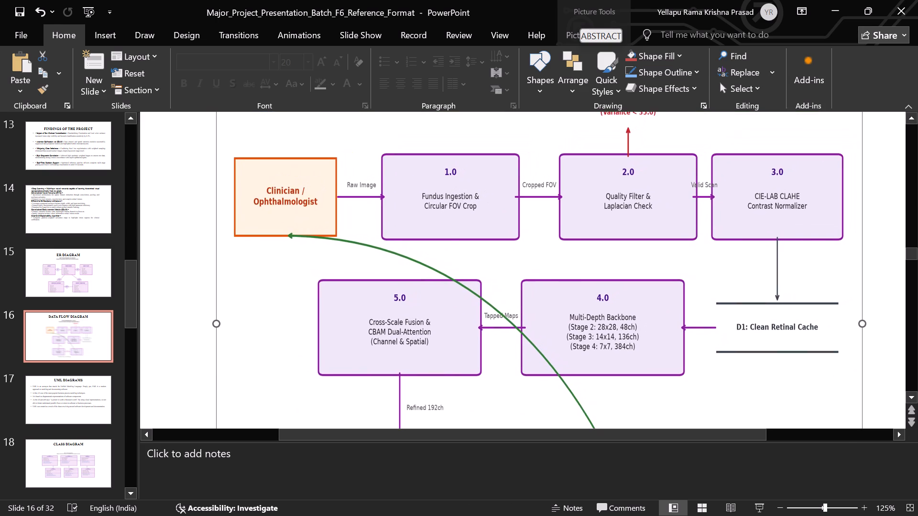
ctrl+scroll(640, 384, down, 2)
drag(667, 317, 671, 345)
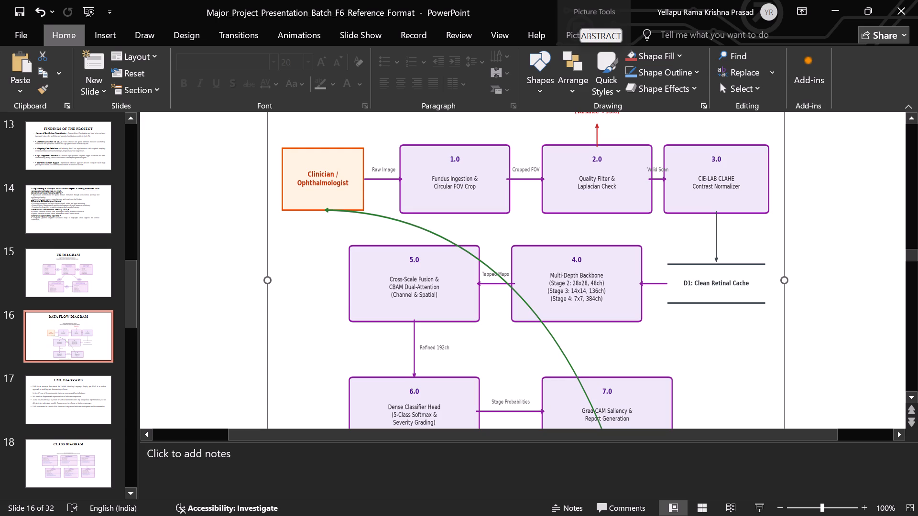
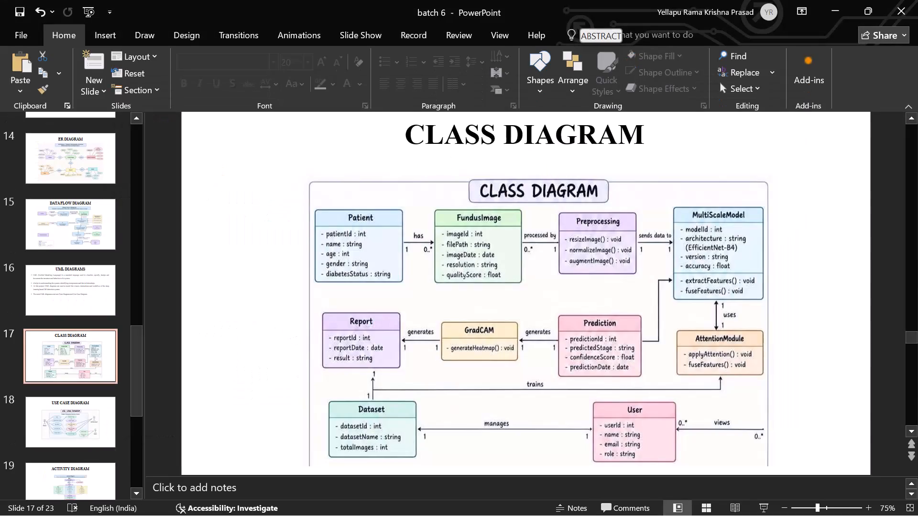
Compare the class diagram slides in the reference and batch 6 decks, and examine the batch 6 use case diagram slide.
key(alt+Tab)
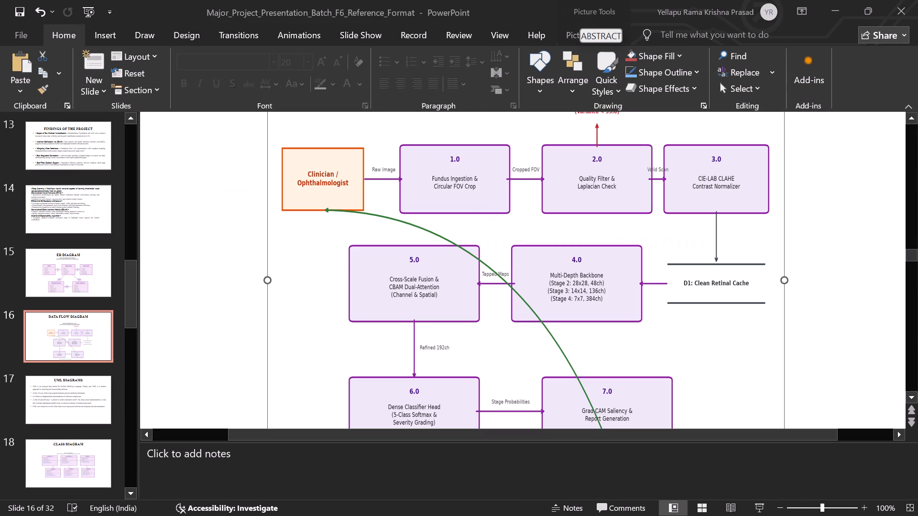
click(78, 438)
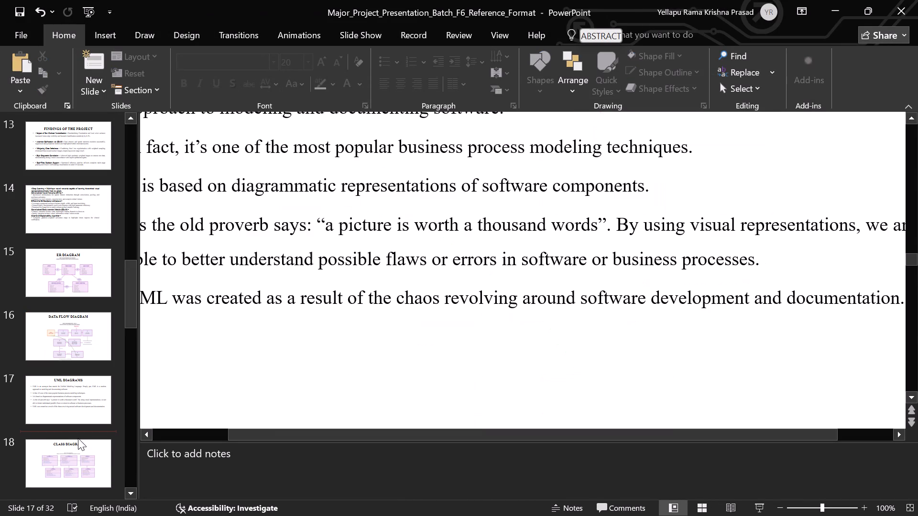
click(75, 443)
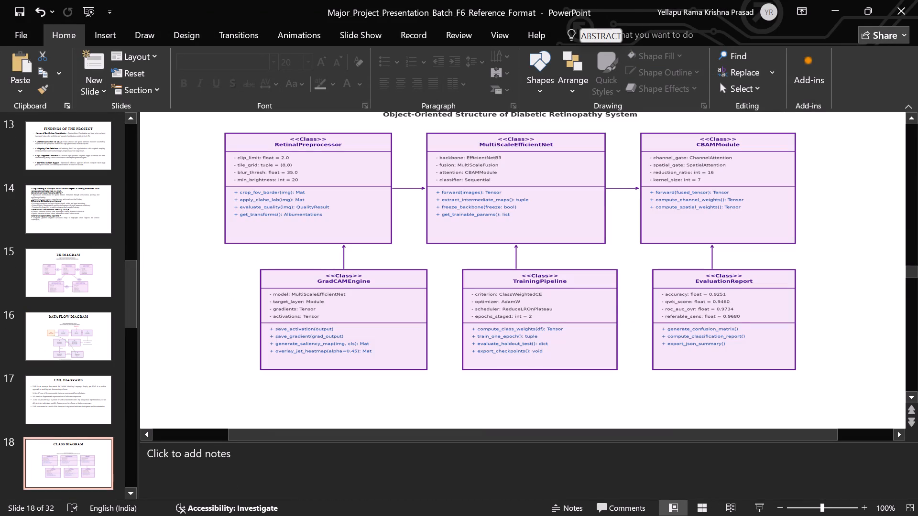
key(alt+Tab)
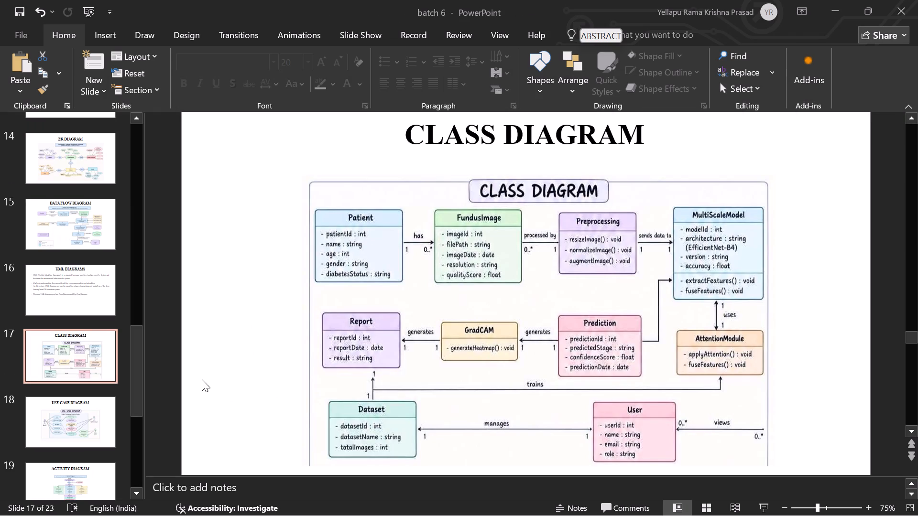
scroll(153, 379, down, 1)
scroll(70, 352, up, 1)
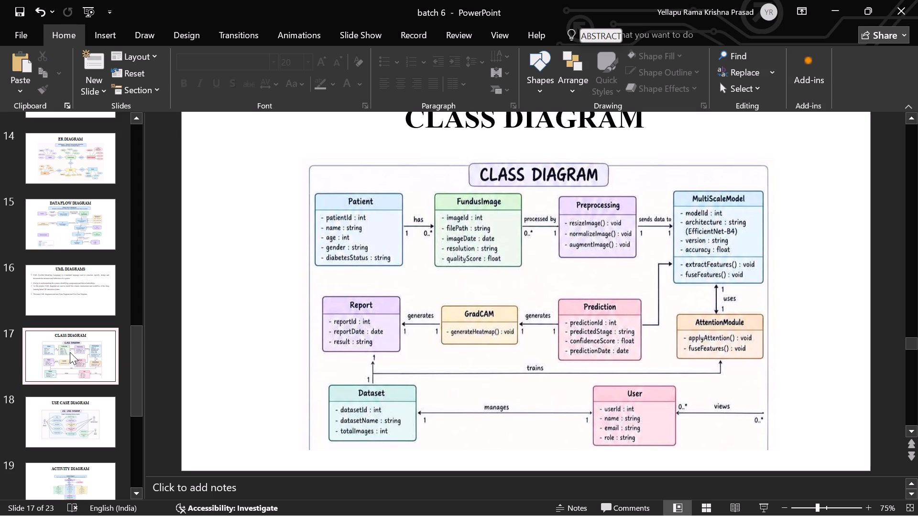
scroll(56, 400, down, 1)
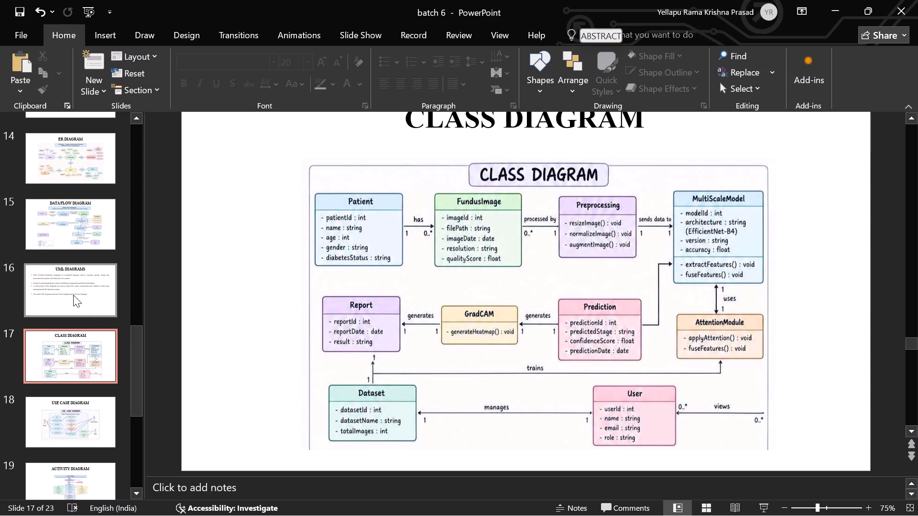
click(73, 295)
click(66, 409)
scroll(66, 409, down, 1)
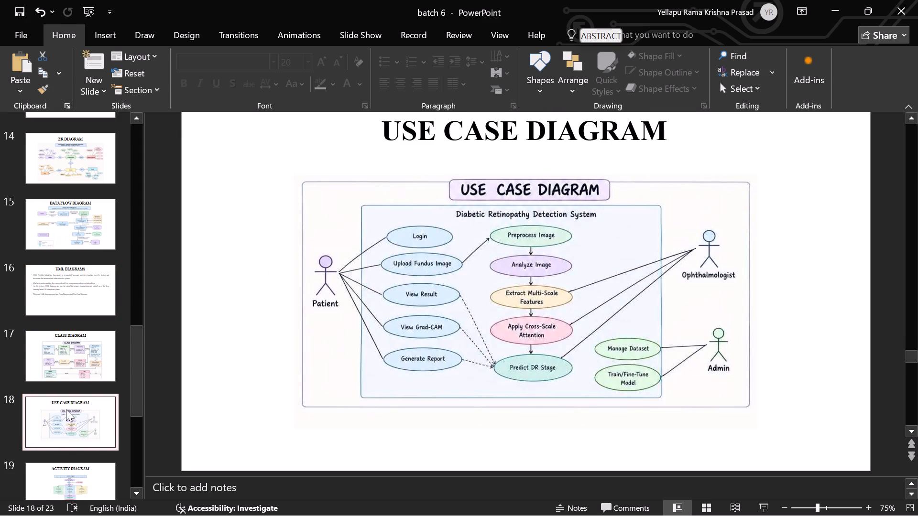
scroll(66, 409, down, 1)
click(76, 384)
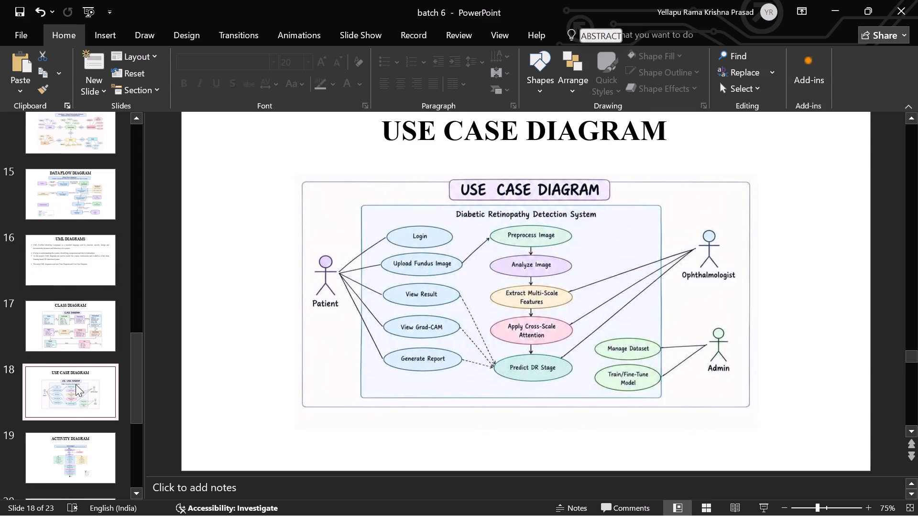
click(75, 402)
Copy the USE CASE DIAGRAM slide from the Major_Project_Presentation_Batch_F6_Reference_Format deck and paste it after the batch 6 deck's use case slide.
key(alt+Tab)
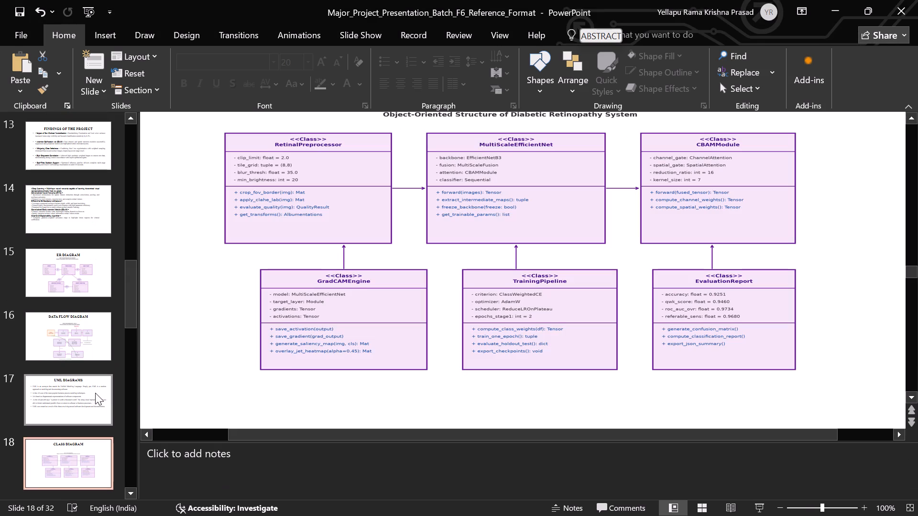
key(Down)
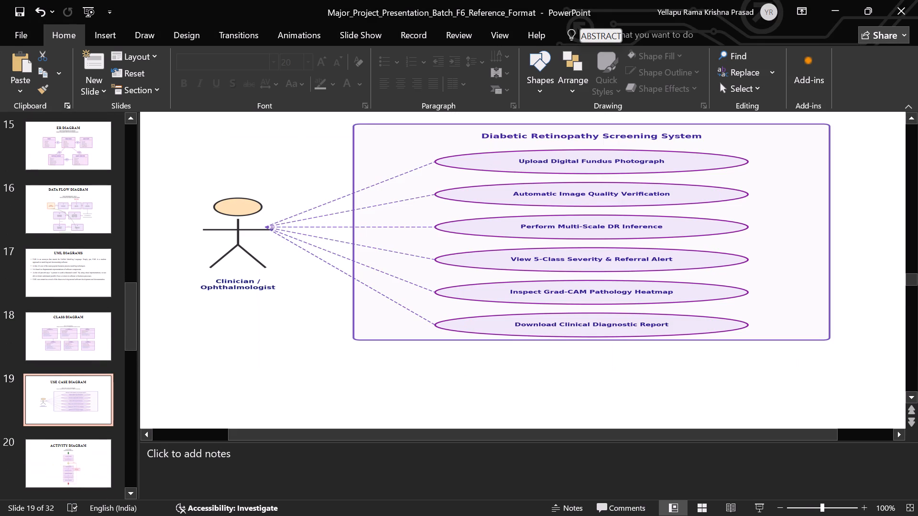
scroll(302, 340, up, 2)
click(424, 360)
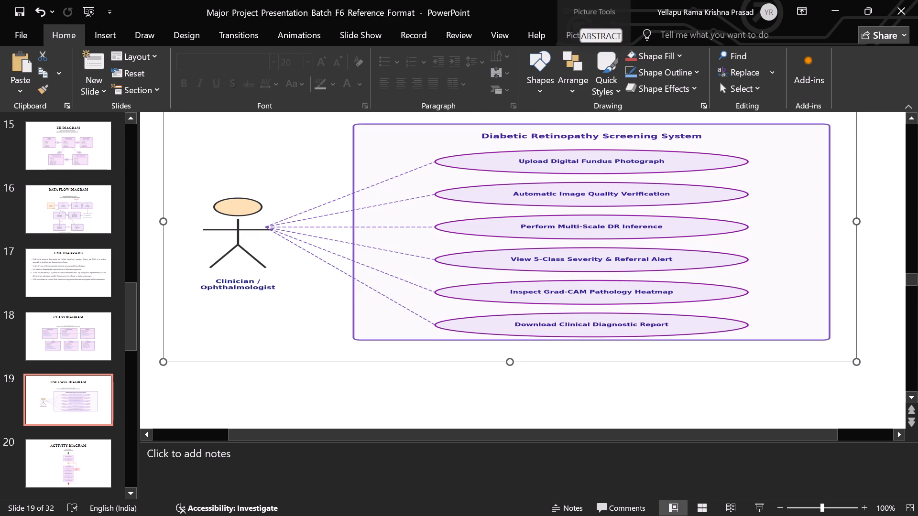
scroll(465, 323, up, 1)
scroll(398, 309, up, 2)
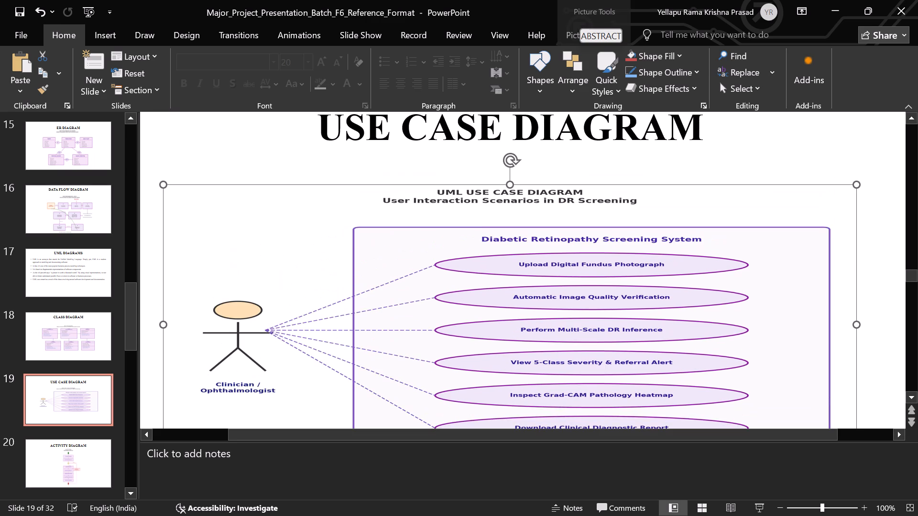
click(74, 403)
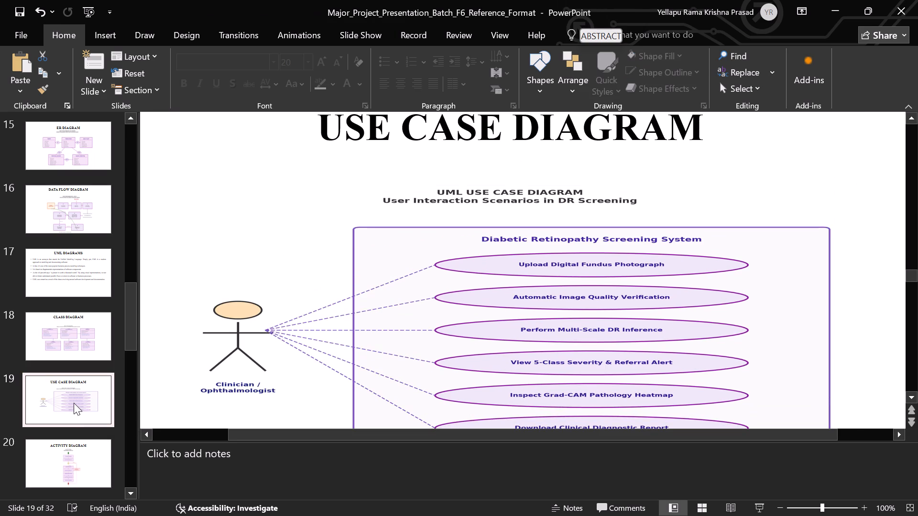
key(ctrl+c)
key(alt+Tab)
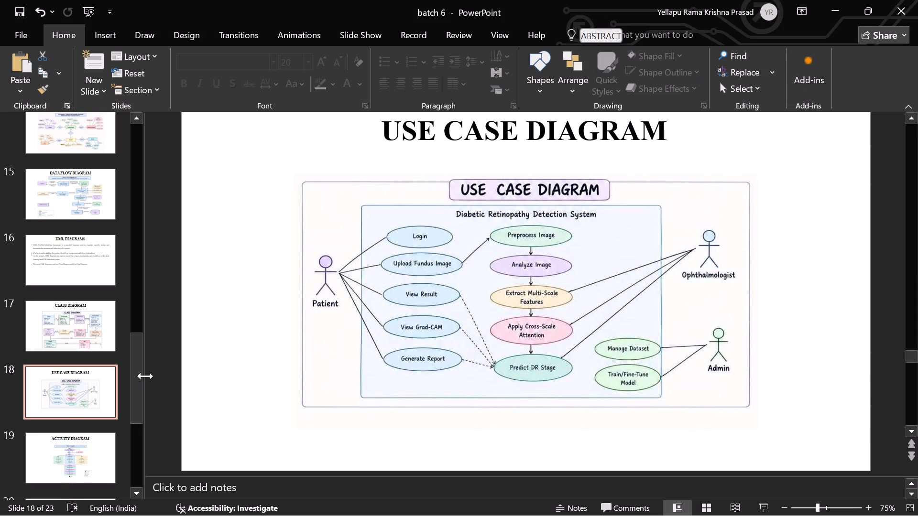
click(77, 384)
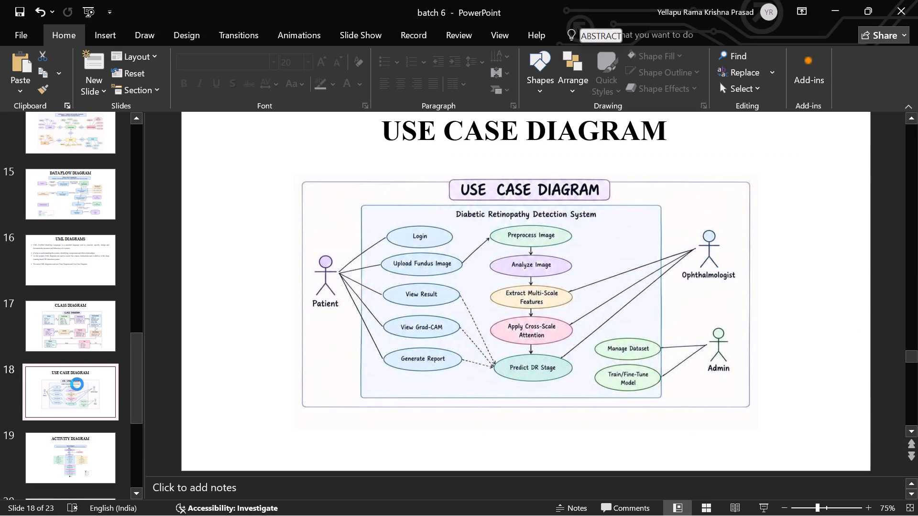
key(ctrl+v)
Move the pasted use case slide ahead of the original one, directly after the CLASS DIAGRAM slide.
drag(76, 441, 79, 378)
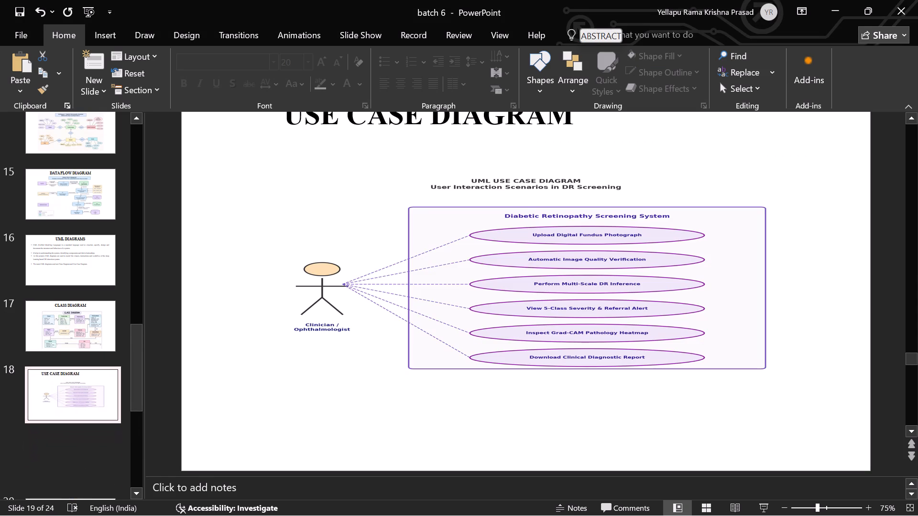
drag(79, 378, 75, 373)
click(78, 380)
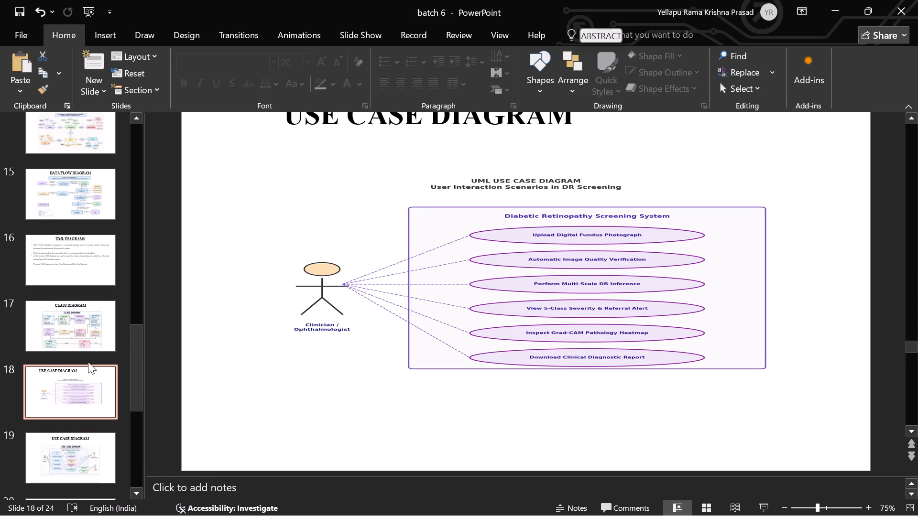
Compare the pasted use case slide with the neighbouring class diagram slide and the original use case slide.
scroll(396, 253, up, 1)
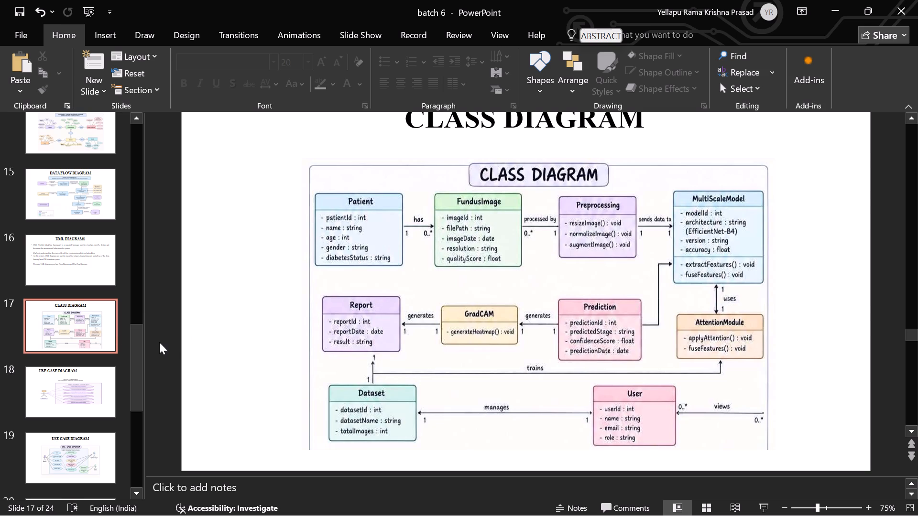
click(105, 324)
click(84, 451)
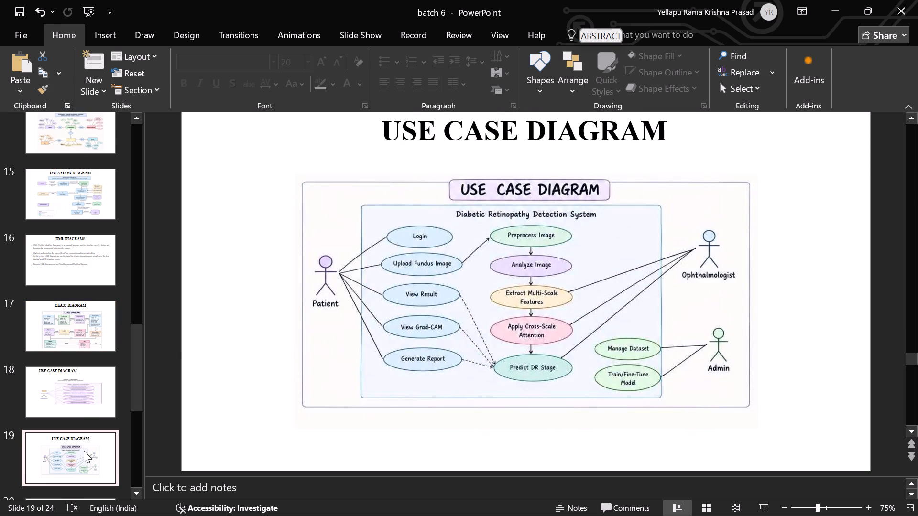
click(66, 377)
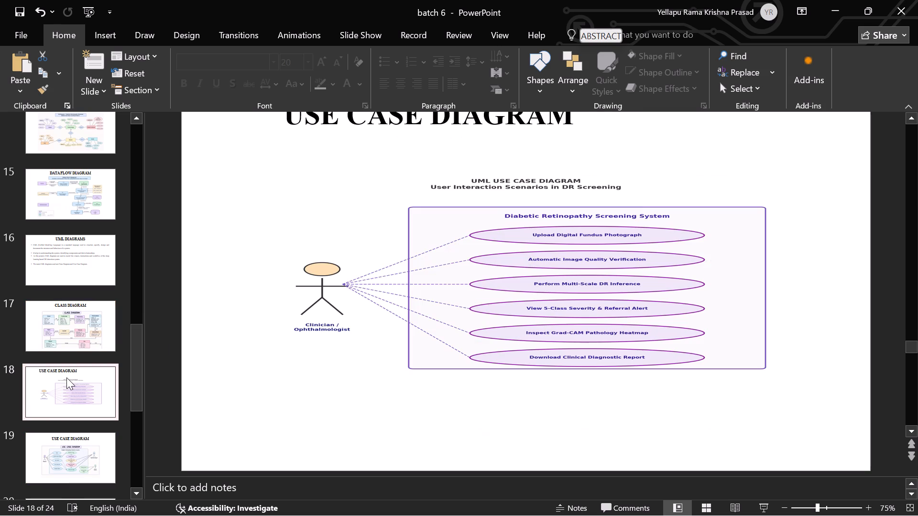
key(alt+Tab)
key(alt+Tab)
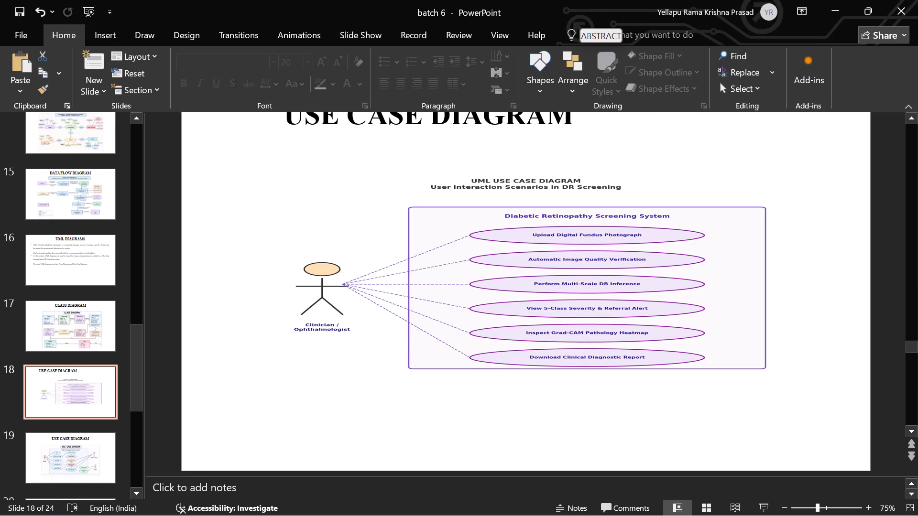
Indent the pasted slide's USE CASE DIAGRAM title by two tab stops to centre it above the diagram.
scroll(304, 222, up, 1)
click(285, 150)
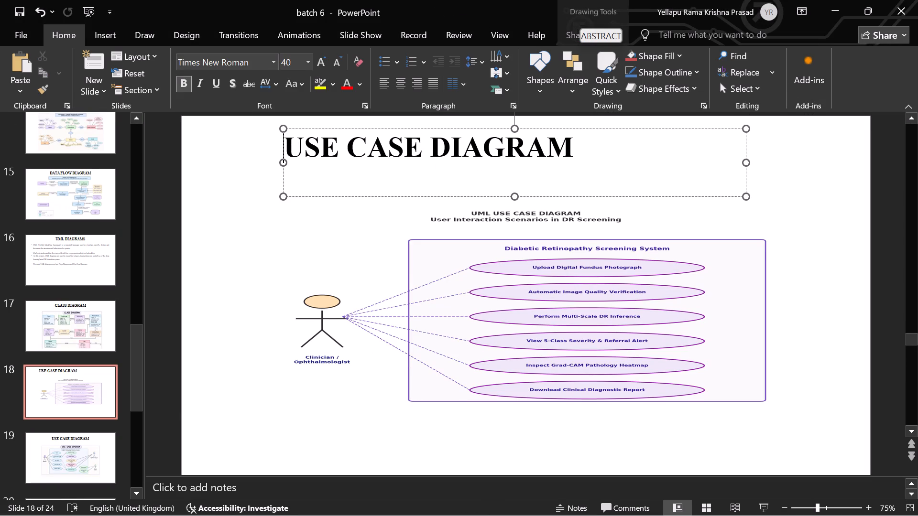
key(Tab)
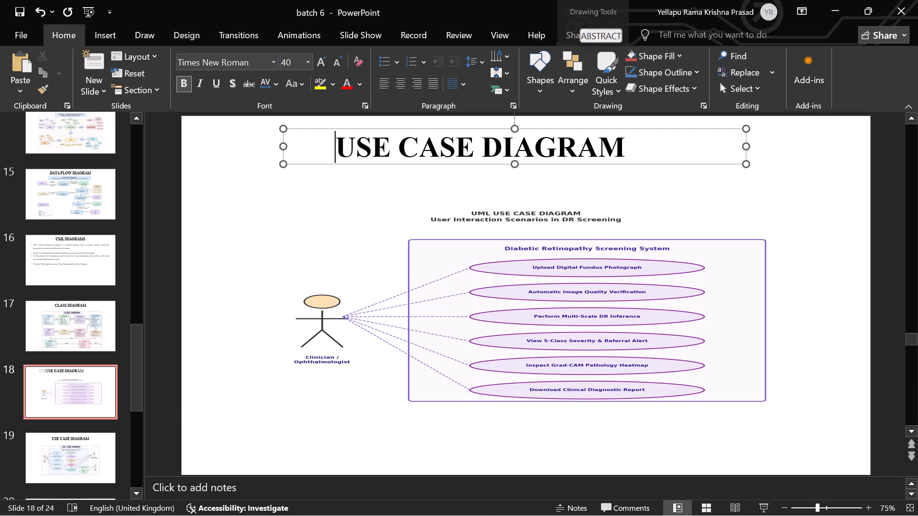
key(Tab)
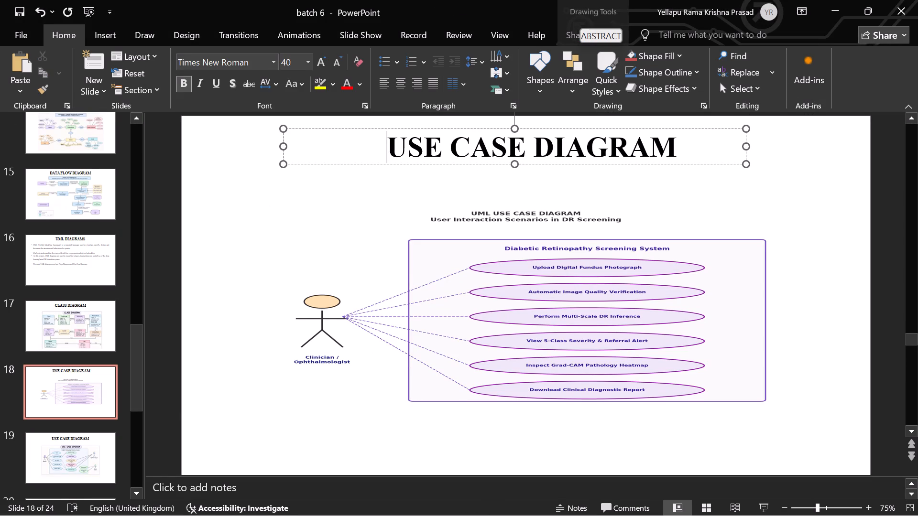
key(alt+Tab)
key(alt+Tab)
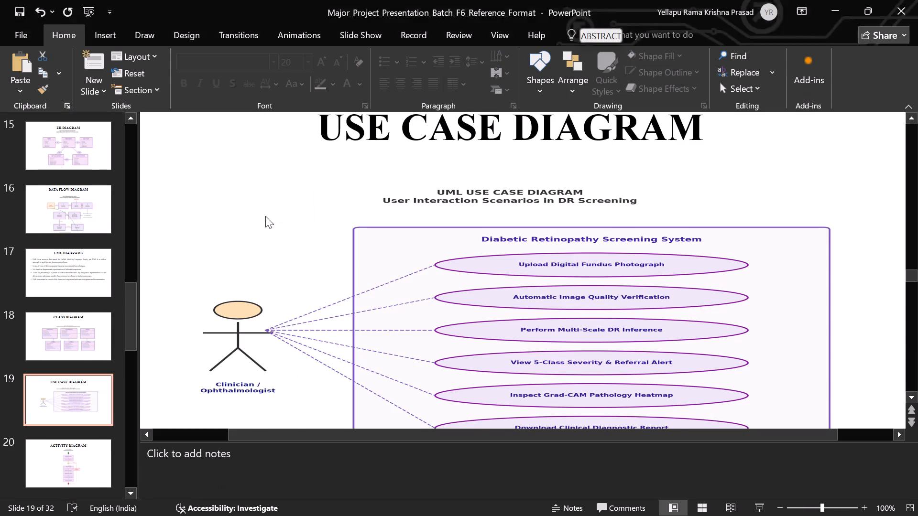
key(BackSpace)
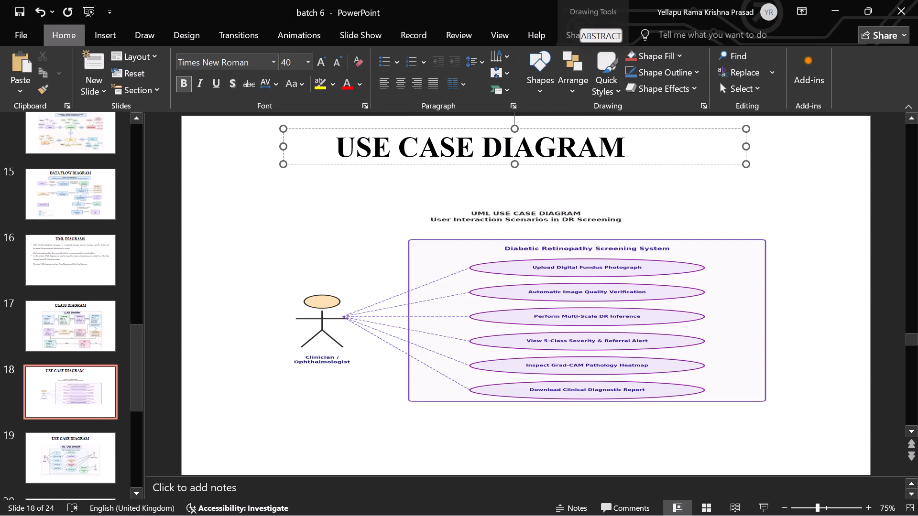
click(266, 234)
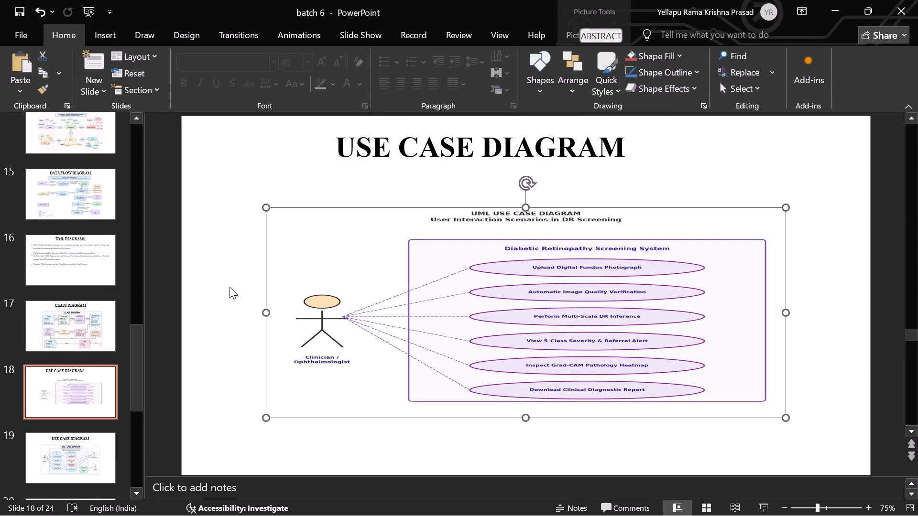
click(95, 391)
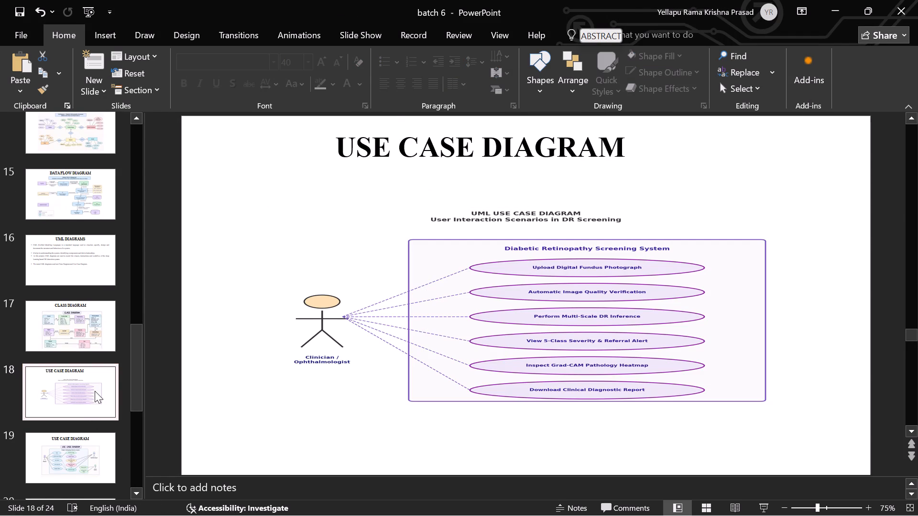
click(349, 161)
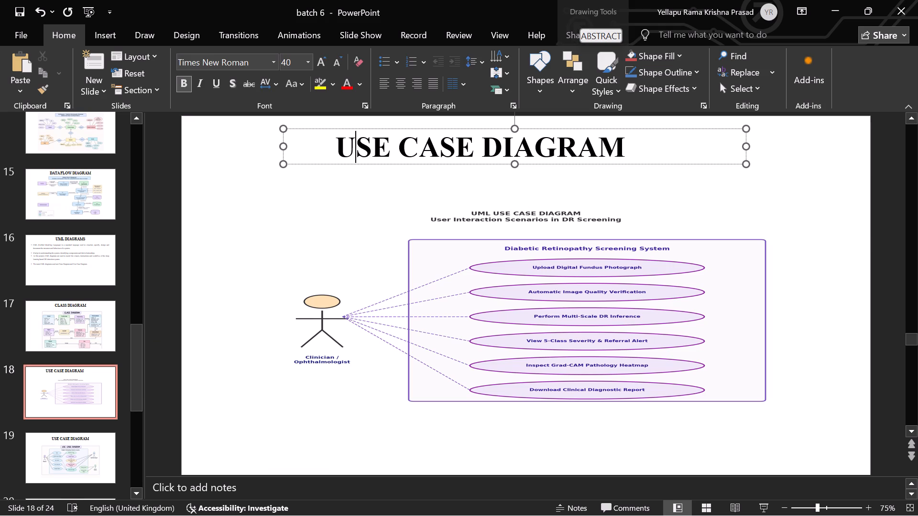
click(343, 157)
key(Tab)
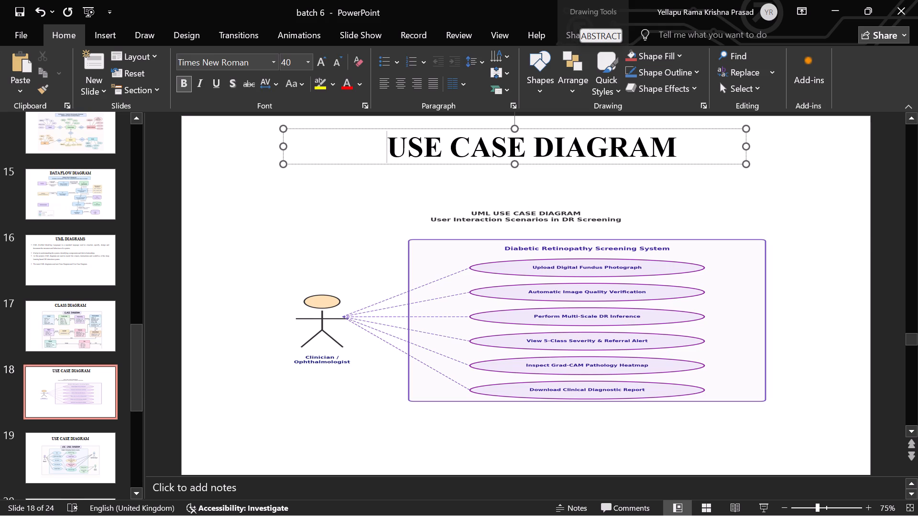
click(80, 391)
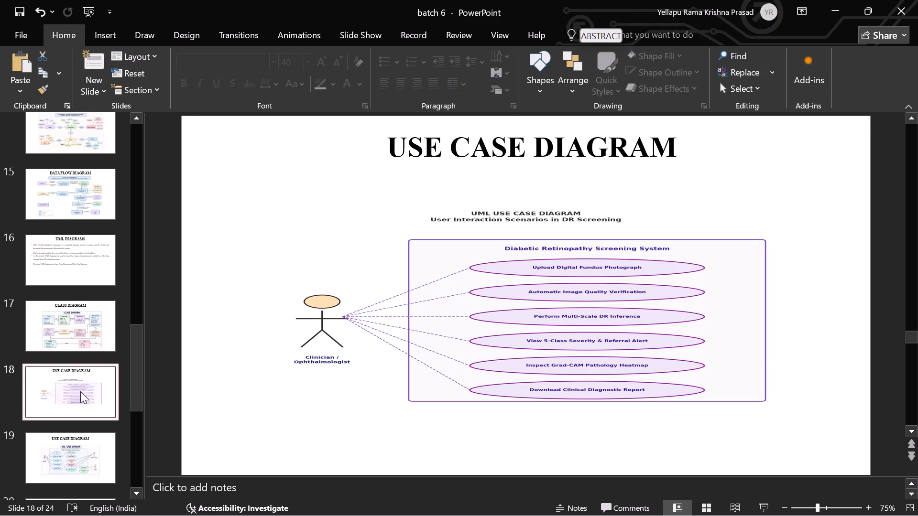
Delete the original USE CASE DIAGRAM slide with the Patient, Ophthalmologist and Admin actors from the batch 6 deck.
click(65, 465)
right_click(98, 470)
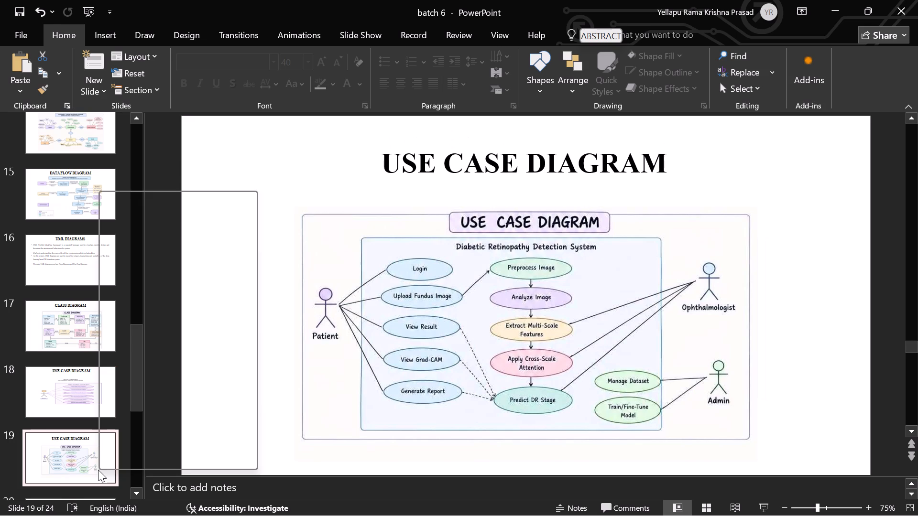
click(60, 440)
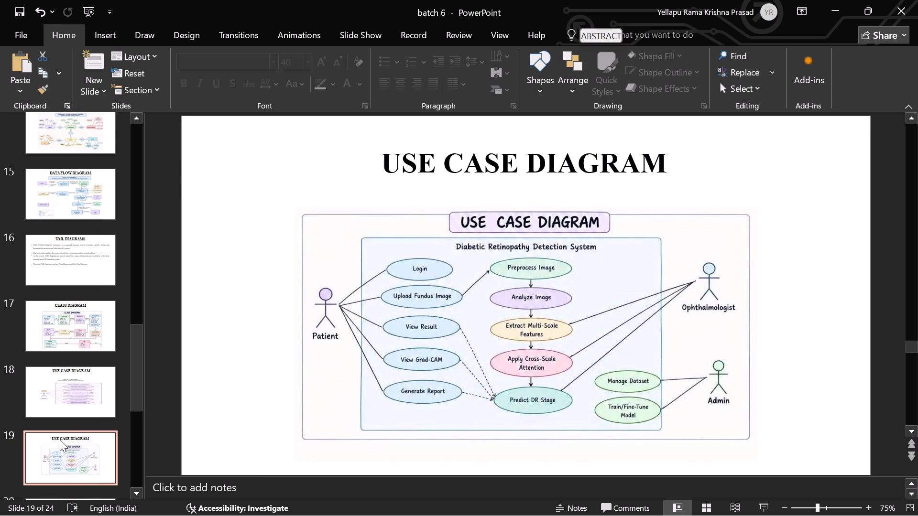
click(77, 457)
key(alt+Tab)
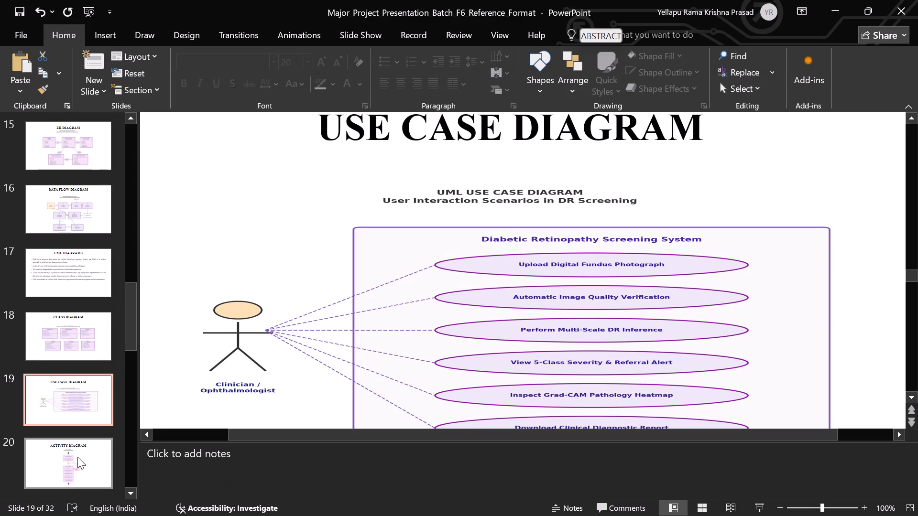
key(alt+Tab)
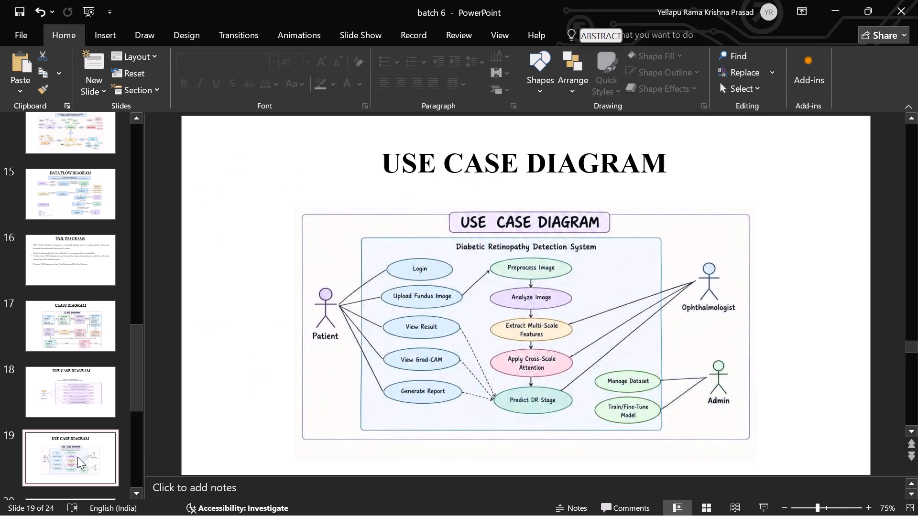
key(Delete)
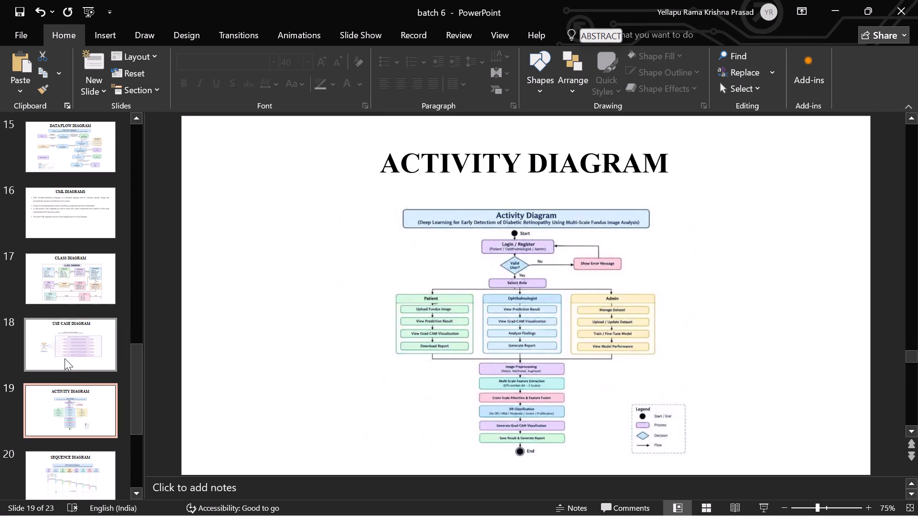
Examine the batch 6 deck's activity diagram, and the reference-format deck's activity diagram down to its end node.
click(84, 411)
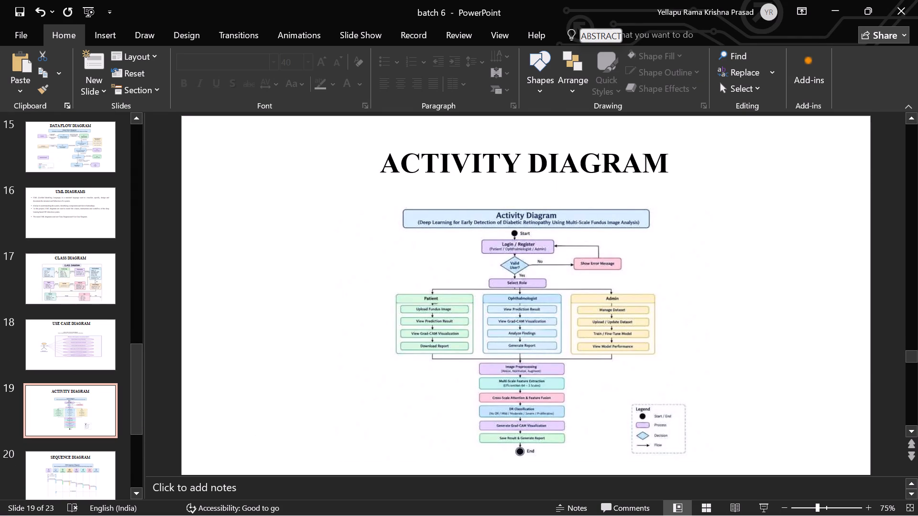
ctrl+scroll(534, 300, up, 3)
drag(582, 352, 579, 269)
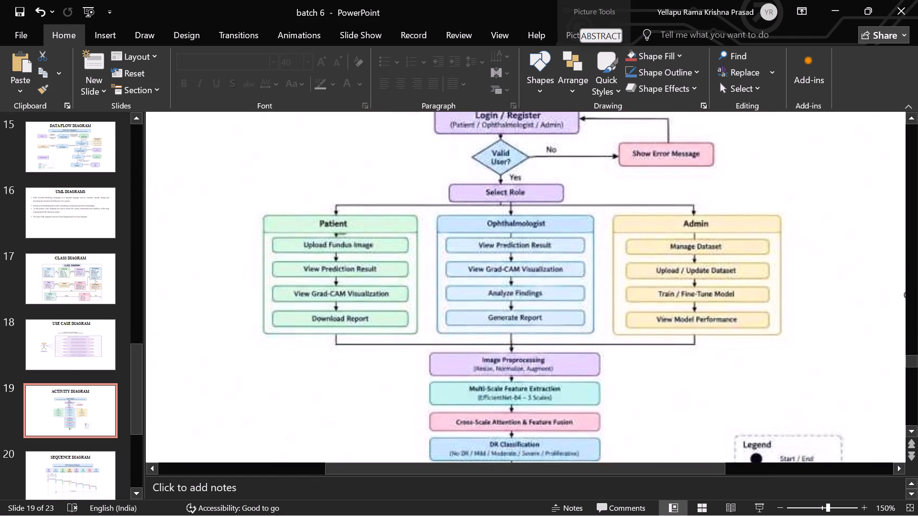
key(alt+Tab)
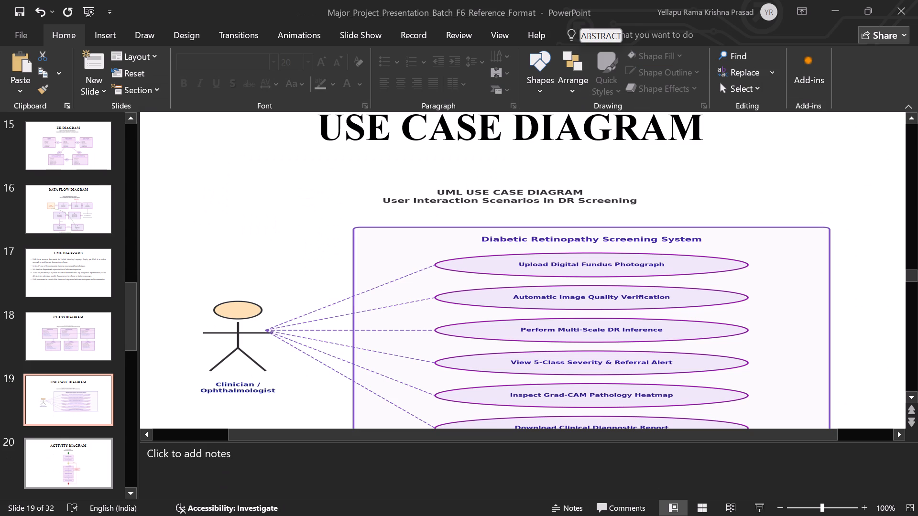
click(81, 457)
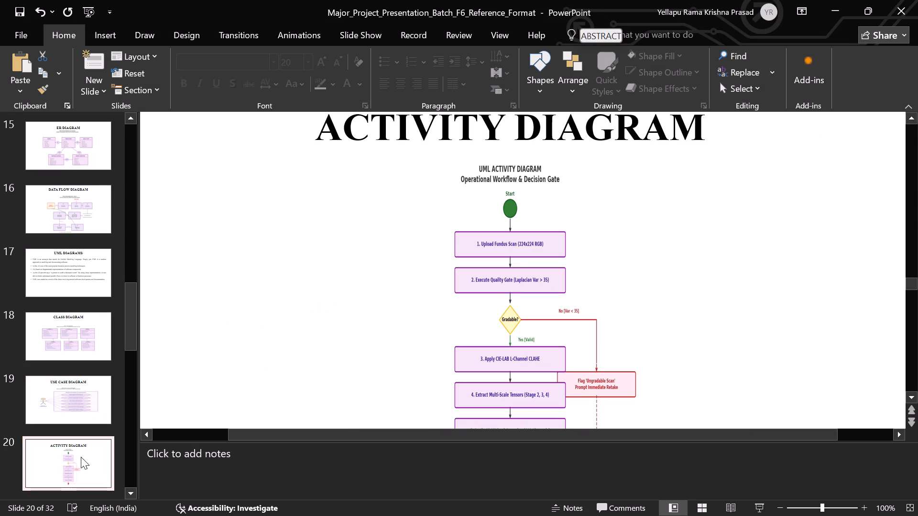
drag(512, 281, 529, 211)
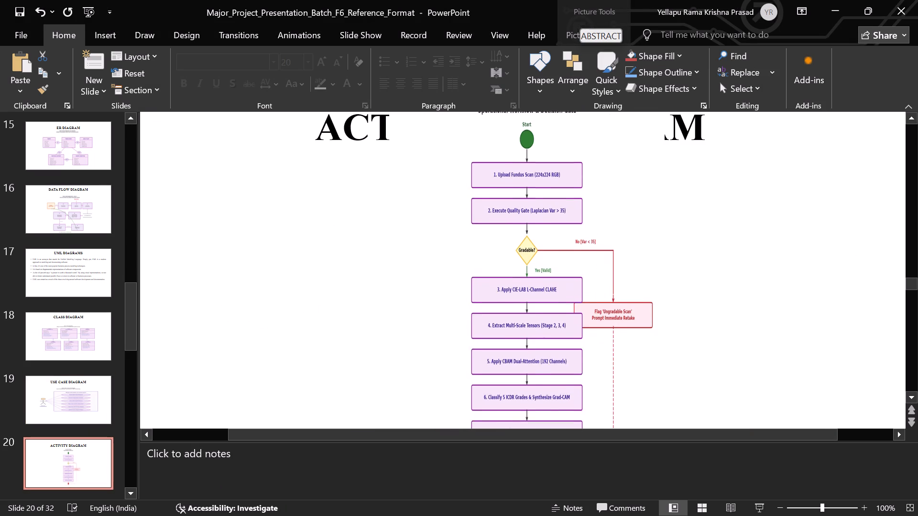
drag(529, 211, 470, 173)
drag(514, 290, 530, 183)
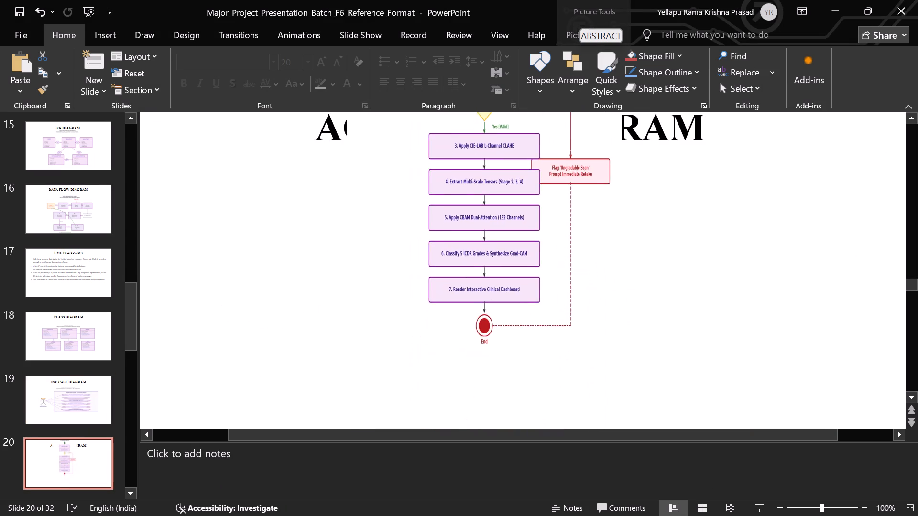
drag(530, 183, 513, 299)
ctrl+scroll(513, 299, up, 3)
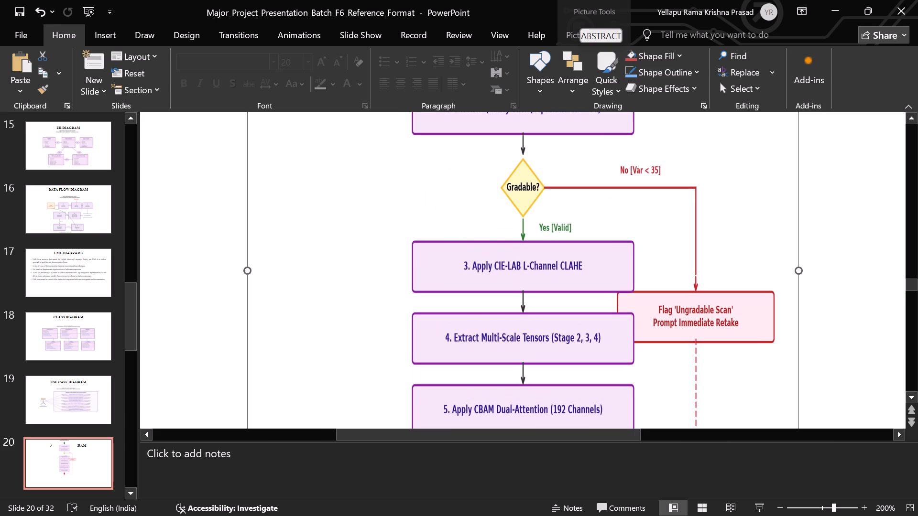
drag(523, 323, 513, 204)
drag(552, 317, 551, 299)
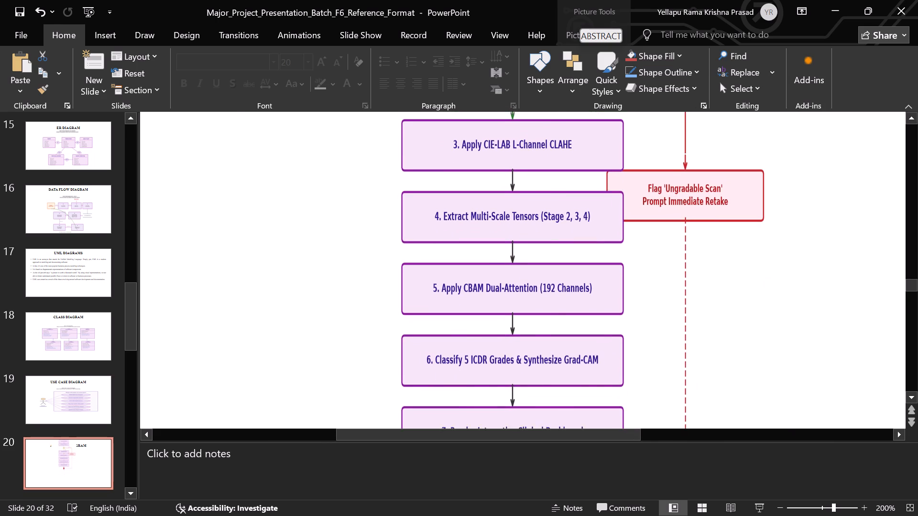
drag(551, 299, 551, 242)
drag(567, 319, 572, 292)
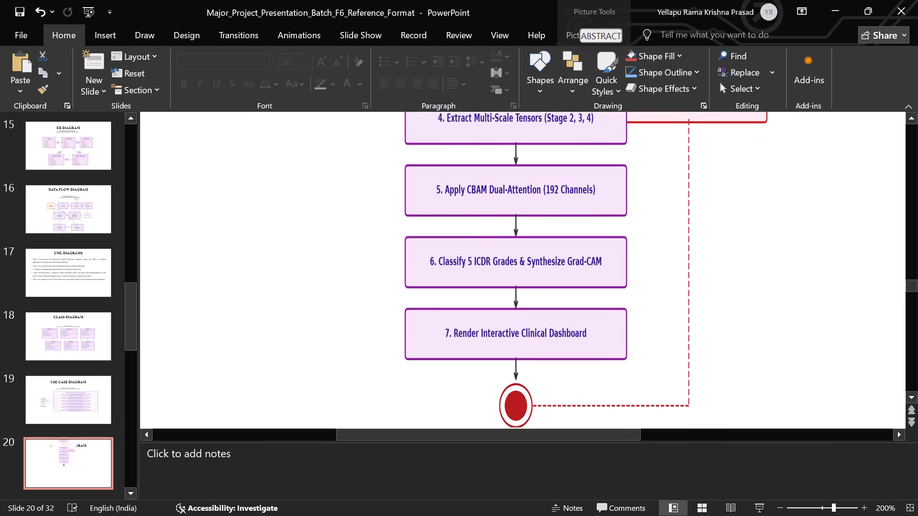
drag(572, 292, 572, 291)
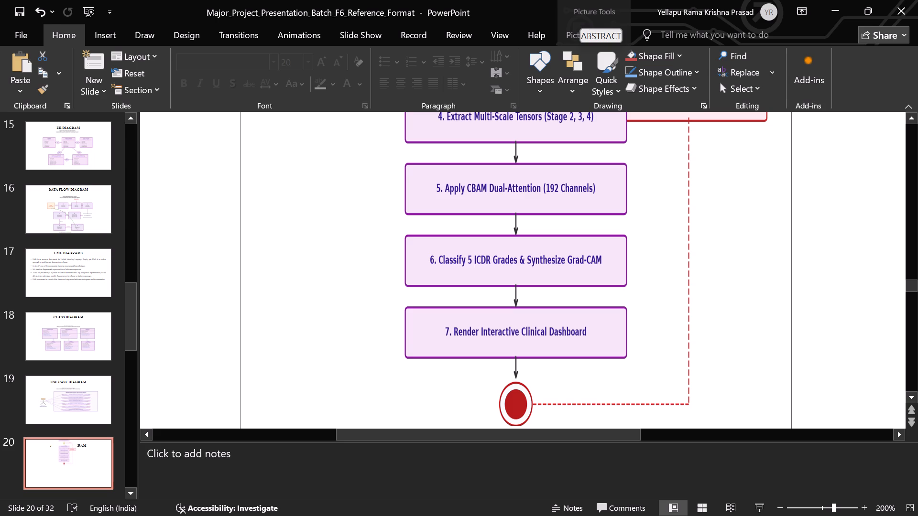
Examine the reference activity diagram's flow from Start through the Gradable decision, and compare it with the batch 6 activity diagram.
drag(526, 370, 553, 473)
drag(542, 207, 544, 345)
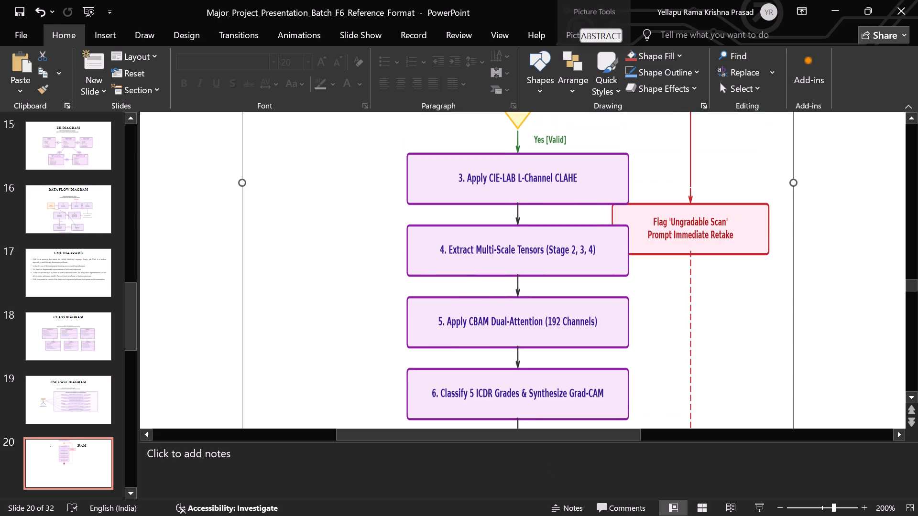
drag(542, 254, 558, 412)
drag(518, 303, 516, 398)
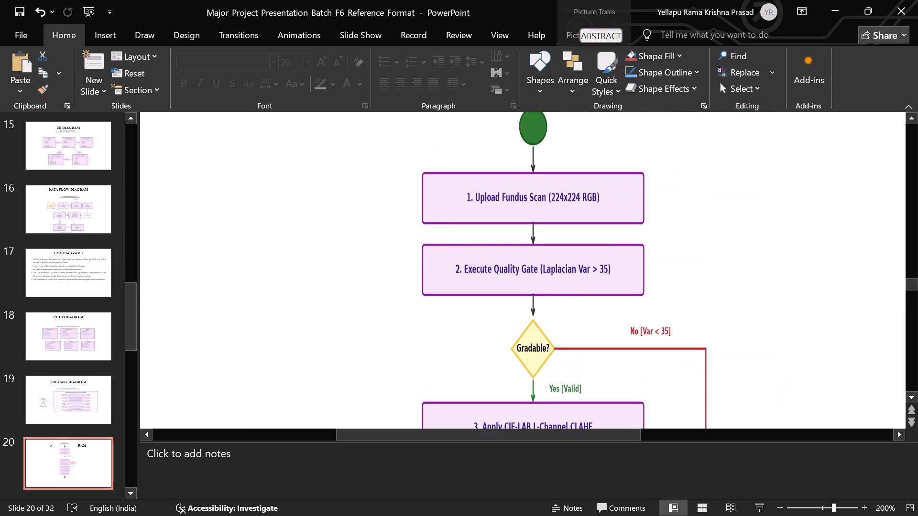
drag(516, 398, 516, 398)
drag(544, 270, 515, 310)
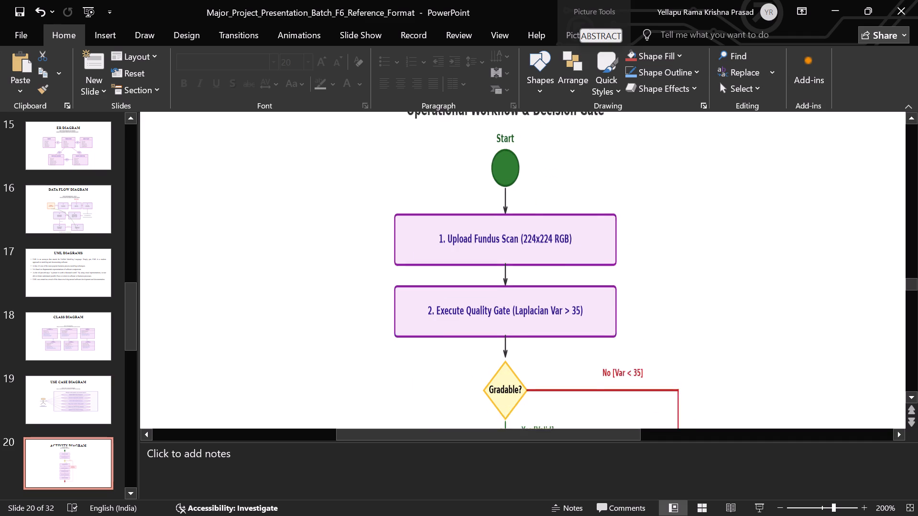
drag(515, 310, 511, 304)
drag(578, 279, 586, 260)
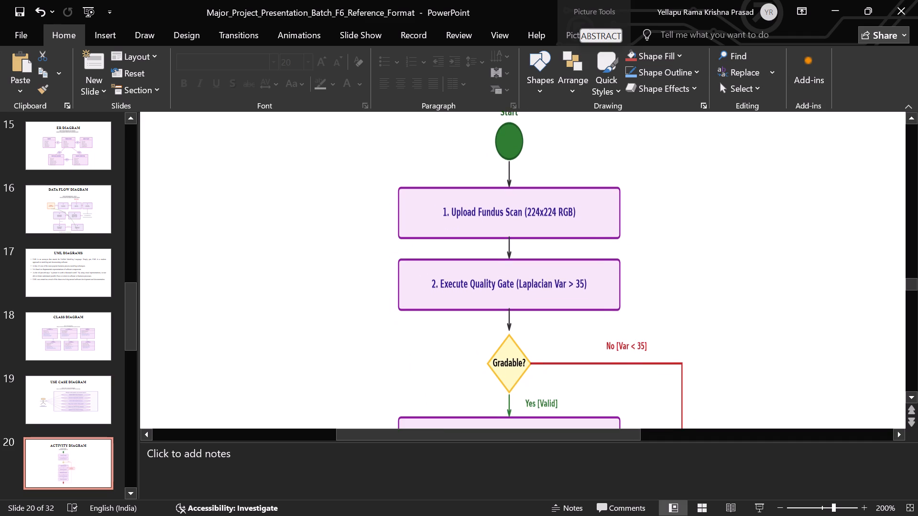
drag(586, 260, 565, 215)
drag(566, 308, 595, 185)
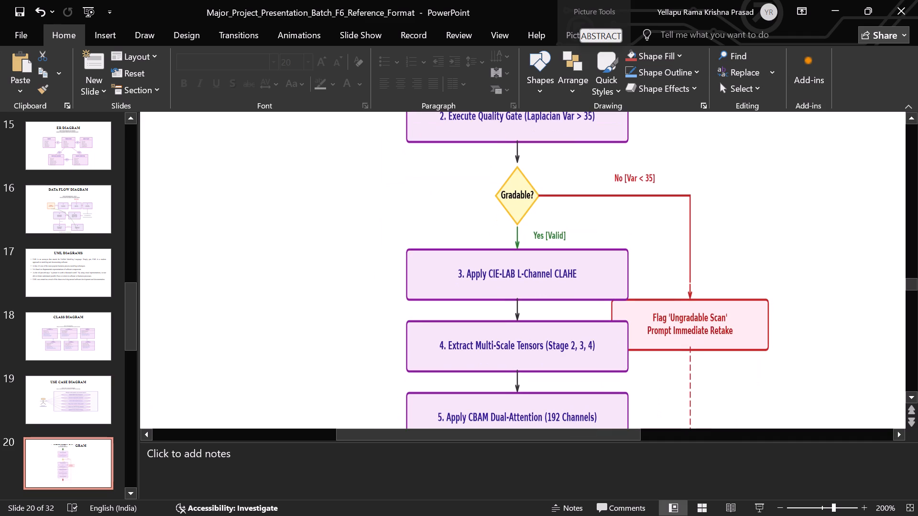
drag(595, 185, 595, 184)
drag(577, 306, 588, 281)
ctrl+scroll(588, 281, down, 2)
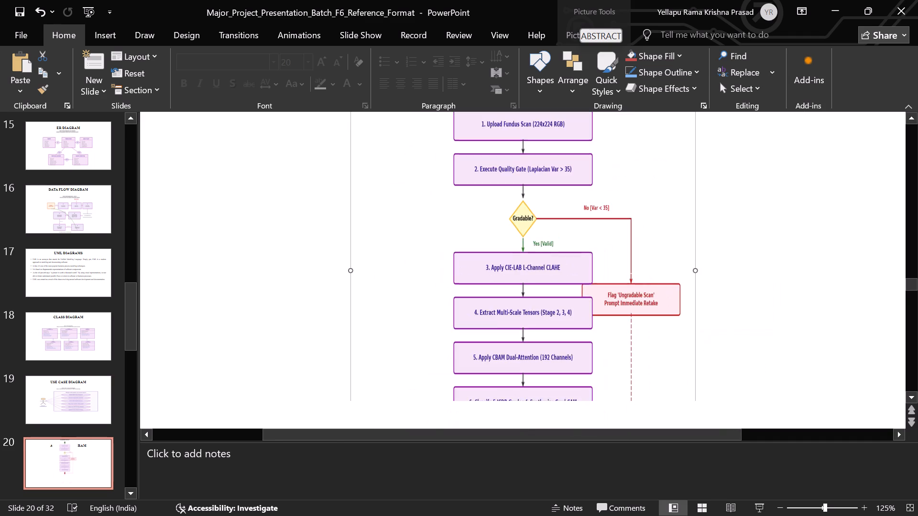
key(alt+Tab)
drag(466, 319, 451, 305)
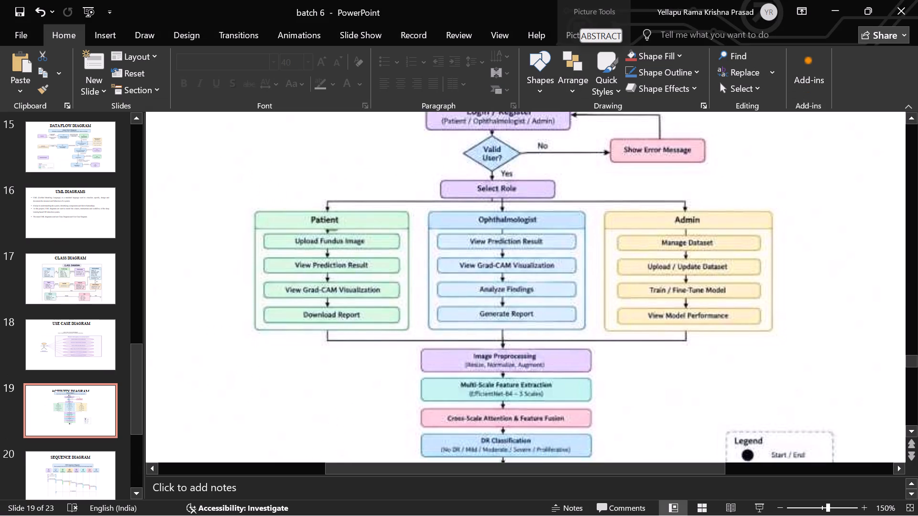
drag(451, 305, 448, 281)
ctrl+scroll(448, 281, down, 4)
In the reference-format deck, move the activity diagram picture down to sit centred beneath the ACTIVITY DIAGRAM title.
key(alt+Tab)
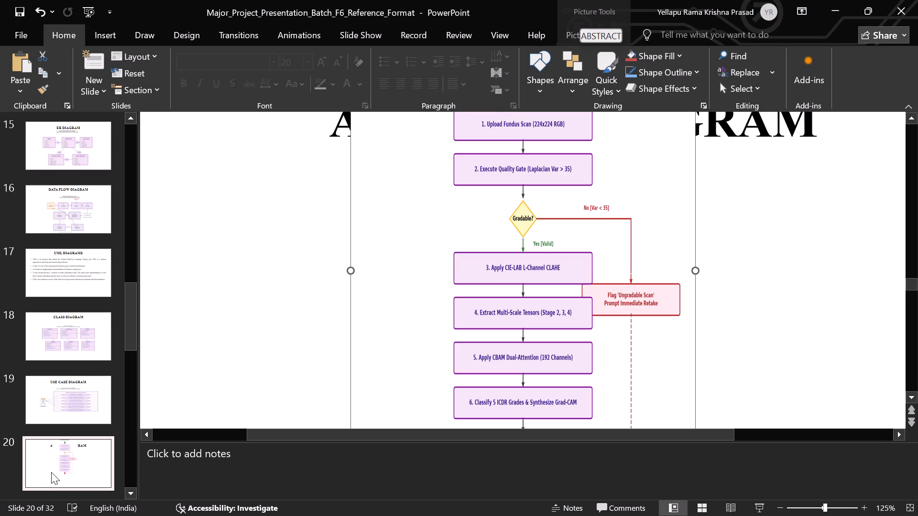
click(51, 472)
ctrl+scroll(439, 298, down, 6)
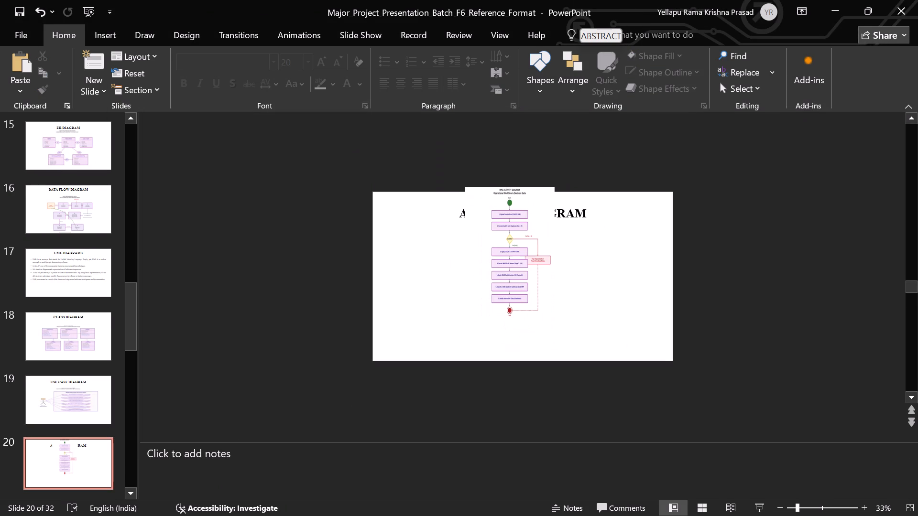
click(536, 282)
drag(522, 281, 522, 281)
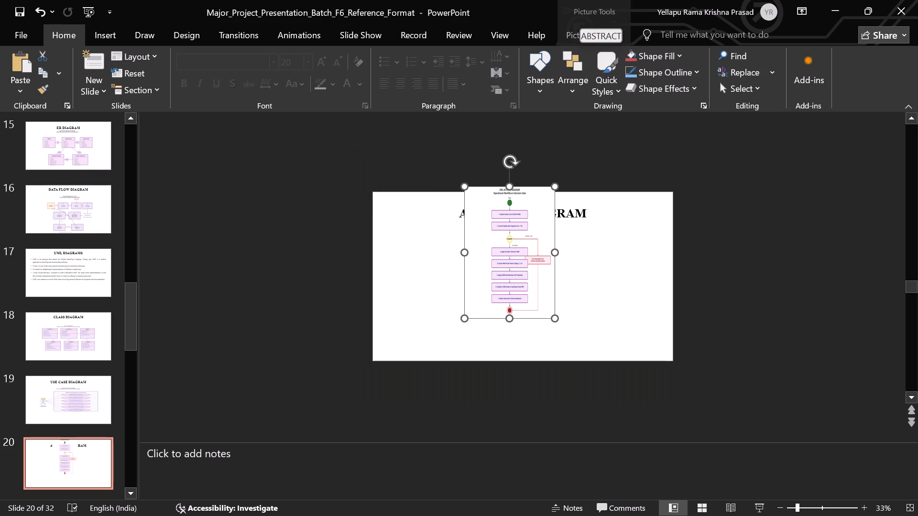
drag(522, 281, 523, 316)
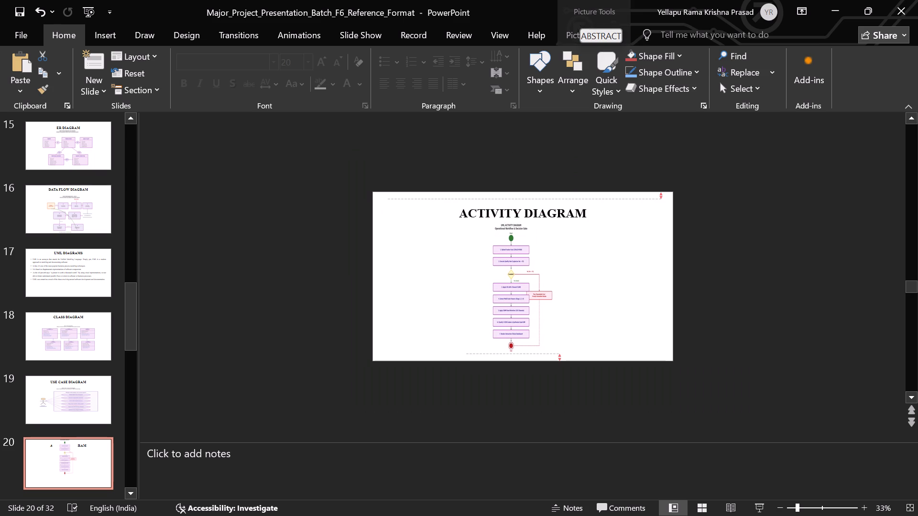
drag(523, 316, 530, 323)
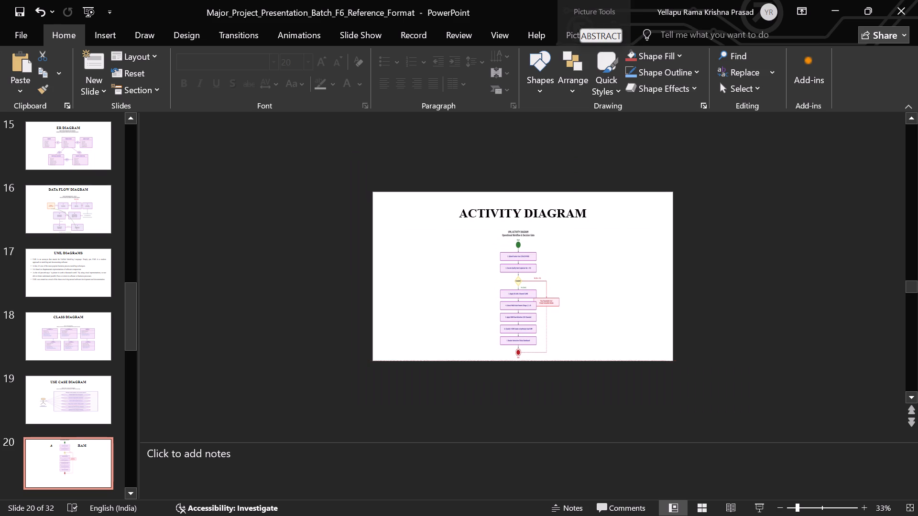
drag(530, 323, 528, 316)
click(429, 316)
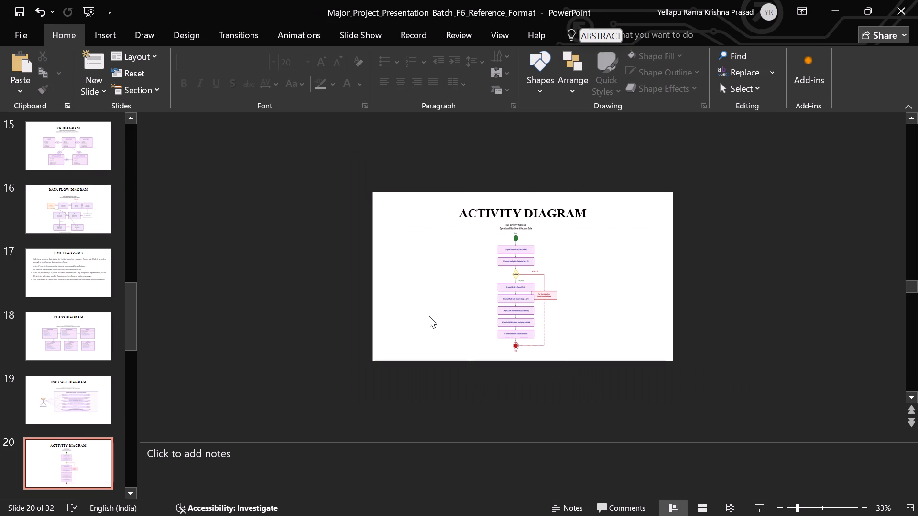
Compare the batch 6 deck's use case, activity and sequence diagram slides with the reference-format deck's activity and class diagrams.
click(67, 458)
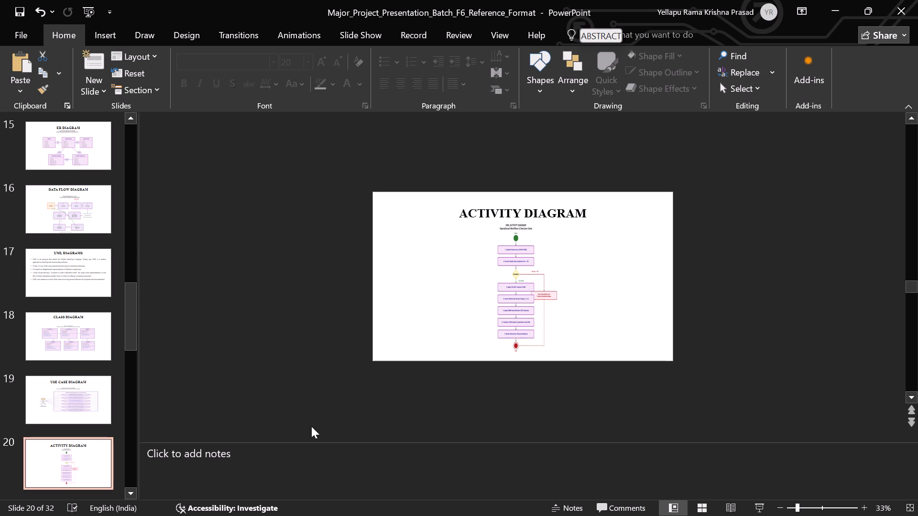
key(alt+Tab)
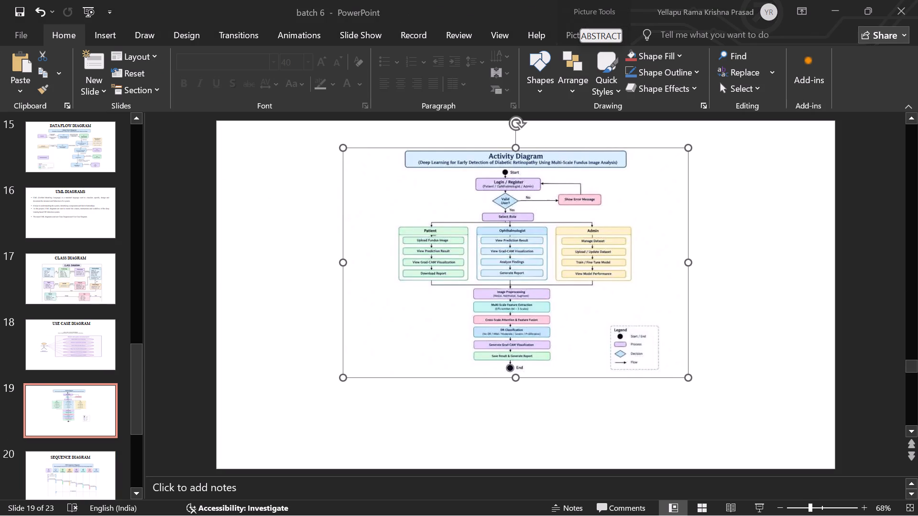
drag(283, 315, 290, 351)
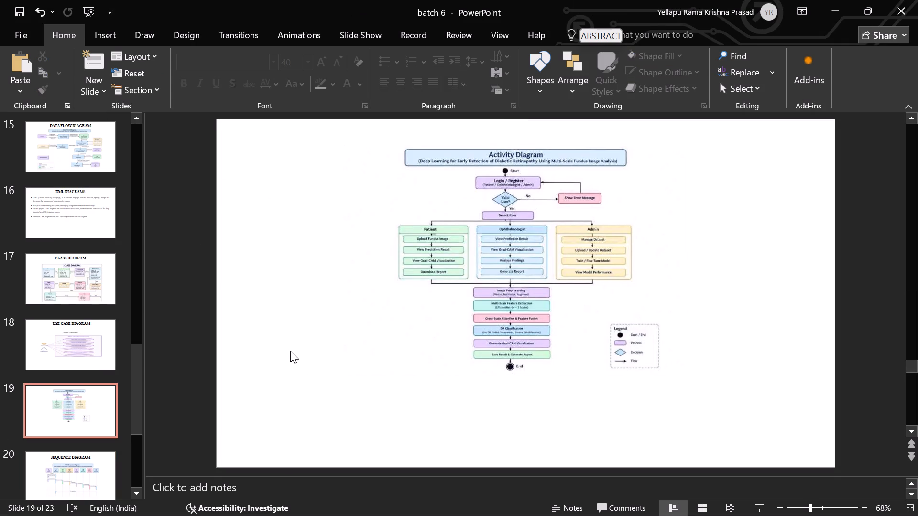
click(79, 338)
click(73, 394)
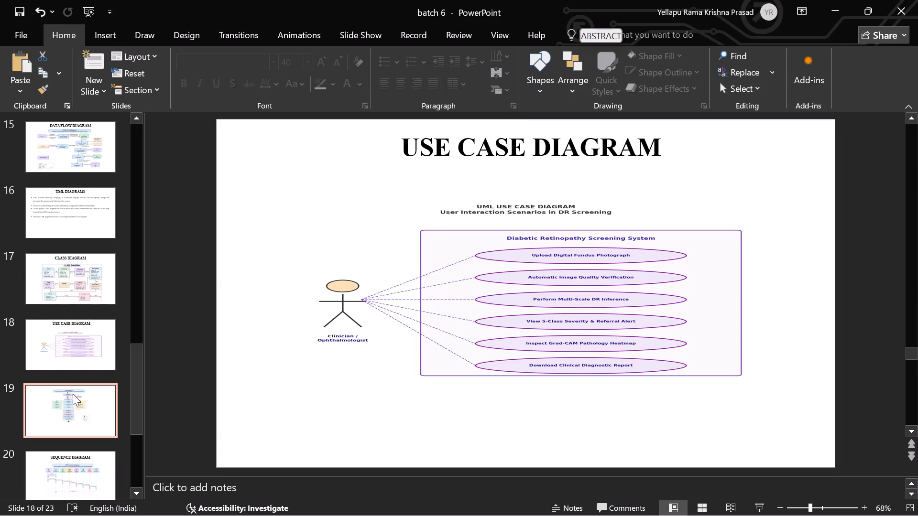
click(82, 456)
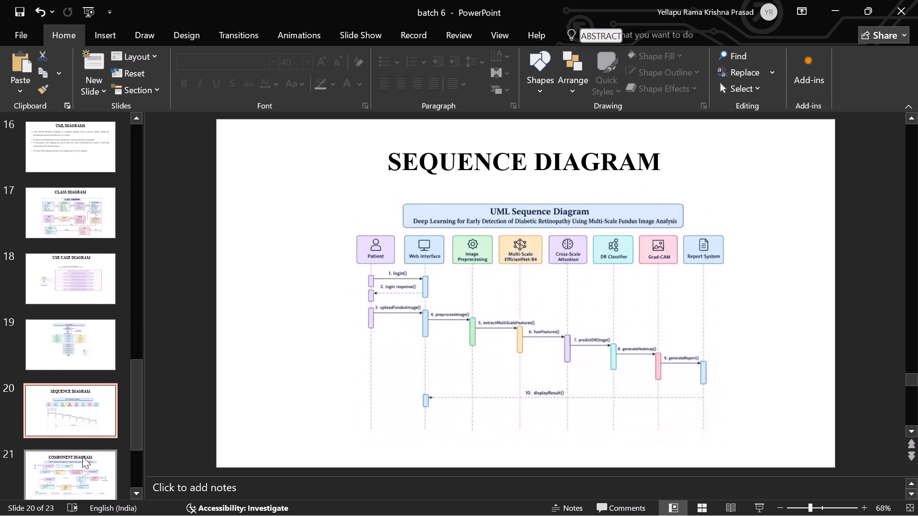
click(64, 358)
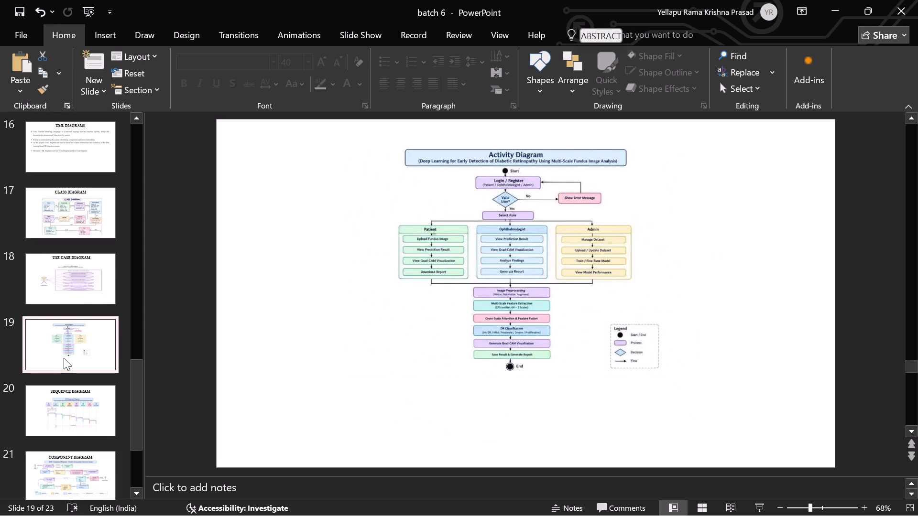
key(alt+Tab)
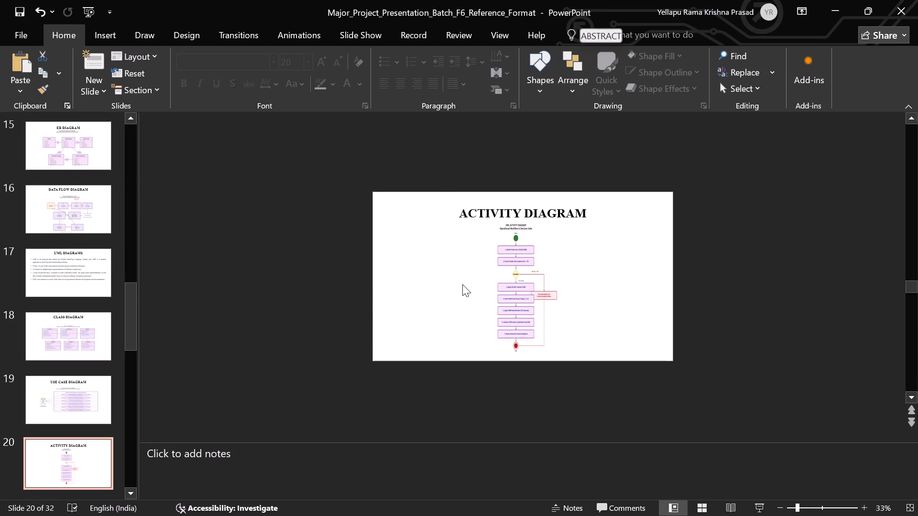
ctrl+scroll(462, 284, up, 5)
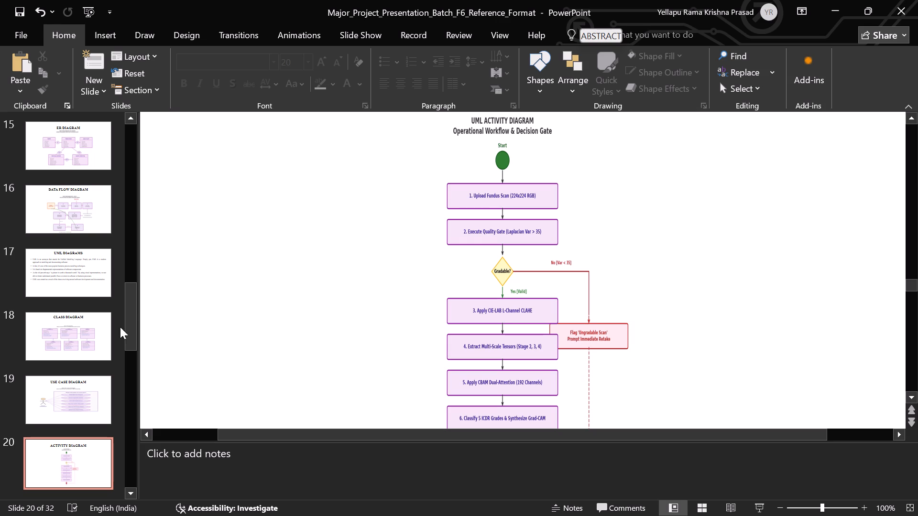
click(87, 331)
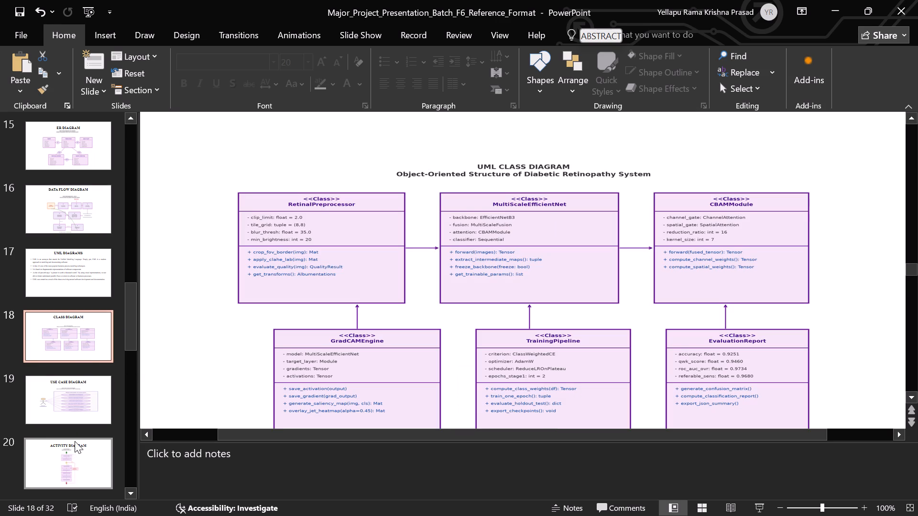
Copy the ACTIVITY DIAGRAM slide from the reference-format deck and paste it after the batch 6 deck's old activity diagram slide.
click(67, 469)
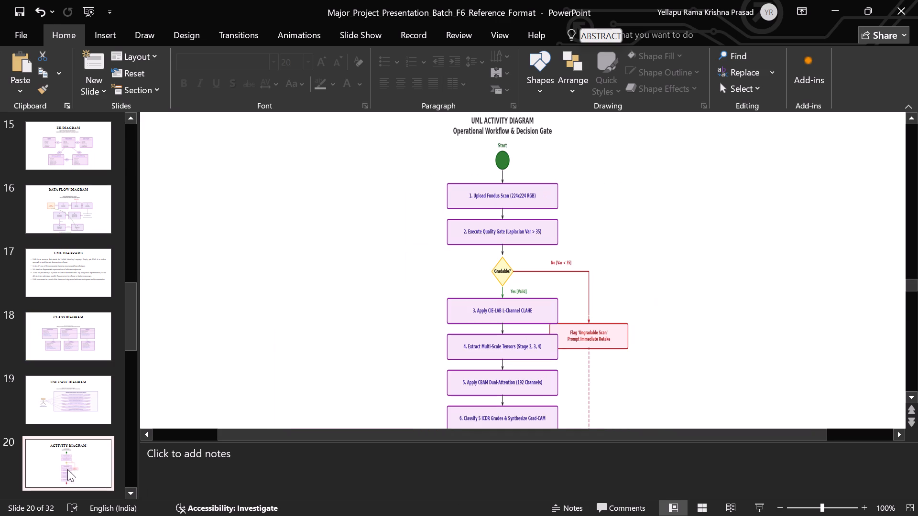
key(ctrl+c)
key(alt+Tab)
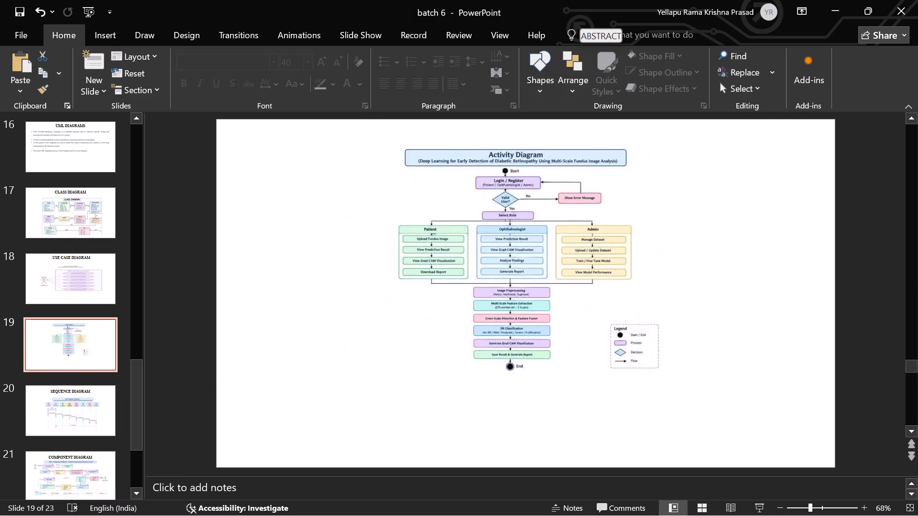
click(77, 360)
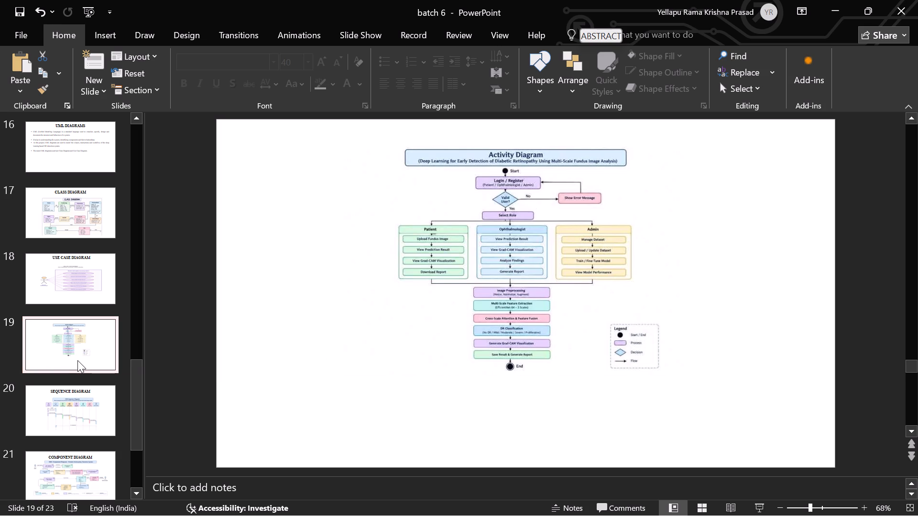
key(ctrl+v)
click(72, 414)
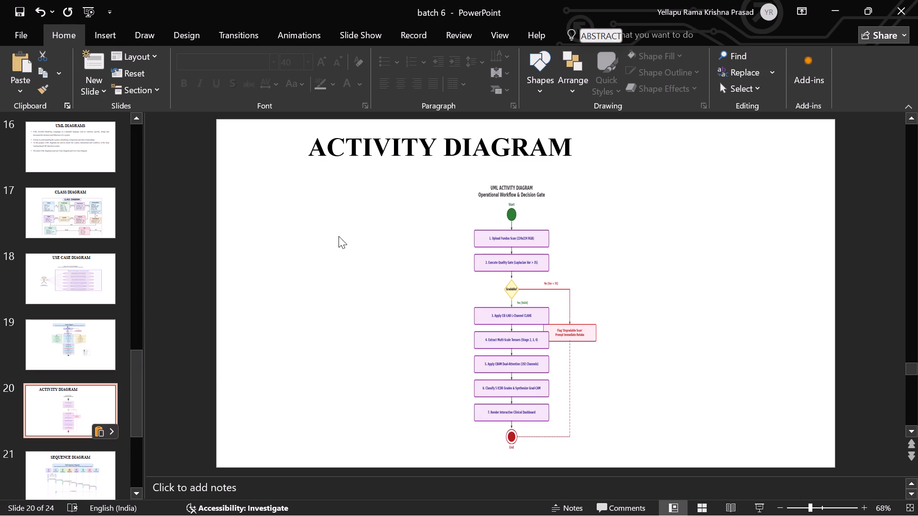
Indent the pasted slide's ACTIVITY DIAGRAM title by two tab stops so it sits roughly centred above the diagram.
click(306, 149)
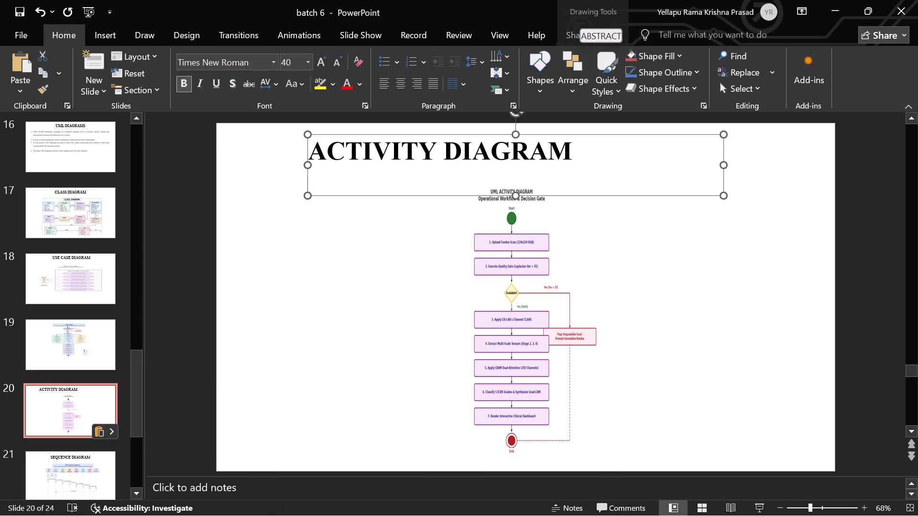
key(Tab)
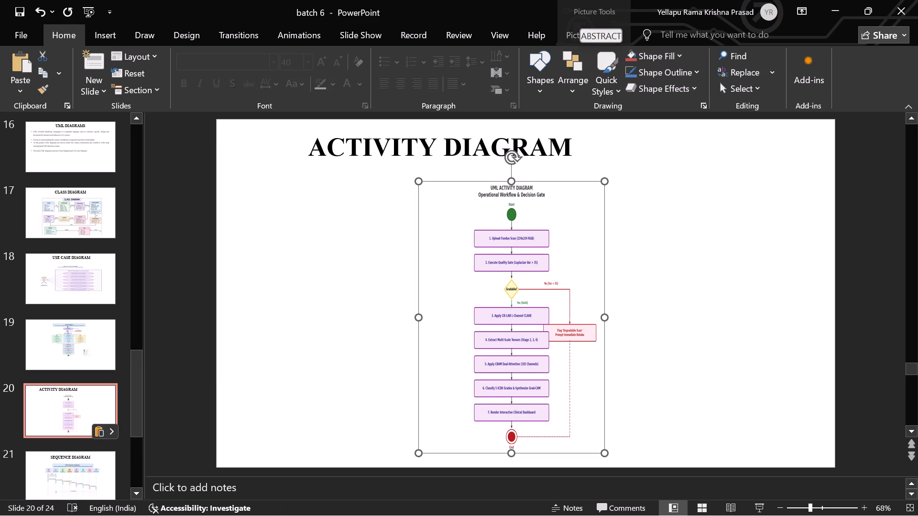
click(311, 148)
click(311, 148)
click(316, 154)
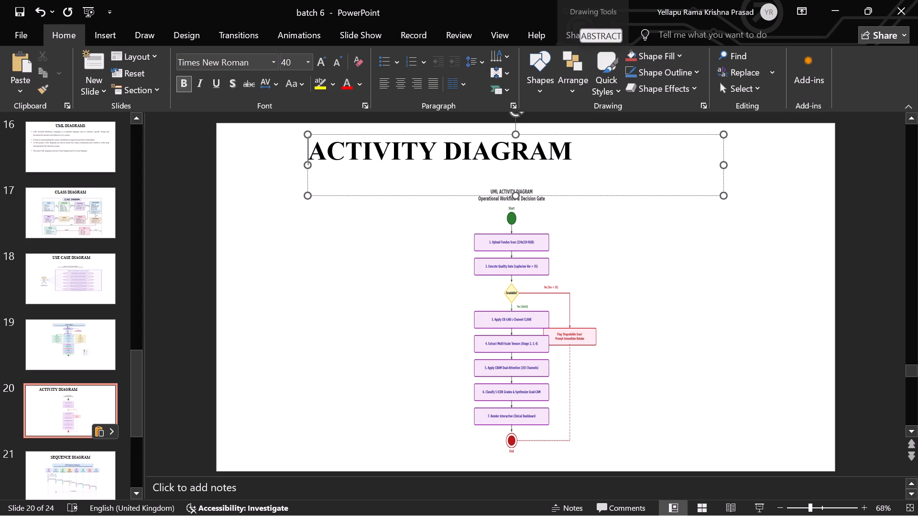
key(Tab)
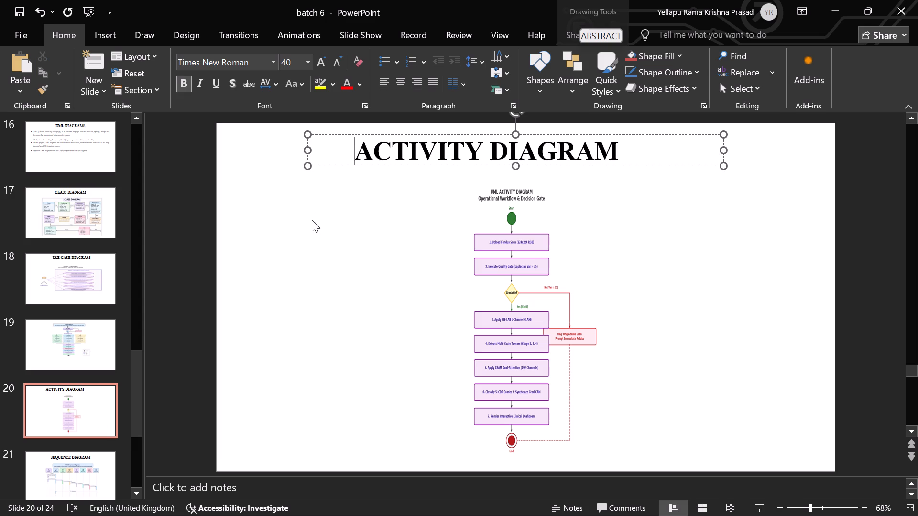
key(Tab)
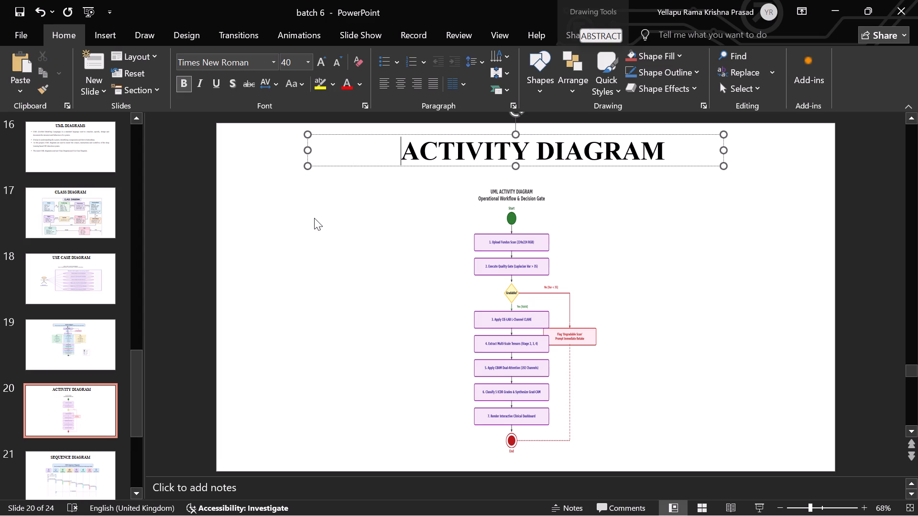
click(268, 234)
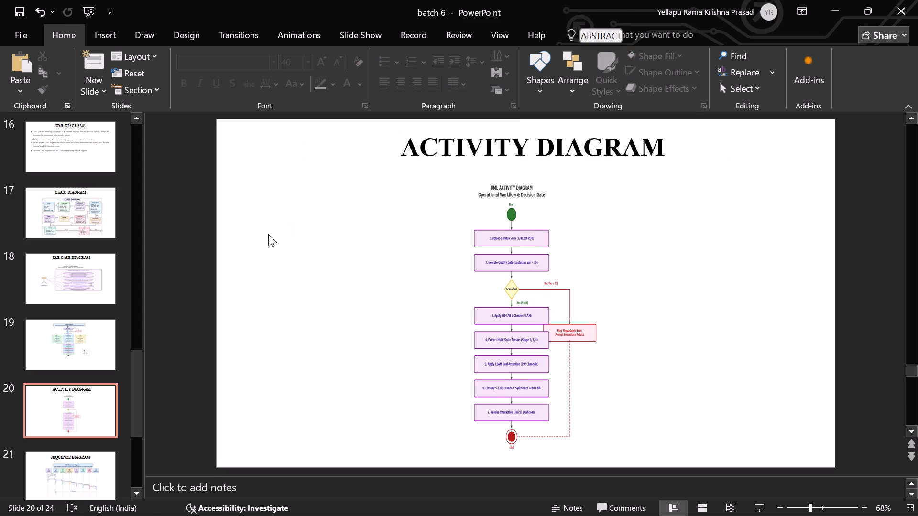
Delete the old untitled activity diagram slide with the Patient, Ophthalmologist and Admin branches from the batch 6 deck.
click(81, 348)
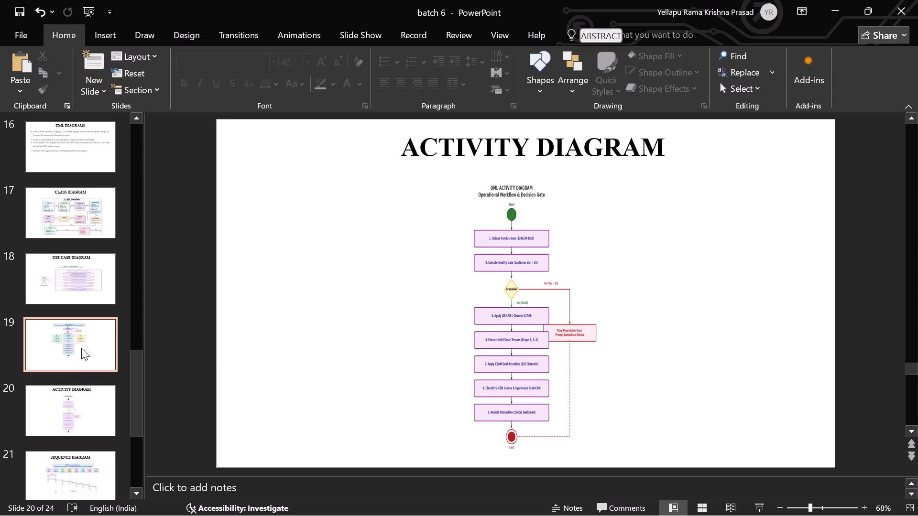
key(Delete)
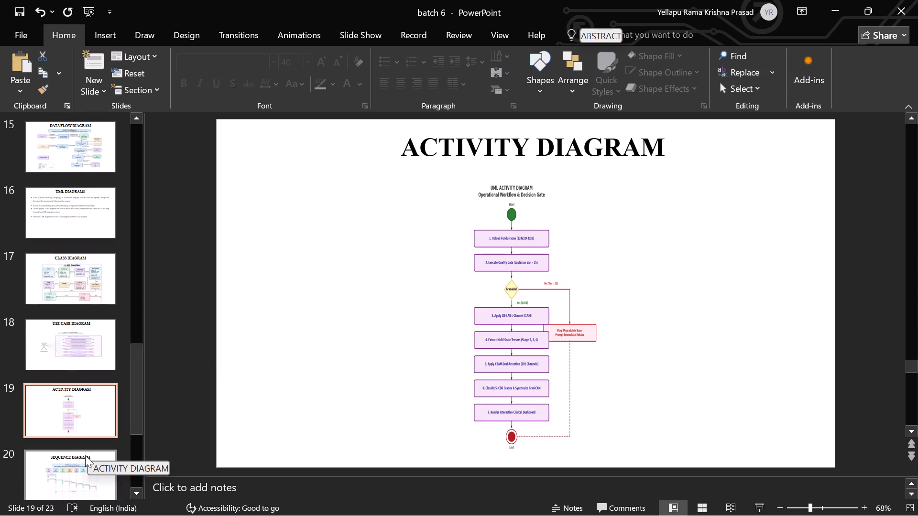
Examine the batch 6 deck's sequence diagram and the reference-format deck's sequence diagram down to its last message.
click(85, 458)
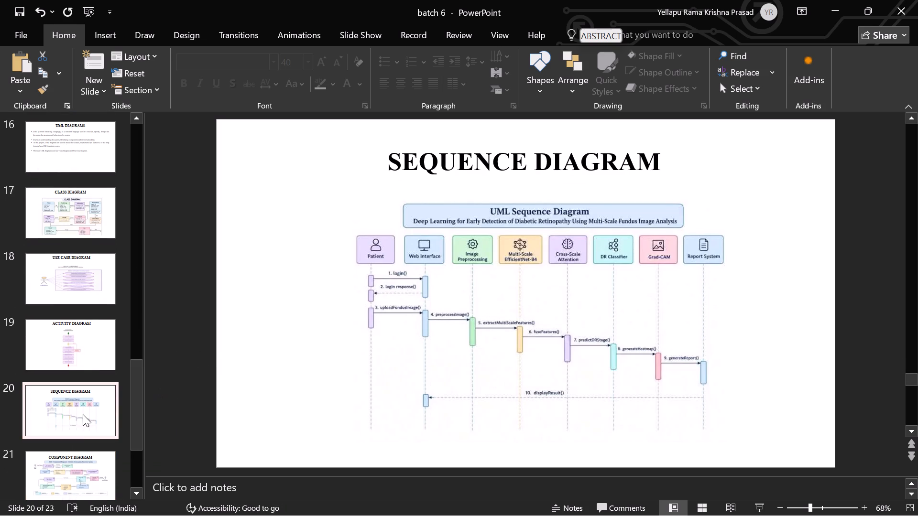
key(alt+Tab)
click(34, 462)
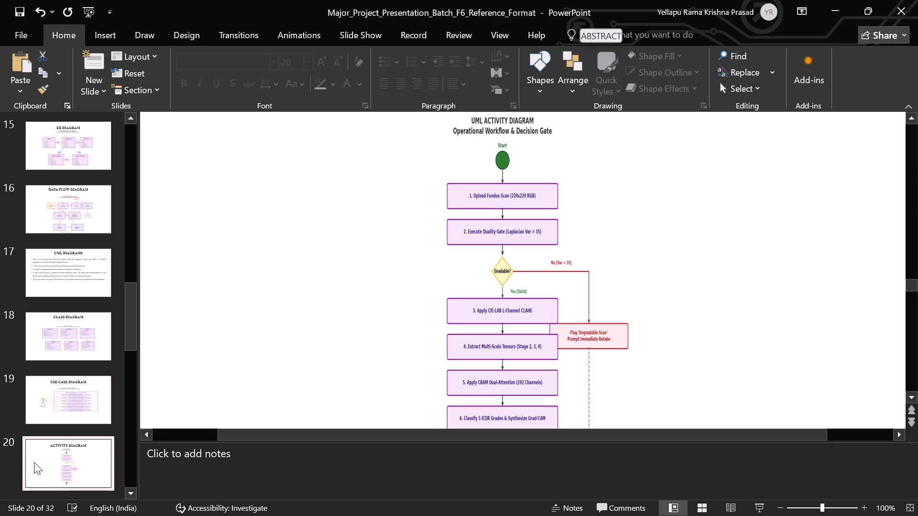
scroll(34, 462, down, 1)
click(63, 457)
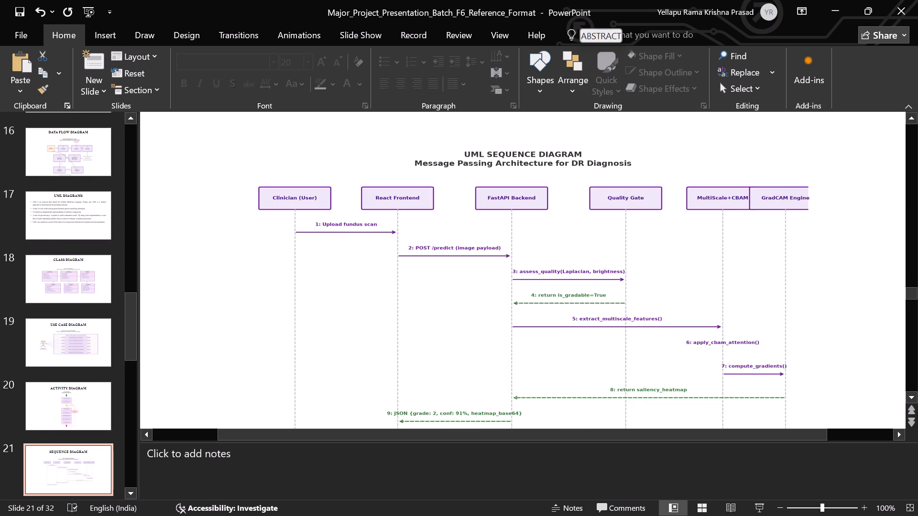
scroll(405, 321, down, 1)
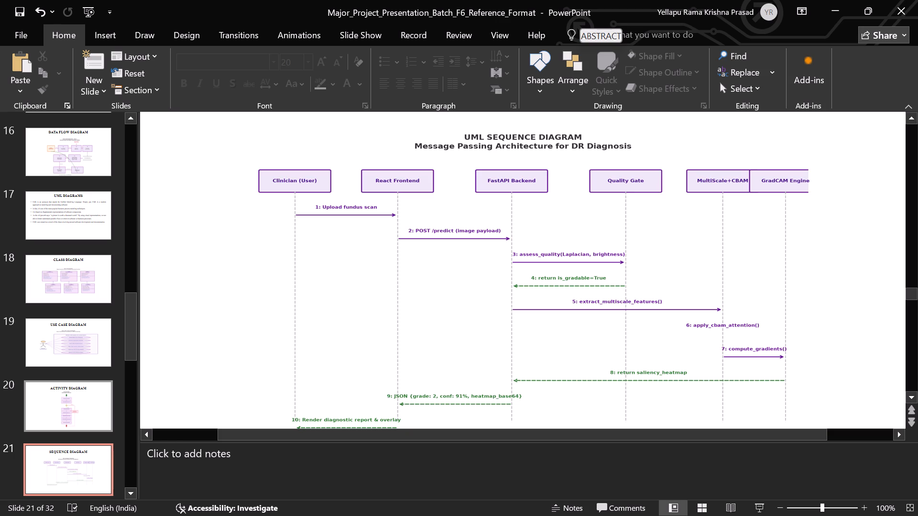
click(65, 464)
scroll(65, 464, down, 1)
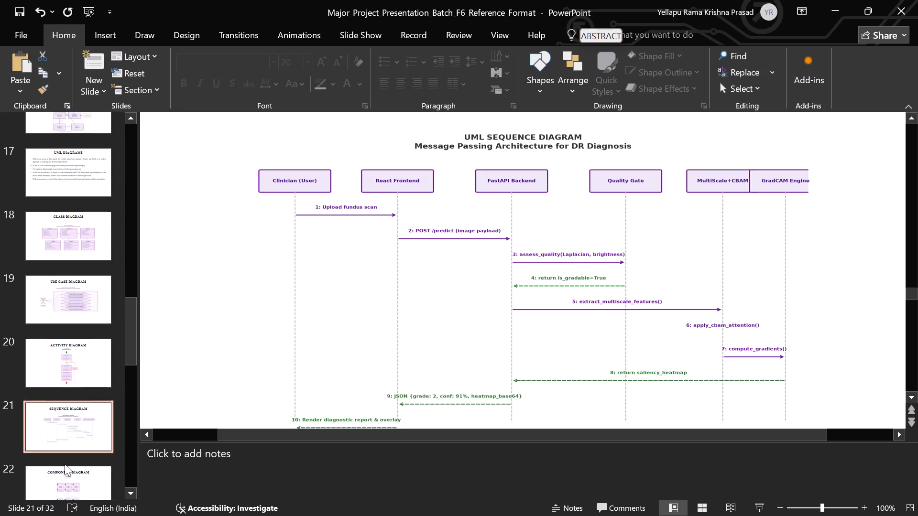
scroll(65, 464, down, 1)
click(69, 417)
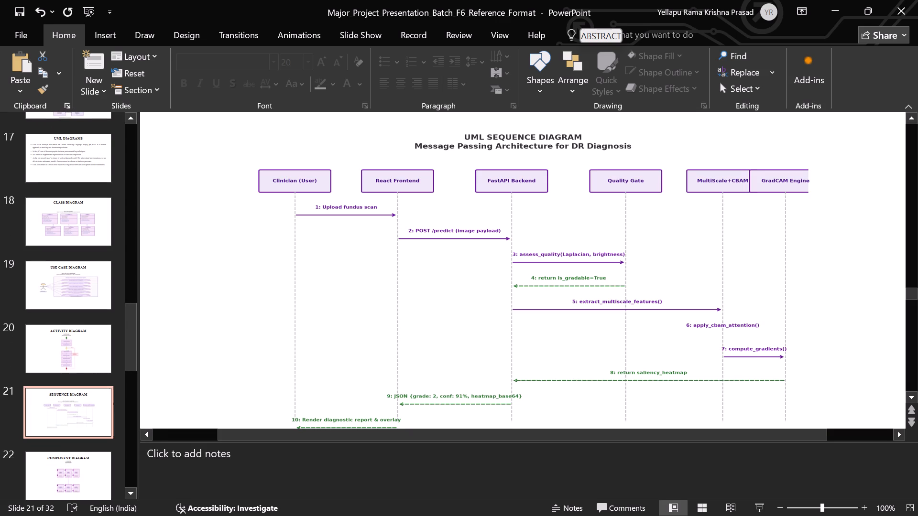
scroll(365, 259, up, 1)
Copy the SEQUENCE DIAGRAM slide from the reference-format deck and paste it after the batch 6 deck's old sequence diagram slide.
click(70, 404)
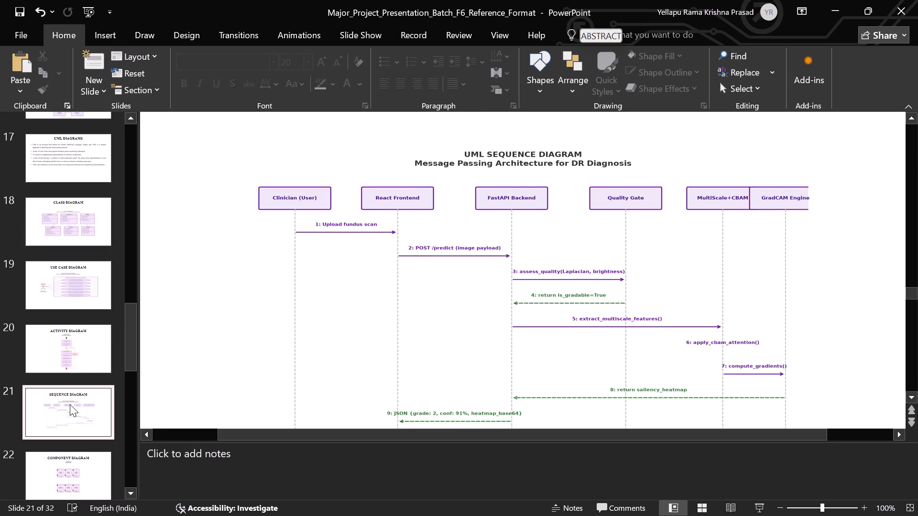
key(ctrl+c)
key(alt+Tab)
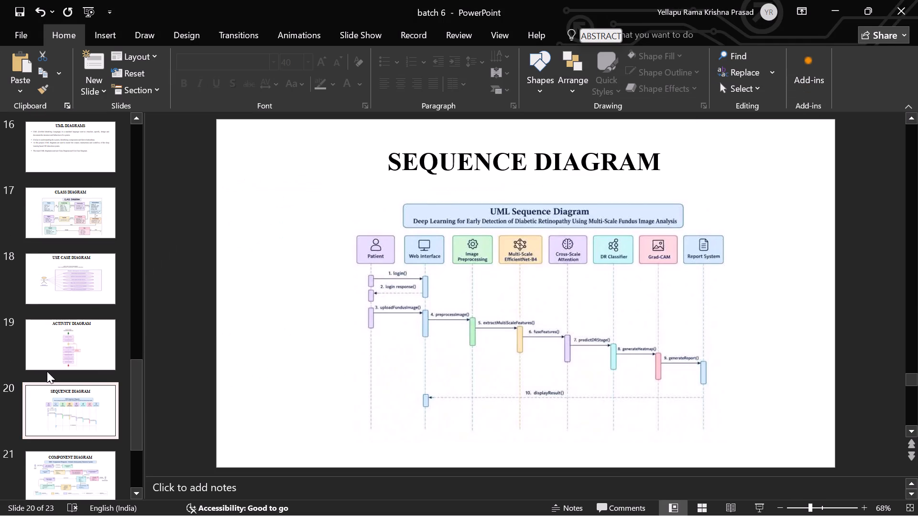
key(ctrl+v)
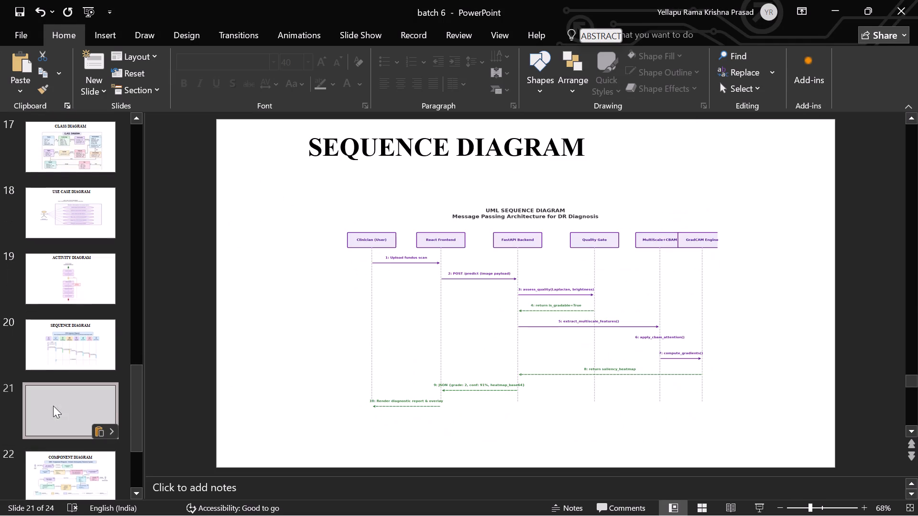
Indent the pasted slide's SEQUENCE DIAGRAM title by two tab stops so it sits roughly centred above the diagram.
click(317, 156)
key(Left)
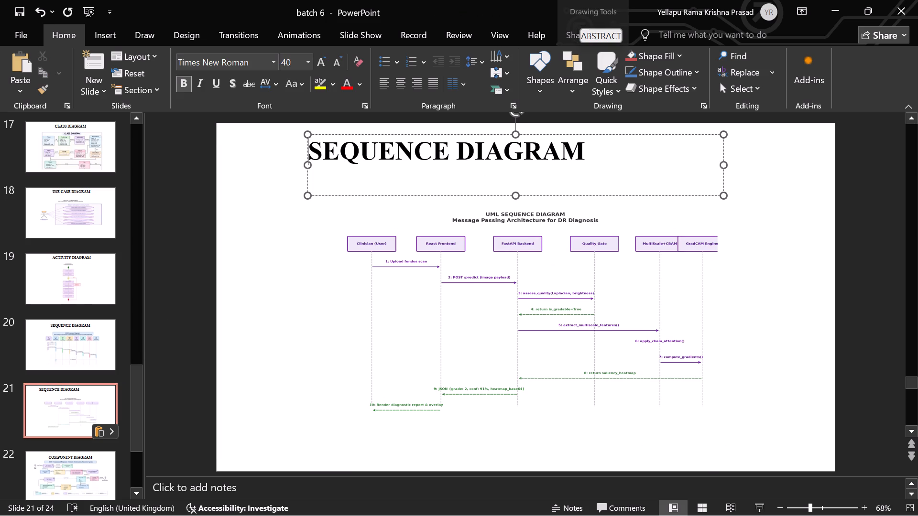
key(Tab)
key(Tab)
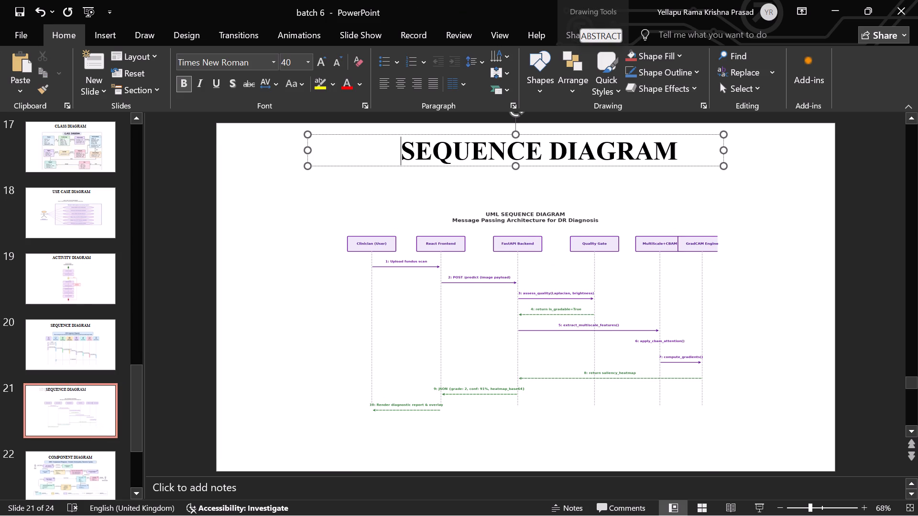
click(293, 308)
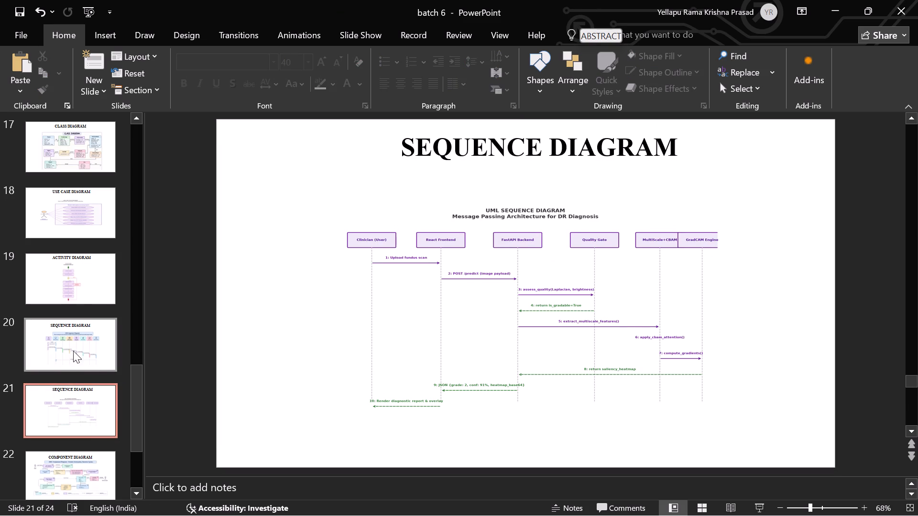
Delete the old SEQUENCE DIAGRAM slide with the coloured Patient-to-Report System lifelines from the batch 6 deck.
click(73, 351)
key(Delete)
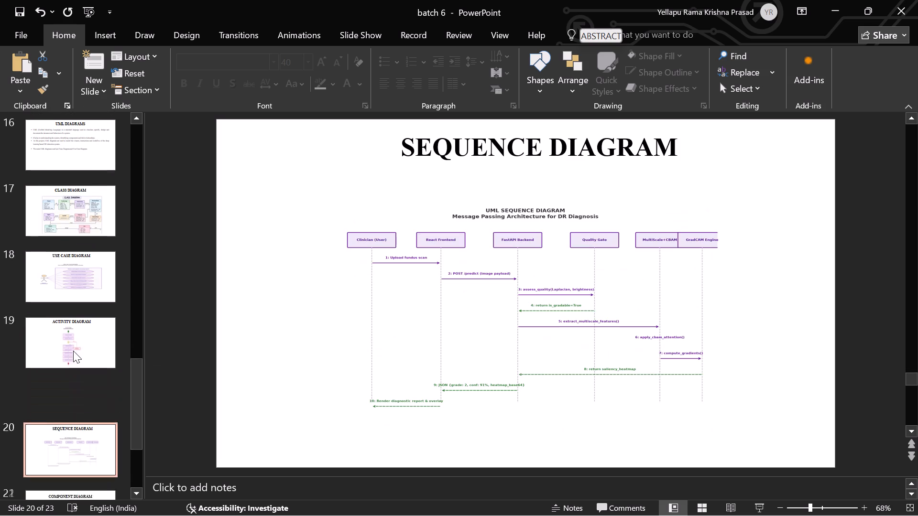
Enlarge the sequence diagram picture slightly by its upper-left corner, keeping its lower-right corner in place.
click(398, 284)
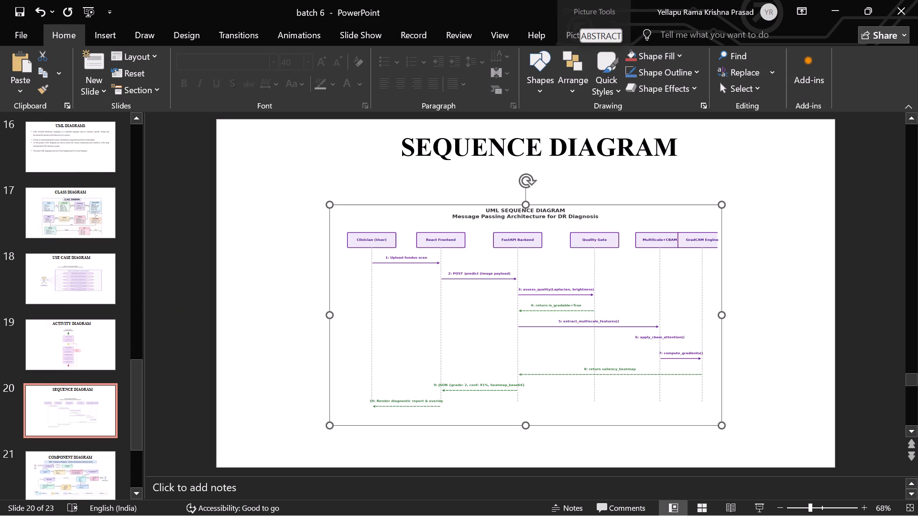
drag(330, 203, 330, 203)
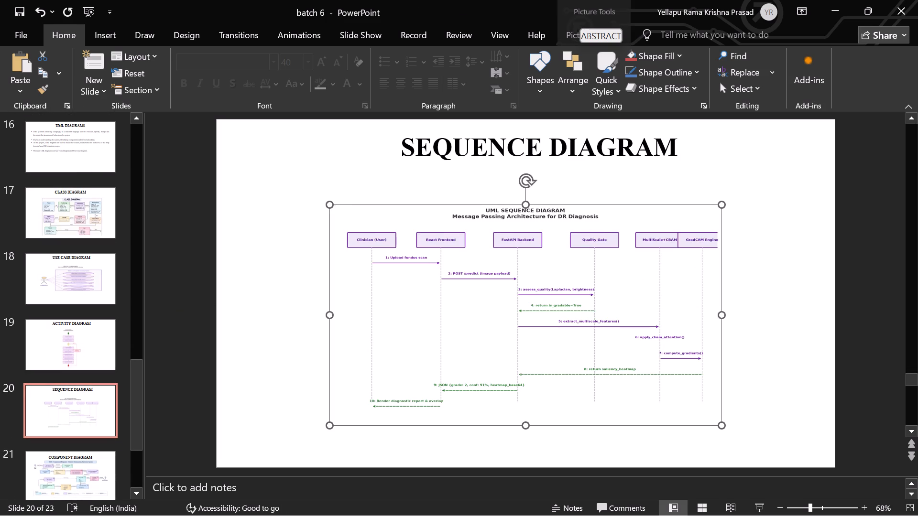
drag(330, 203, 315, 194)
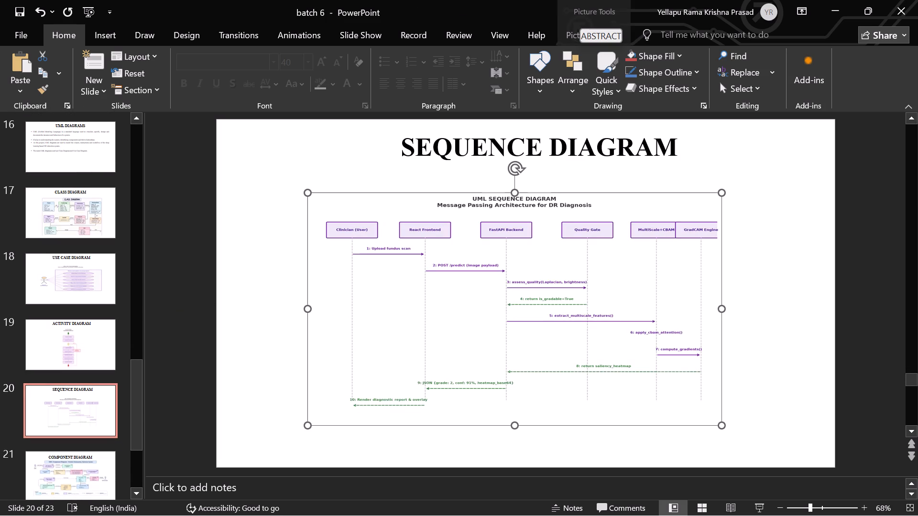
click(281, 261)
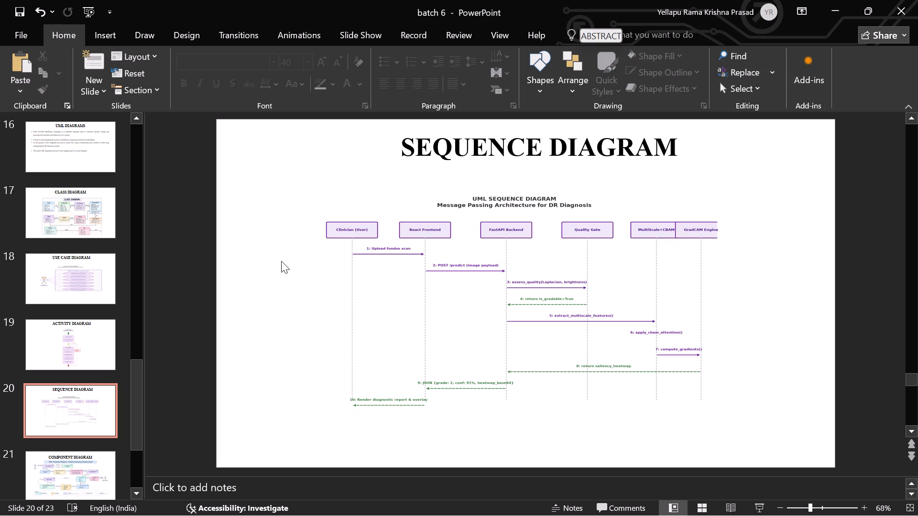
Compare the component diagrams of the batch 6 and reference-format decks, examining the reference diagram's boxes down to its lower row.
scroll(72, 396, down, 1)
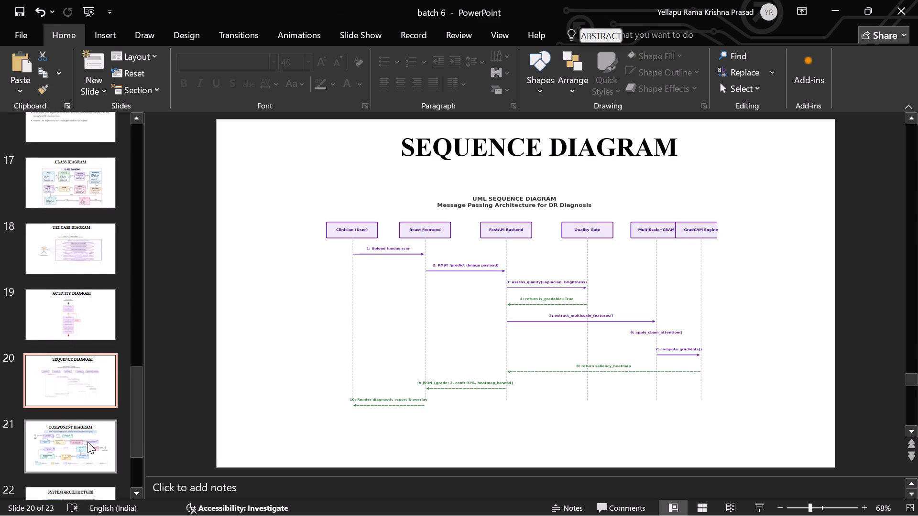
click(87, 441)
scroll(87, 441, down, 1)
key(alt+Tab)
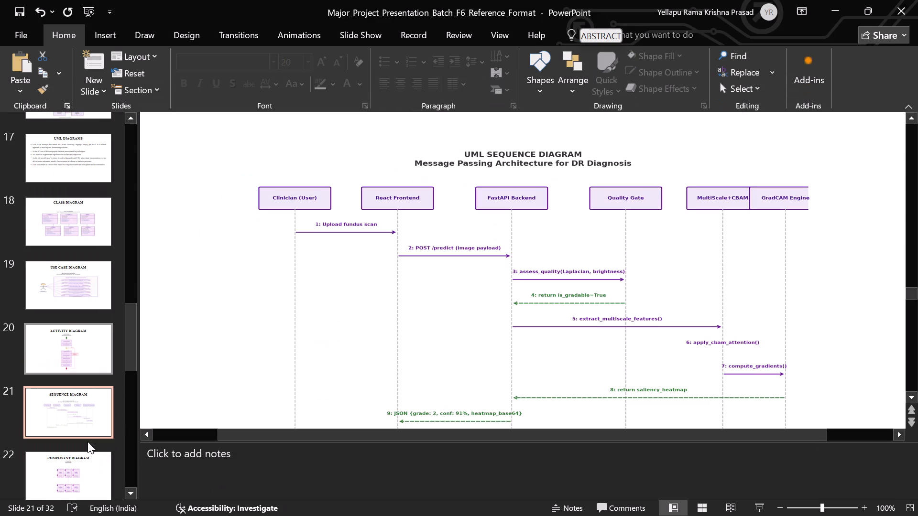
key(Down)
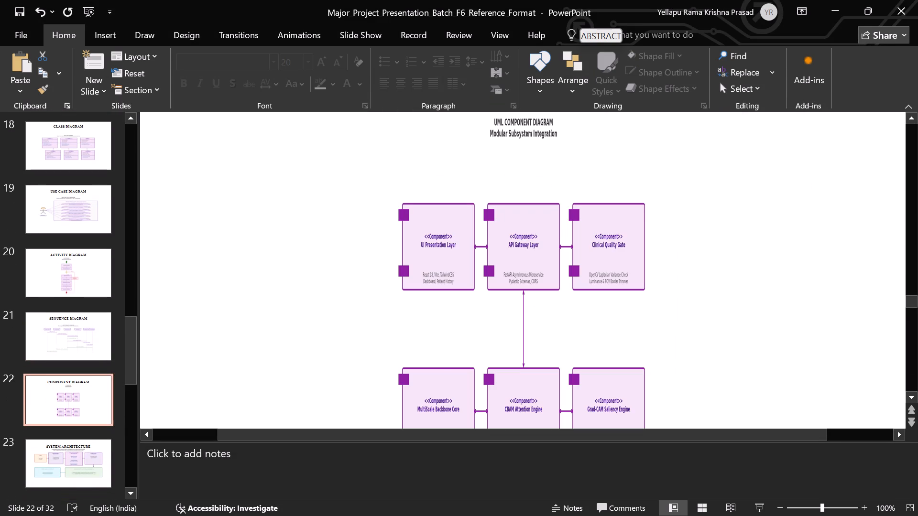
key(alt+Tab)
ctrl+scroll(473, 272, up, 3)
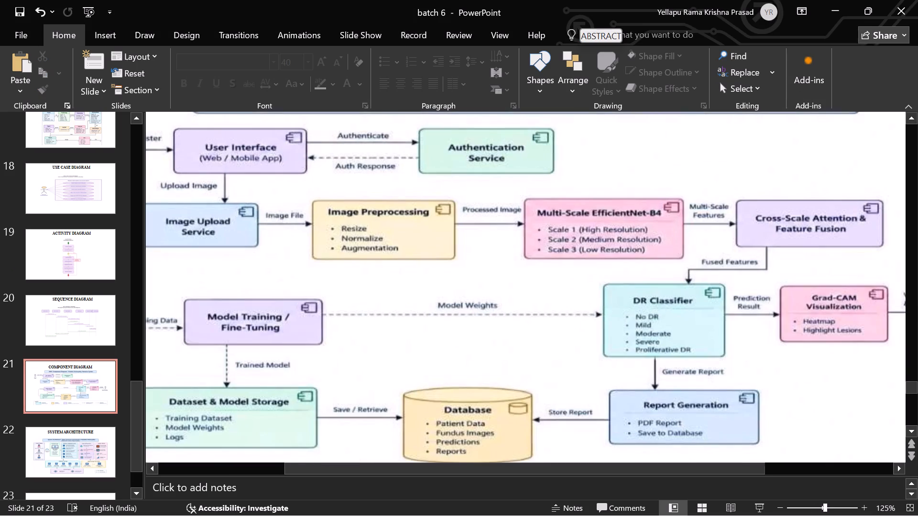
drag(423, 334, 466, 307)
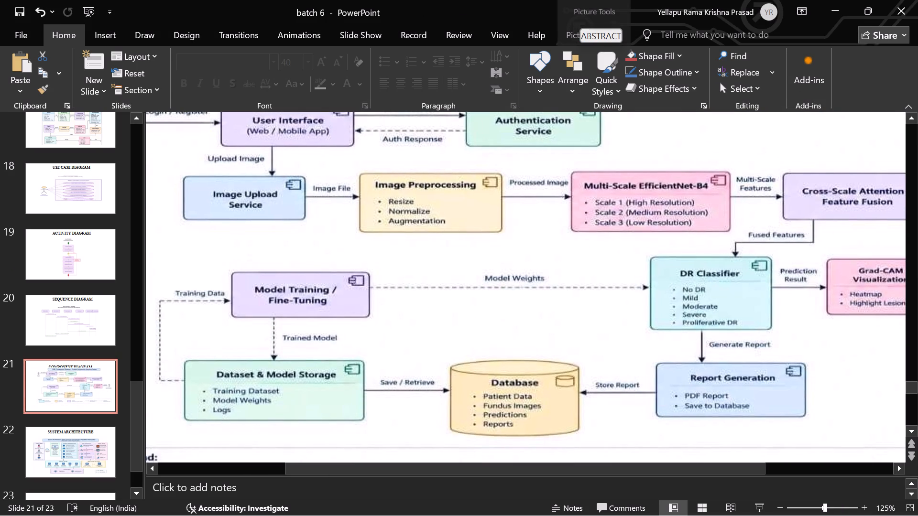
ctrl+scroll(520, 315, down, 1)
key(alt+Tab)
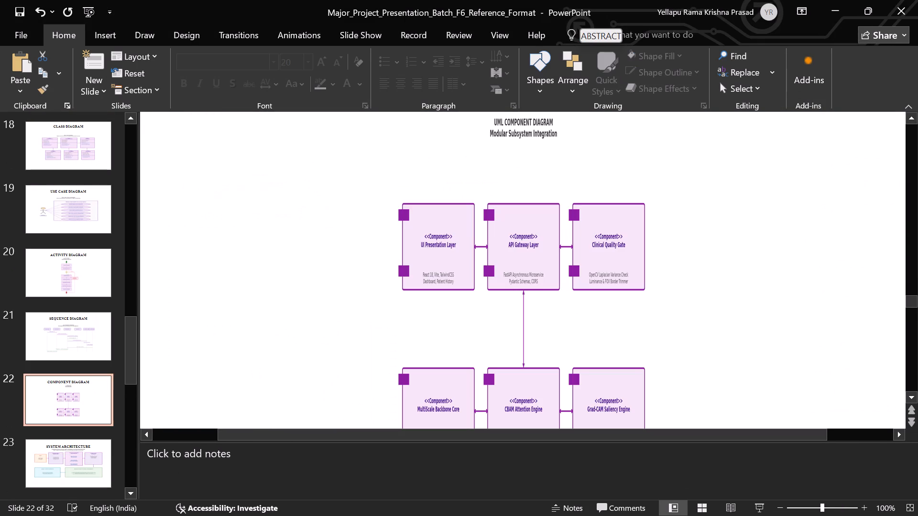
ctrl+scroll(516, 293, down, 4)
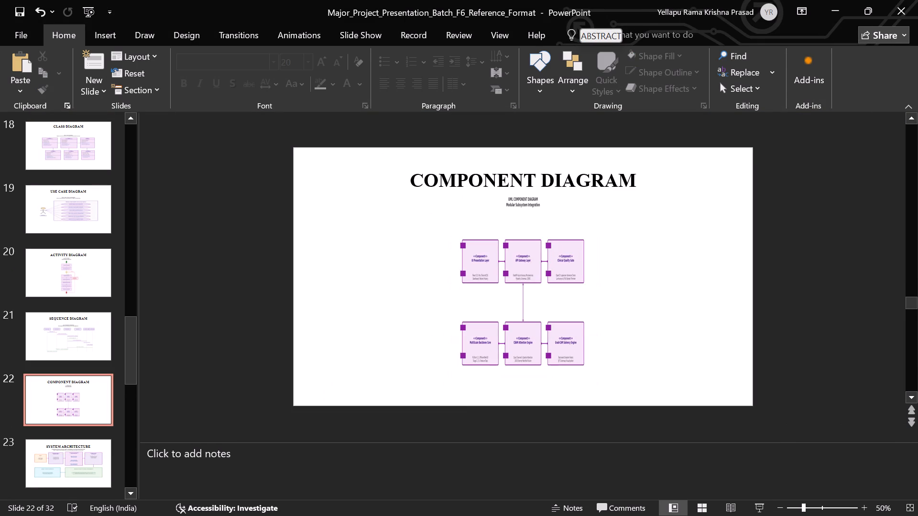
click(533, 278)
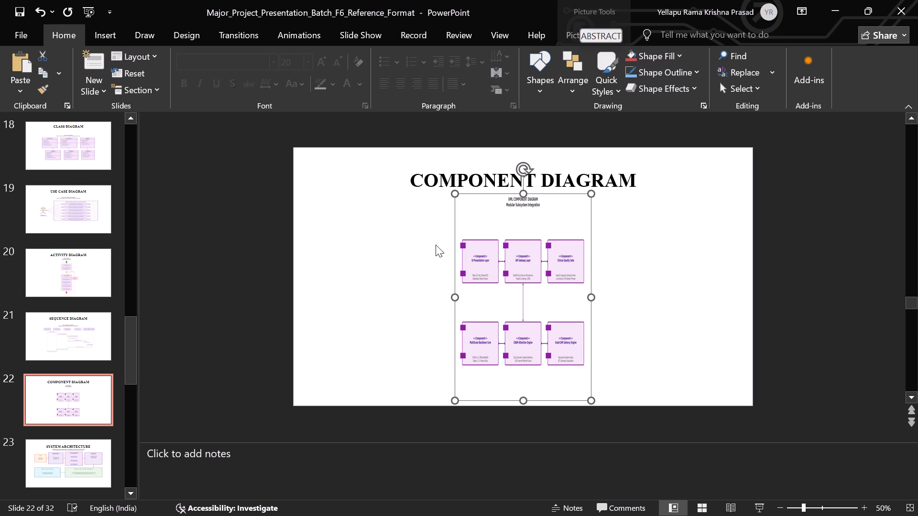
click(246, 306)
ctrl+scroll(366, 288, up, 3)
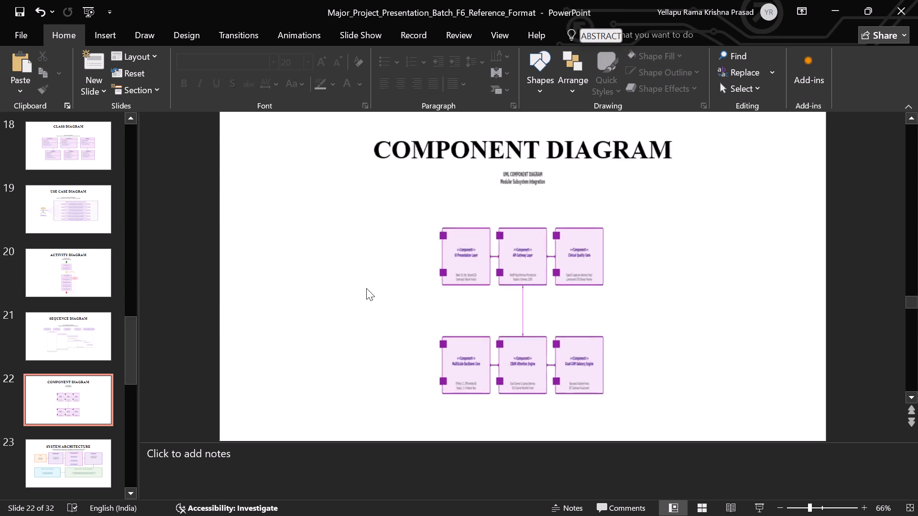
ctrl+scroll(366, 288, up, 2)
drag(254, 324, 248, 291)
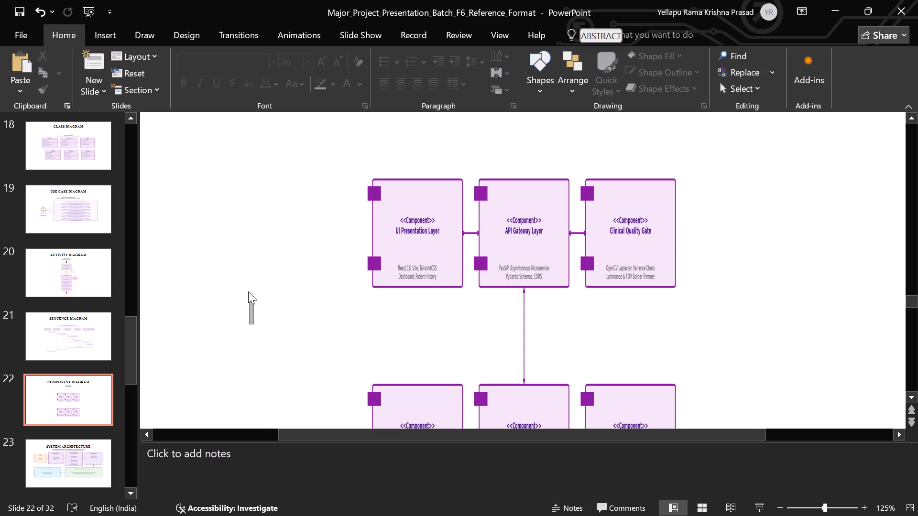
drag(248, 291, 247, 303)
click(405, 325)
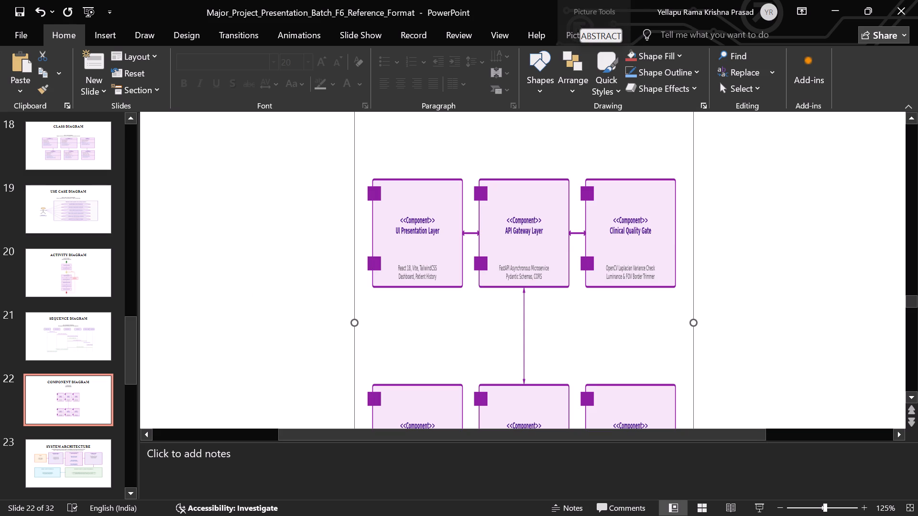
click(249, 338)
drag(289, 353, 276, 330)
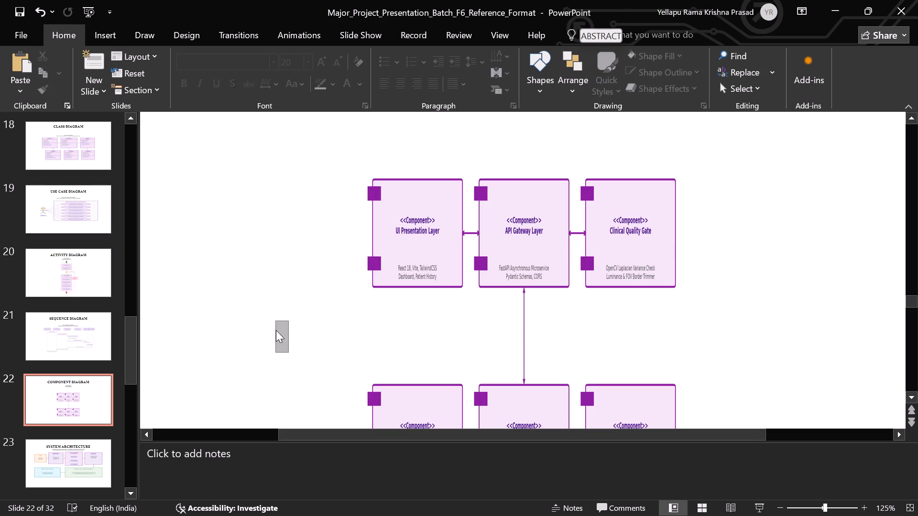
scroll(862, 347, down, 1)
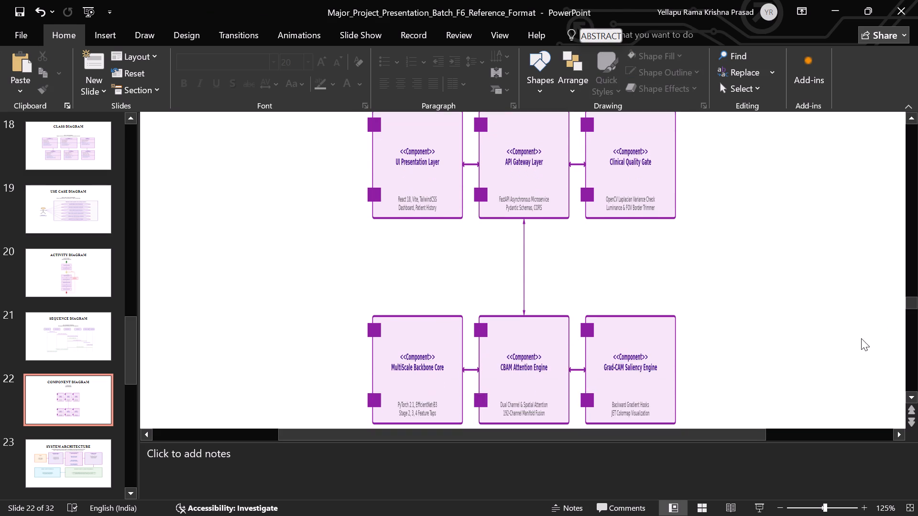
scroll(854, 286, down, 1)
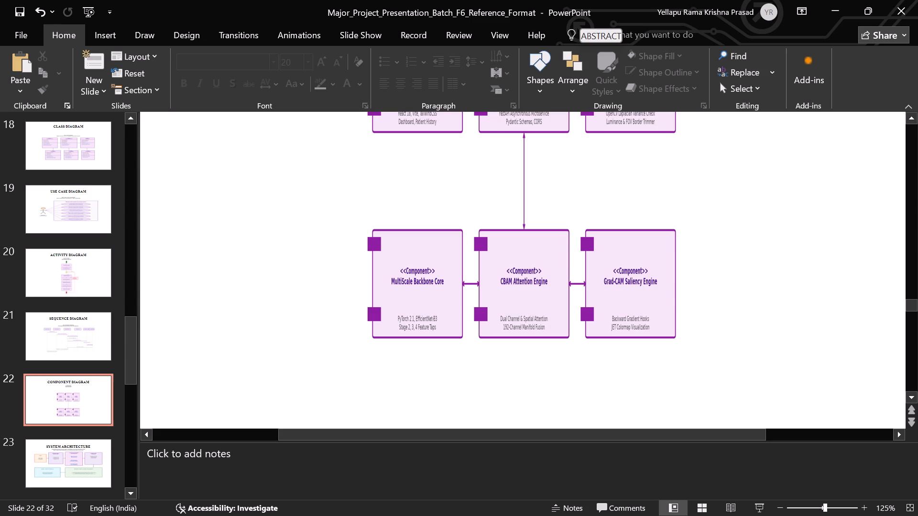
scroll(507, 288, up, 2)
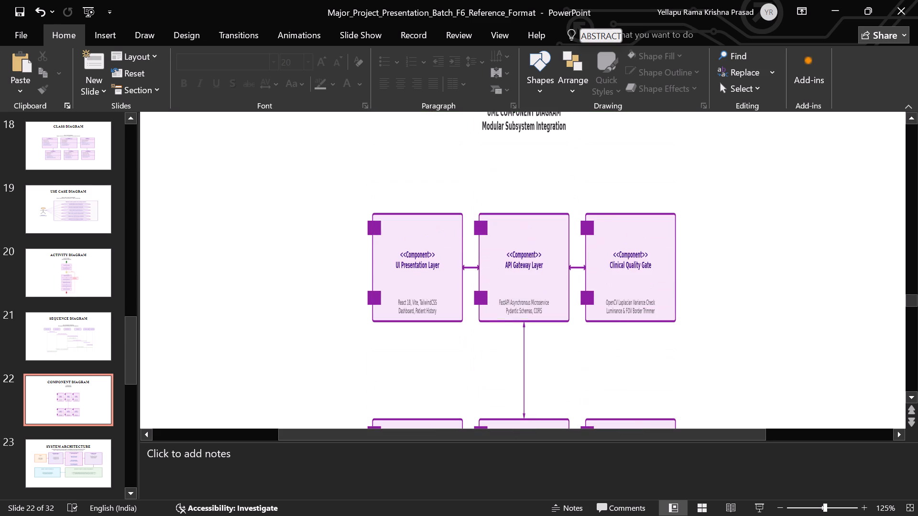
scroll(289, 253, up, 1)
ctrl+scroll(227, 247, down, 3)
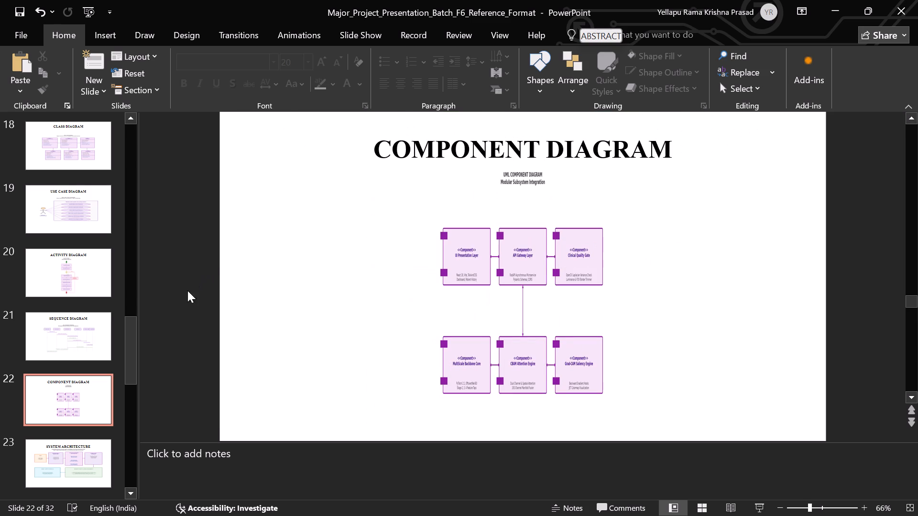
click(74, 402)
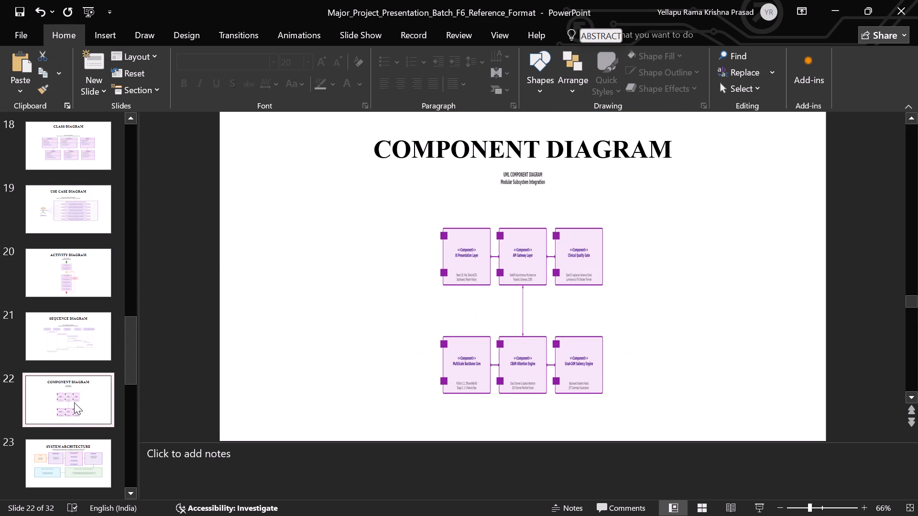
click(90, 457)
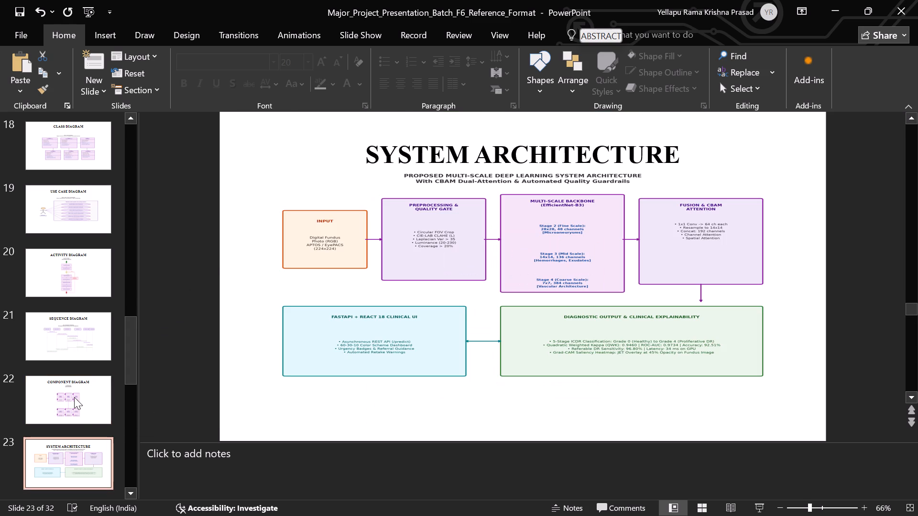
click(74, 397)
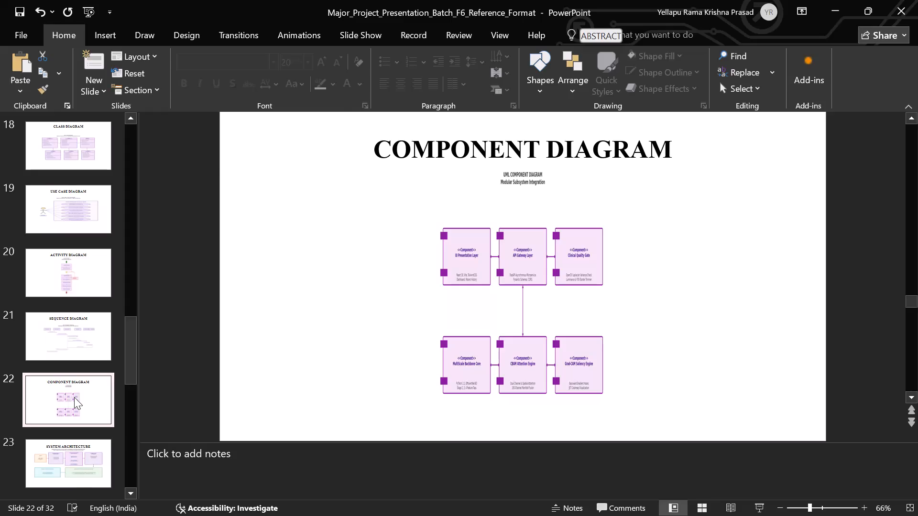
Delete the old coloured UML component diagram picture from the batch 6 deck's COMPONENT DIAGRAM slide, keeping the title.
key(alt+Tab)
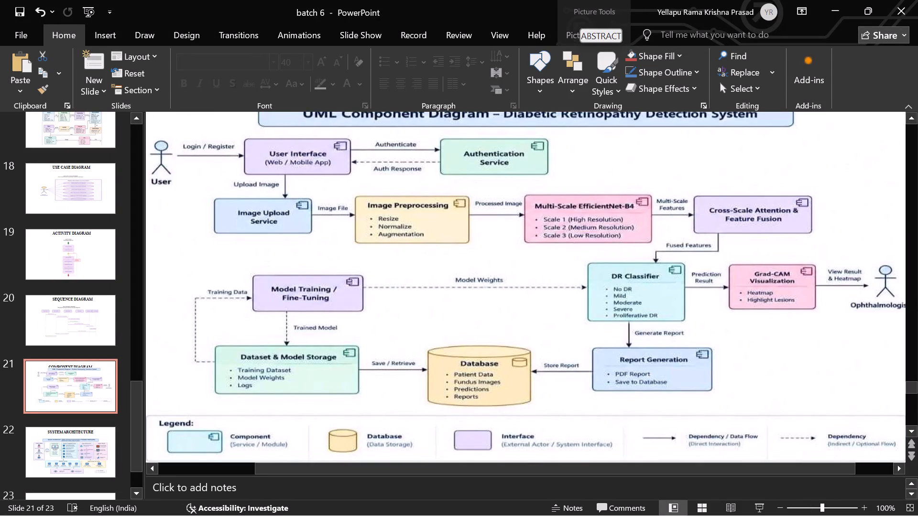
ctrl+scroll(398, 370, down, 2)
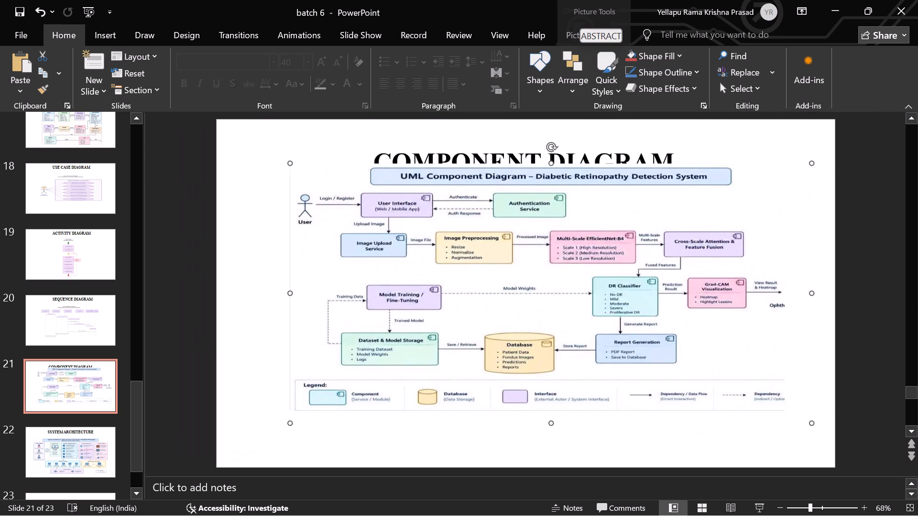
click(60, 386)
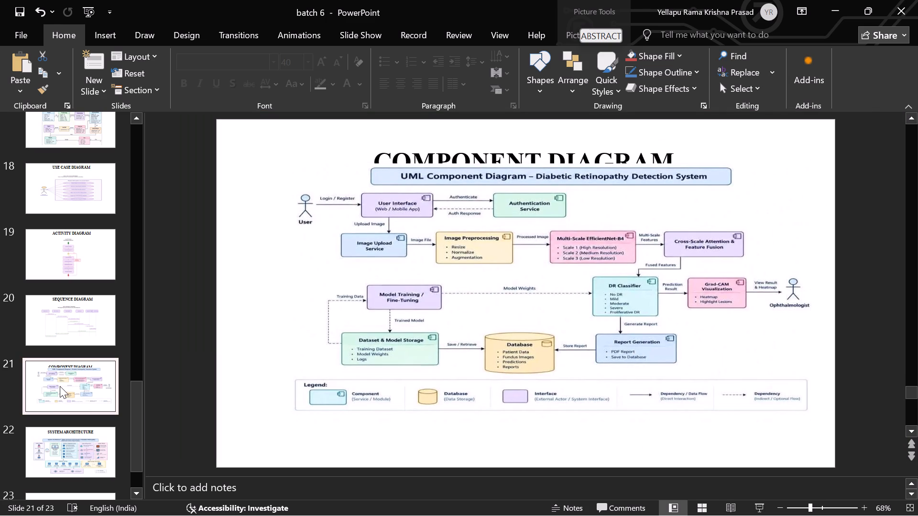
click(468, 244)
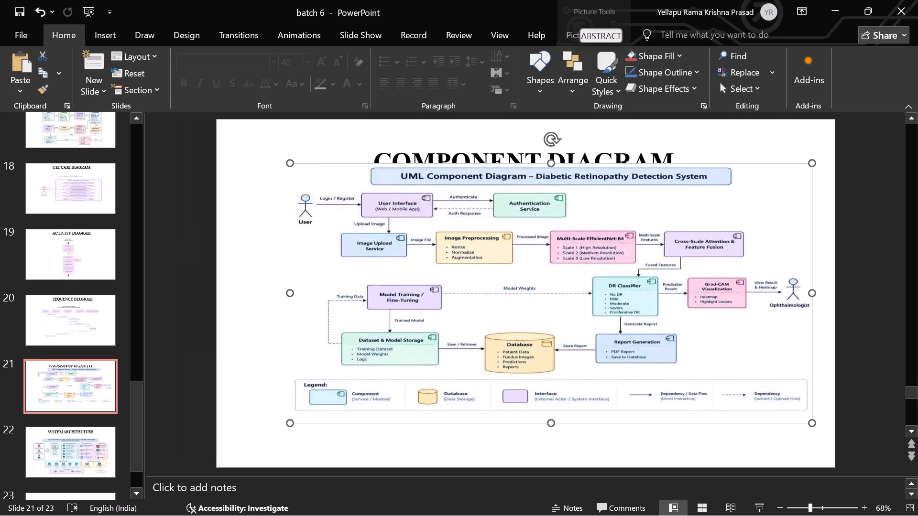
key(Delete)
Copy the component diagram picture from the reference-format deck and paste it onto the batch 6 deck's emptied COMPONENT DIAGRAM slide.
key(alt+Tab)
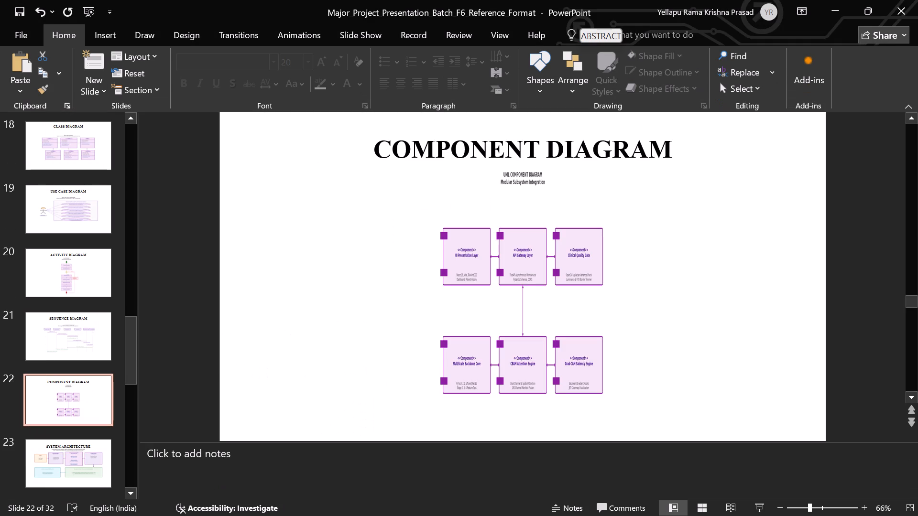
click(579, 284)
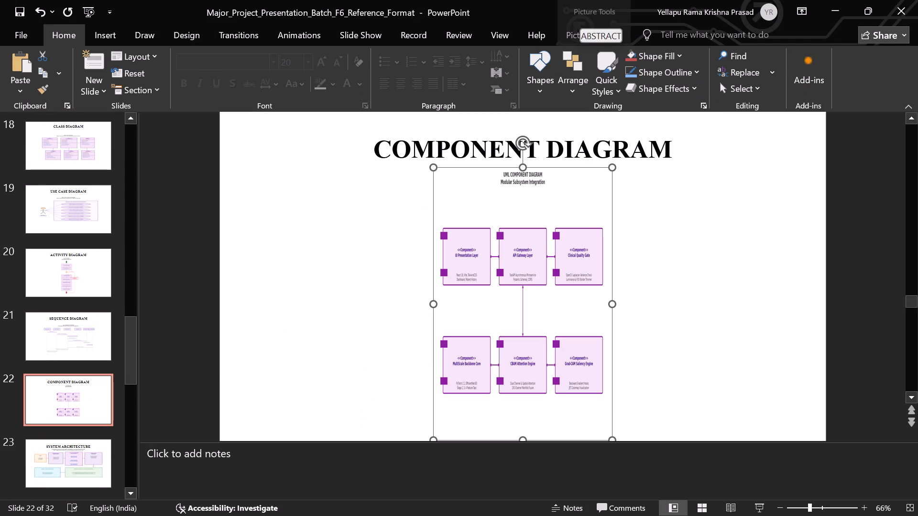
key(ctrl+c)
key(alt+Tab)
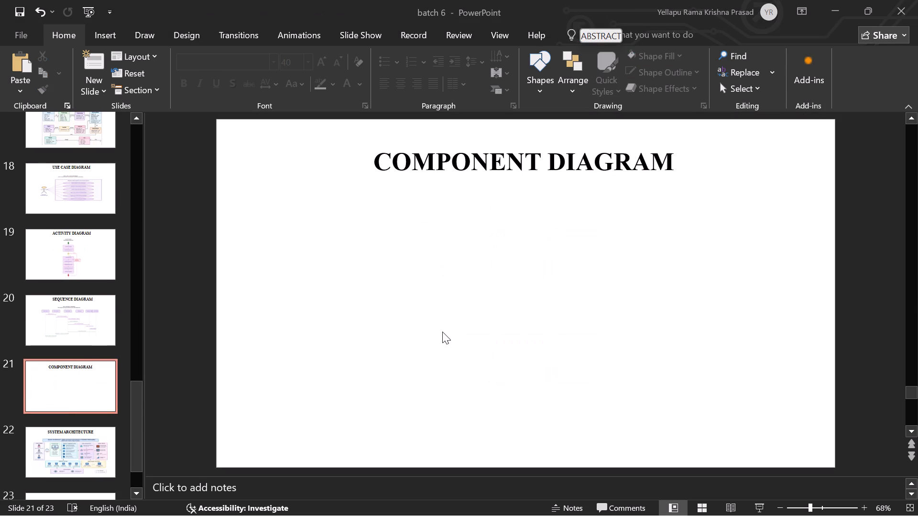
click(442, 332)
key(ctrl+v)
click(247, 322)
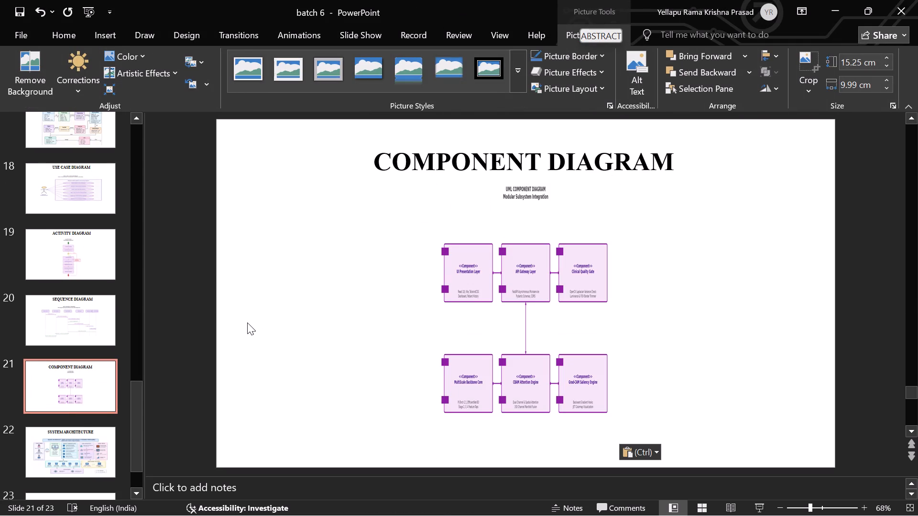
Delete the old architecture diagram picture from the batch 6 deck's SYSTEM ARCHITECTURE slide, keeping the title.
click(71, 437)
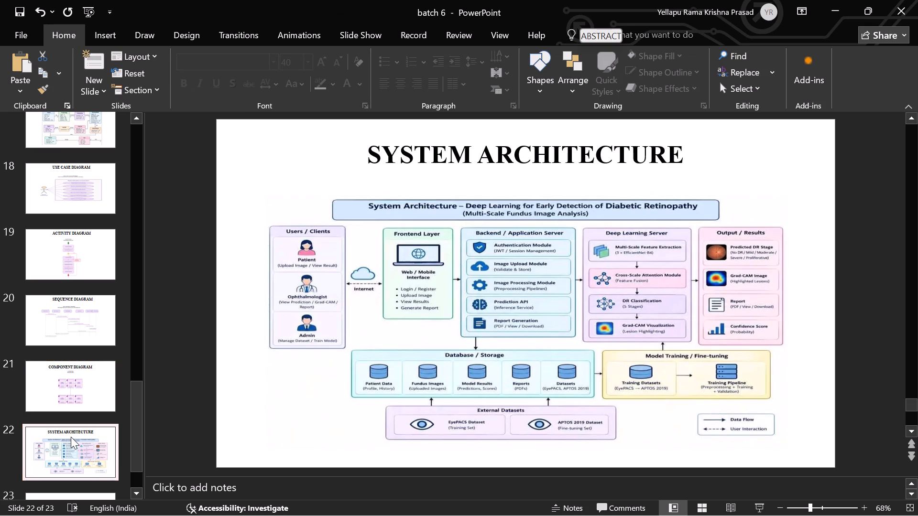
click(303, 405)
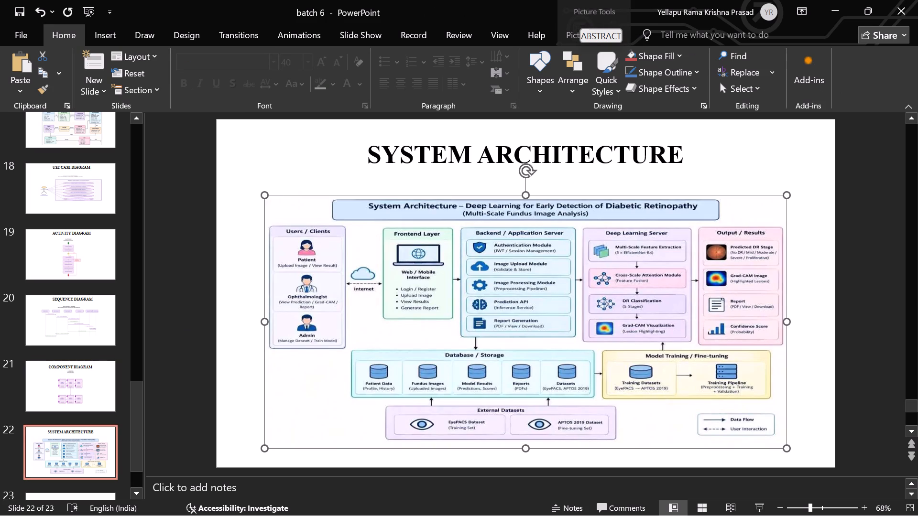
key(Delete)
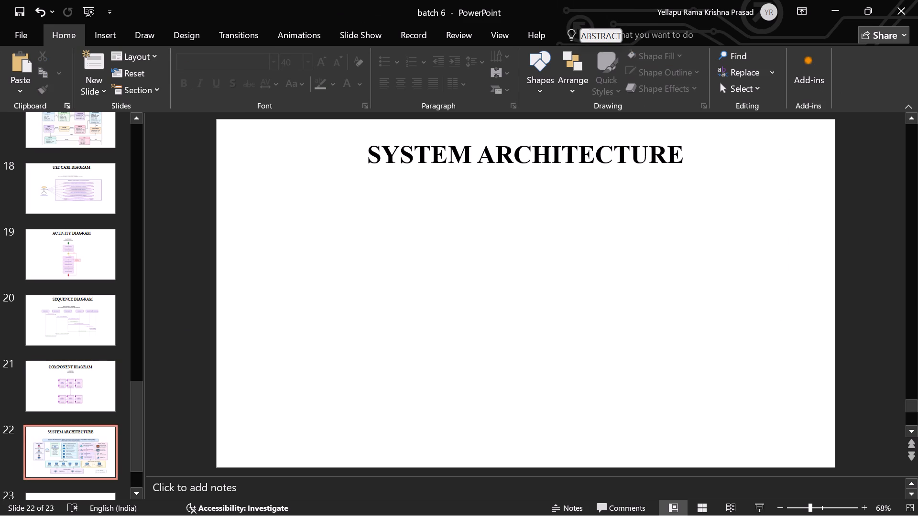
Copy the architecture diagram picture from the reference-format deck and paste it onto the batch 6 deck's emptied SYSTEM ARCHITECTURE slide.
key(alt+Tab)
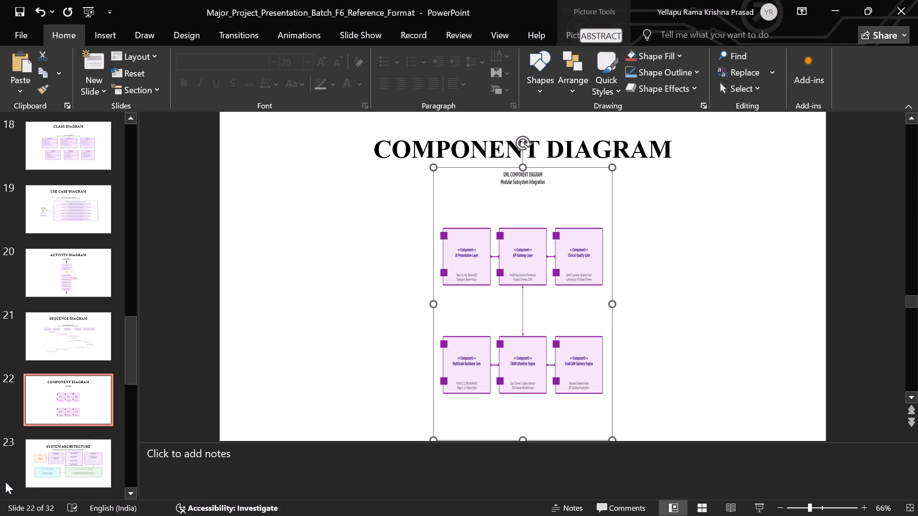
click(48, 471)
click(360, 370)
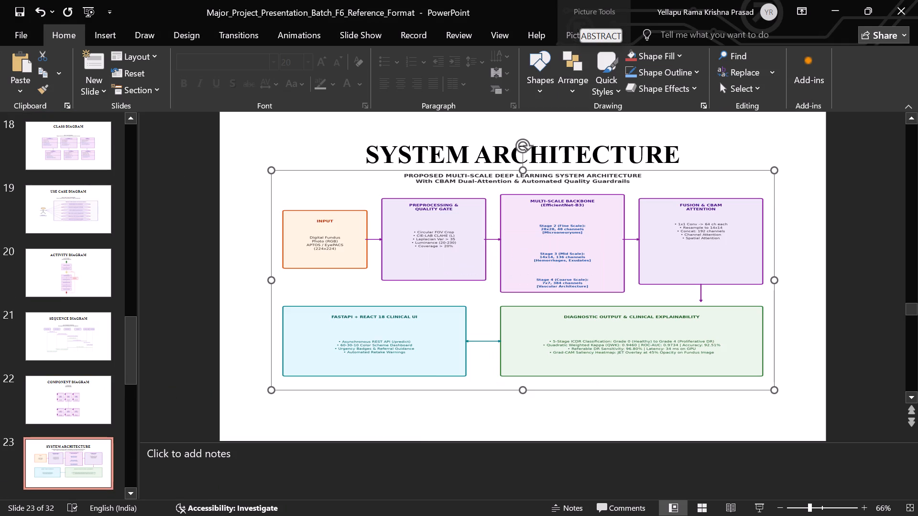
key(ctrl+c)
key(alt+Tab)
key(ctrl+v)
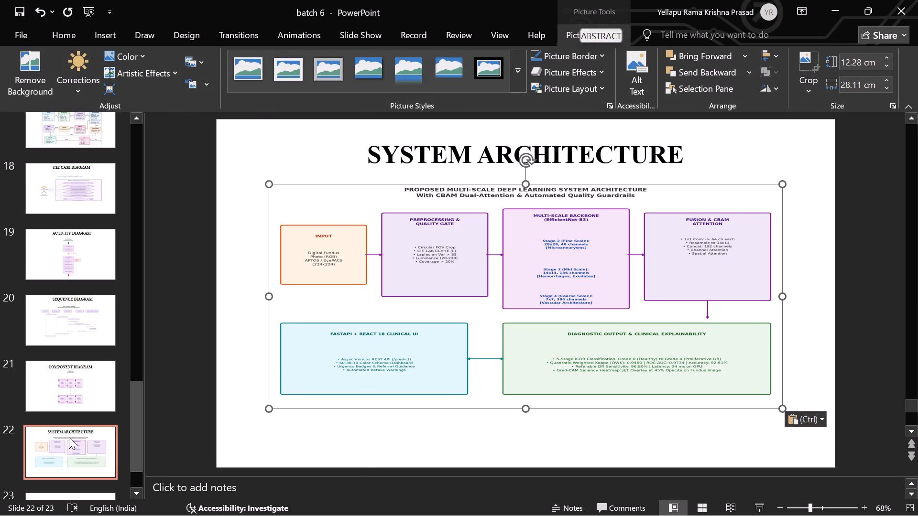
Compare which slides follow SYSTEM ARCHITECTURE in the batch 6 deck and in the reference-format deck.
scroll(69, 437, down, 1)
click(74, 454)
click(60, 404)
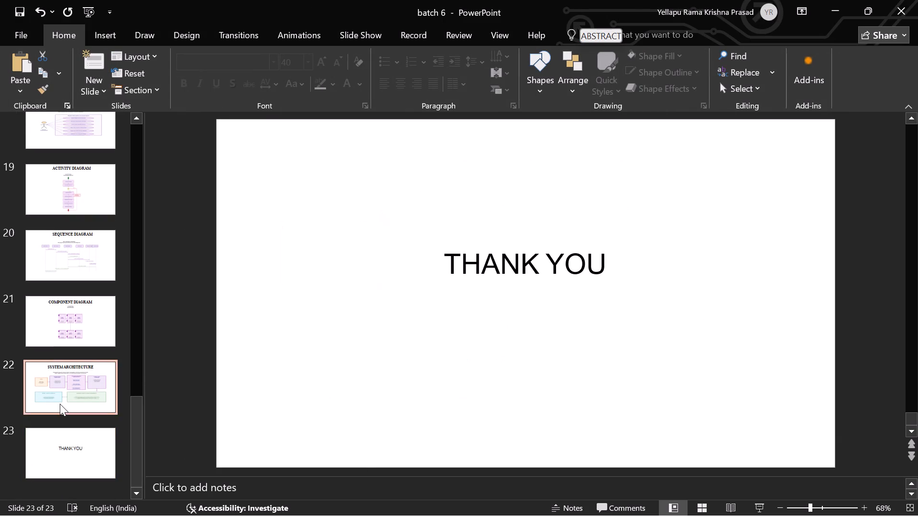
key(alt+Tab)
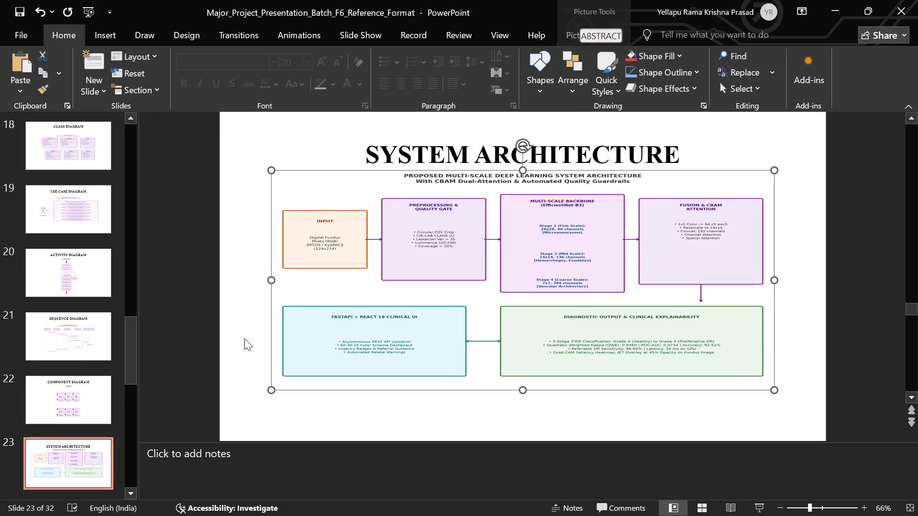
scroll(222, 352, down, 1)
click(72, 382)
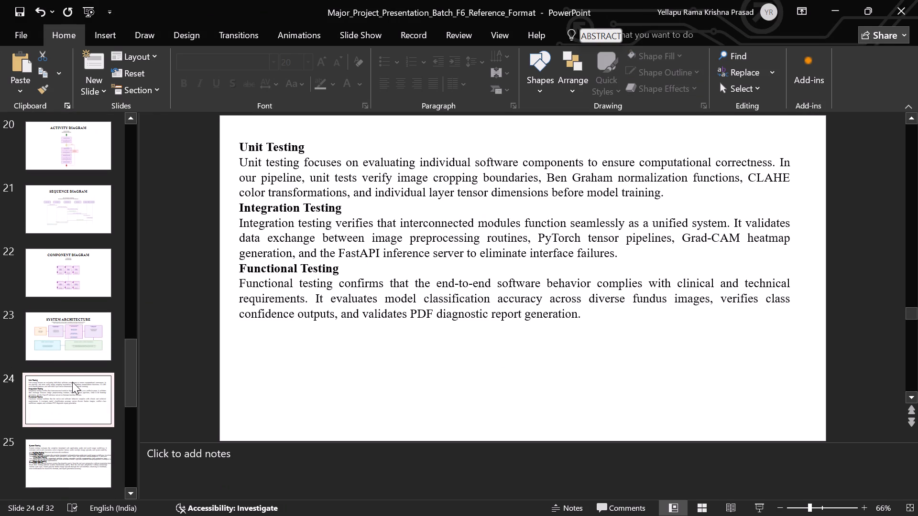
click(53, 406)
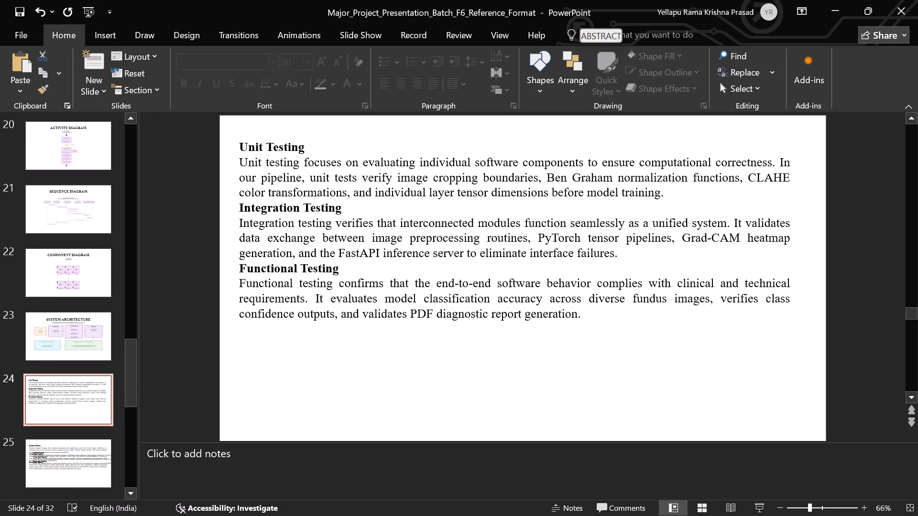
Look through the Major Poject ppt Formate-2026 deck's closing, SYSTEM ARCHITECTURE and testing slides to see the expected slide order and layout.
key(alt+Tab)
key(alt+Tab)
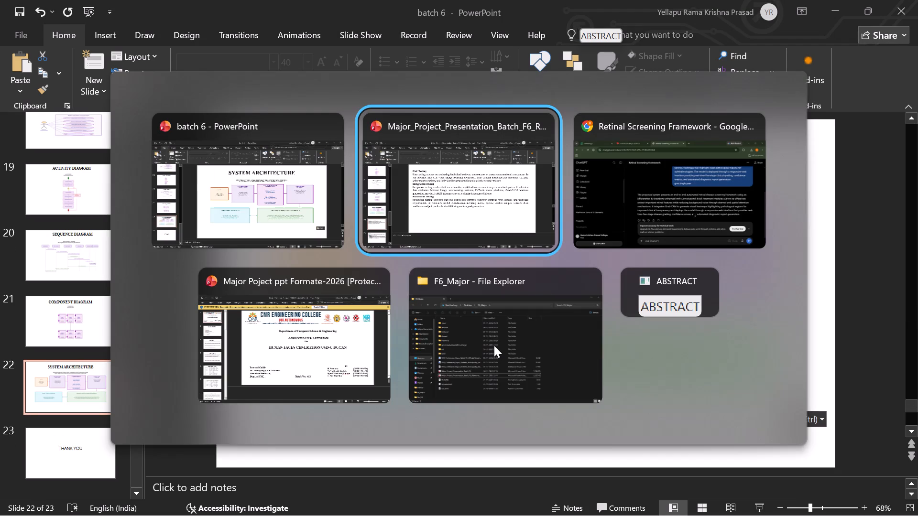
key(alt+Tab)
key(alt+Tab)
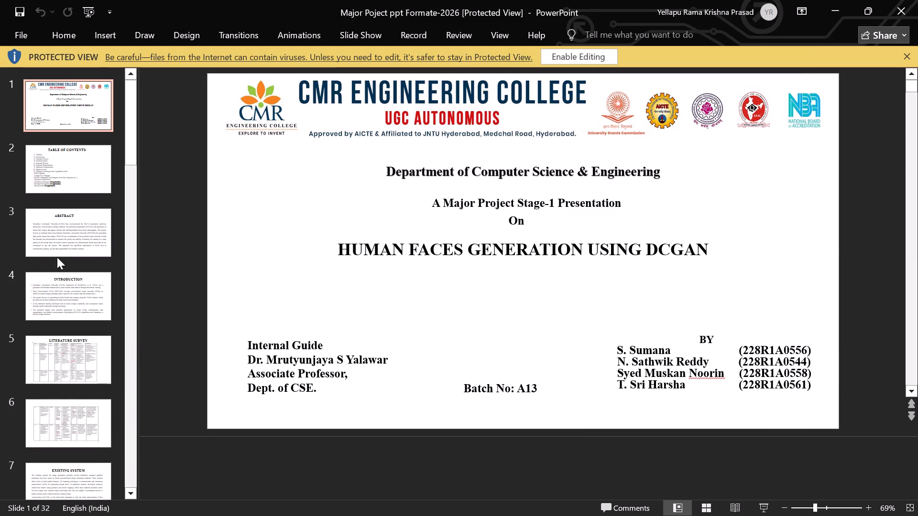
scroll(63, 338, down, 12)
click(85, 260)
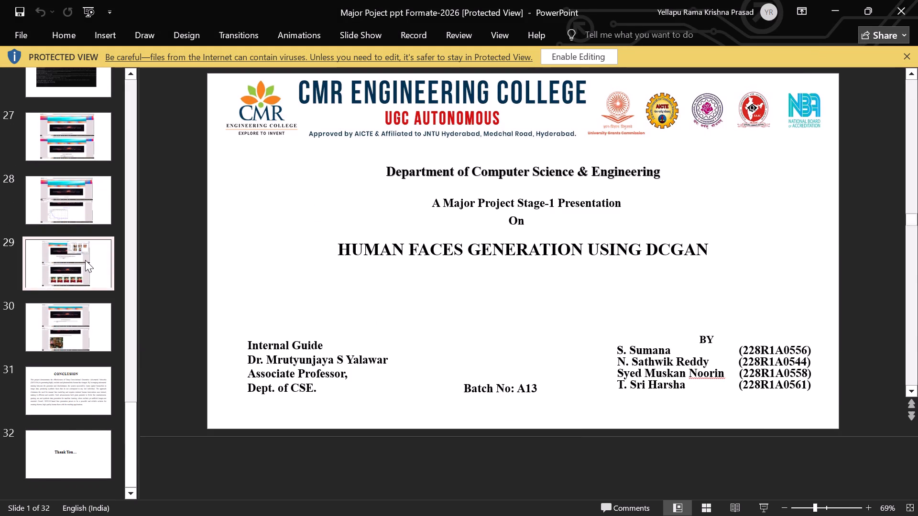
scroll(85, 260, down, 4)
click(82, 353)
scroll(82, 353, down, 2)
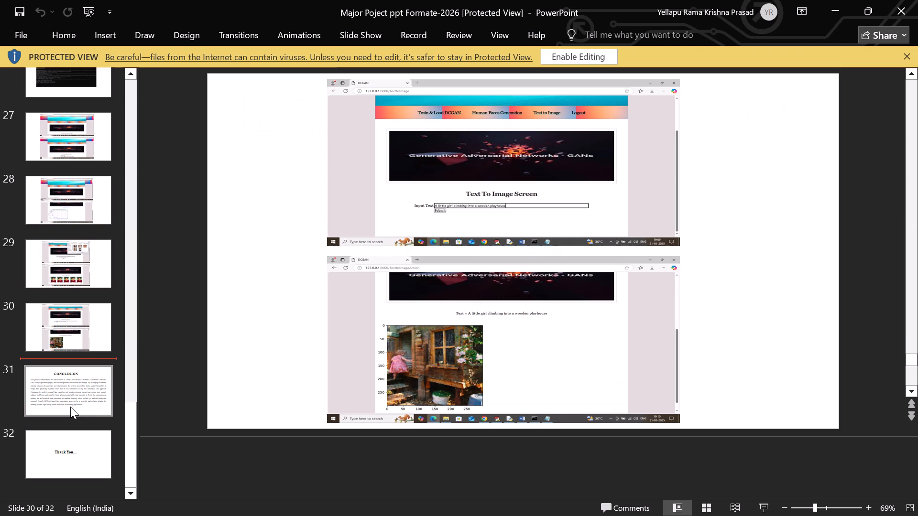
click(70, 407)
scroll(73, 334, up, 3)
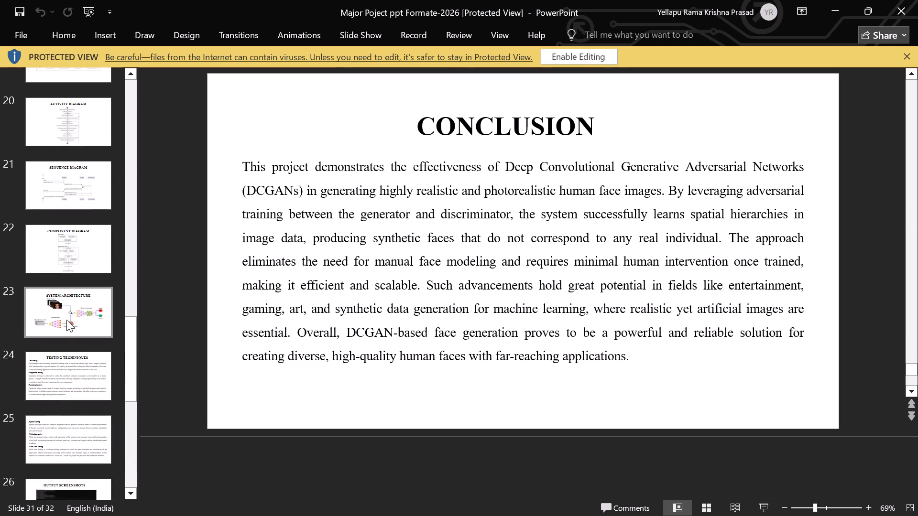
click(66, 348)
click(66, 322)
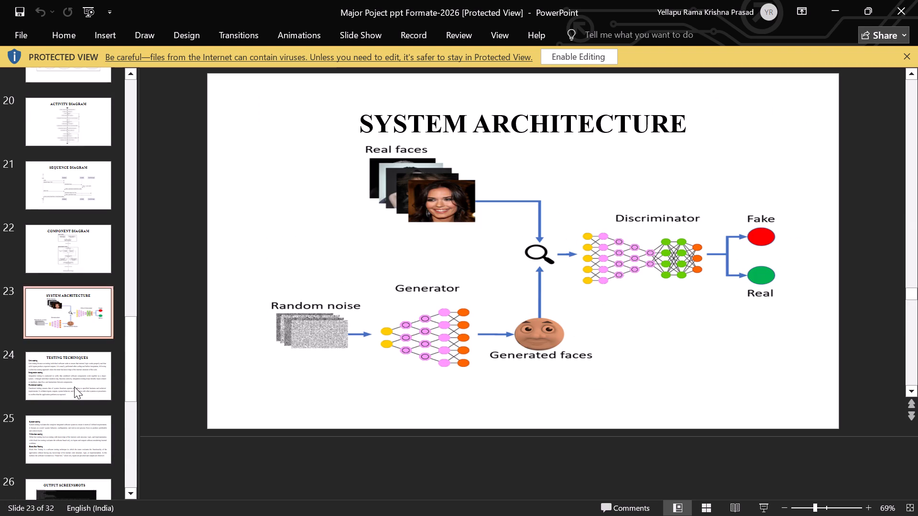
click(74, 387)
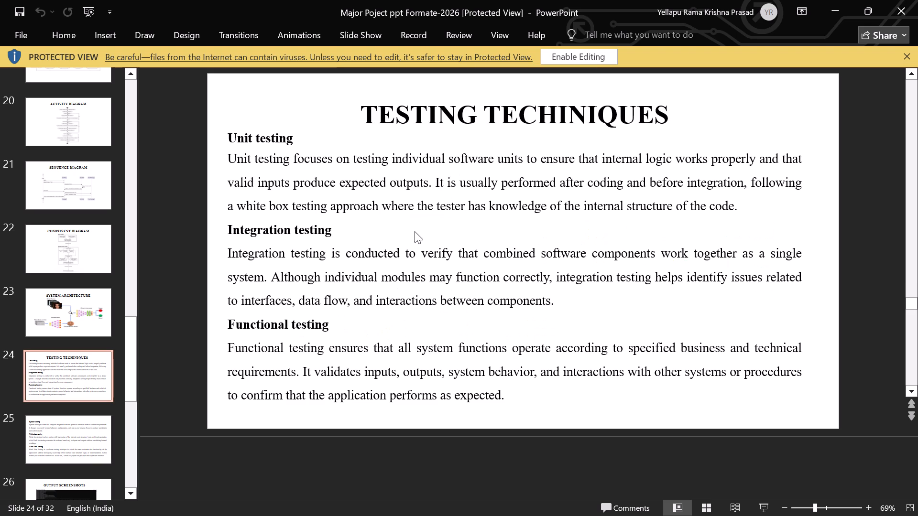
key(alt+Tab)
key(alt+Tab)
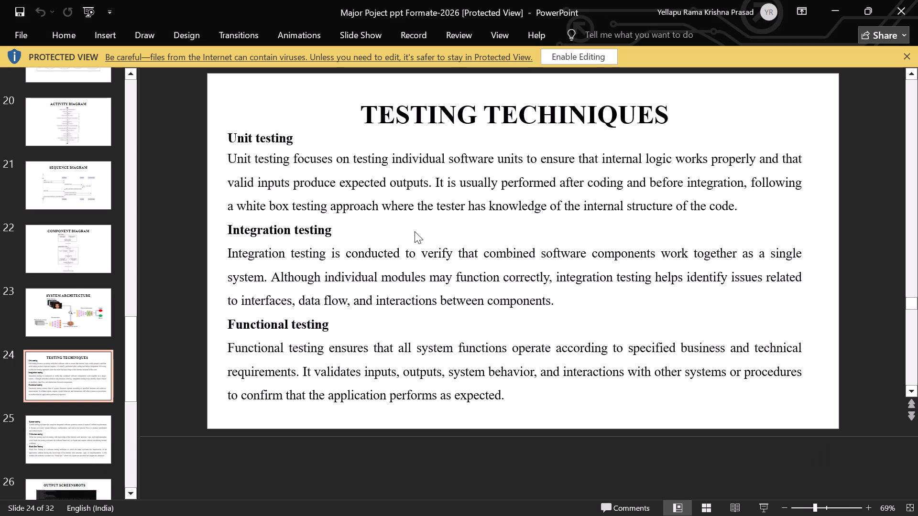
key(alt+Tab)
key(alt+Tab)
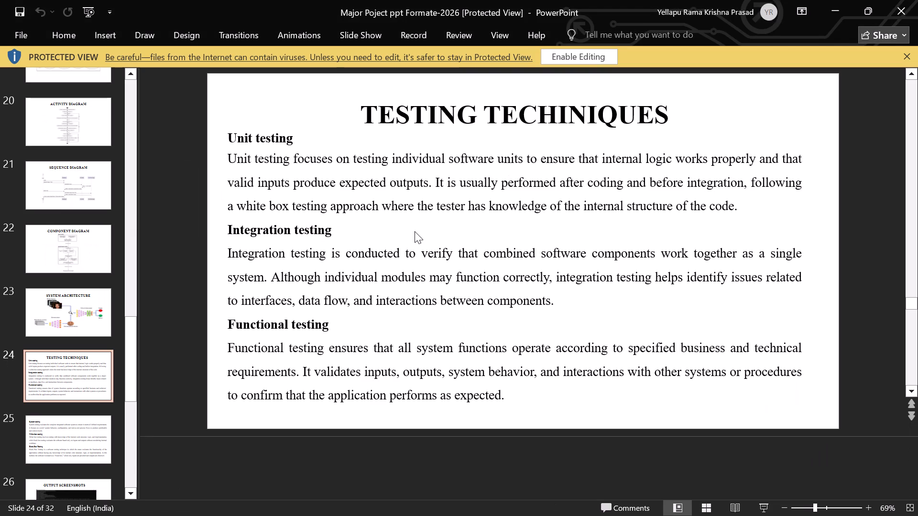
Copy the TESTING TECHINIQUES slide from the Major Poject ppt Formate-2026 deck and paste it after the batch 6 deck's SYSTEM ARCHITECTURE slide.
click(74, 388)
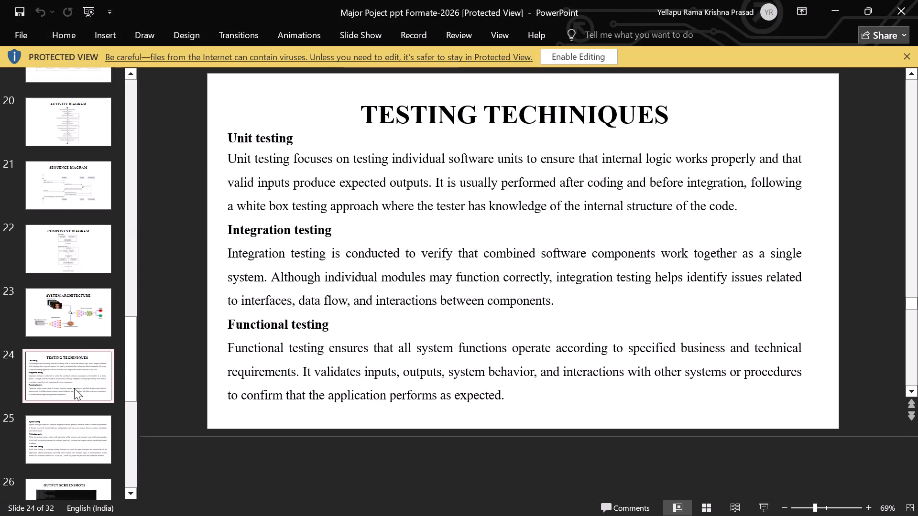
key(ctrl+c)
key(alt+Tab)
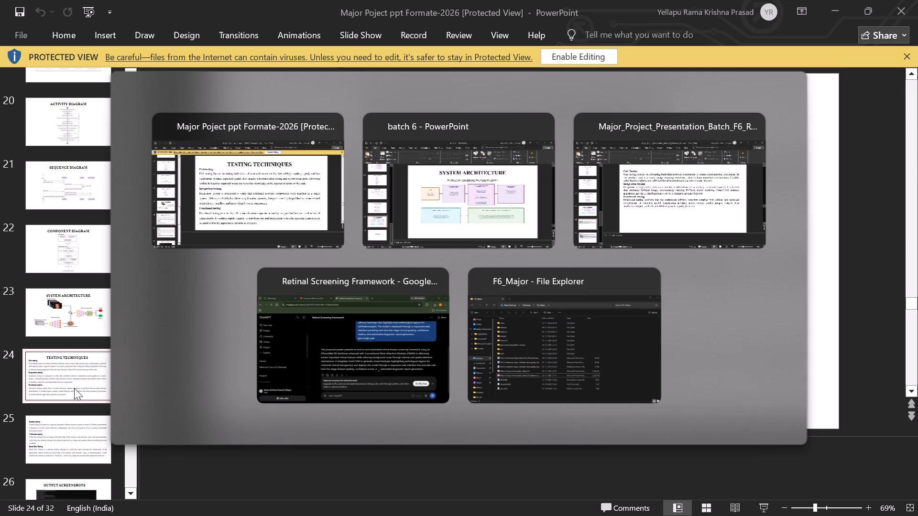
key(ctrl+v)
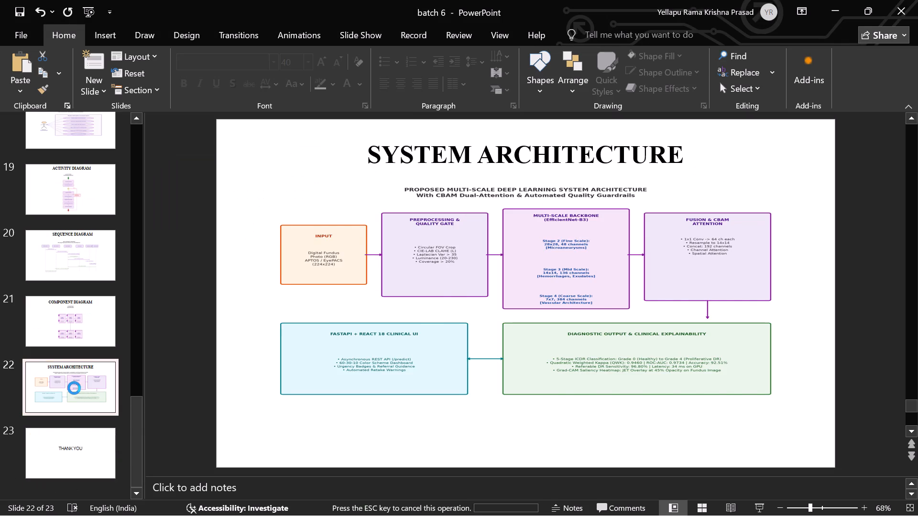
click(67, 448)
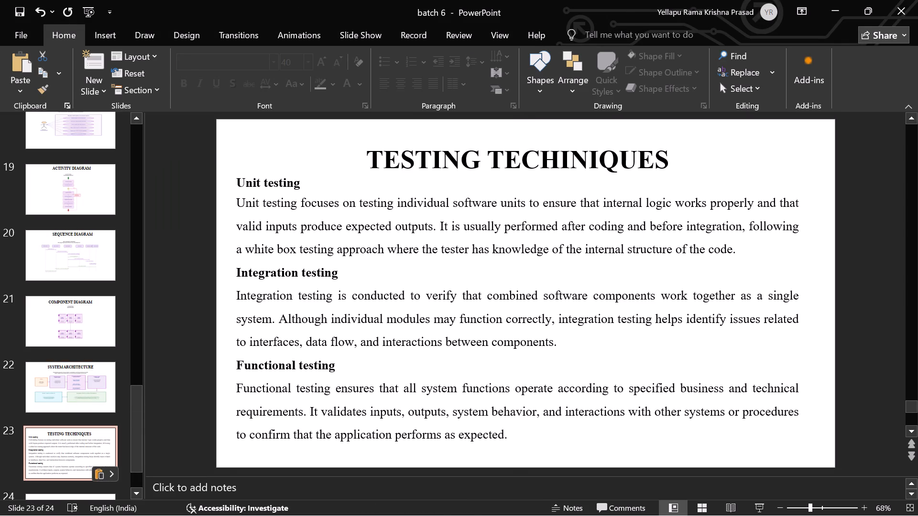
Replace the Unit testing paragraph on the batch 6 deck's TESTING TECHINIQUES slide with the reference-format deck's Unit Testing paragraph, keeping a single final full stop.
click(357, 280)
key(alt+Tab)
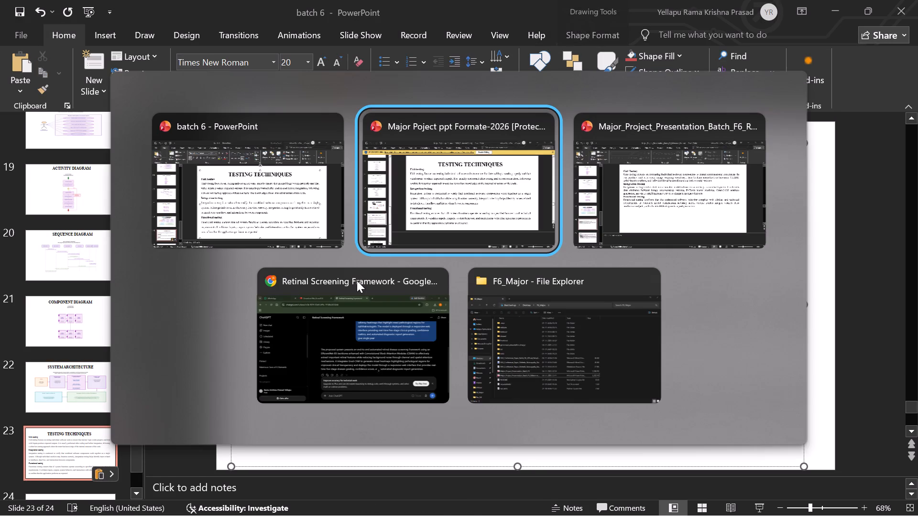
key(alt+Tab)
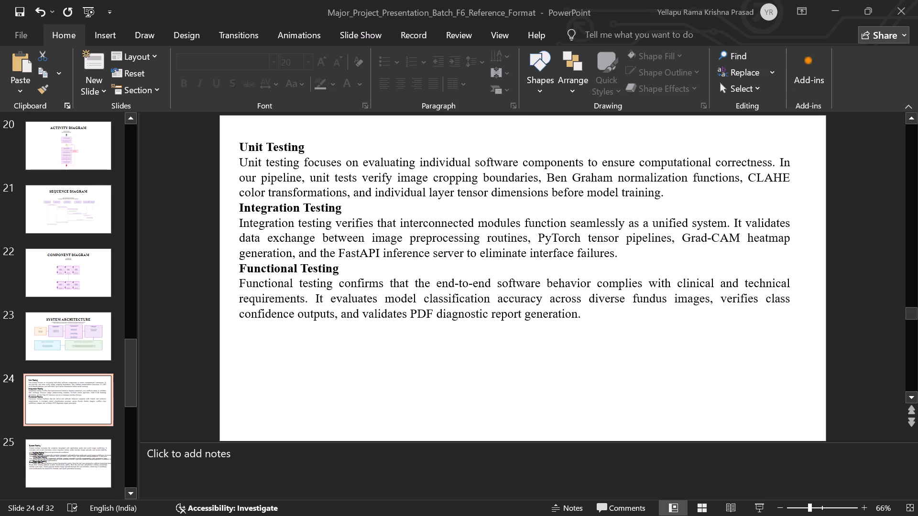
click(246, 164)
click(243, 164)
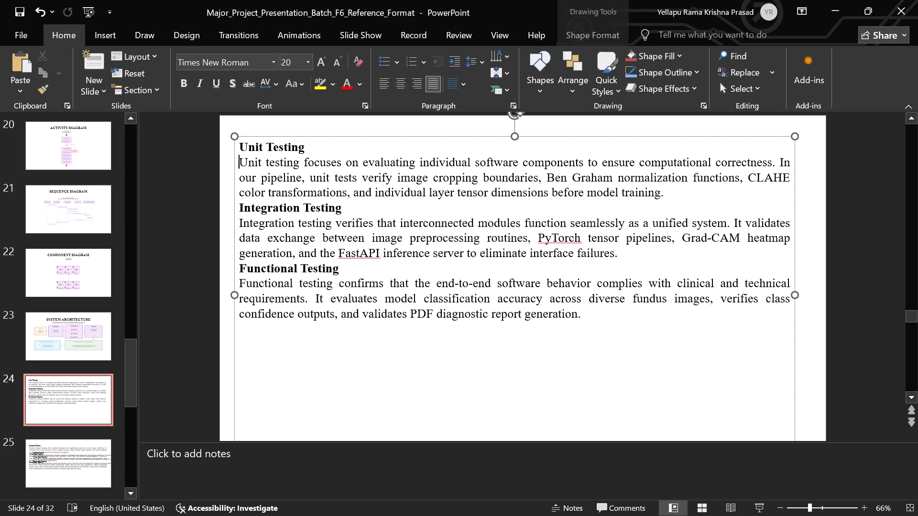
drag(243, 164, 665, 204)
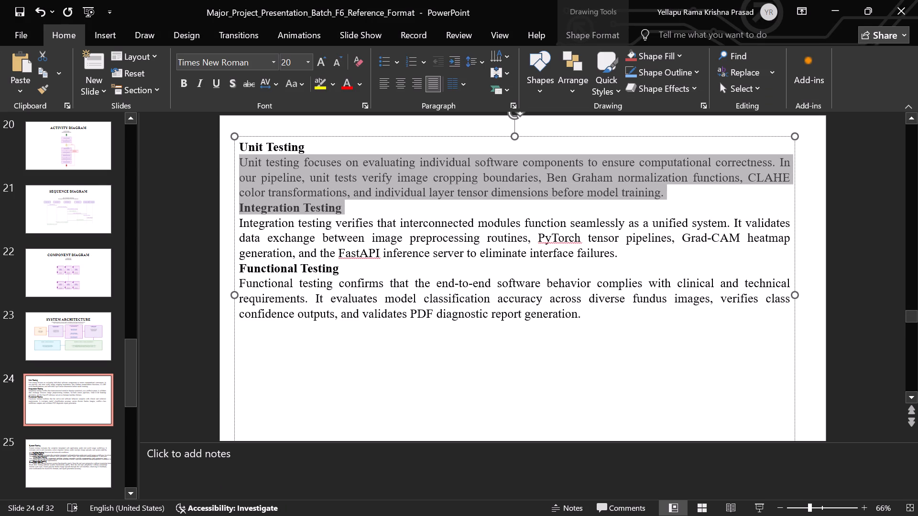
drag(665, 204, 667, 199)
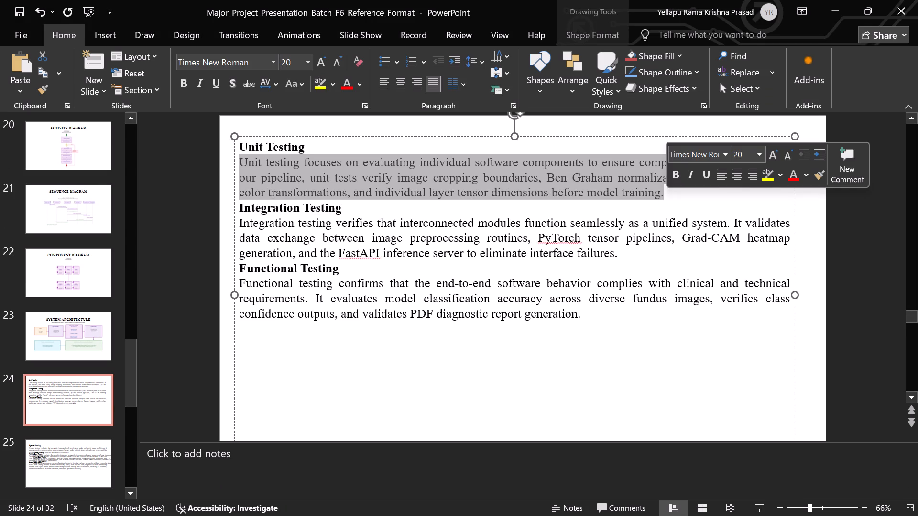
key(alt+Tab)
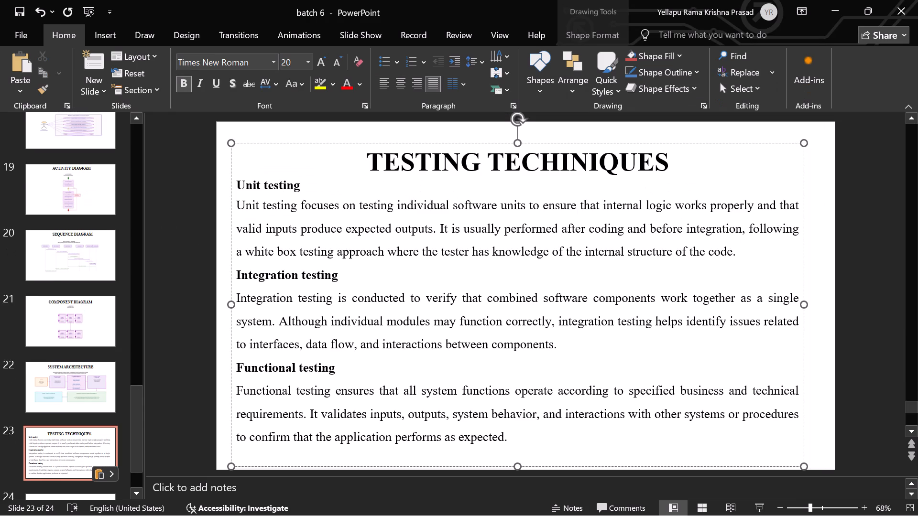
key(alt+Tab)
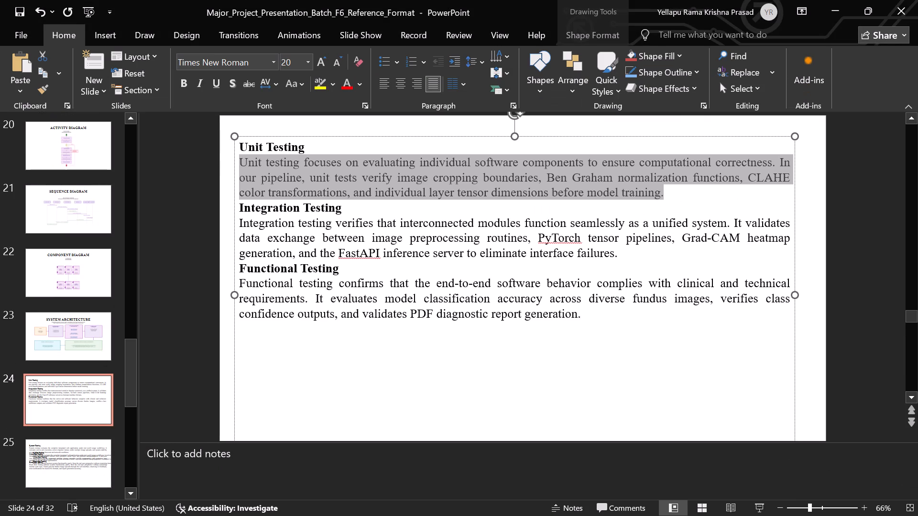
key(ctrl+c)
key(alt+Tab)
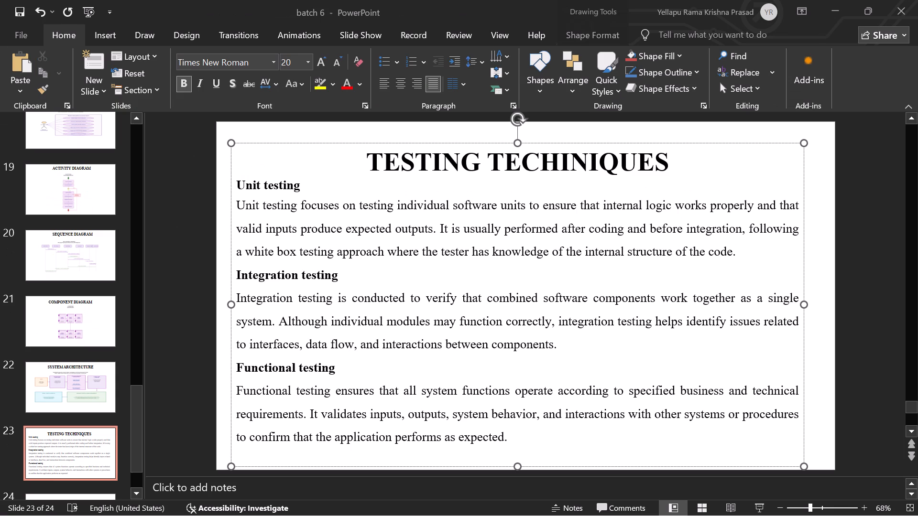
drag(238, 206, 623, 251)
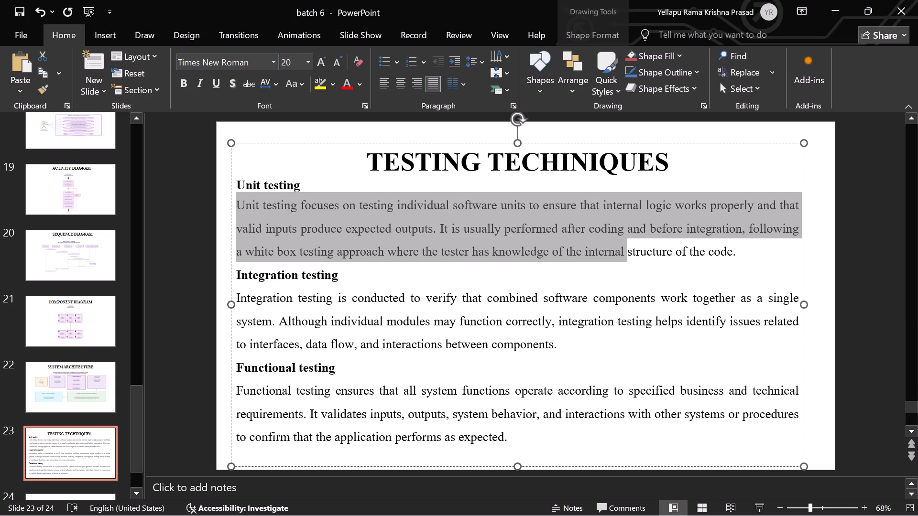
drag(623, 251, 725, 246)
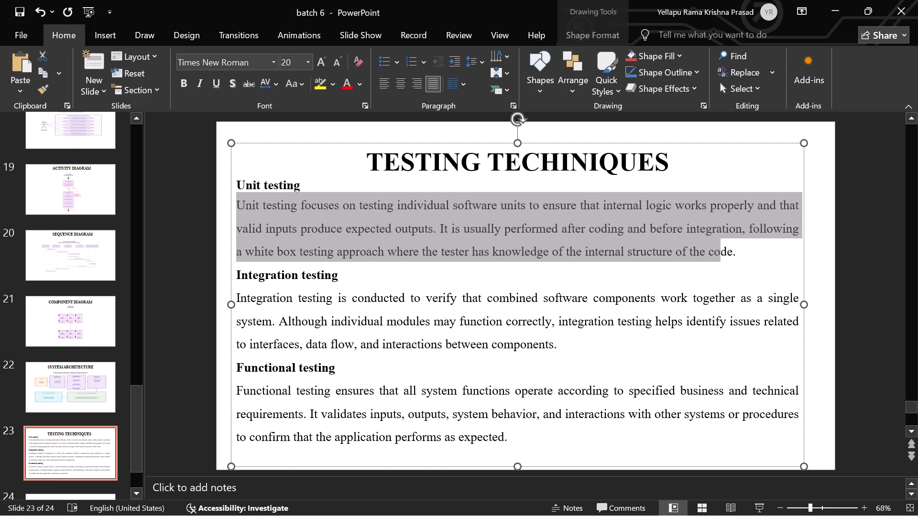
drag(725, 246, 732, 246)
key(ctrl+v)
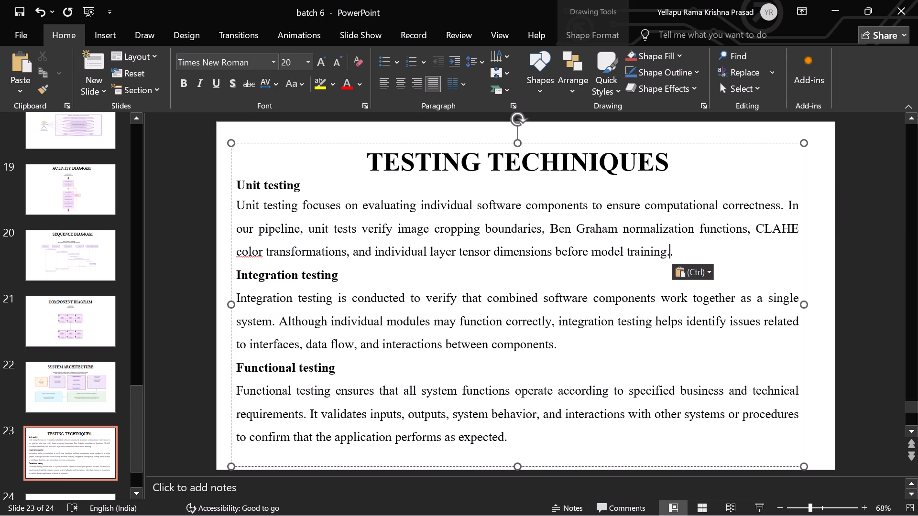
key(BackSpace)
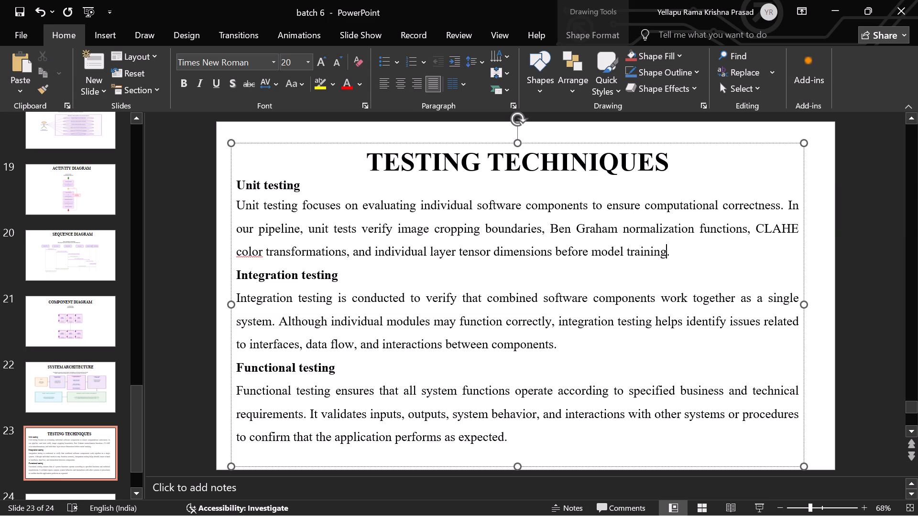
Replace the Integration testing paragraph on the batch 6 deck's TESTING TECHINIQUES slide with the reference-format deck's Integration Testing paragraph, keeping a single final full stop.
key(alt+Tab)
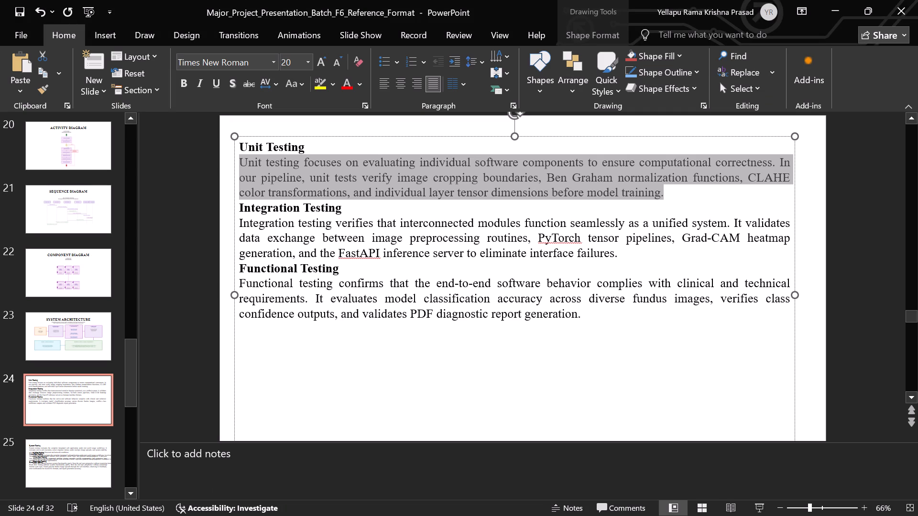
drag(241, 223, 518, 260)
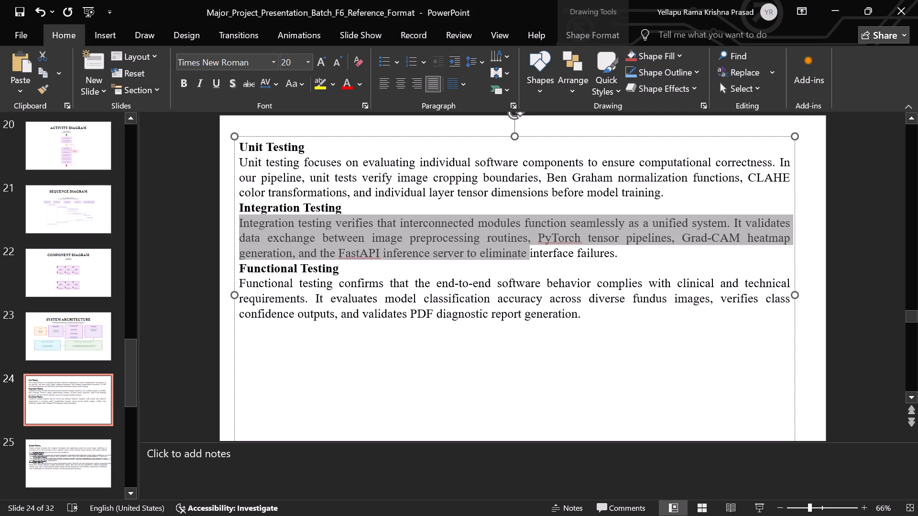
drag(518, 260, 604, 258)
key(ctrl+c)
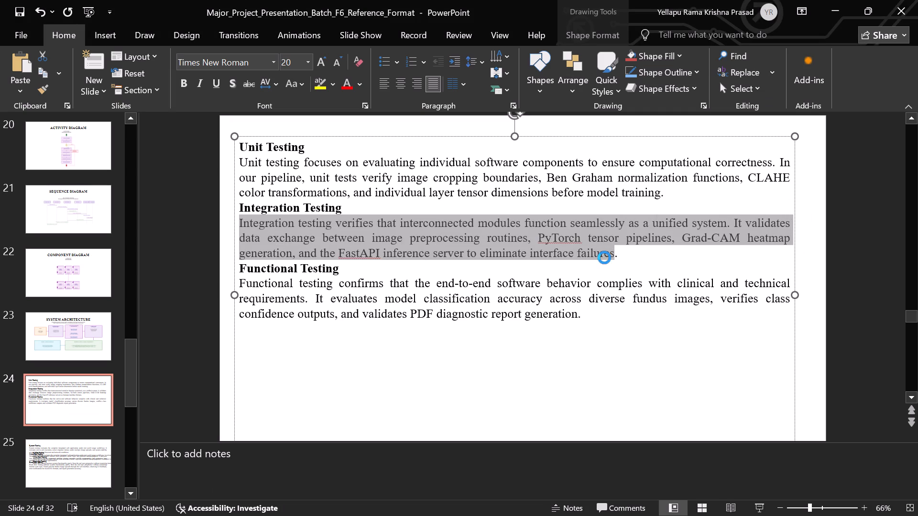
key(alt+Tab)
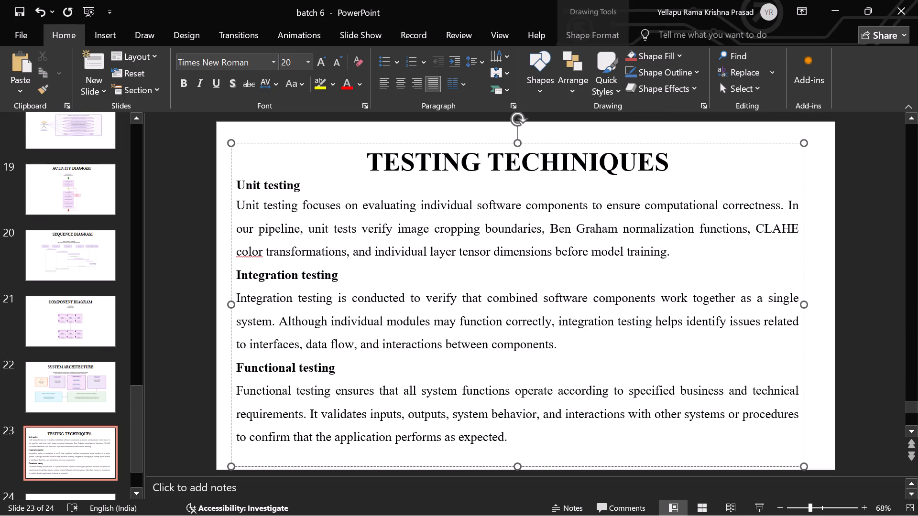
drag(238, 300, 363, 318)
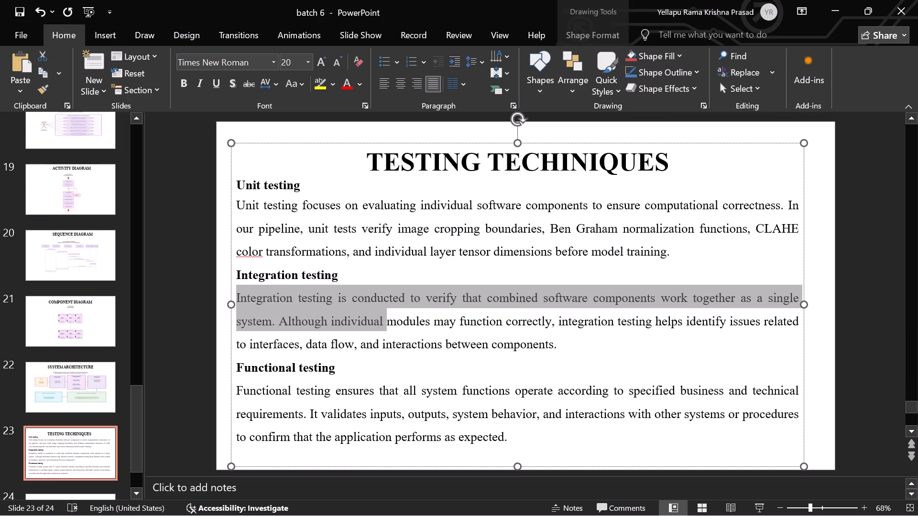
drag(363, 318, 551, 342)
key(ctrl+v)
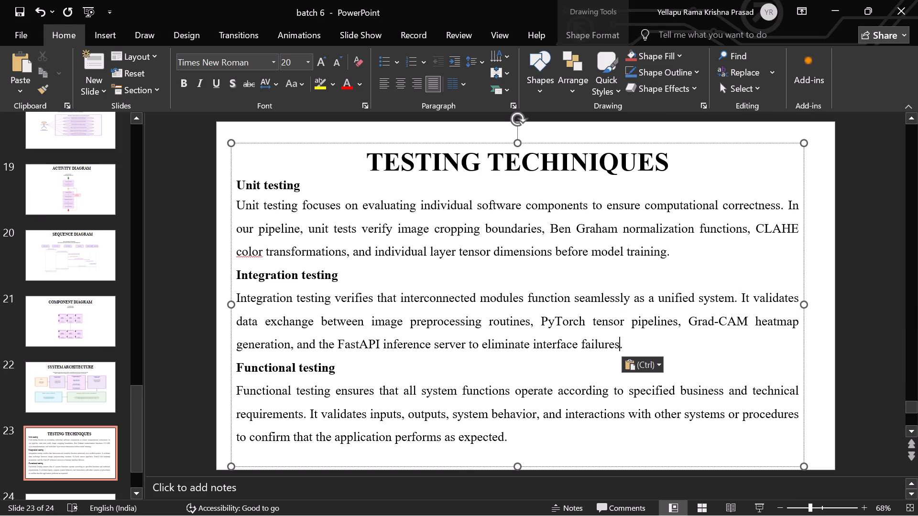
Replace the Functional testing paragraph on the batch 6 deck's TESTING TECHINIQUES slide with the reference-format deck's Functional Testing paragraph, keeping a single final full stop.
key(alt+Tab)
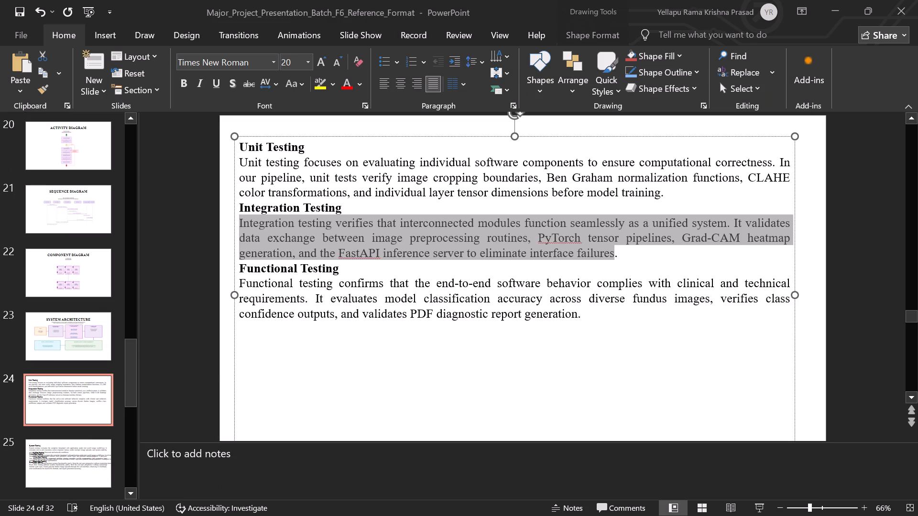
drag(240, 284, 565, 321)
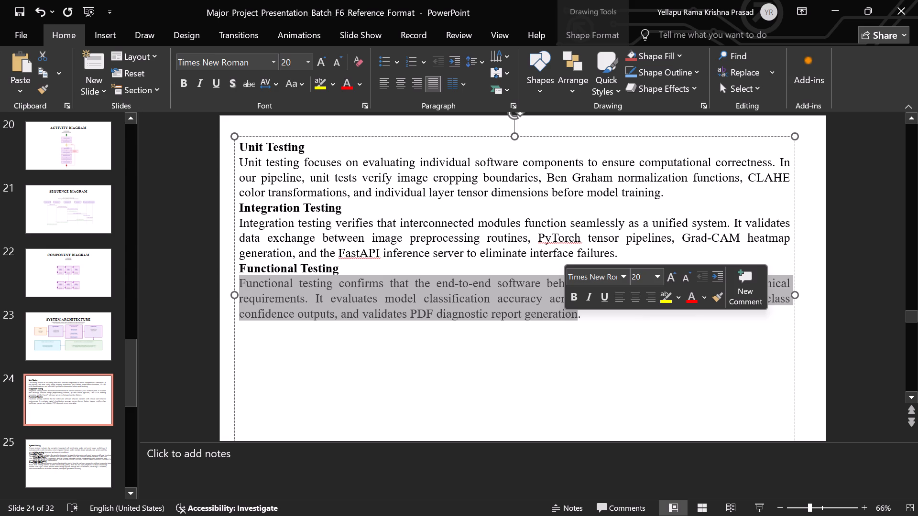
key(ctrl+c)
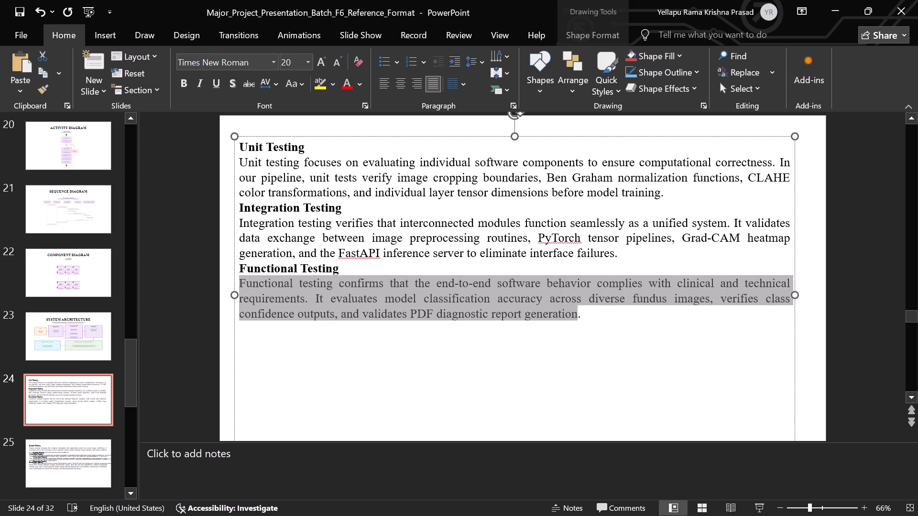
key(alt+Tab)
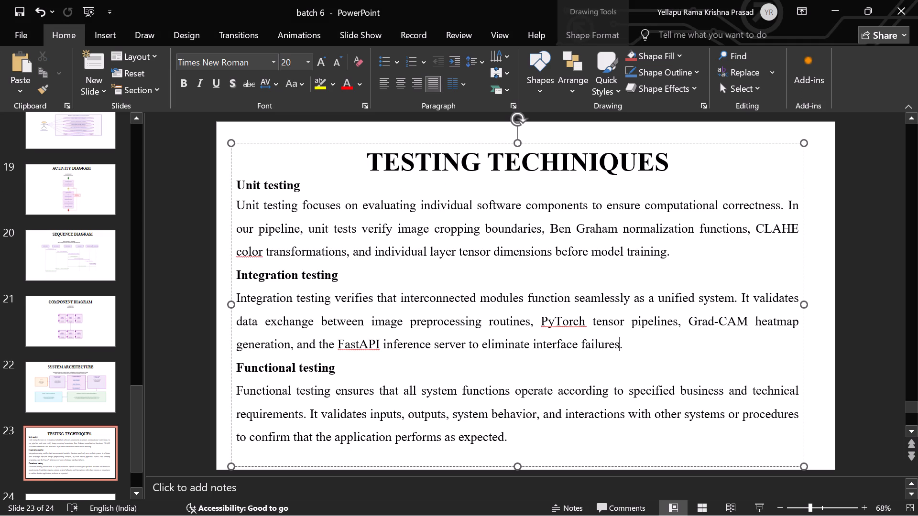
drag(238, 388, 491, 431)
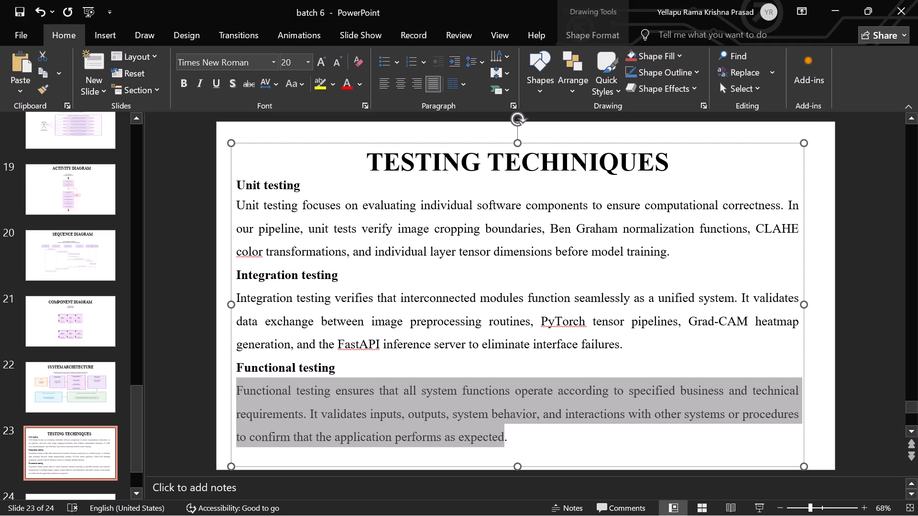
drag(491, 431, 496, 431)
key(ctrl+v)
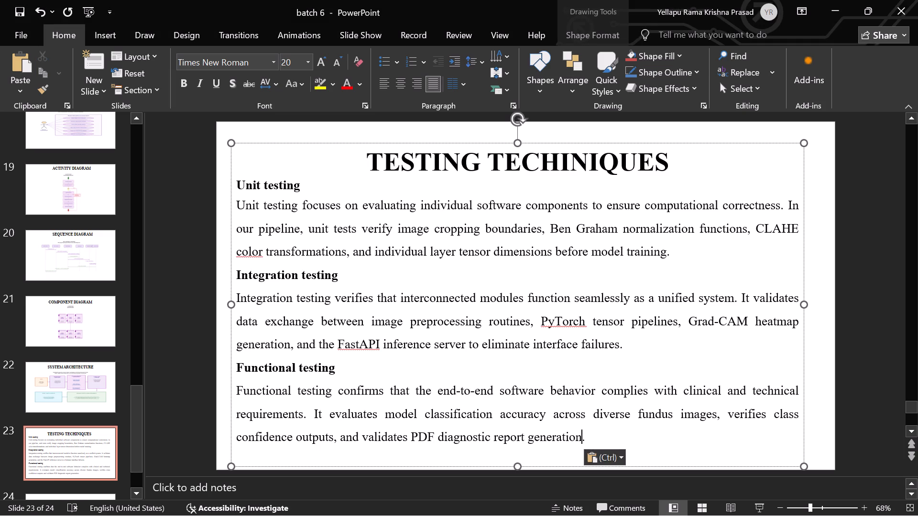
click(678, 441)
click(632, 432)
Compare what follows the Unit, Integration and Functional testing slide in the batch 6, reference-format and Major Poject ppt Formate-2026 decks.
scroll(710, 430, down, 1)
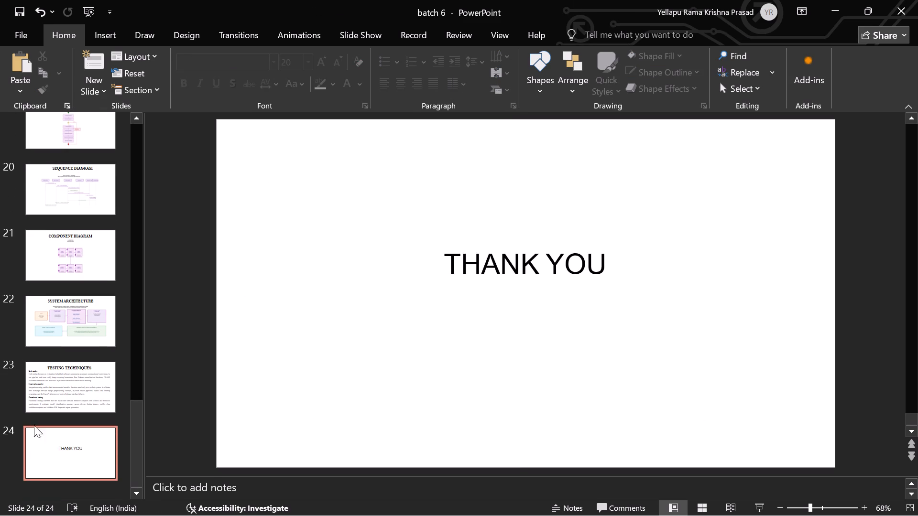
click(97, 391)
key(alt+Tab)
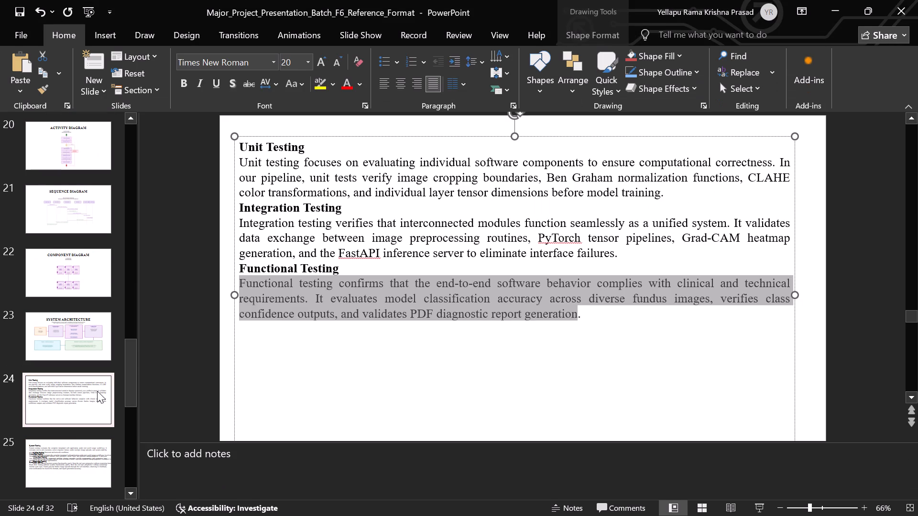
click(355, 231)
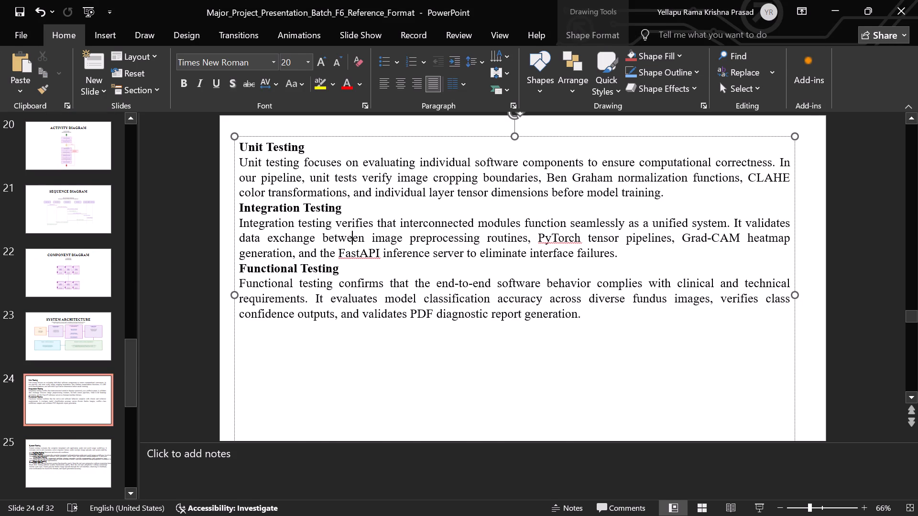
key(alt+Tab)
key(alt+Tab)
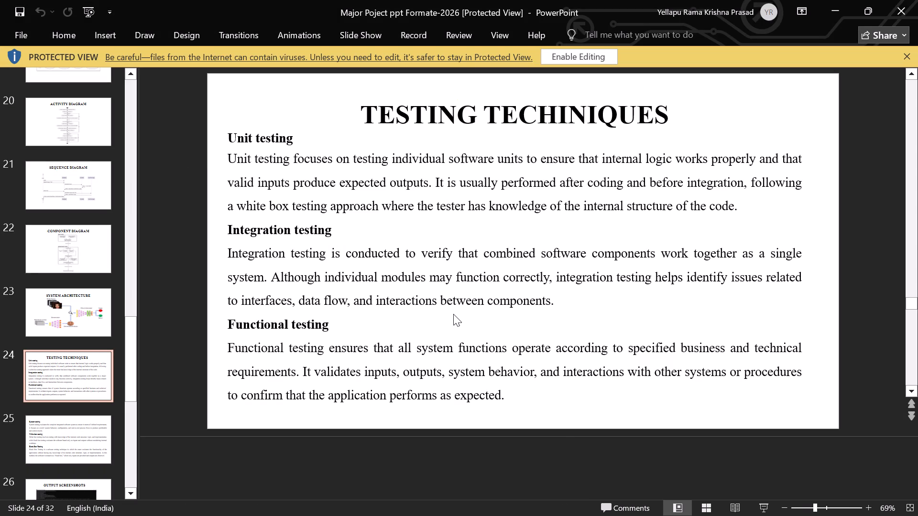
key(alt+Tab)
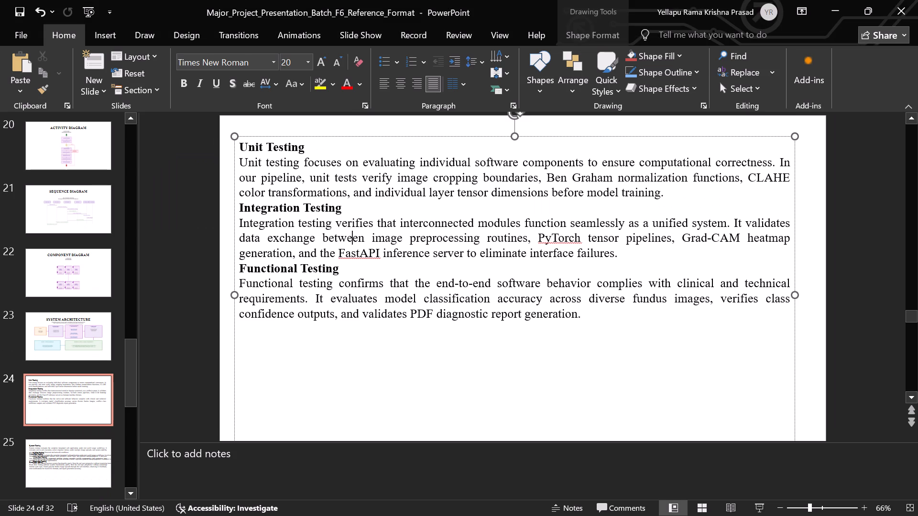
click(55, 462)
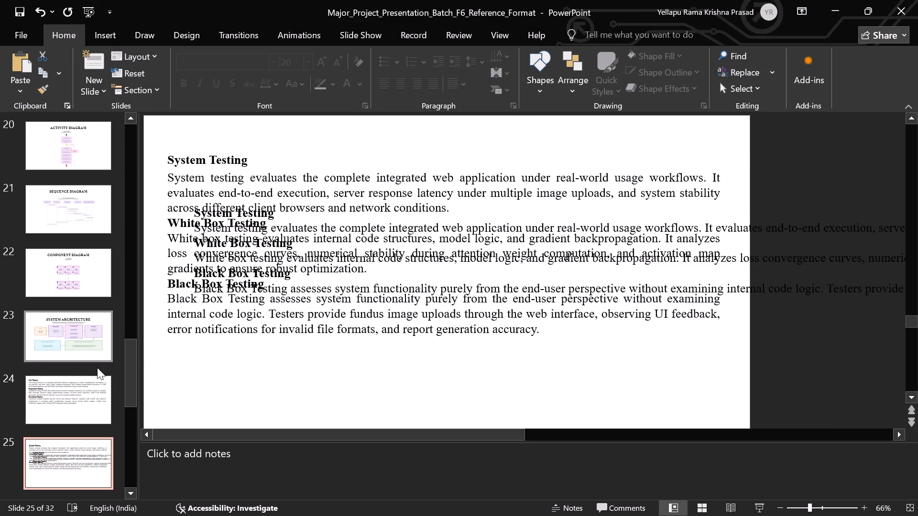
click(76, 398)
key(alt+Tab)
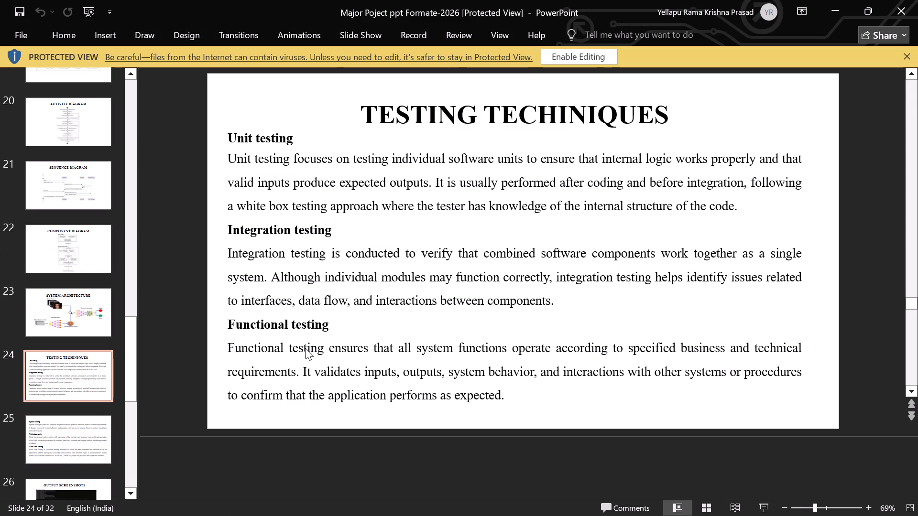
key(Down)
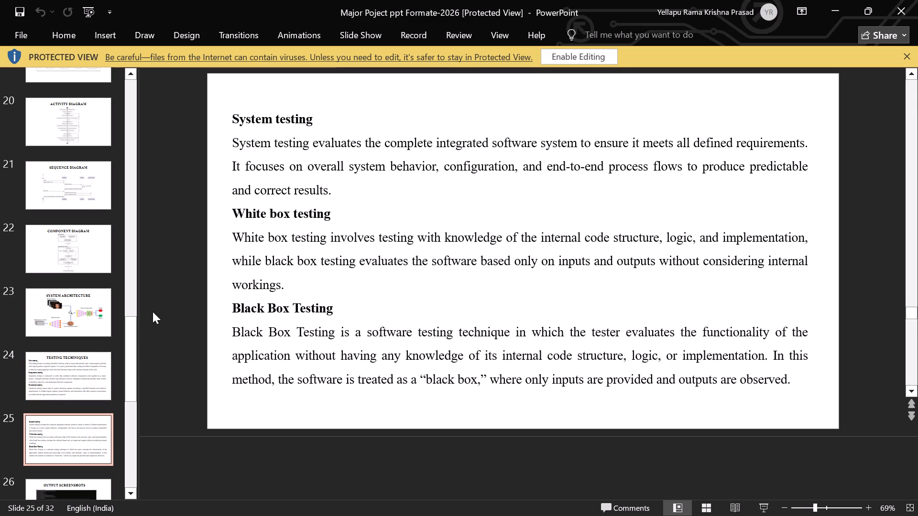
key(alt+Tab)
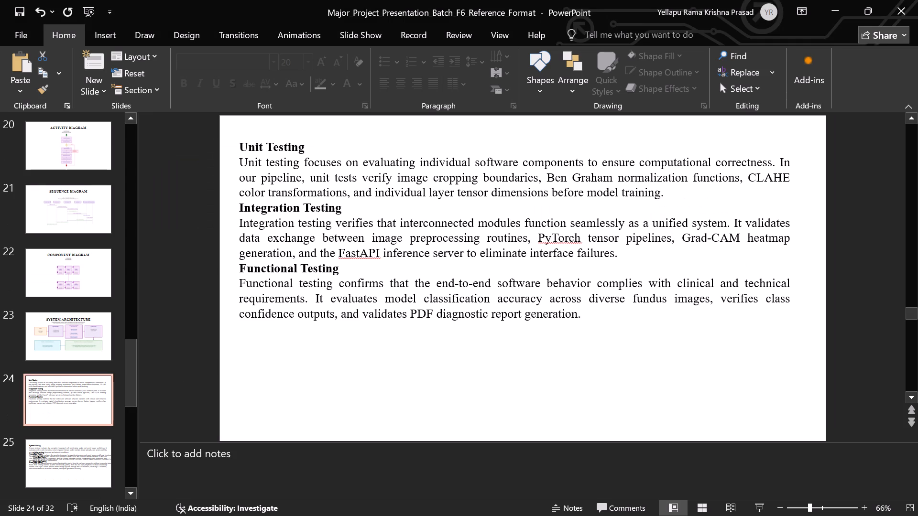
On the reference-format deck's System Testing slide, move the justified text box aside and delete the overlapping duplicate text box whose lines run off the slide.
click(65, 398)
click(66, 452)
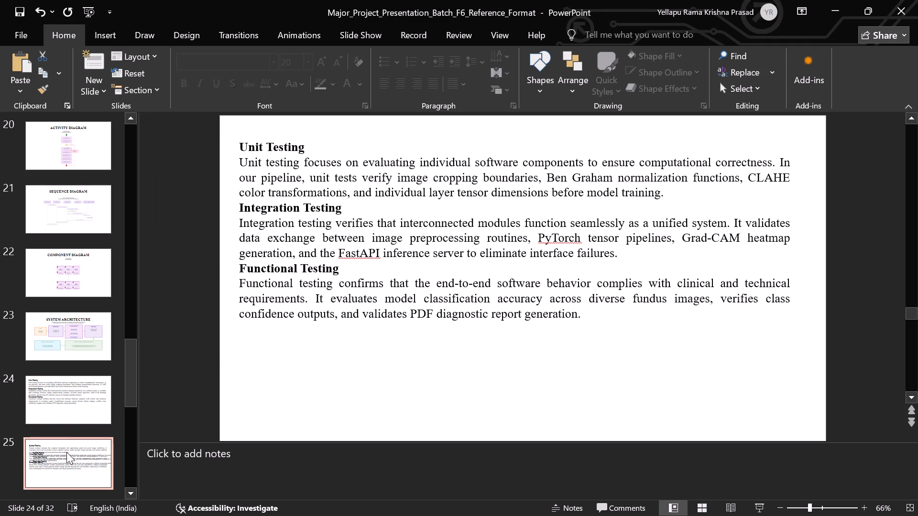
click(250, 230)
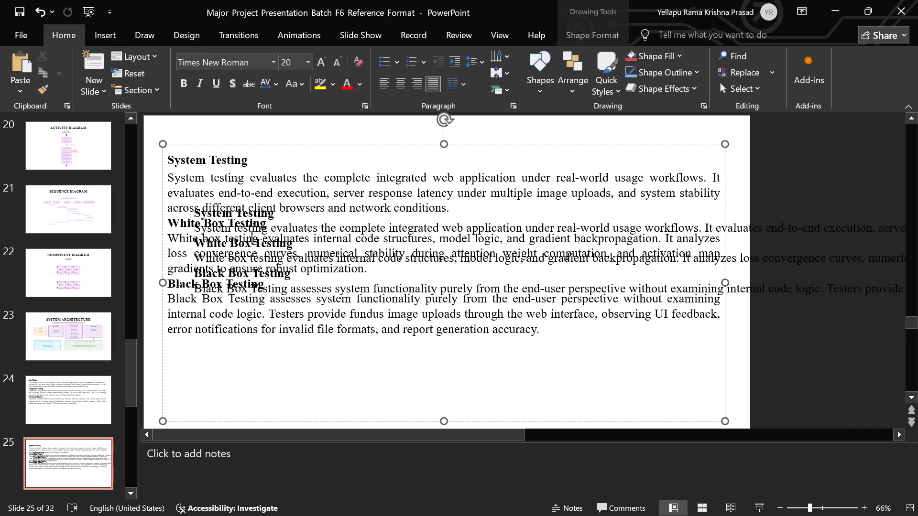
click(235, 216)
click(238, 217)
click(211, 216)
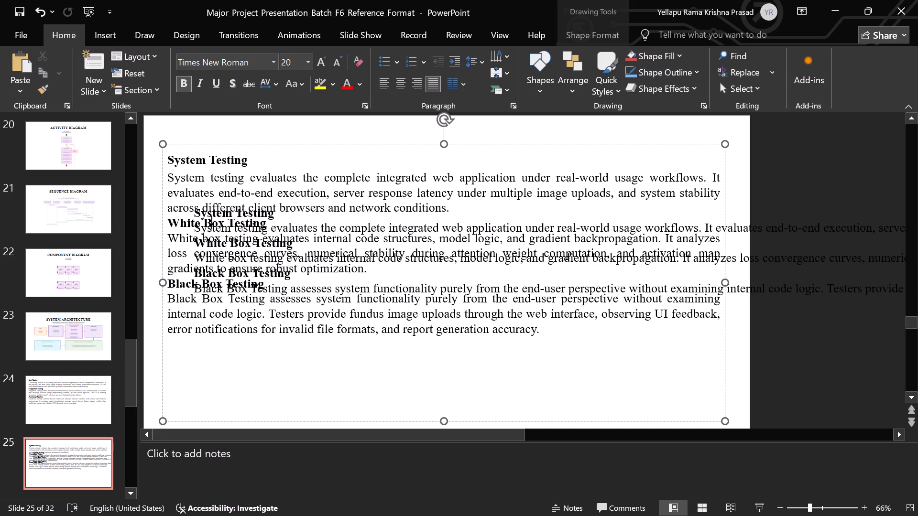
drag(428, 140, 579, 173)
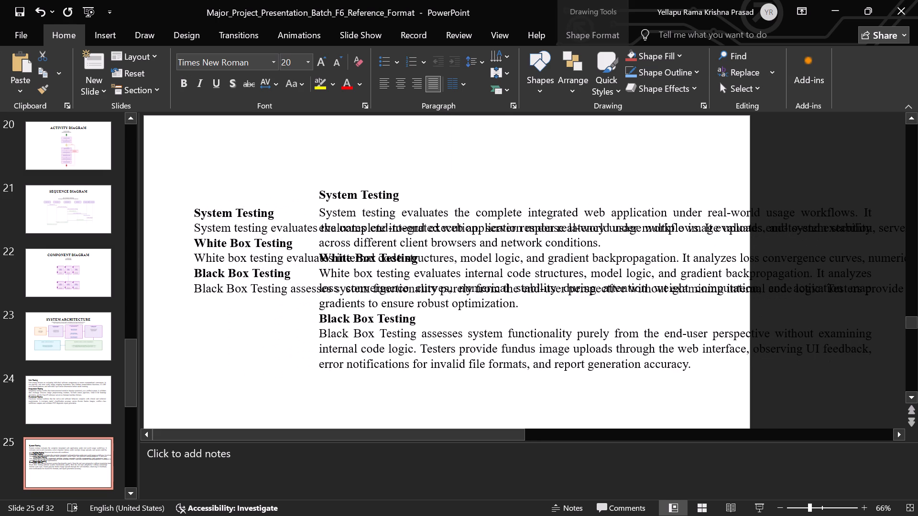
drag(579, 173, 541, 204)
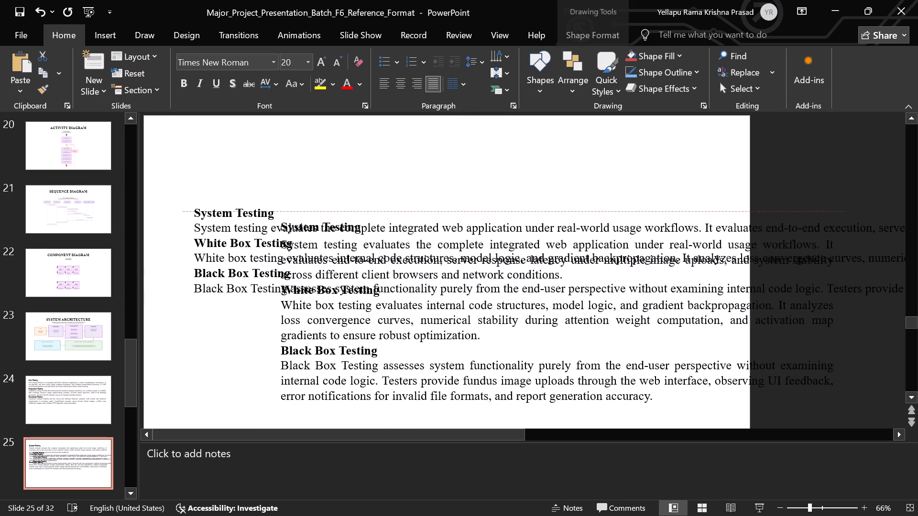
drag(541, 204, 524, 133)
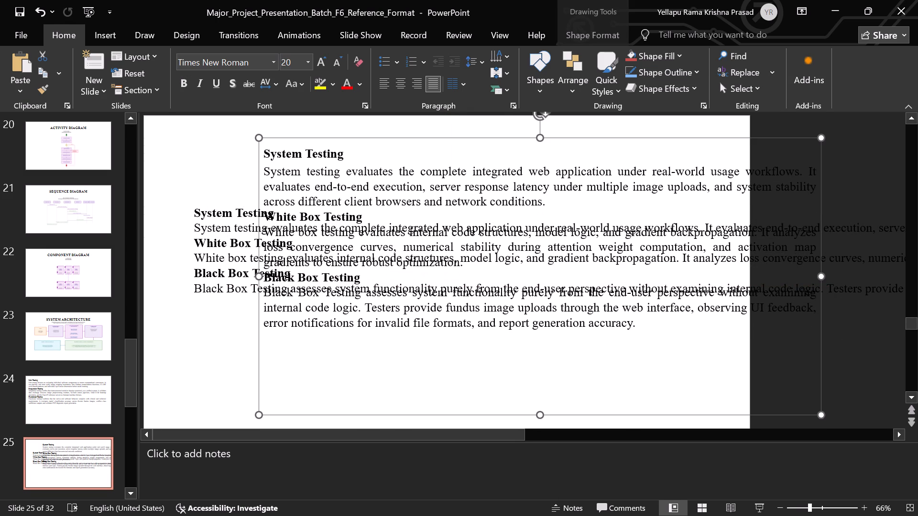
click(230, 237)
click(221, 220)
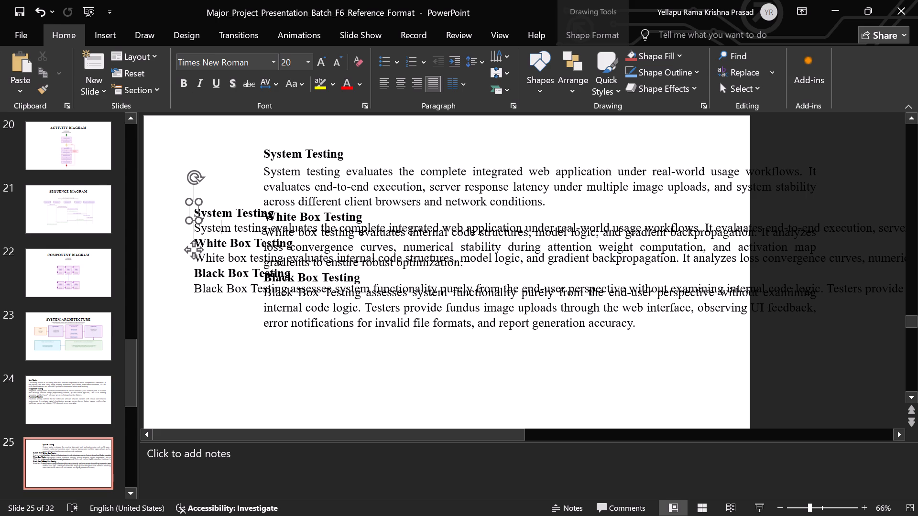
click(199, 209)
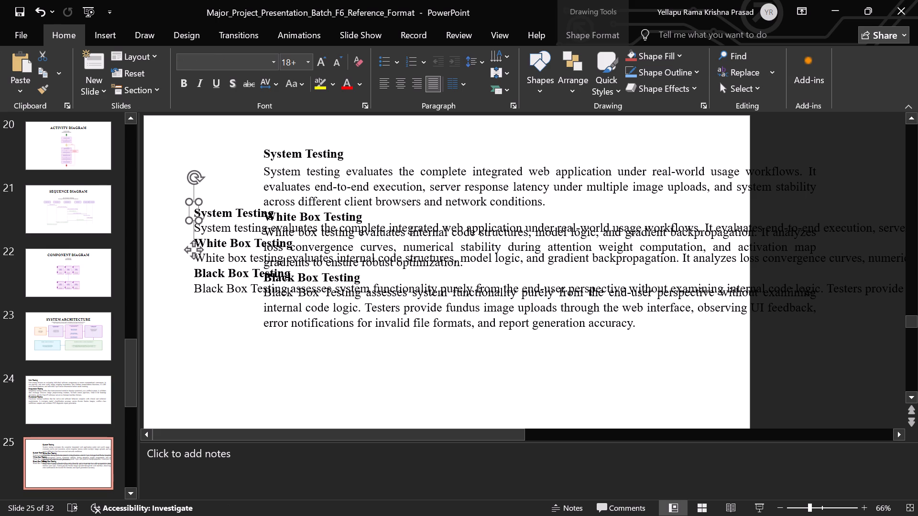
key(Delete)
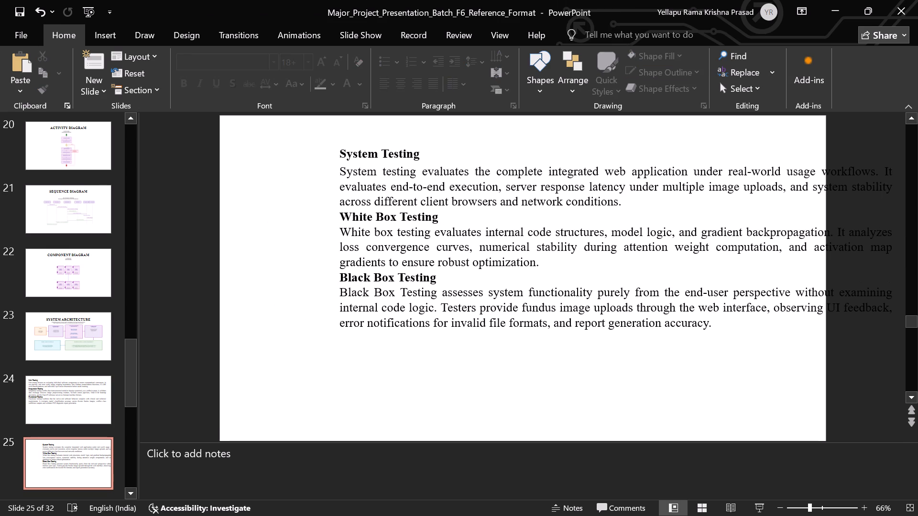
Move the remaining System, White Box and Black Box Testing text box back so it fits within the slide.
click(390, 230)
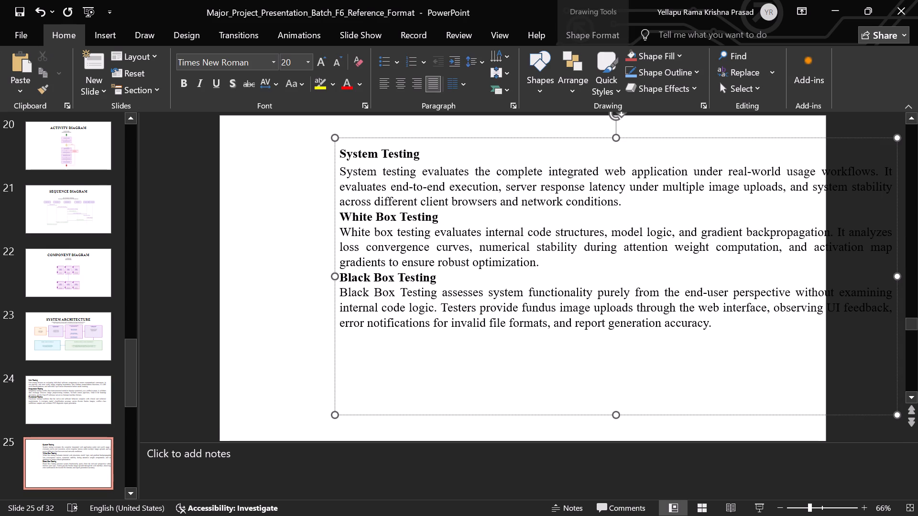
drag(536, 139, 440, 157)
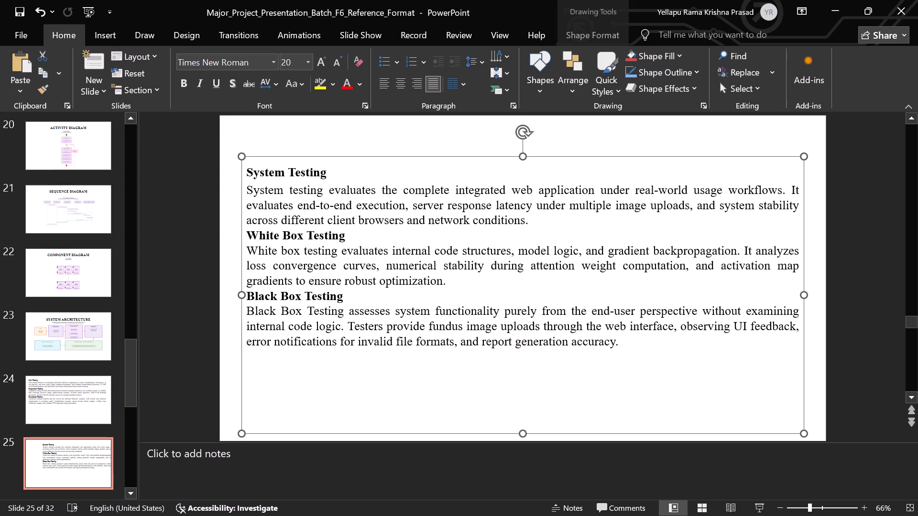
Enable editing in the Formate-2026 deck and copy its System, White box and Black Box testing slide into batch 6 after the TESTING TECHINIQUES slide.
click(305, 218)
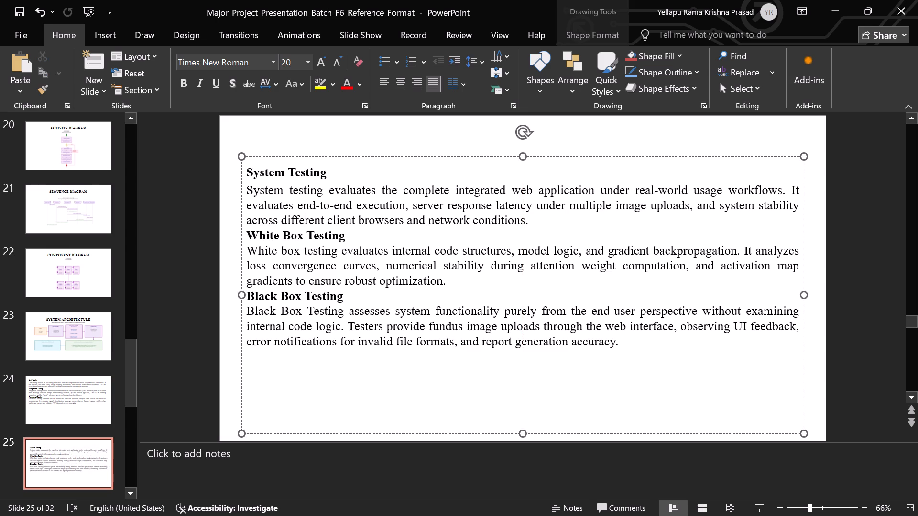
key(alt+Tab)
click(283, 206)
click(254, 164)
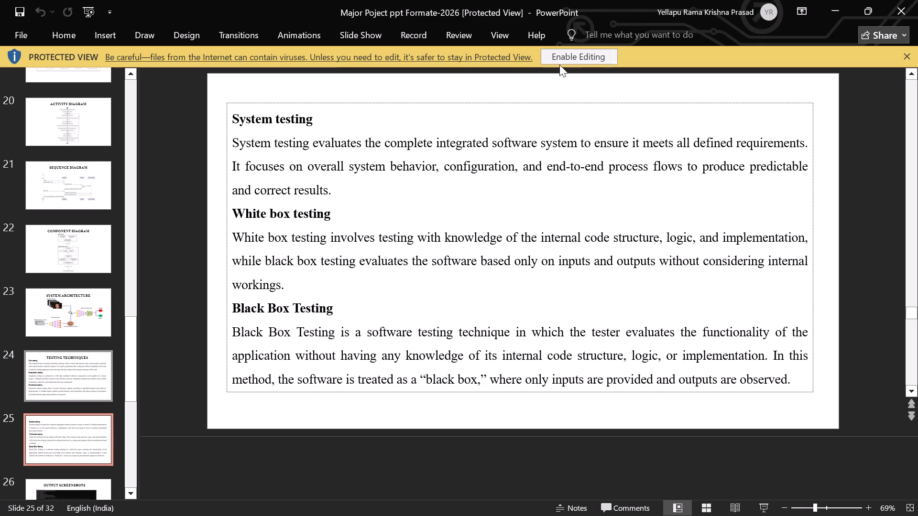
click(585, 58)
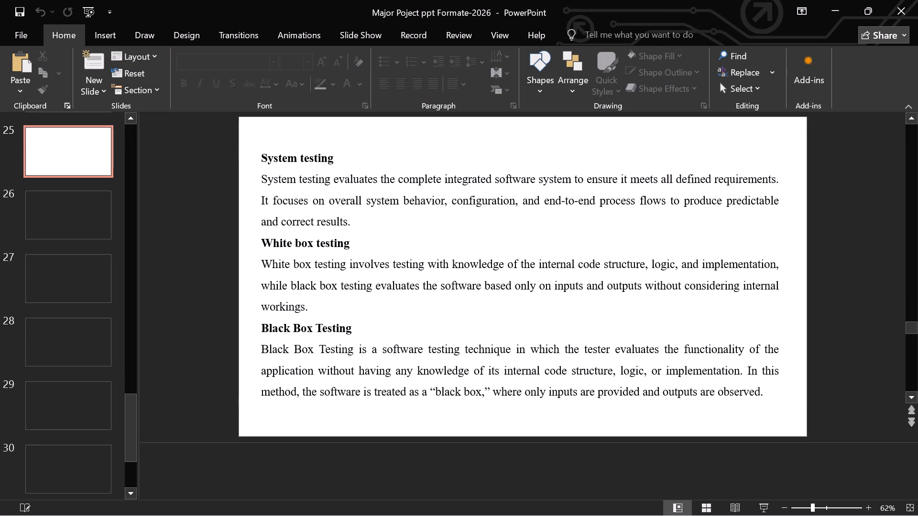
click(64, 161)
click(64, 161)
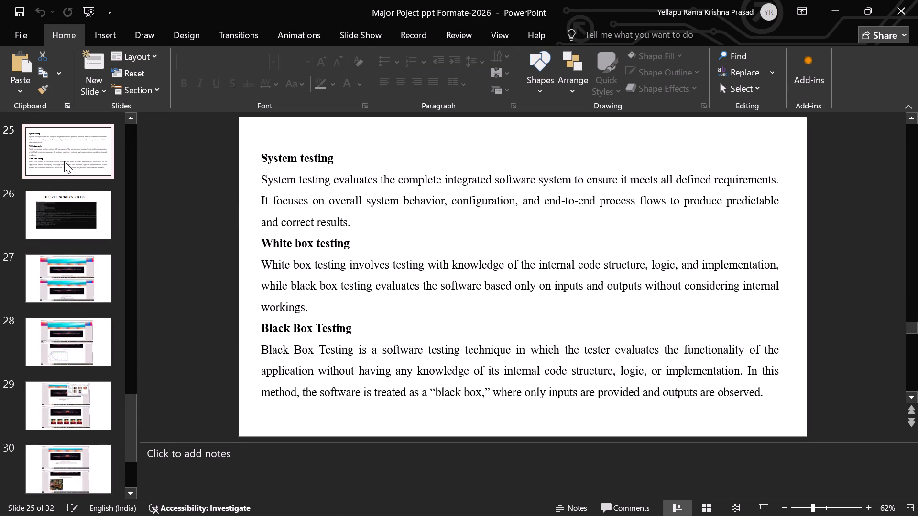
key(ctrl+c)
key(alt+Tab)
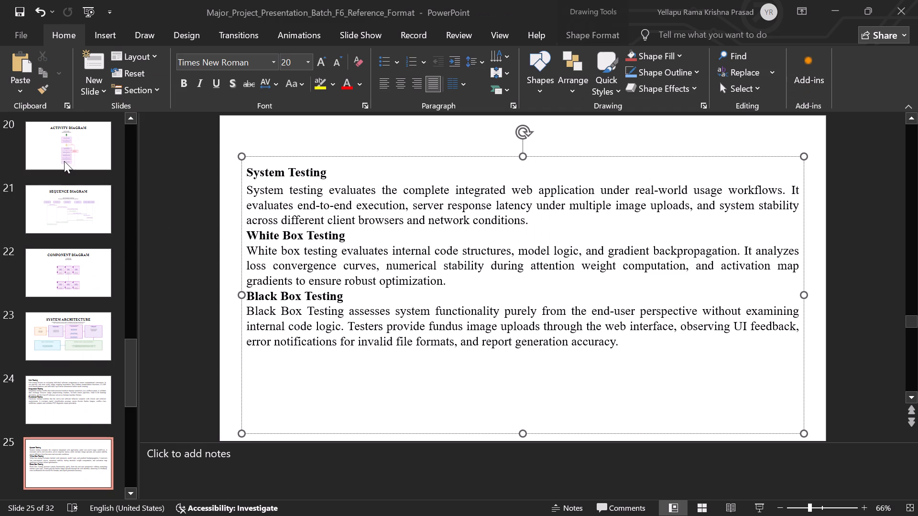
key(alt+Tab)
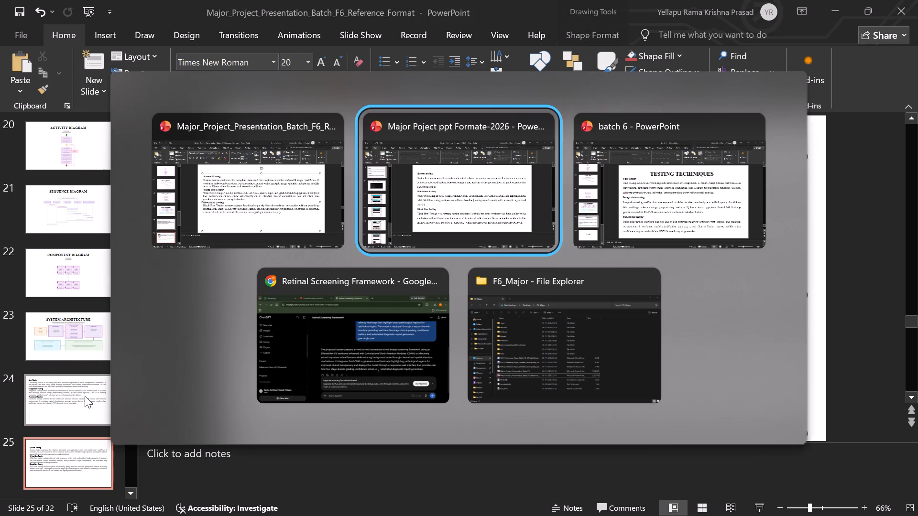
key(alt+Tab)
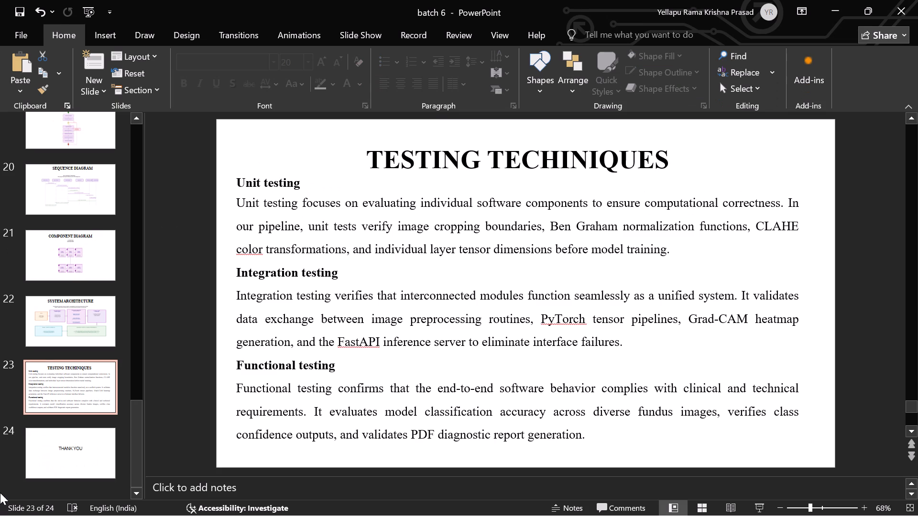
key(ctrl+v)
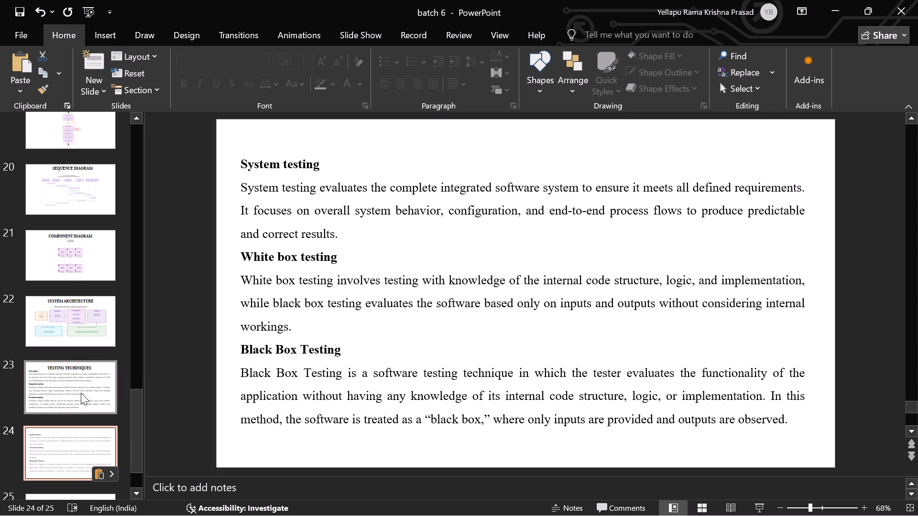
click(51, 465)
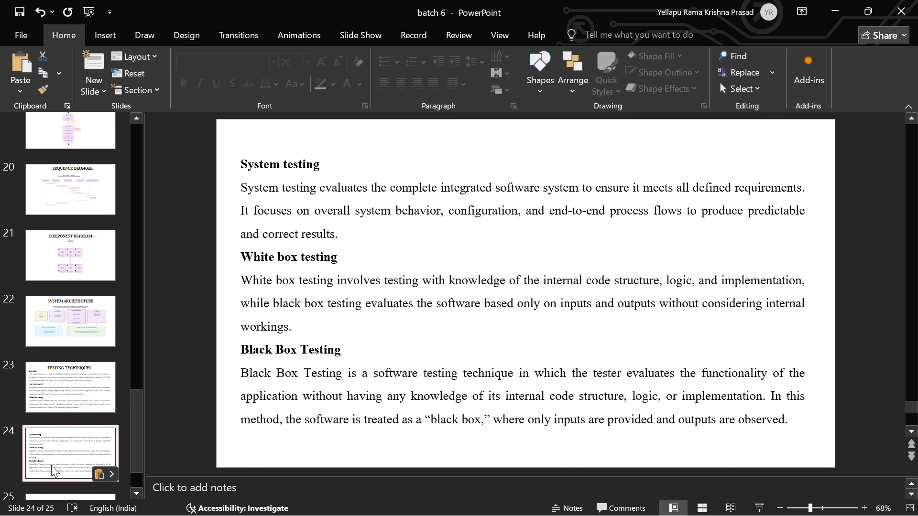
Replace the System testing paragraph on the batch 6 deck's new slide with the reference-format deck's System Testing paragraph, keeping the existing final full stop.
key(alt+Tab)
key(alt+Tab)
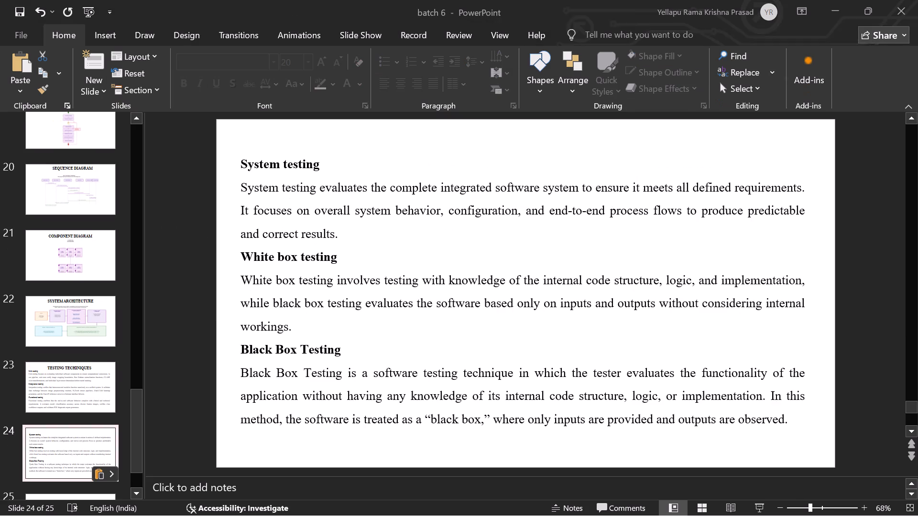
key(alt+Tab)
key(alt+Tab)
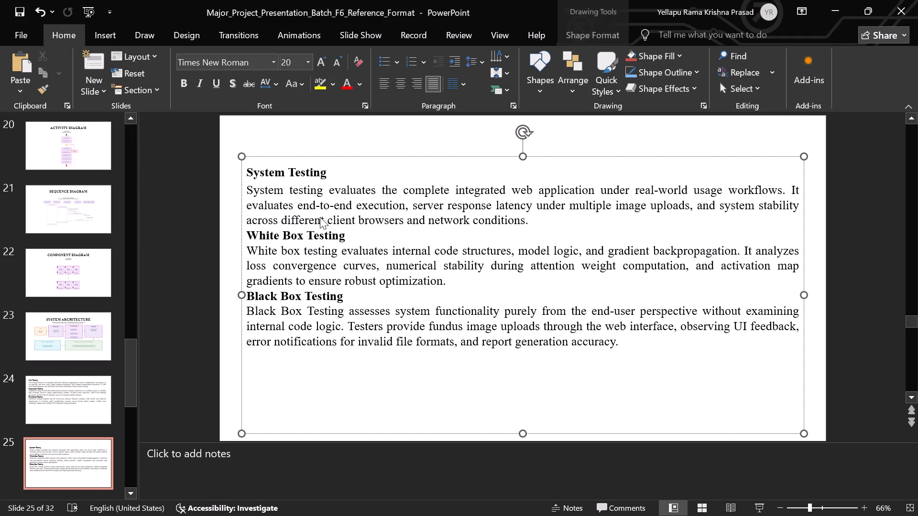
key(alt+Tab)
drag(248, 191, 510, 221)
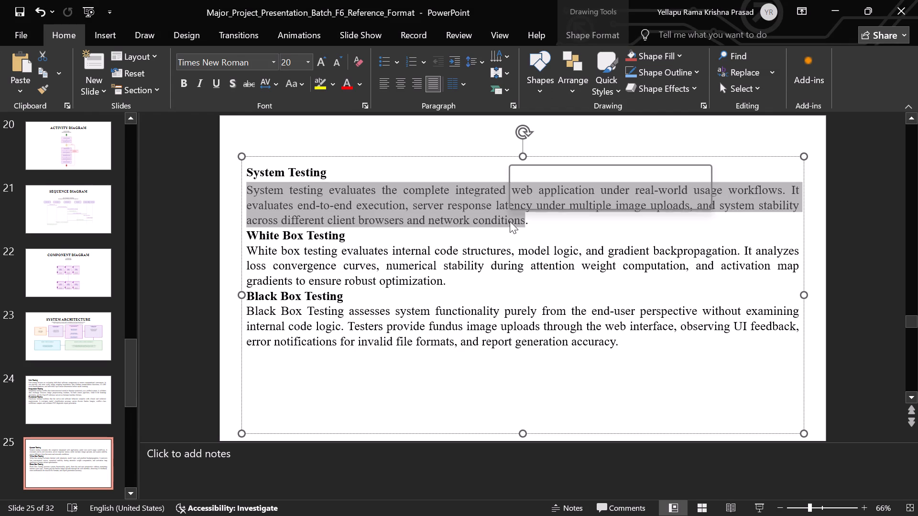
key(ctrl+c)
key(alt+Tab)
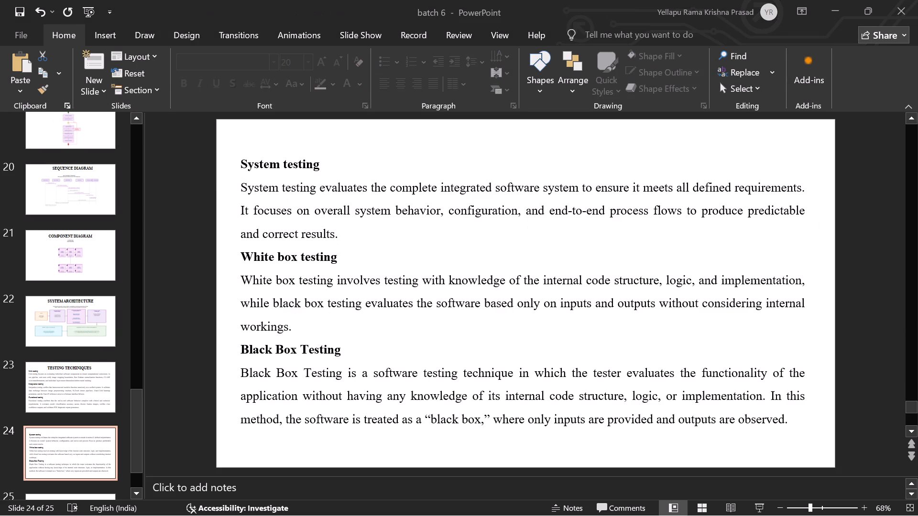
click(243, 189)
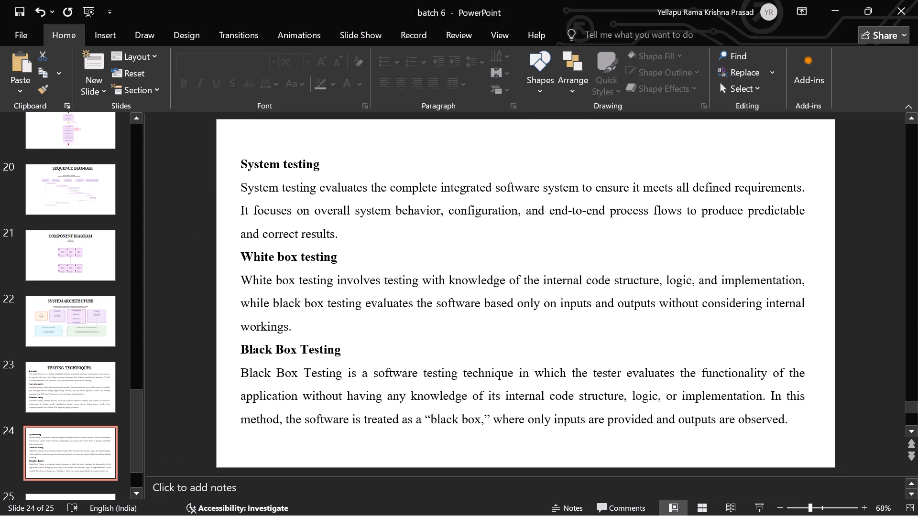
drag(243, 189, 323, 232)
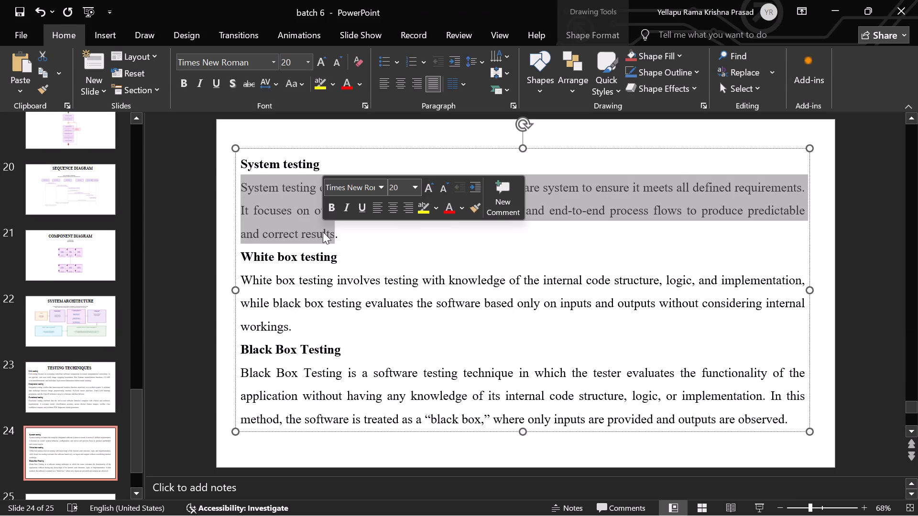
key(ctrl+v)
Replace the White box testing paragraph on the same batch 6 slide with the reference-format deck's White Box Testing paragraph.
key(alt+Tab)
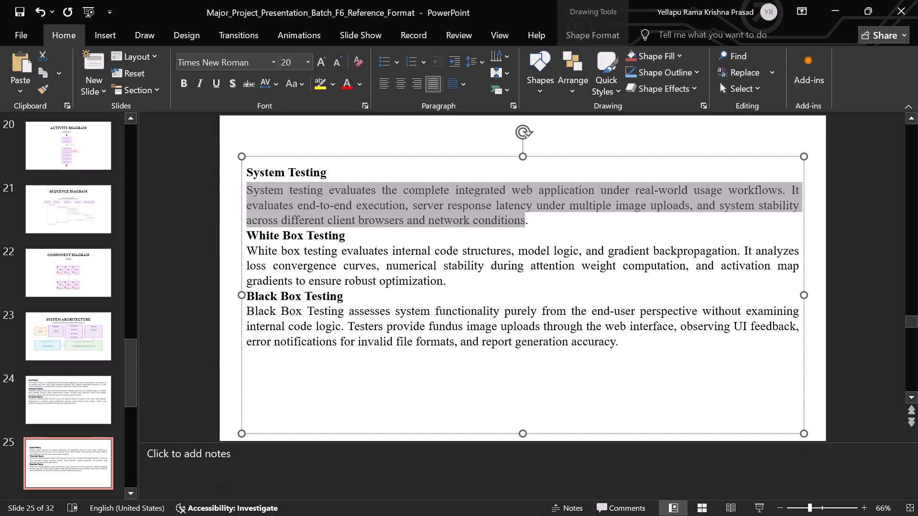
drag(250, 254, 417, 280)
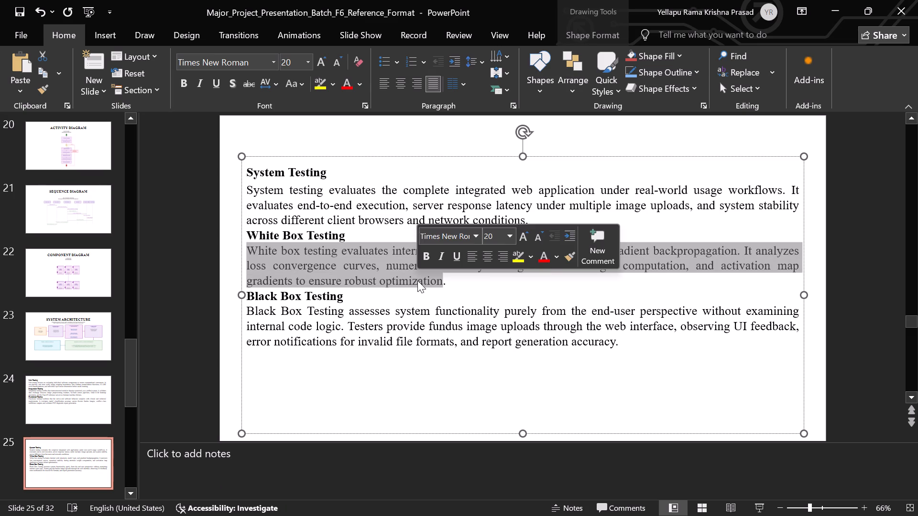
key(ctrl+c)
key(alt+Tab)
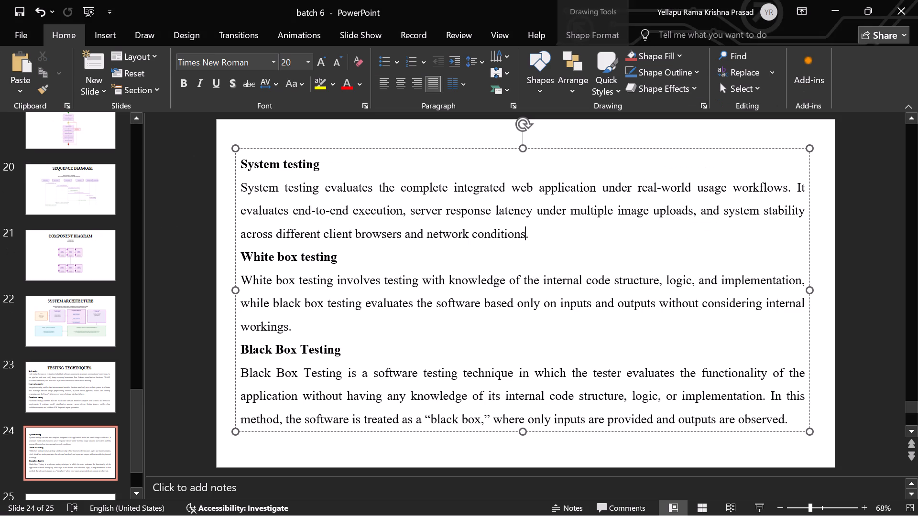
drag(243, 279, 286, 319)
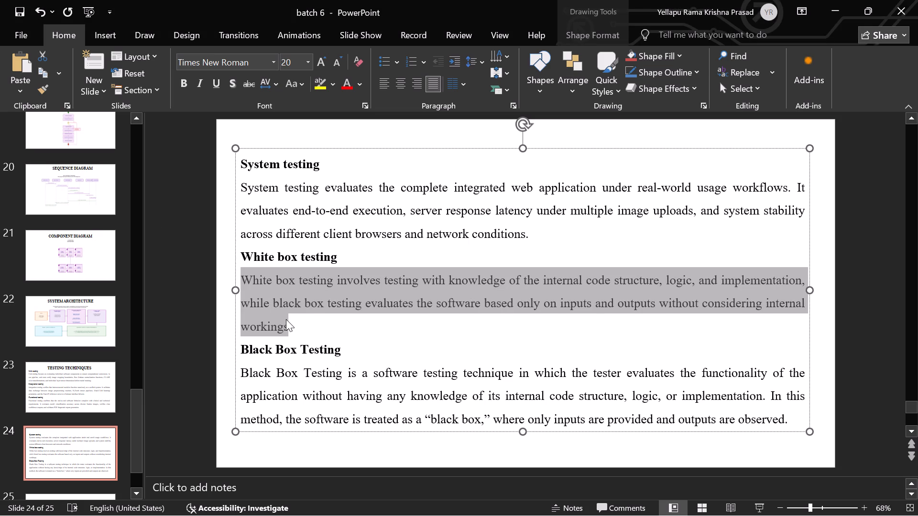
key(ctrl+v)
Copy the Black Box Testing paragraph, without its final full stop, from the reference-format deck and return to the batch 6 deck.
key(alt+Tab)
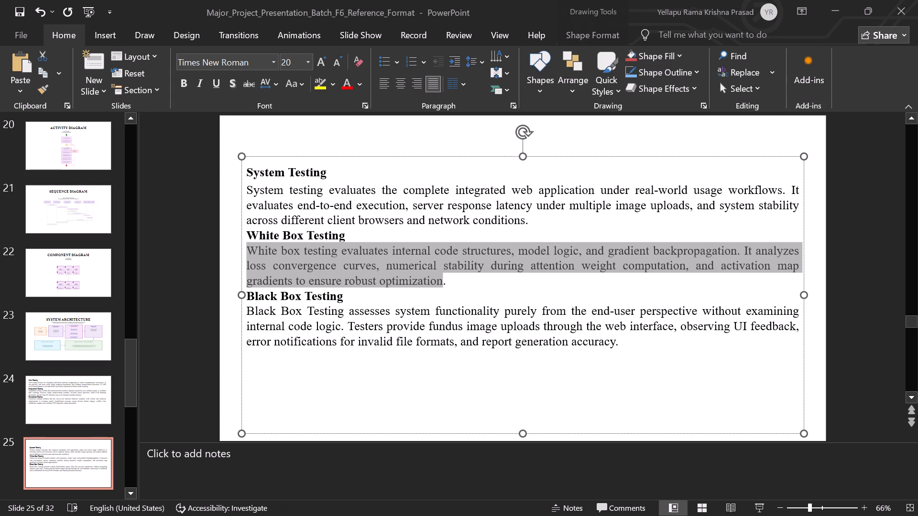
drag(248, 314, 609, 352)
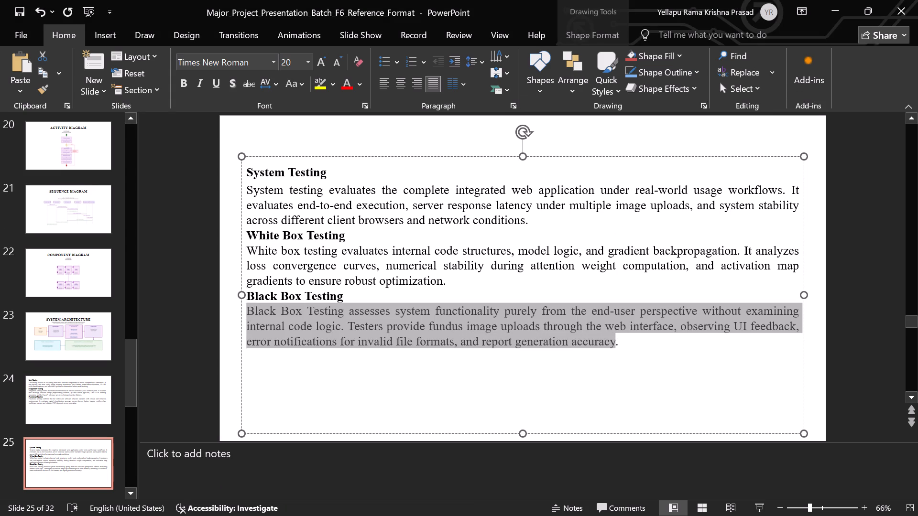
key(ctrl+c)
key(alt+Tab)
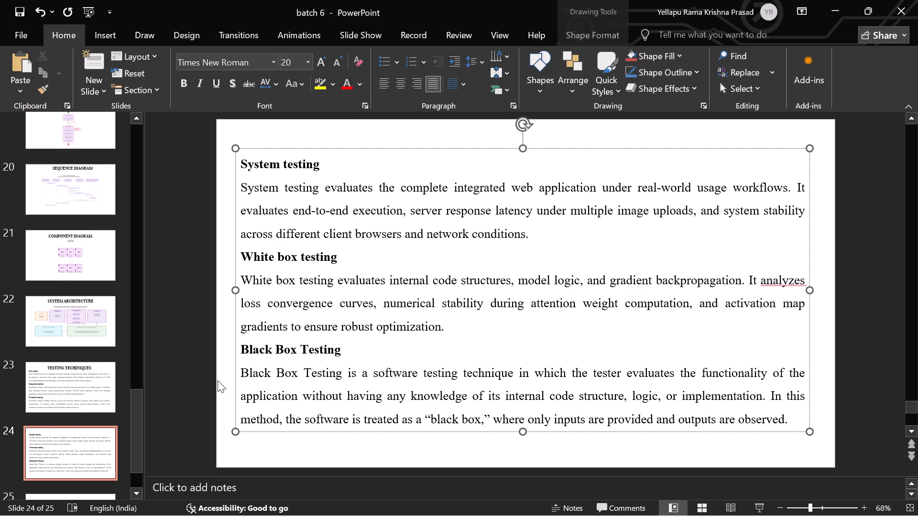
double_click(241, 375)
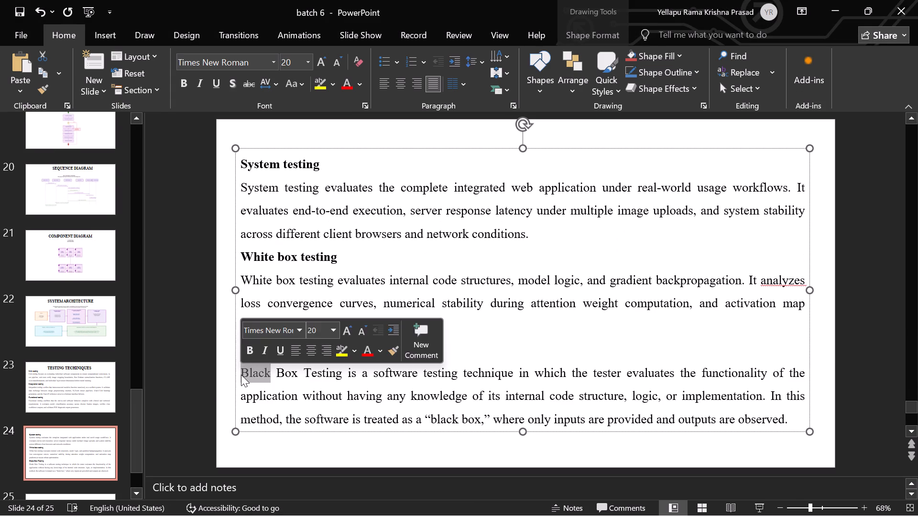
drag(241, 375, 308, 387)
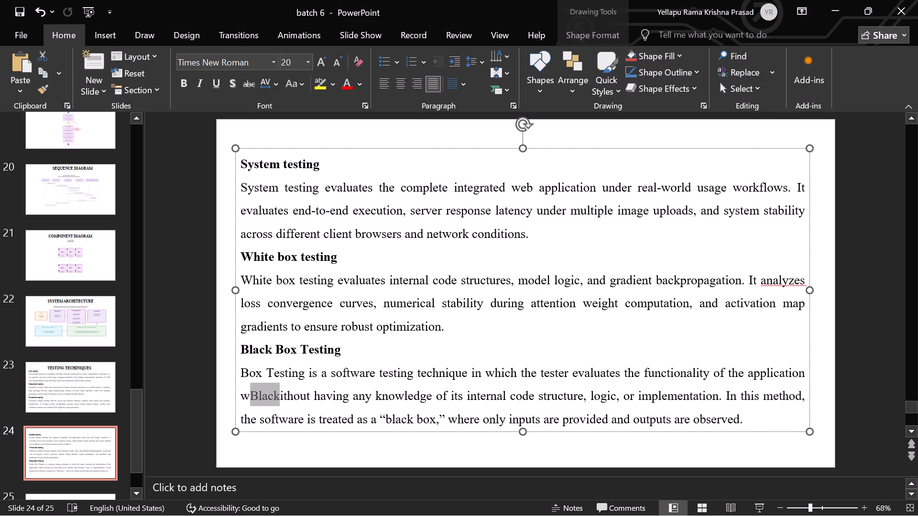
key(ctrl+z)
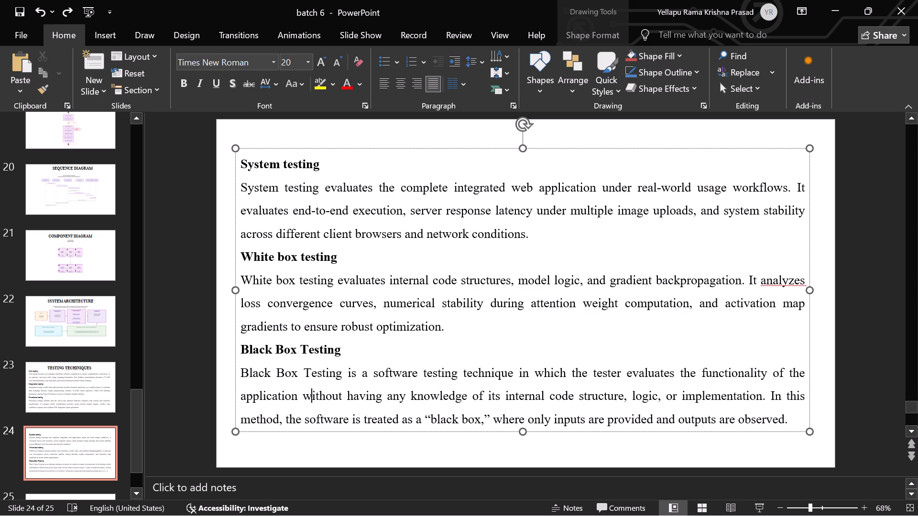
Replace the batch 6 slide's Black Box Testing paragraph with the copied reference-format text, keeping a single final full stop.
click(243, 368)
drag(243, 368, 768, 417)
key(ctrl+v)
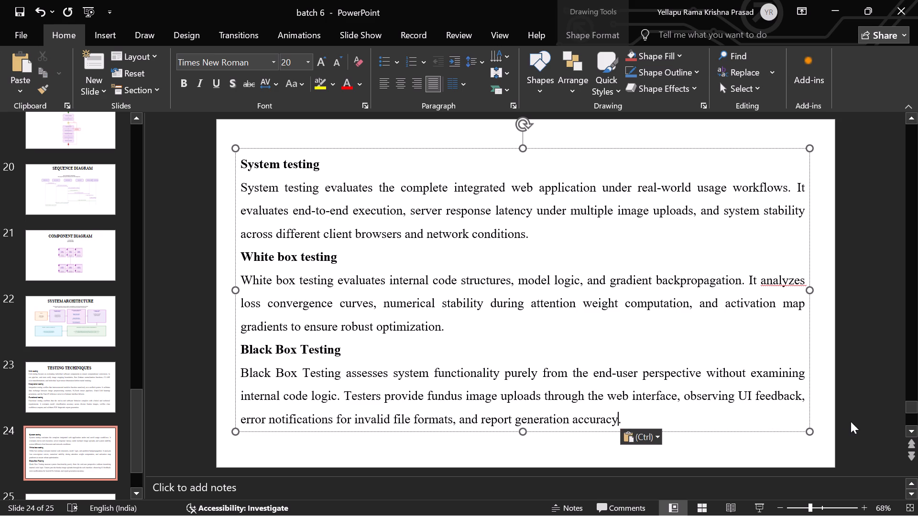
click(633, 419)
Compare what follows the System, White Box and Black Box testing slide in the batch 6, reference-format and Formate-2026 decks.
key(alt+Tab)
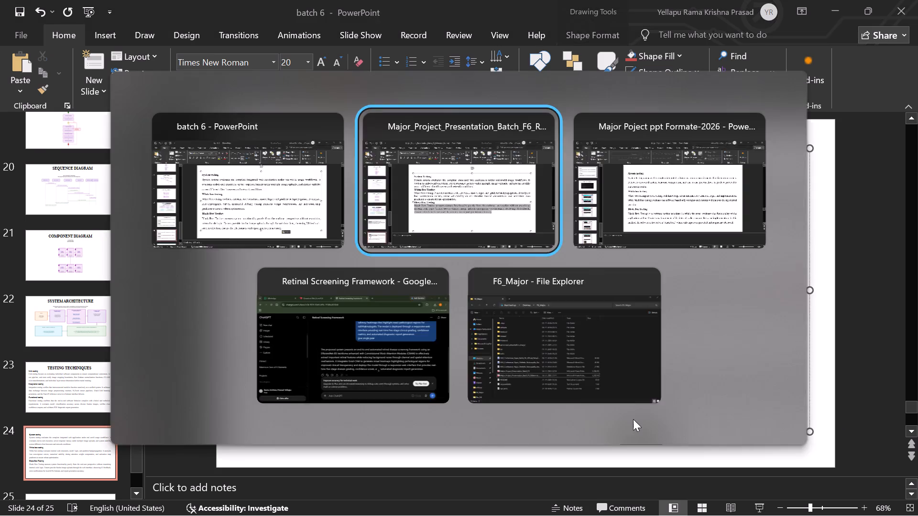
key(alt+Tab)
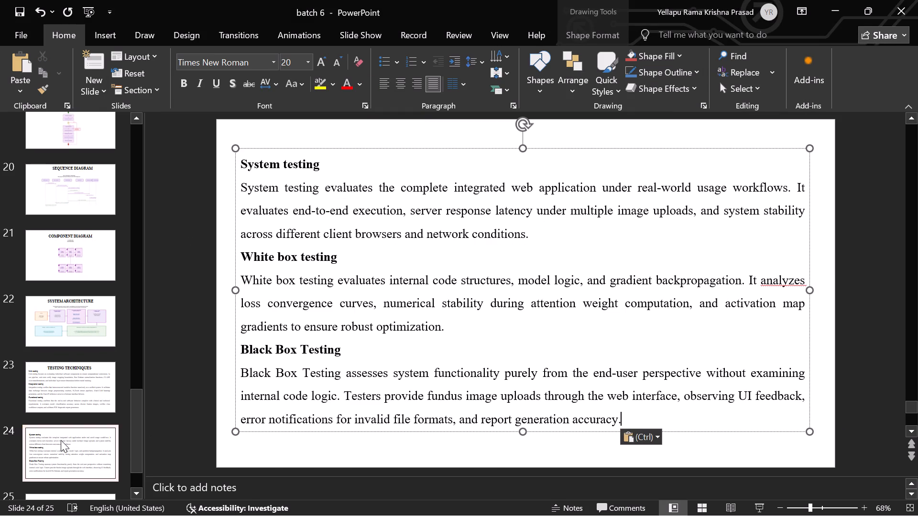
scroll(82, 398, down, 2)
key(alt+Tab)
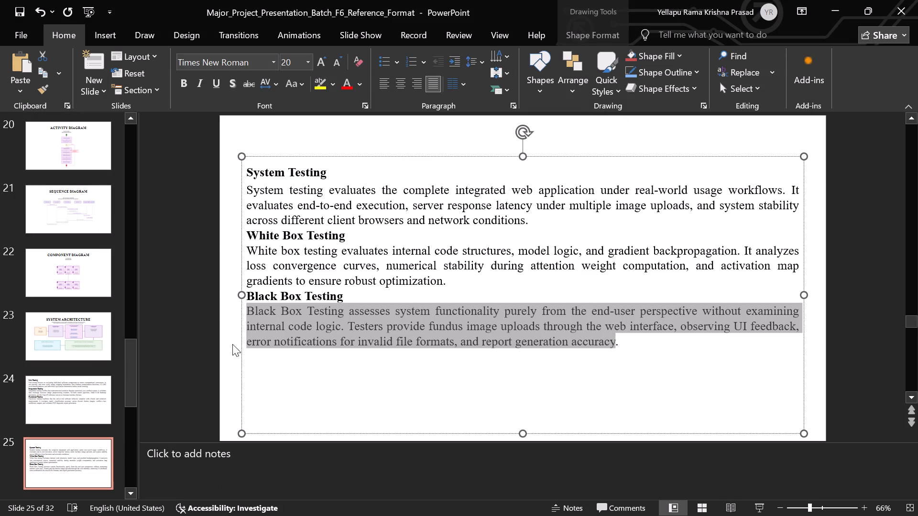
scroll(79, 411, down, 1)
click(72, 379)
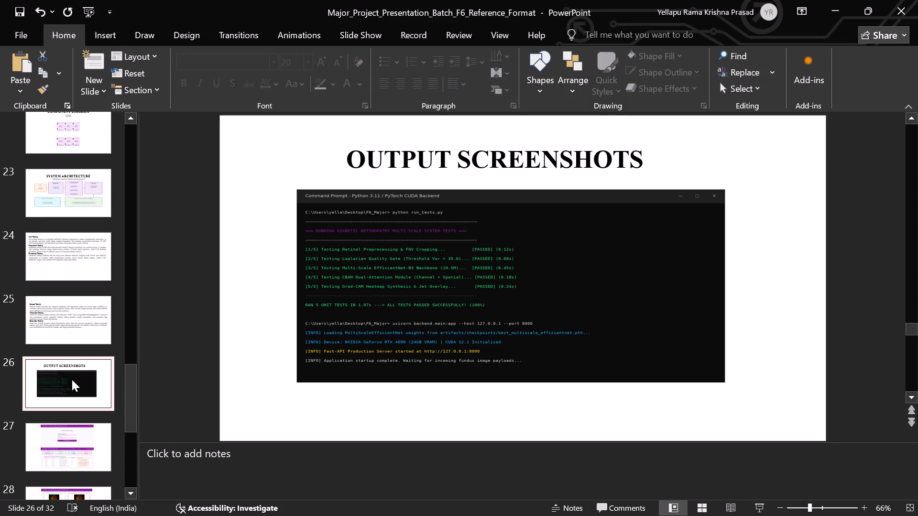
key(alt+Tab)
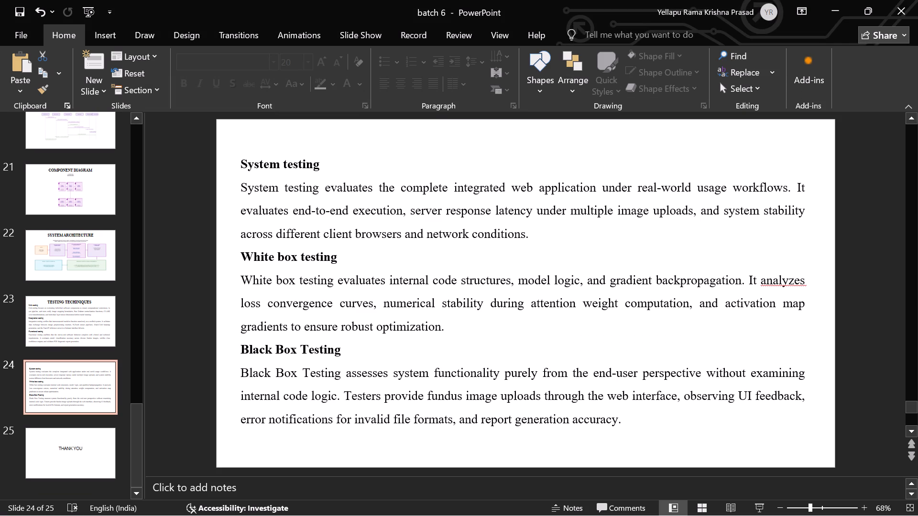
key(alt+Tab)
key(alt+Tab)
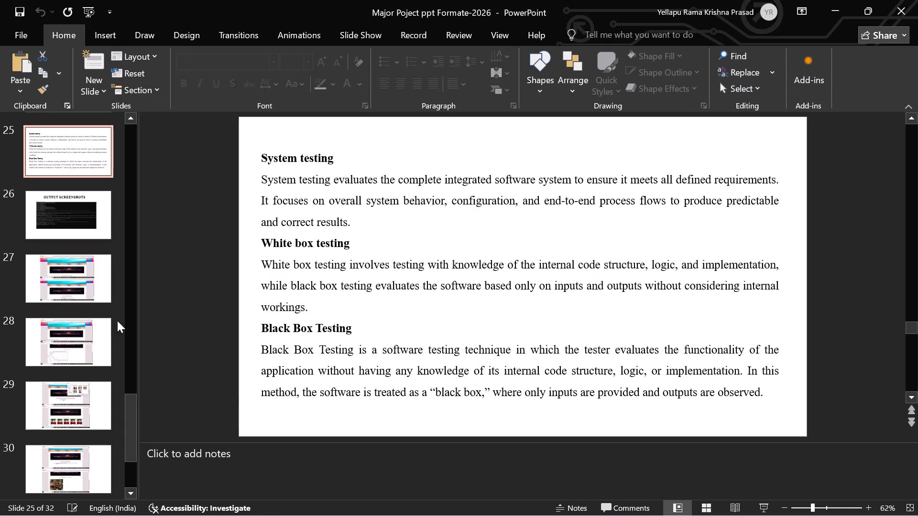
click(82, 214)
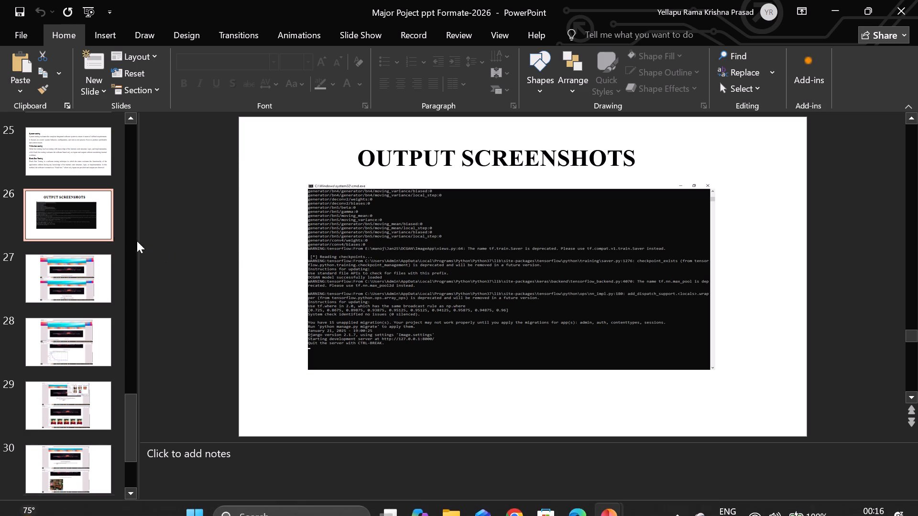
Copy the first OUTPUT SCREENSHOTS slide from the Formate-2026 deck into the batch 6 deck after the System, White box and Black Box testing slide.
click(93, 214)
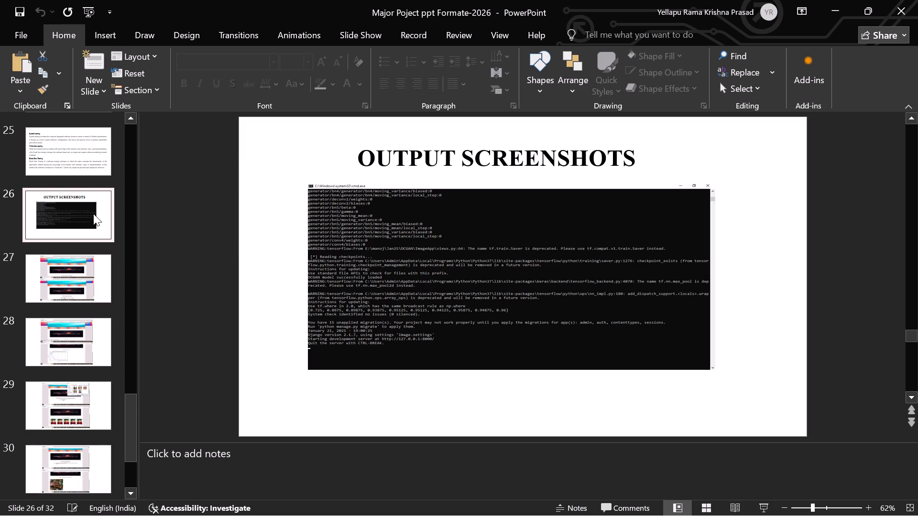
key(ctrl+c)
key(alt+Tab)
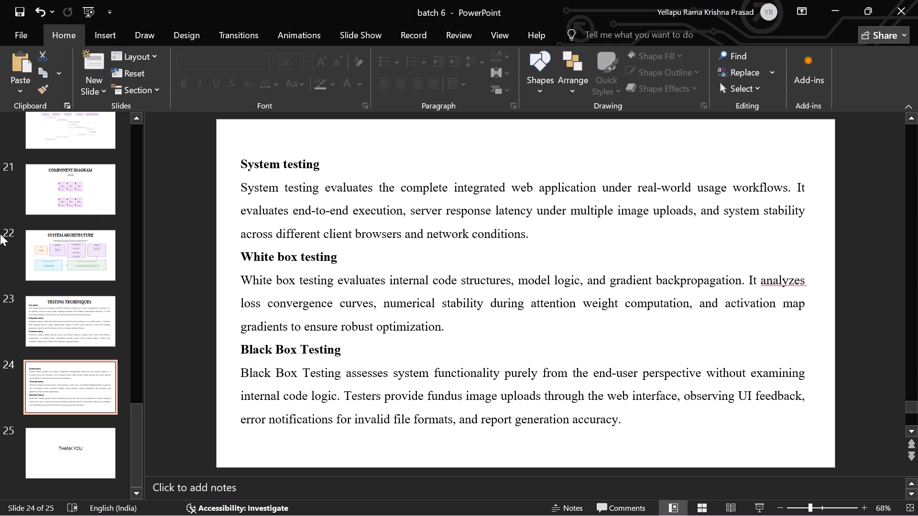
key(ctrl+v)
Delete the command-window screenshot from the batch 6 OUTPUT SCREENSHOTS slide, keeping only the slide title.
click(438, 262)
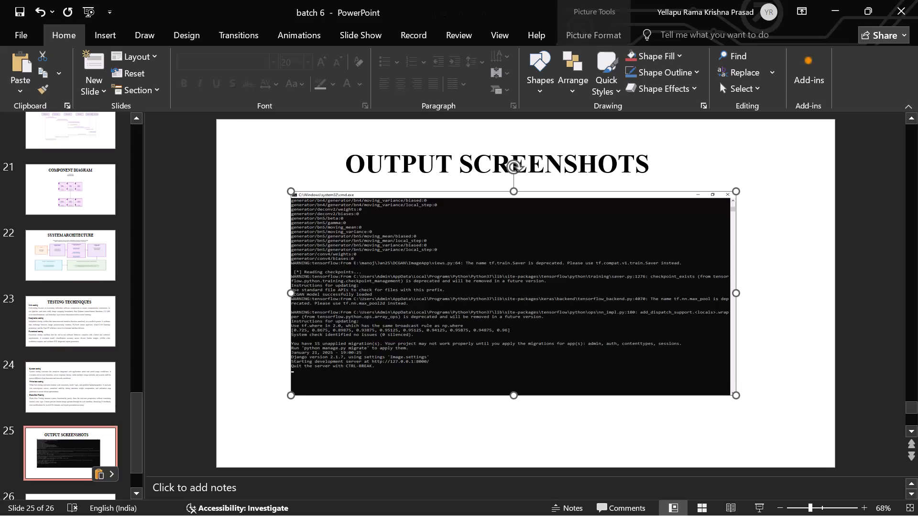
key(Delete)
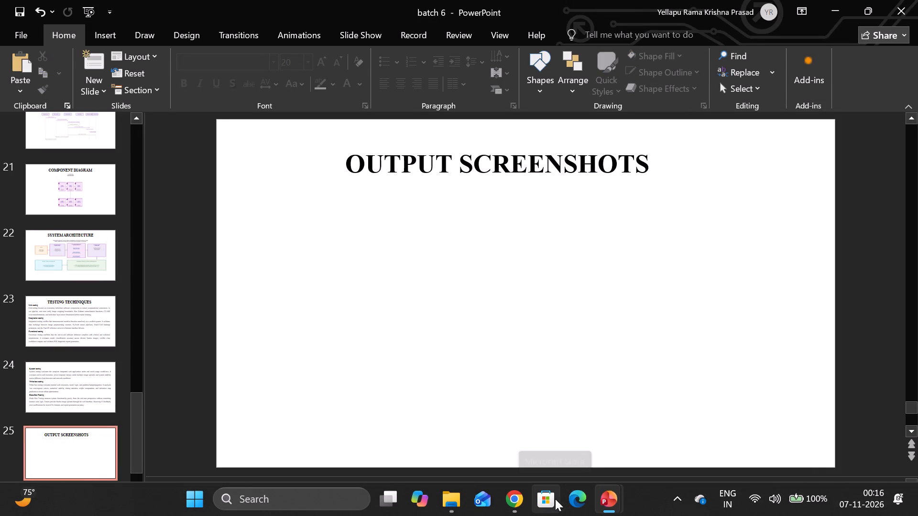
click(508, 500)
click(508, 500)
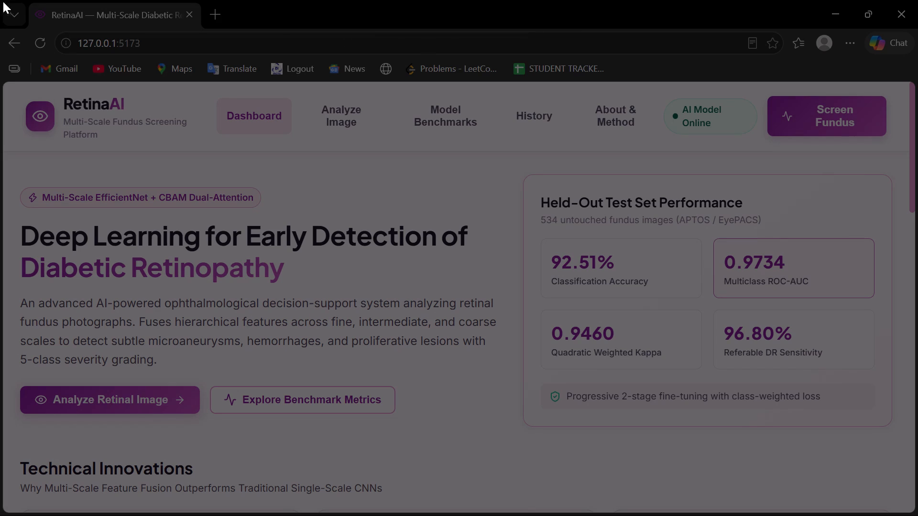
drag(3, 1, 917, 515)
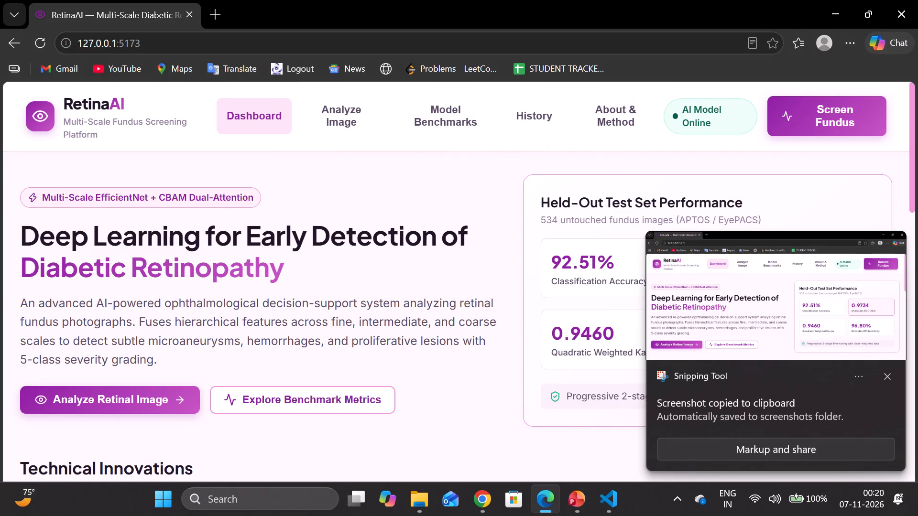
Switch to the batch 6 presentation in PowerPoint and paste the dashboard screenshot onto the OUTPUT SCREENSHOTS slide.
key(alt+Tab)
key(alt+Tab)
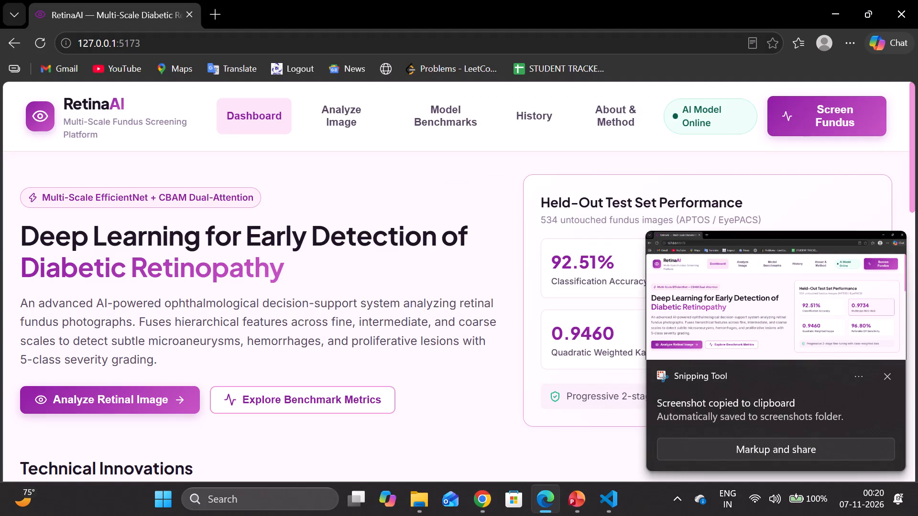
key(alt+Tab)
key(alt+Tab)
key(alt+Tab)
key(alt+Tab)
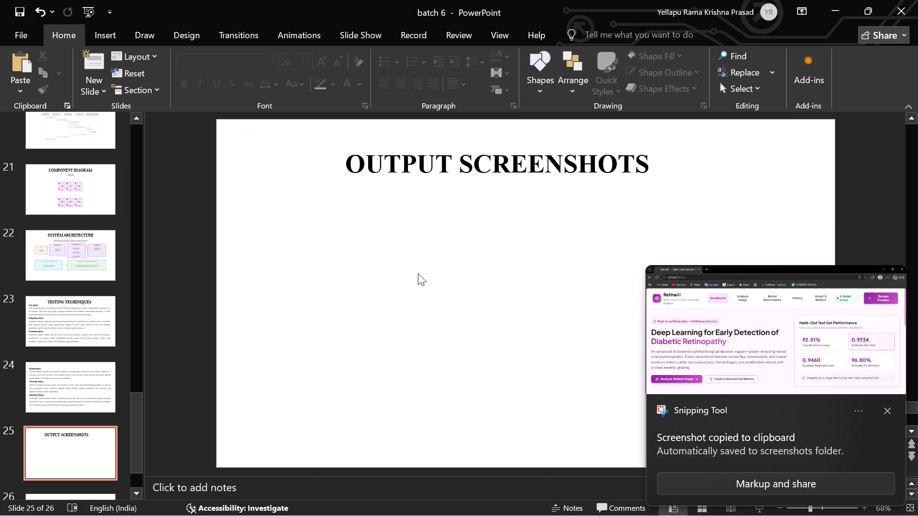
click(416, 272)
click(416, 283)
key(ctrl+v)
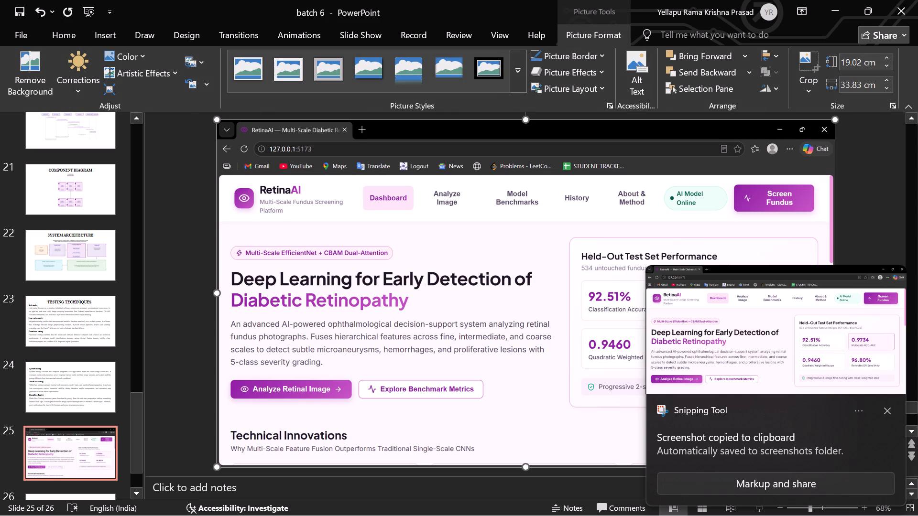
Shrink the pasted screenshot to about 15.93 by 28.35 cm and centre it horizontally beneath the OUTPUT SCREENSHOTS heading.
click(526, 122)
click(526, 122)
drag(216, 118, 275, 167)
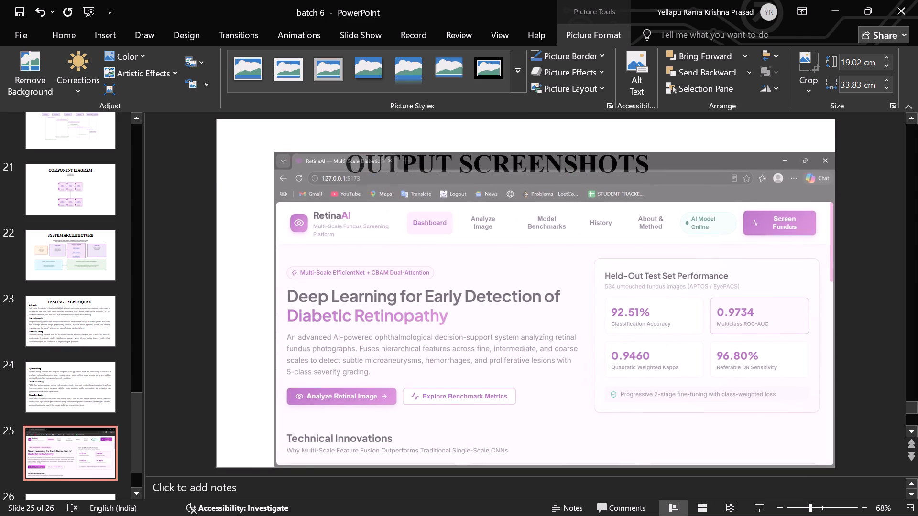
drag(275, 167, 316, 187)
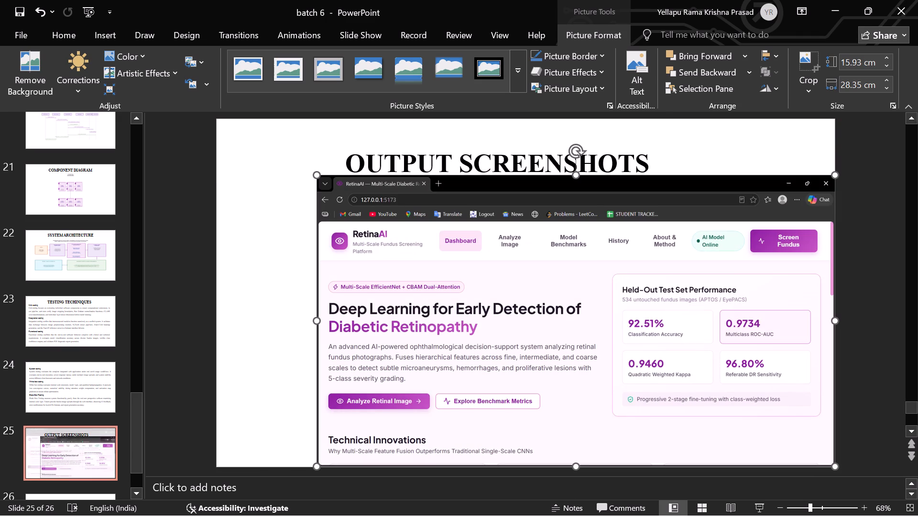
drag(507, 221, 458, 221)
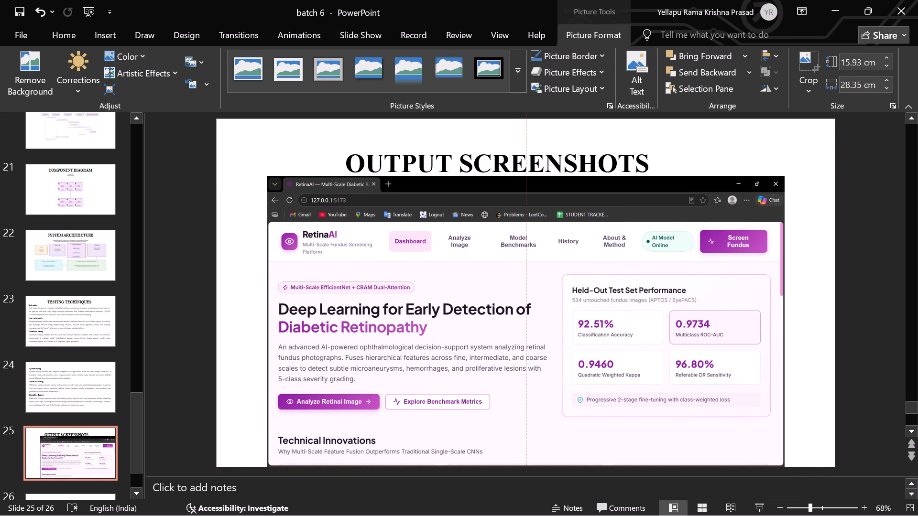
drag(458, 221, 457, 221)
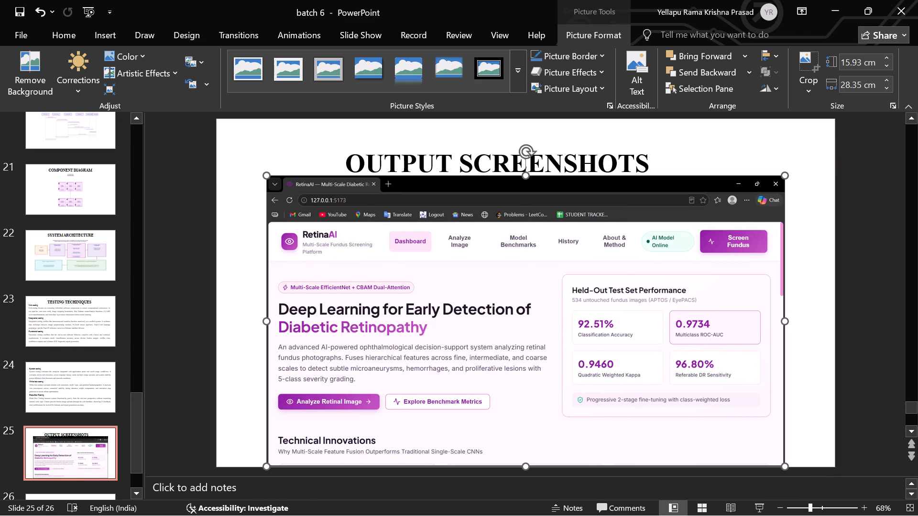
Check how the OUTPUT SCREENSHOTS slides are laid out in the Major Poject ppt Formate-2026 presentation, and return to the batch 6 presentation.
scroll(117, 399, down, 1)
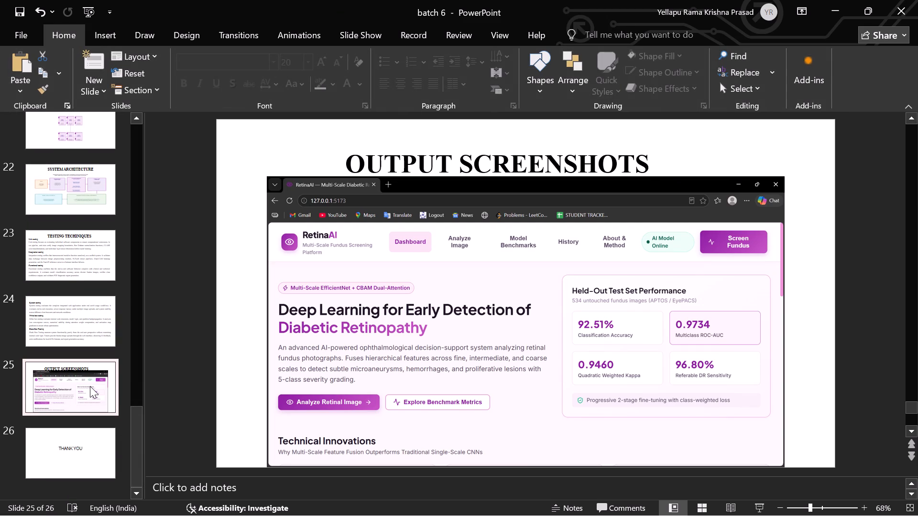
key(alt+Tab)
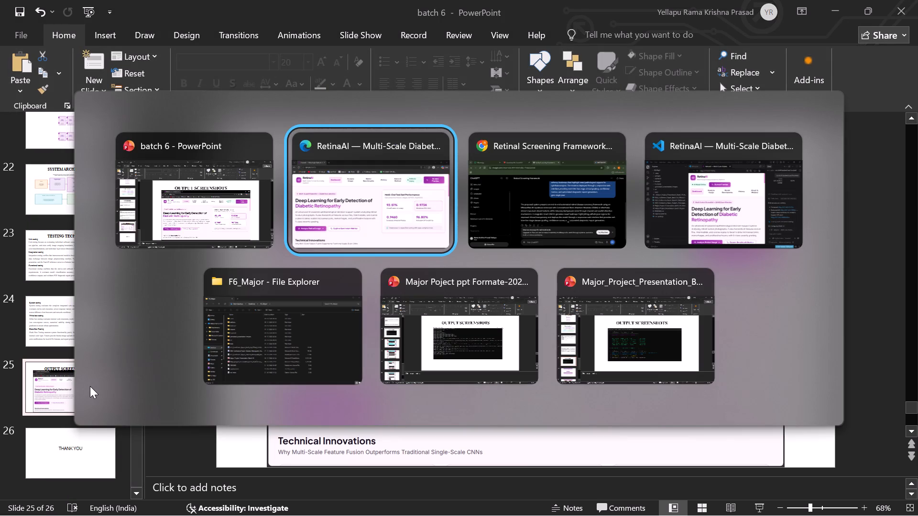
key(alt+Tab)
key(alt+Tab)
key(alt+Tab)
key(alt+Tab)
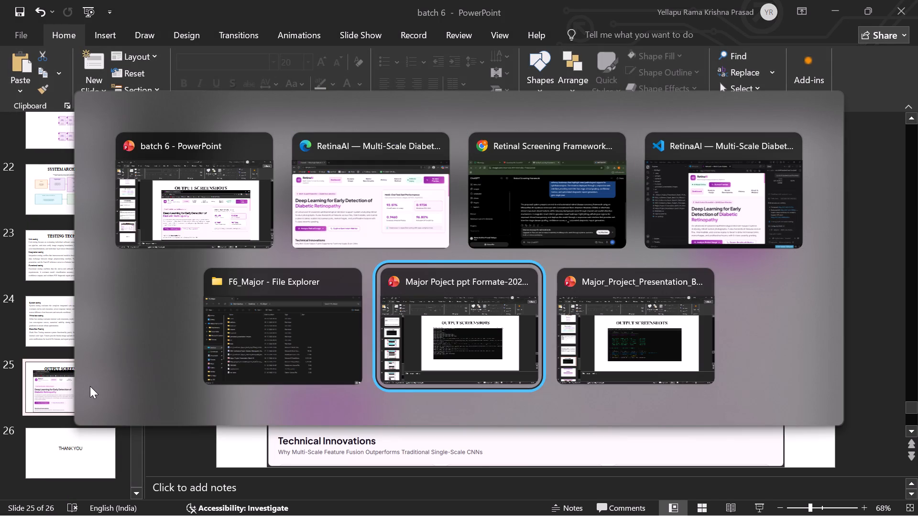
click(80, 271)
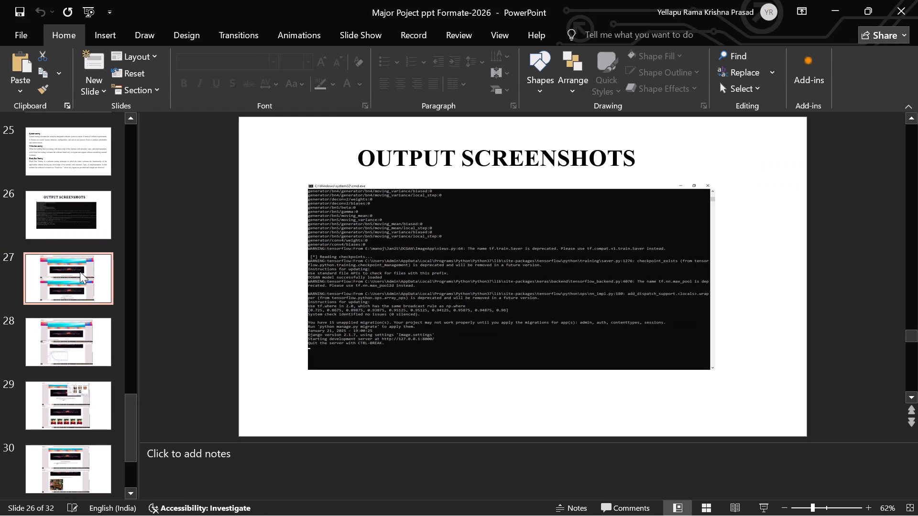
click(98, 204)
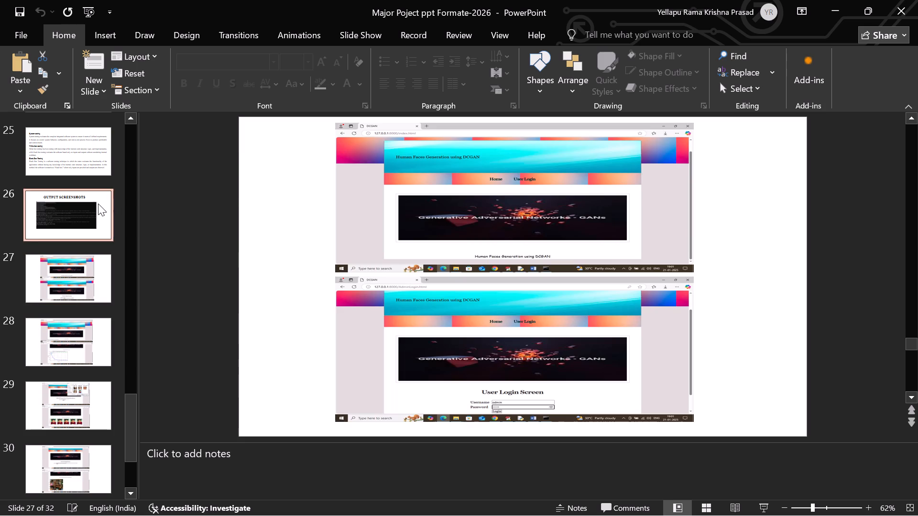
key(alt+Tab)
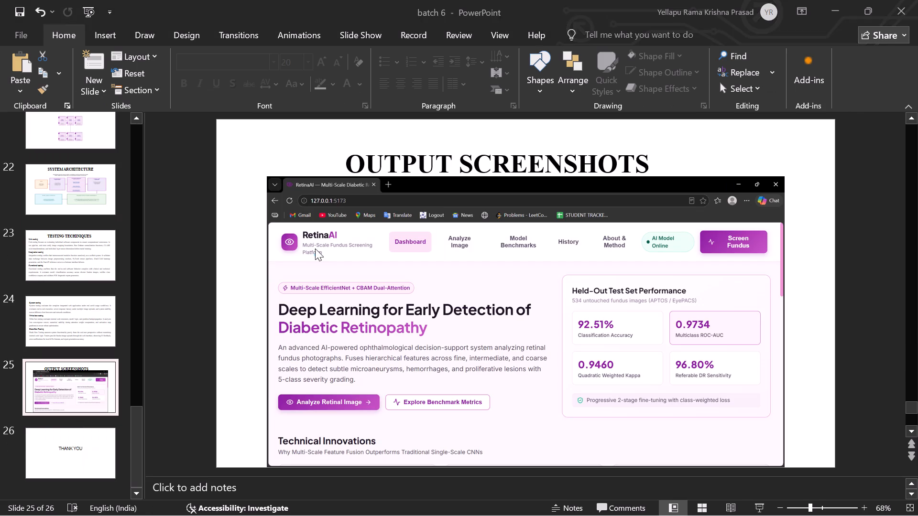
Shrink the dashboard screenshot further and centre it below the OUTPUT SCREENSHOTS heading, leaving white space beneath it.
click(469, 264)
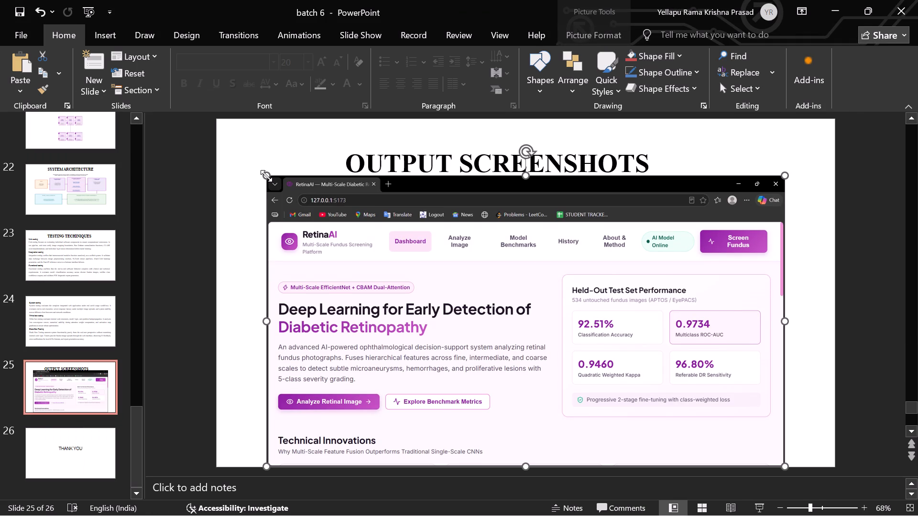
drag(266, 176, 360, 231)
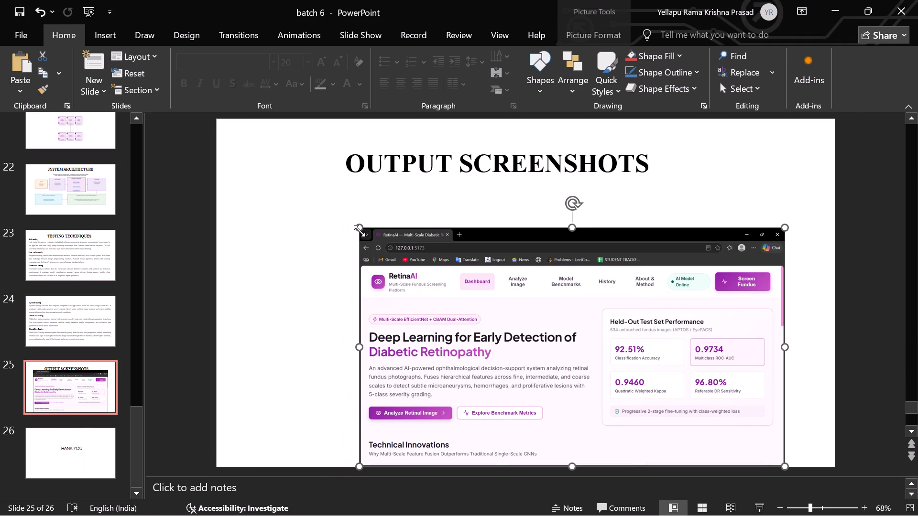
drag(498, 297, 440, 255)
key(Tab)
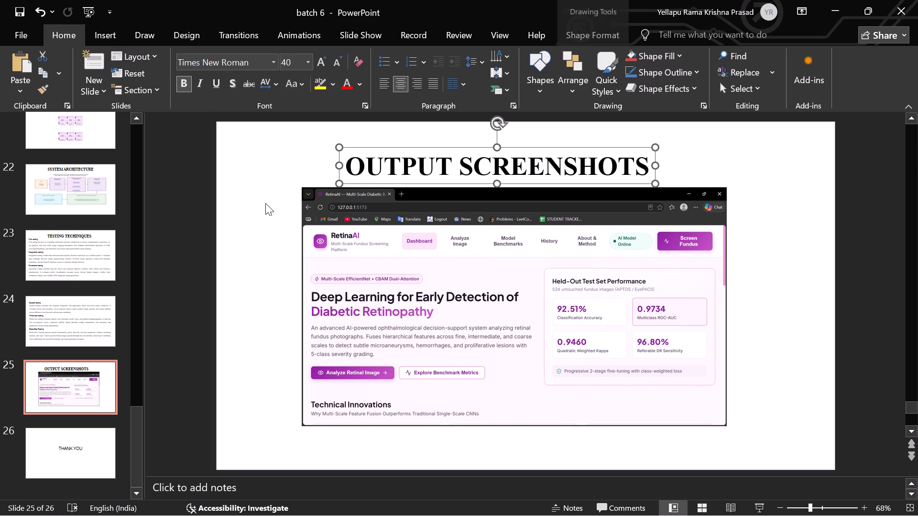
click(265, 203)
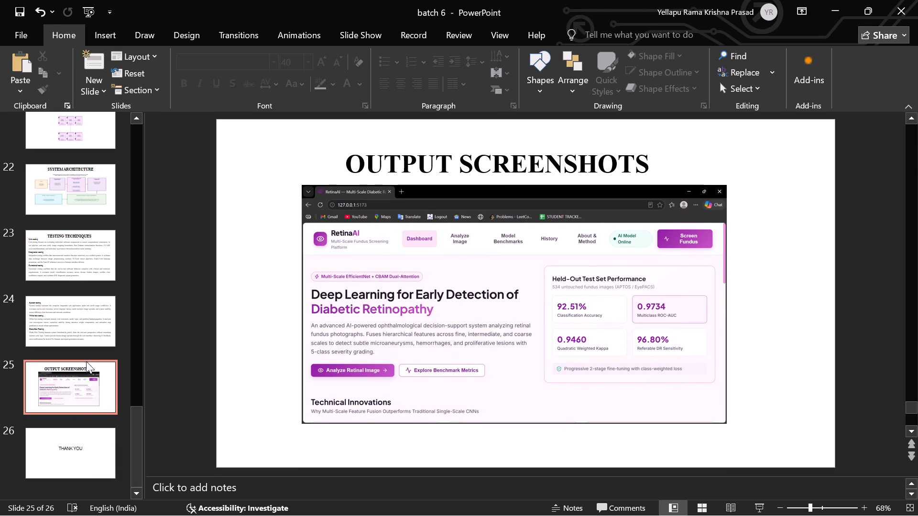
Add two blank slides between the OUTPUT SCREENSHOTS slide and the THANK YOU slide.
click(85, 380)
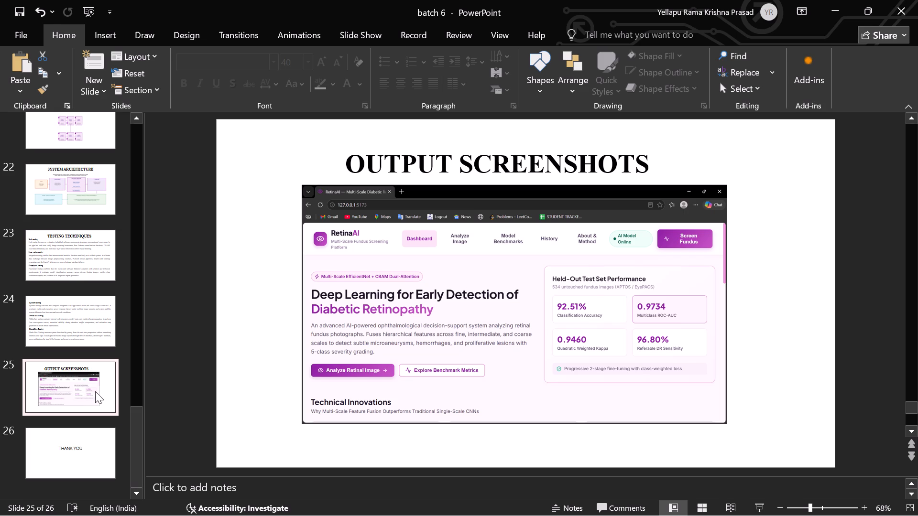
right_click(95, 391)
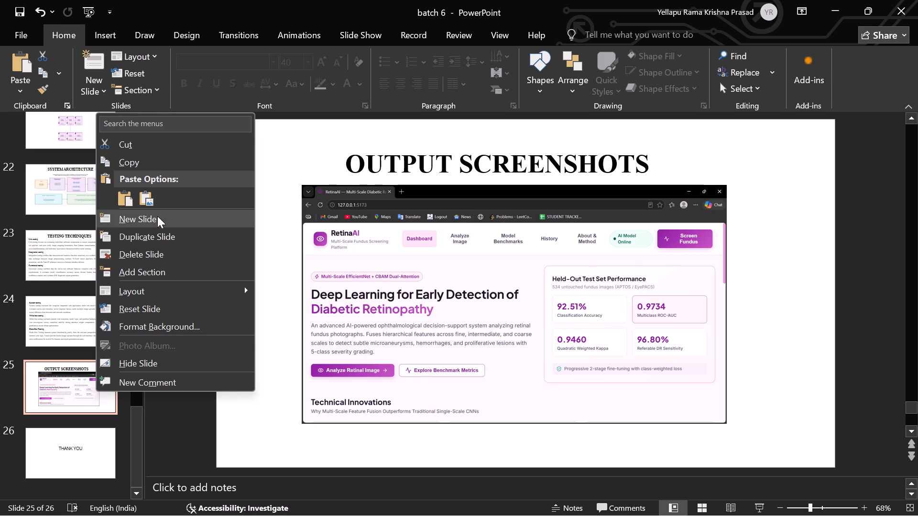
click(157, 216)
scroll(50, 473, down, 1)
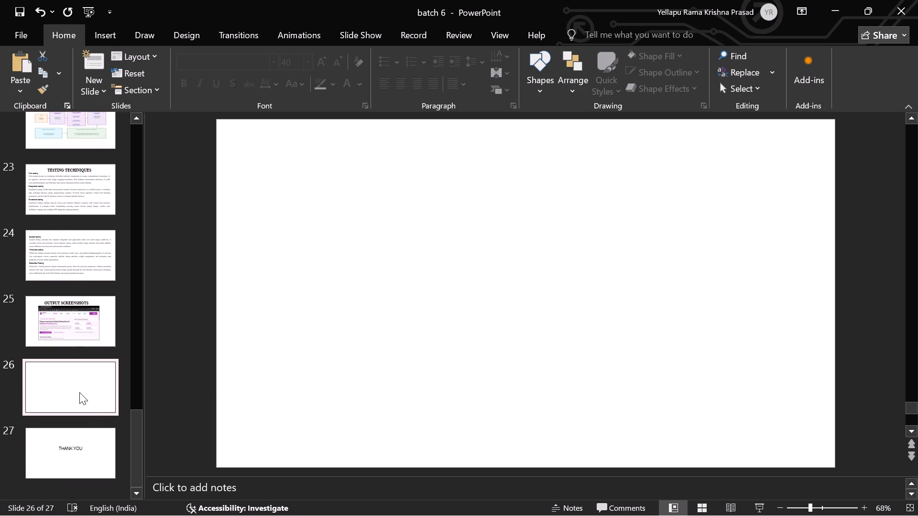
right_click(76, 390)
click(148, 222)
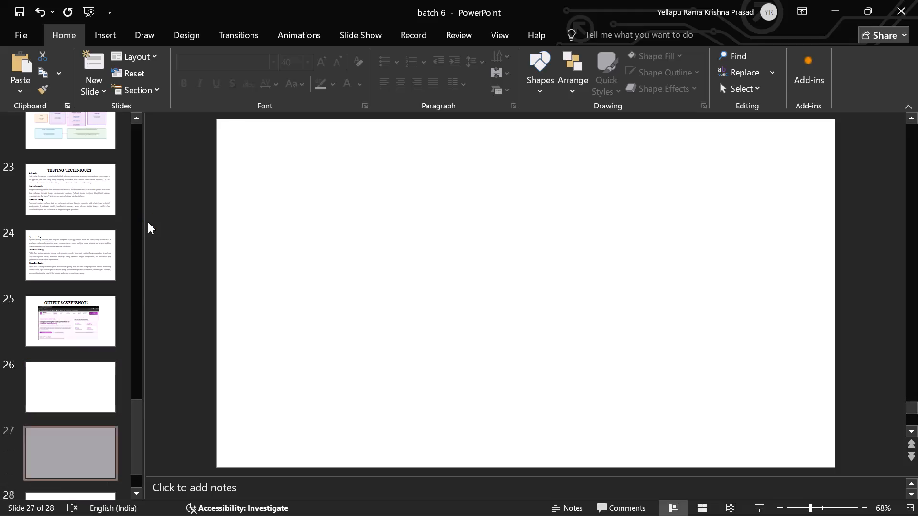
Switch to RetinaAI in Microsoft Edge, open the Analyze Image page and capture a full-screen screenshot of it.
key(alt+Tab)
key(alt+Tab)
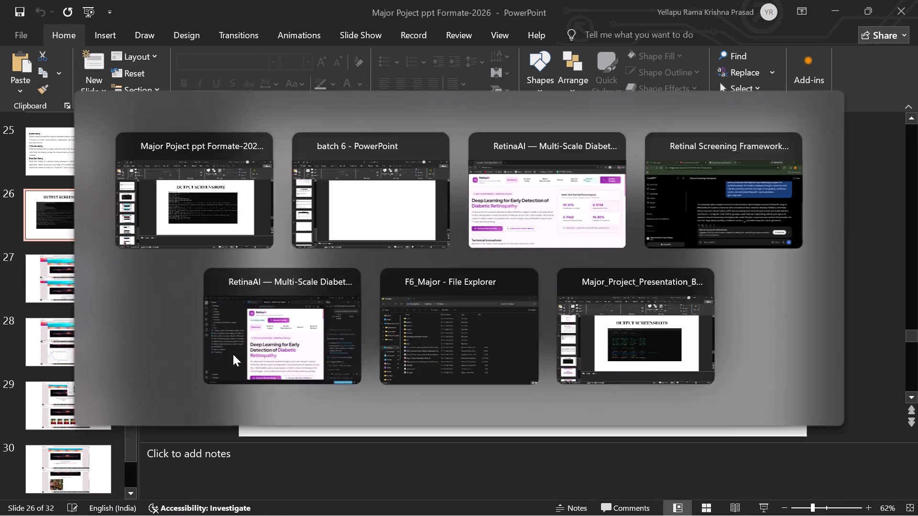
key(alt+Tab)
key(alt+Tab)
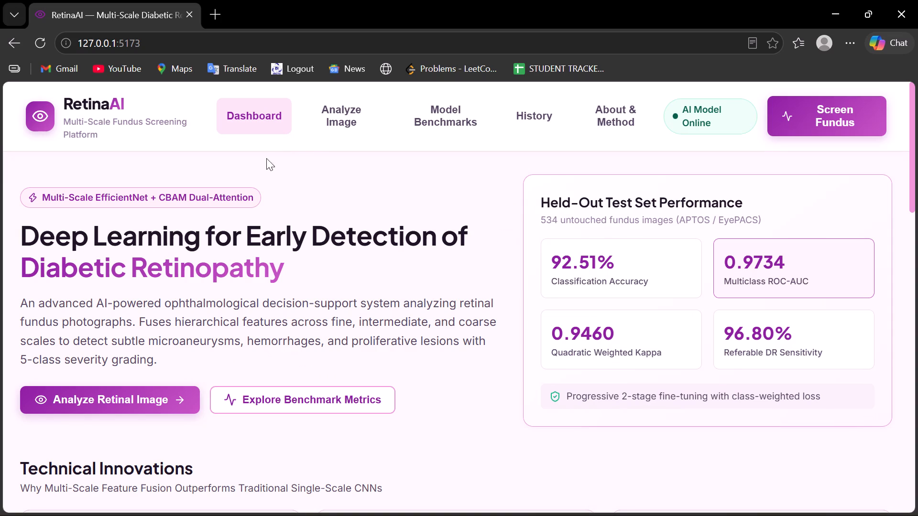
click(329, 120)
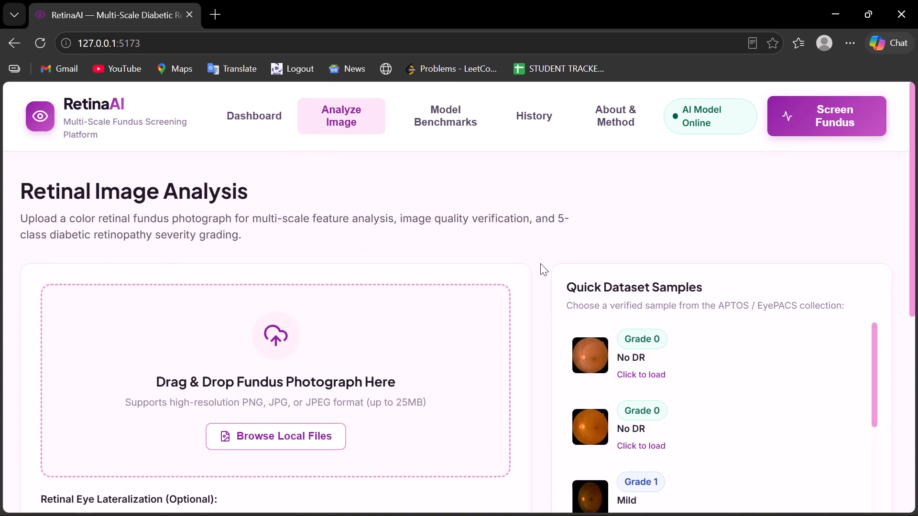
click(288, 439)
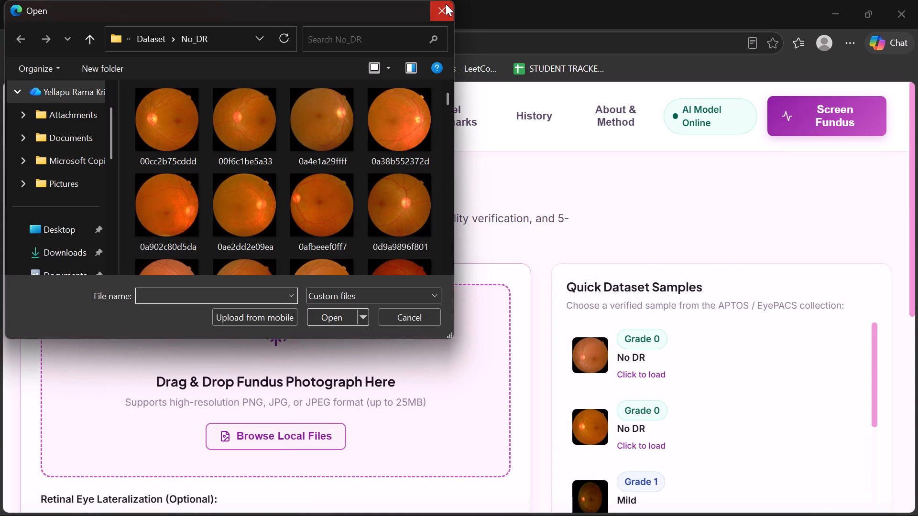
click(446, 4)
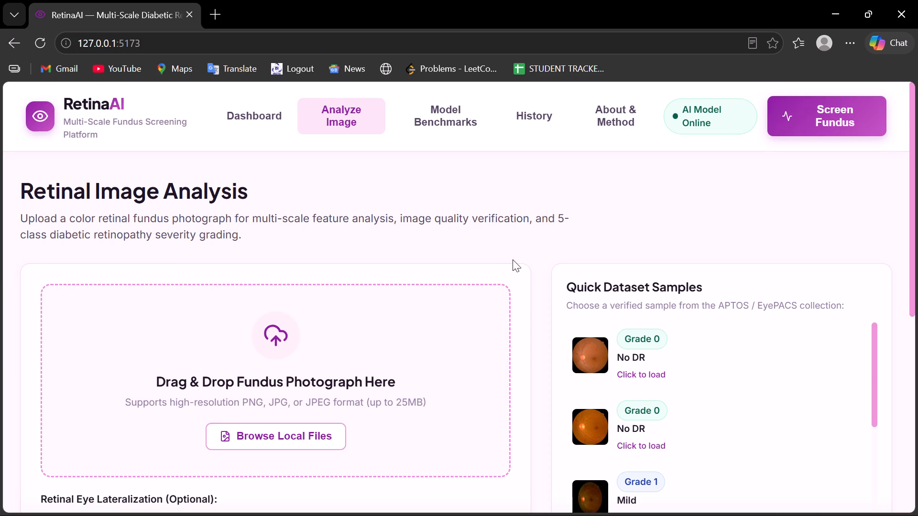
key(Print)
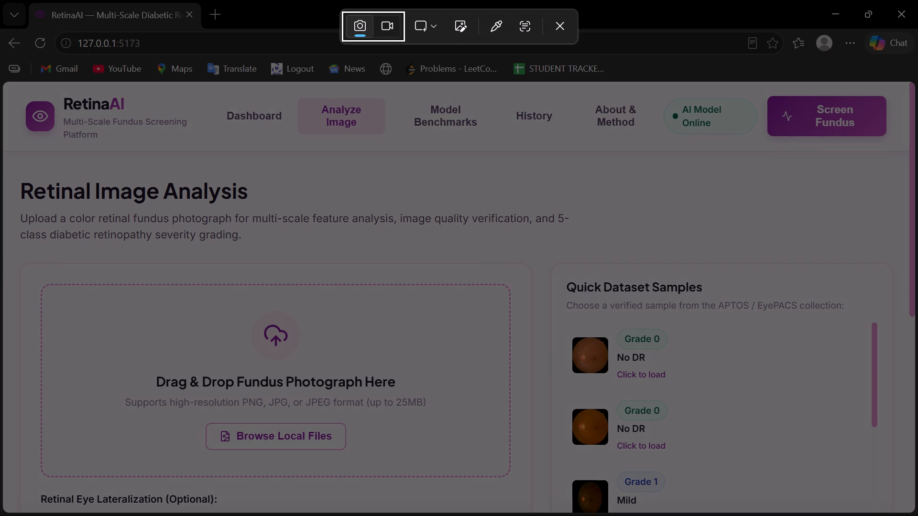
drag(0, 0, 917, 515)
Switch to the batch 6 presentation and paste the Retinal Image Analysis screenshot onto blank slide 27, dismissing the capture notification.
key(alt+Tab)
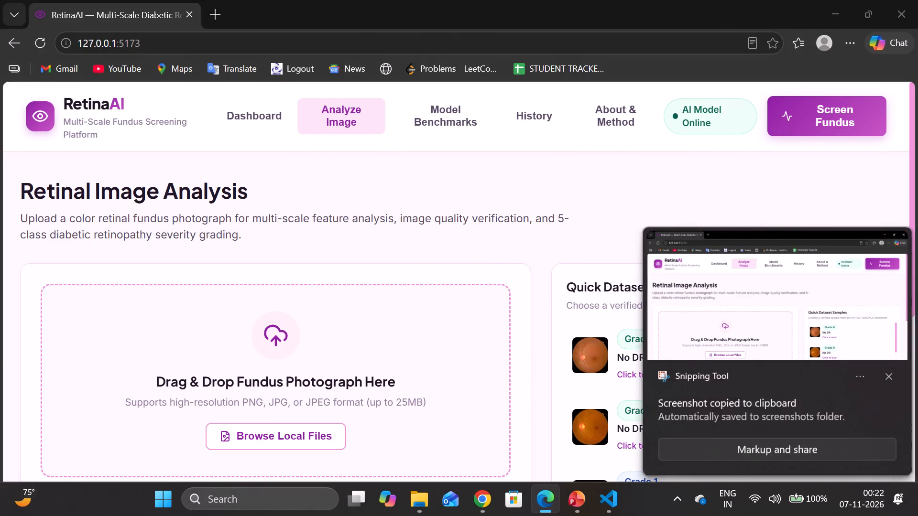
key(ctrl+v)
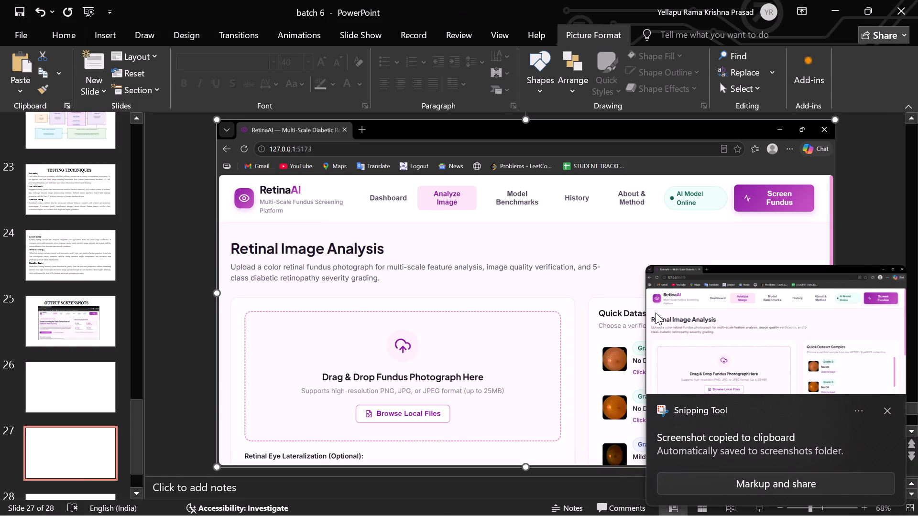
click(601, 240)
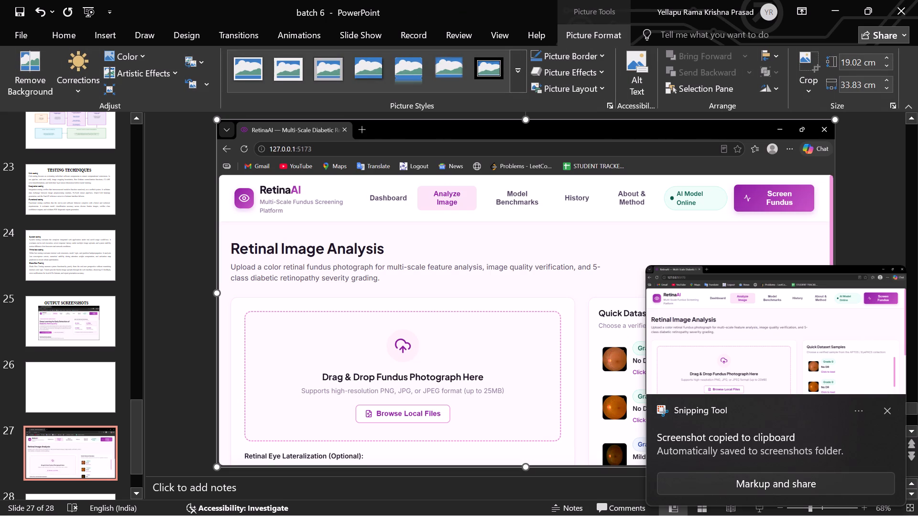
click(885, 409)
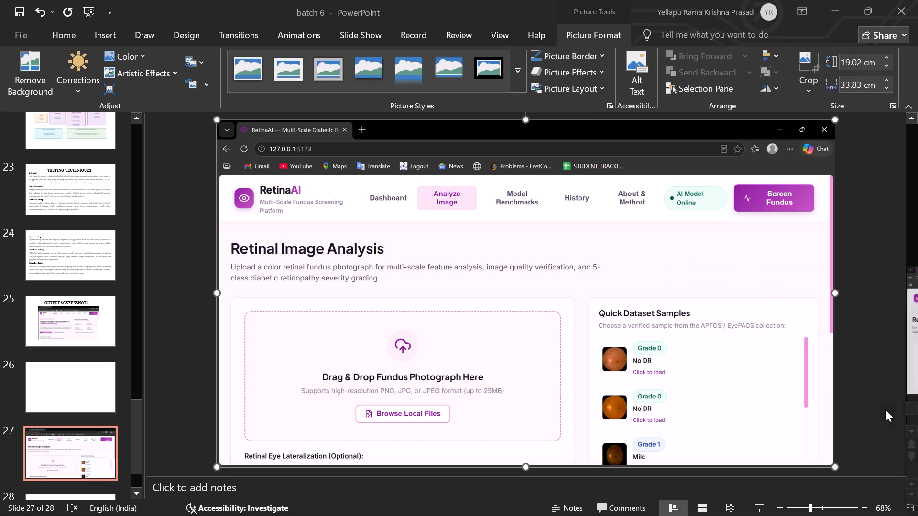
Resize the Retinal Image Analysis screenshot to about 9.51 by 21.57 cm and place it near the top centre of slide 27.
drag(834, 464, 780, 408)
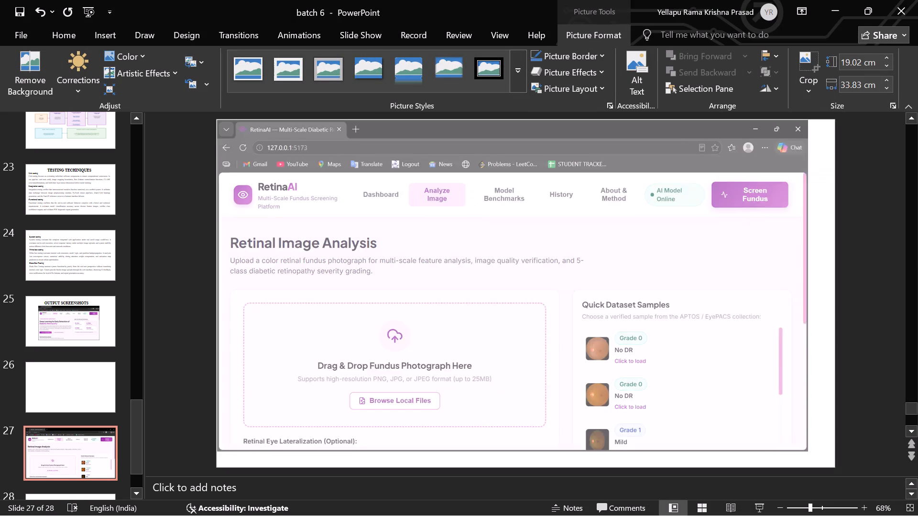
drag(780, 408, 594, 287)
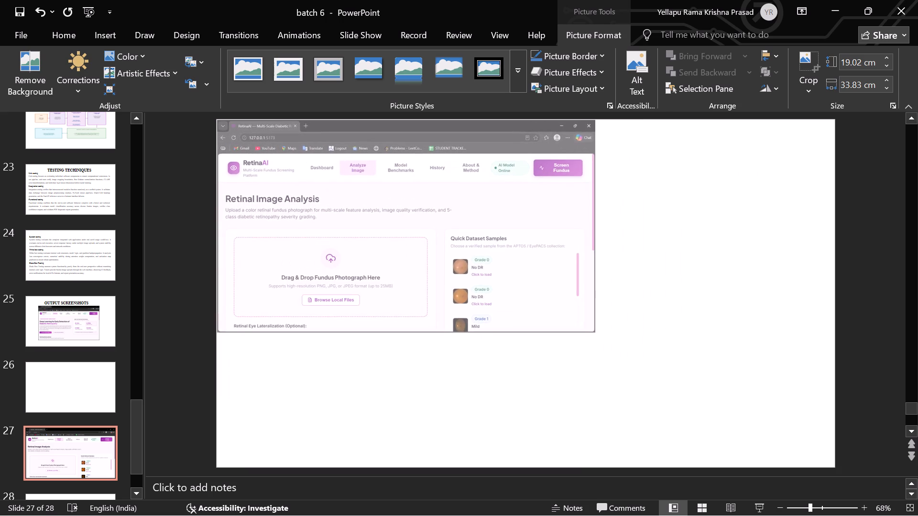
drag(594, 287, 609, 298)
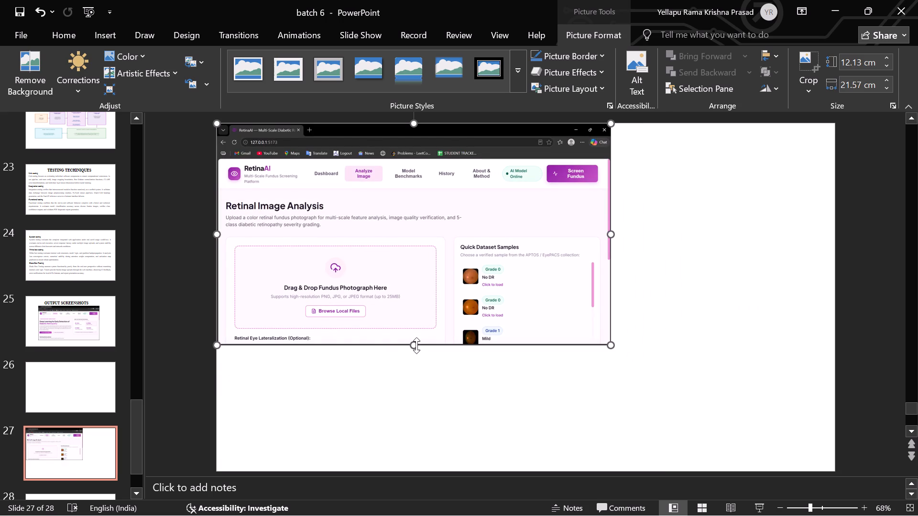
drag(413, 345, 422, 291)
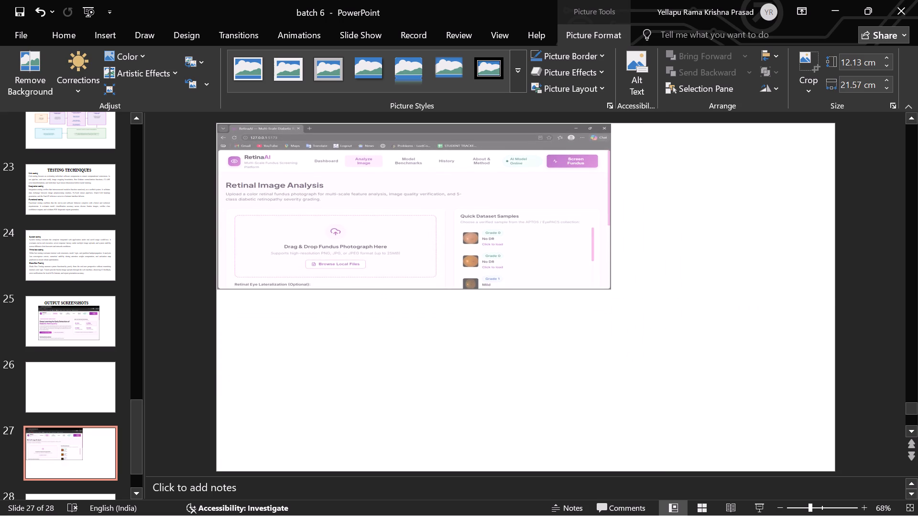
drag(422, 291, 423, 295)
drag(415, 206, 522, 224)
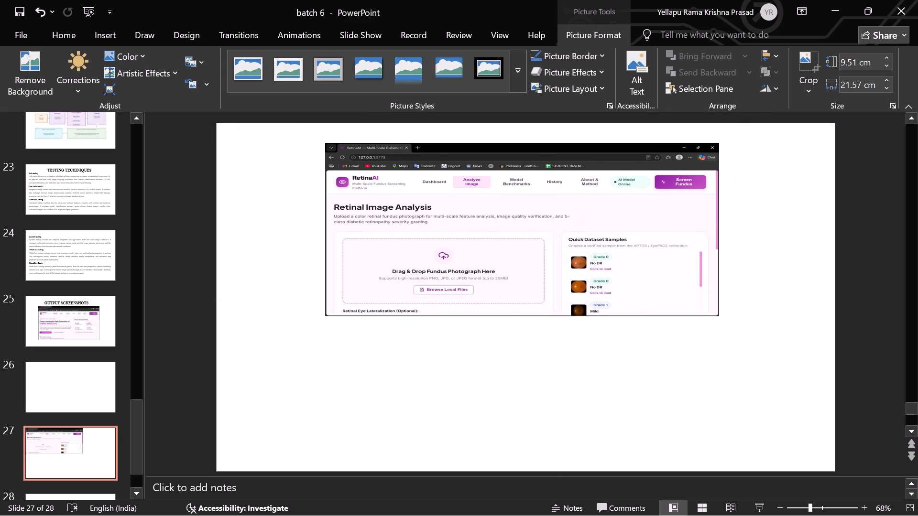
drag(522, 224, 505, 215)
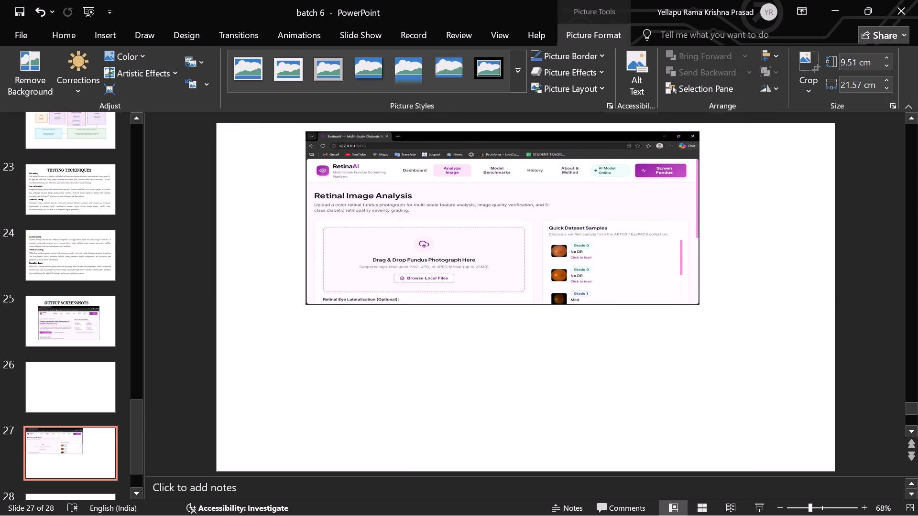
drag(505, 215, 510, 215)
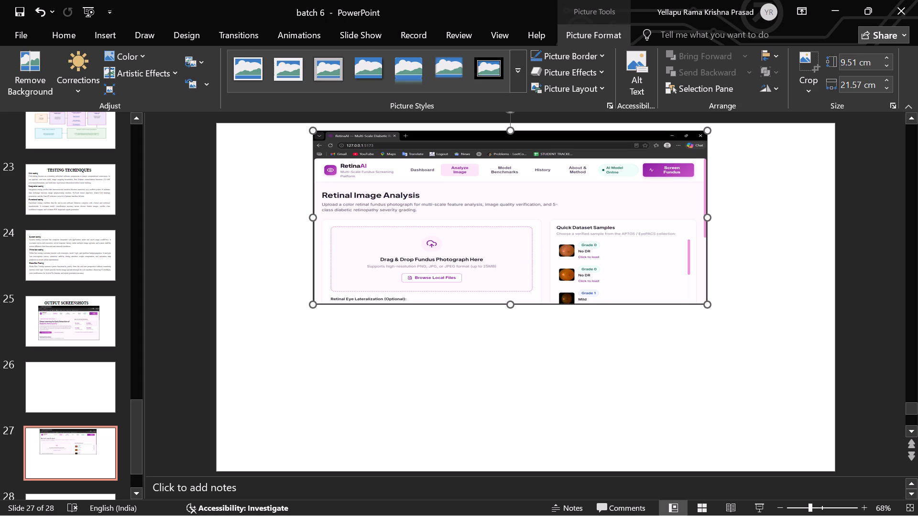
Examine the stacked screenshot layout on slide 27 of the Formate-2026 presentation, and return to the batch 6 presentation.
key(alt+Tab)
key(alt+Tab)
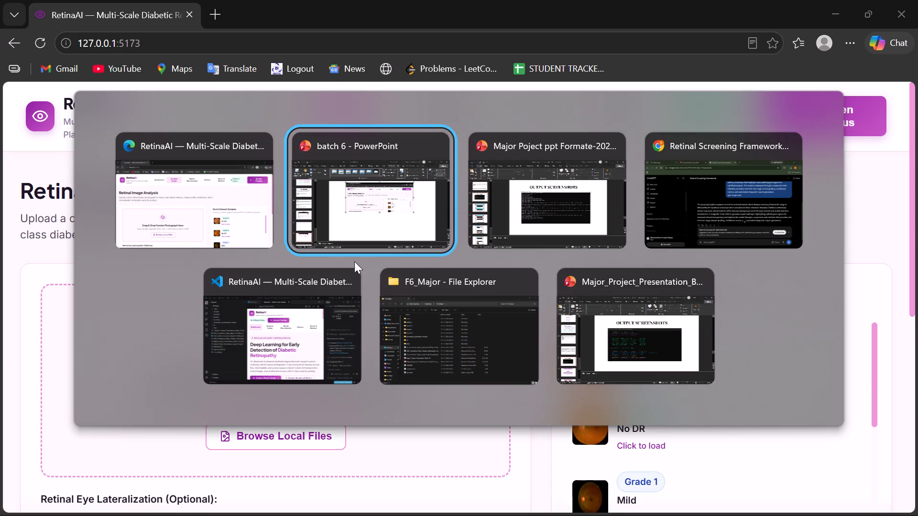
key(alt+Tab)
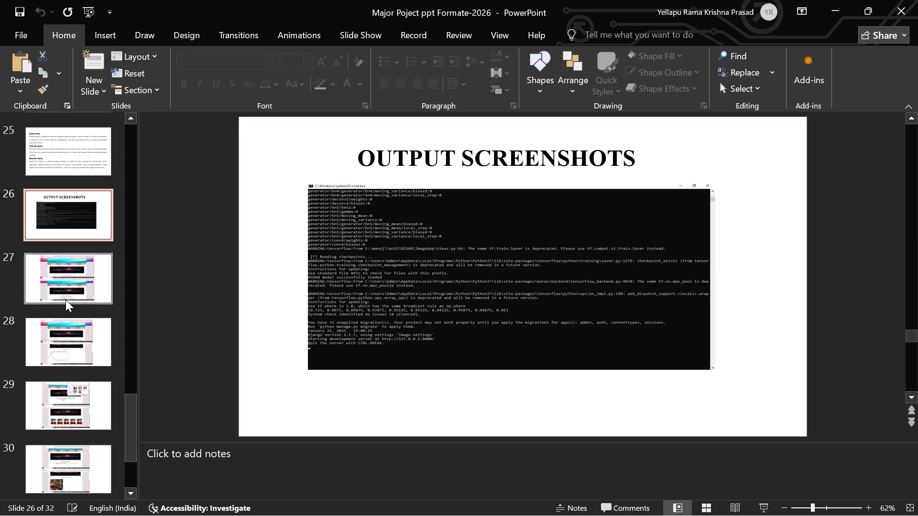
click(66, 300)
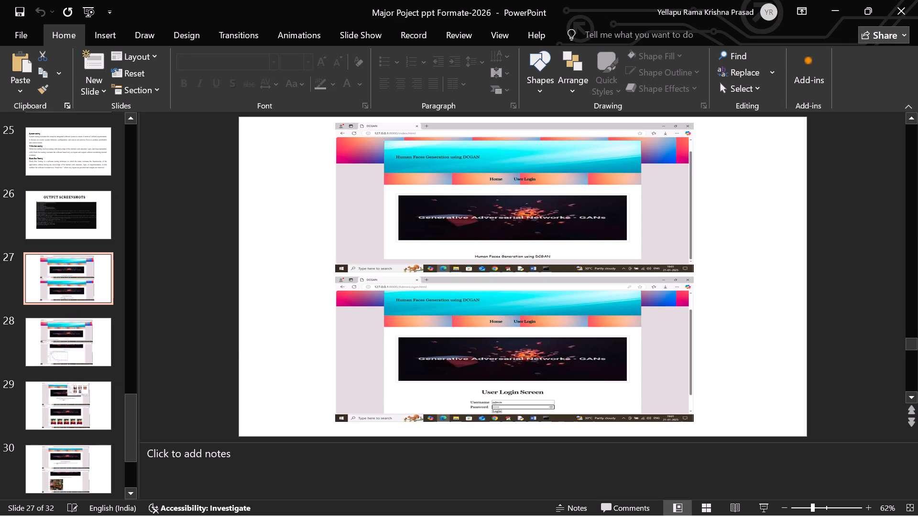
key(alt+Tab)
key(alt+Tab)
key(alt+Tab)
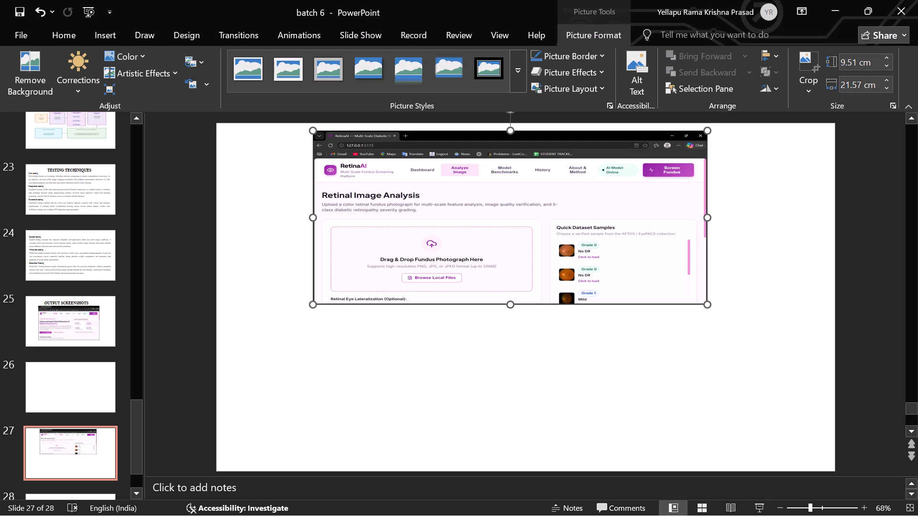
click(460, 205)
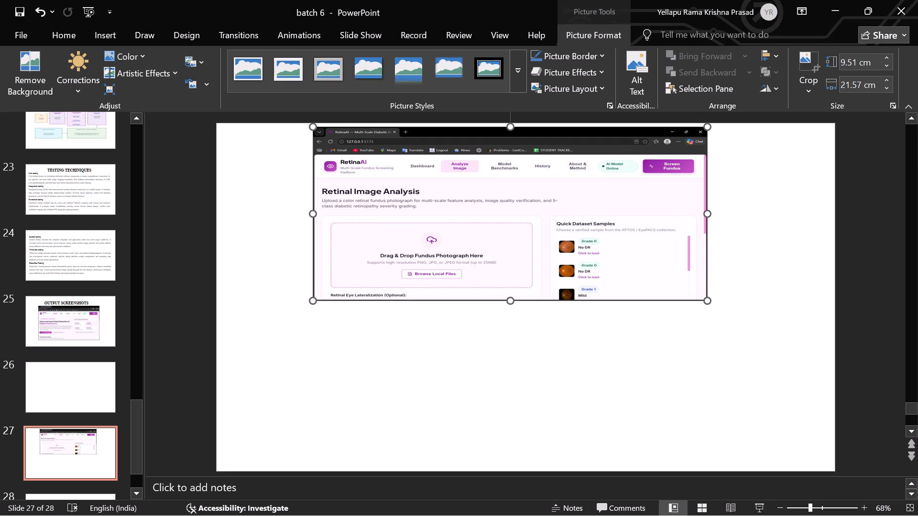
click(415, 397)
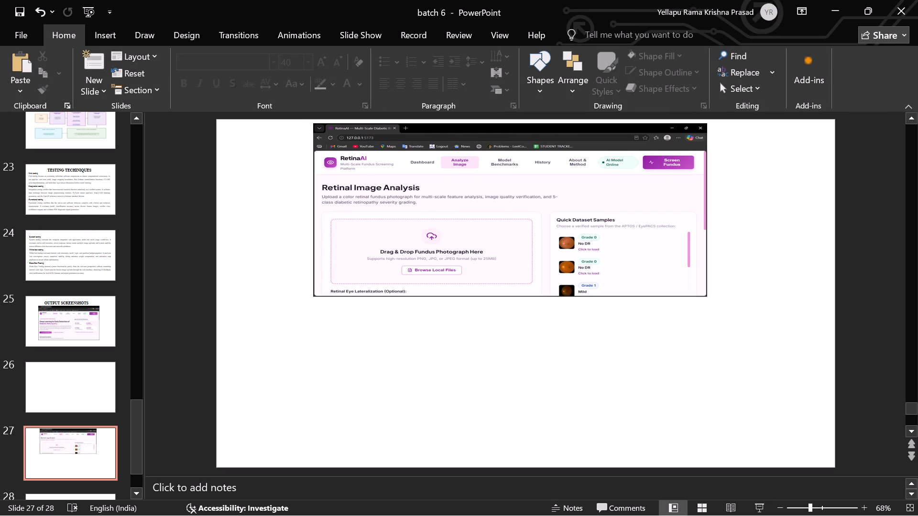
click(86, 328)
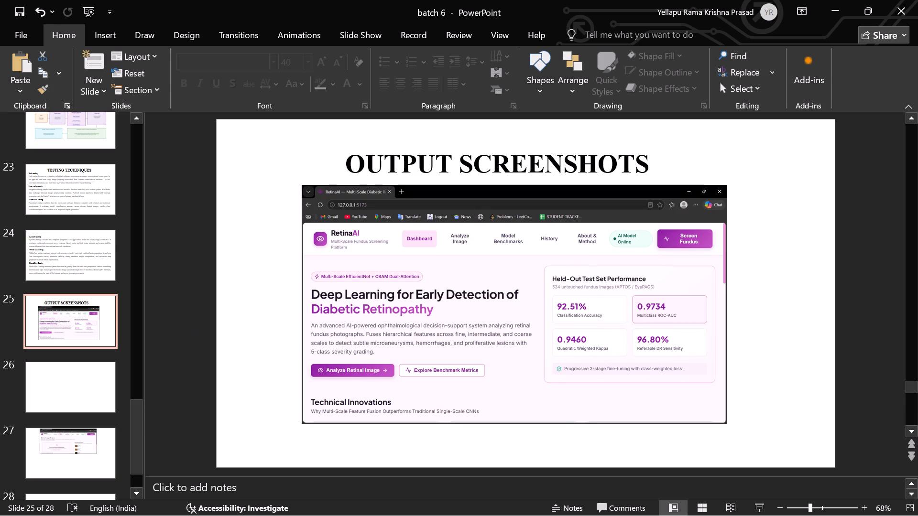
Switch to RetinaAI in Microsoft Edge, start browsing local files for the fundus photograph upload and show the Mild folder of Dataset.
key(alt+Tab)
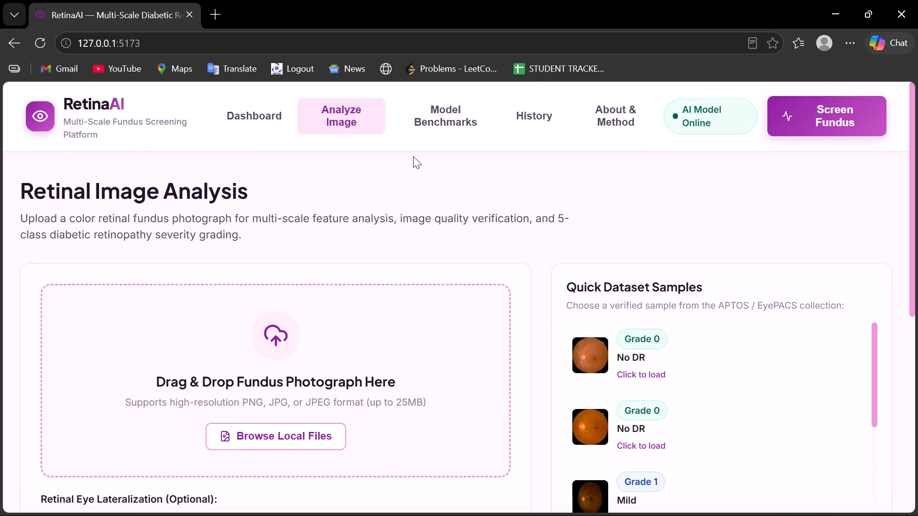
click(317, 427)
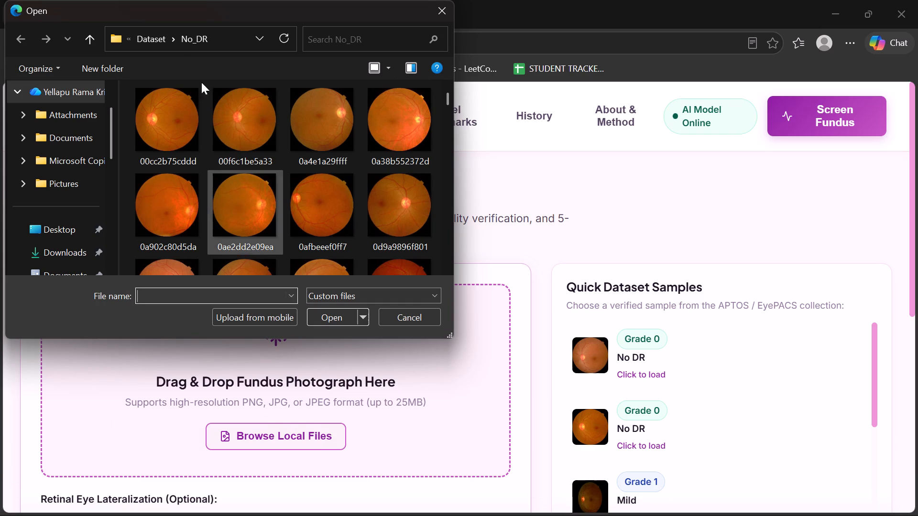
click(189, 46)
click(151, 42)
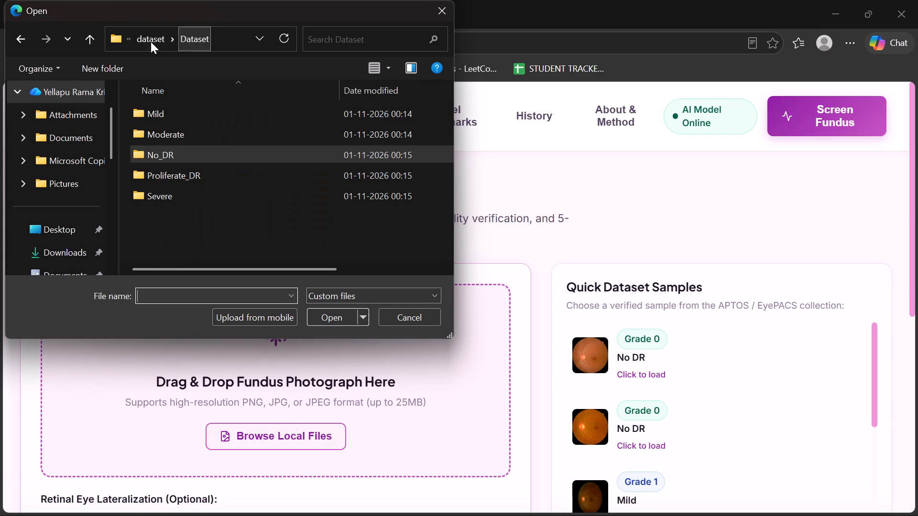
double_click(179, 132)
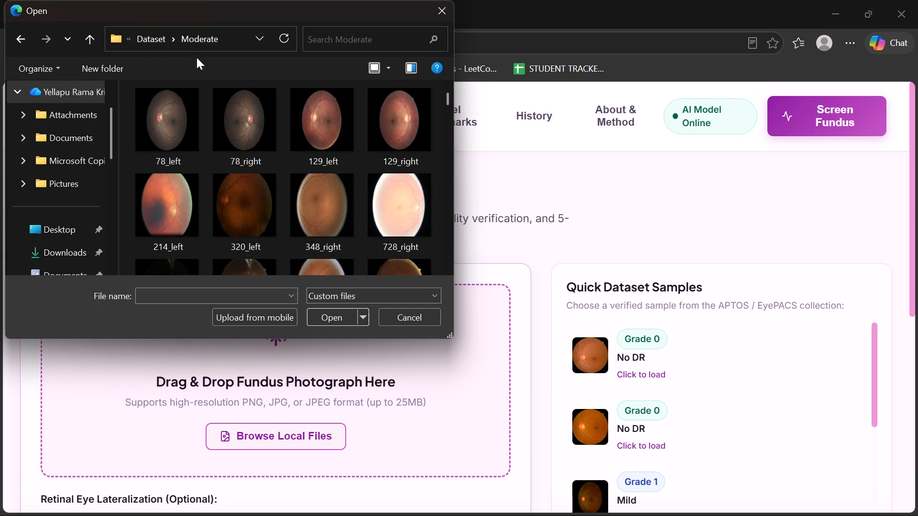
click(157, 36)
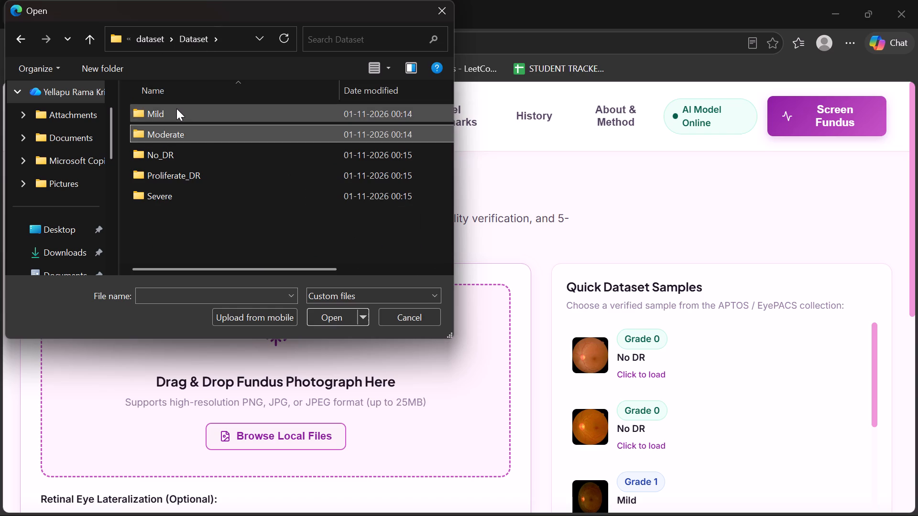
double_click(176, 108)
scroll(268, 244, down, 1)
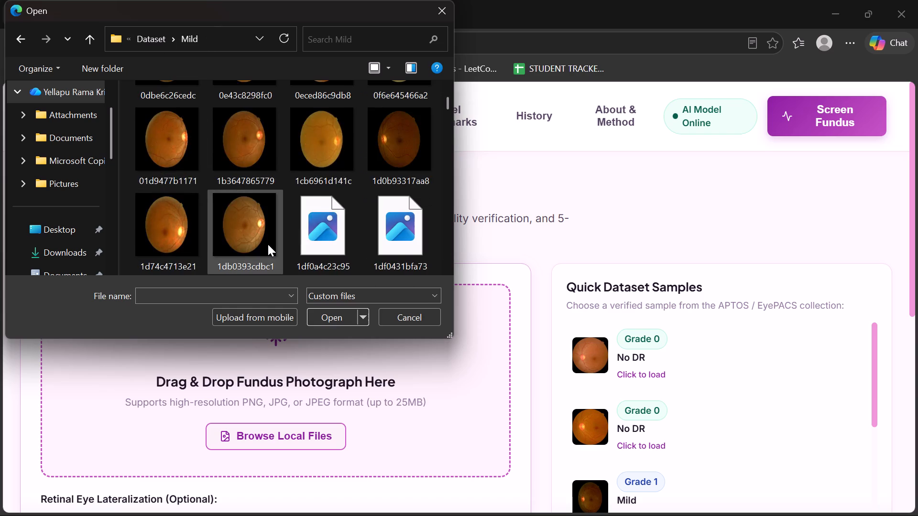
scroll(268, 244, down, 1)
scroll(268, 244, up, 11)
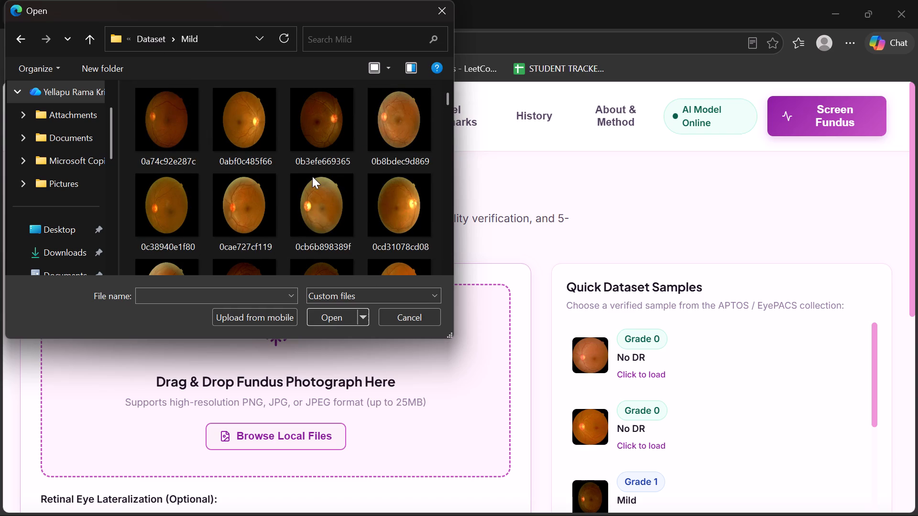
scroll(312, 176, up, 1)
Move the file selection dialog beside the fundus upload area and capture a full-screen screenshot with the Mild images showing.
drag(232, 15, 420, 53)
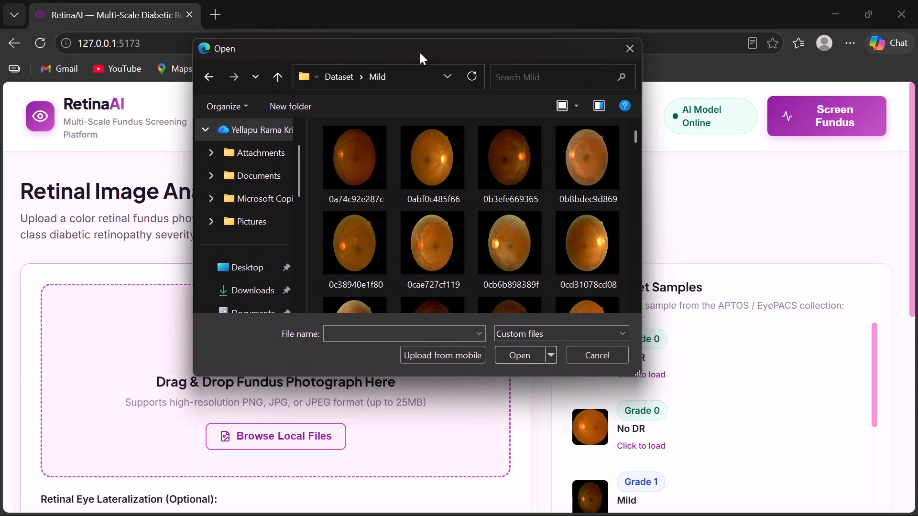
drag(420, 53, 662, 107)
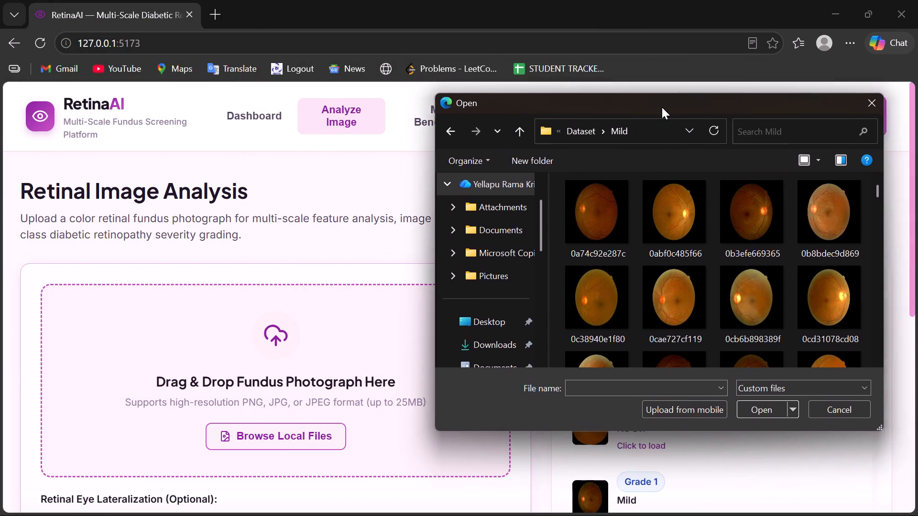
drag(662, 107, 650, 97)
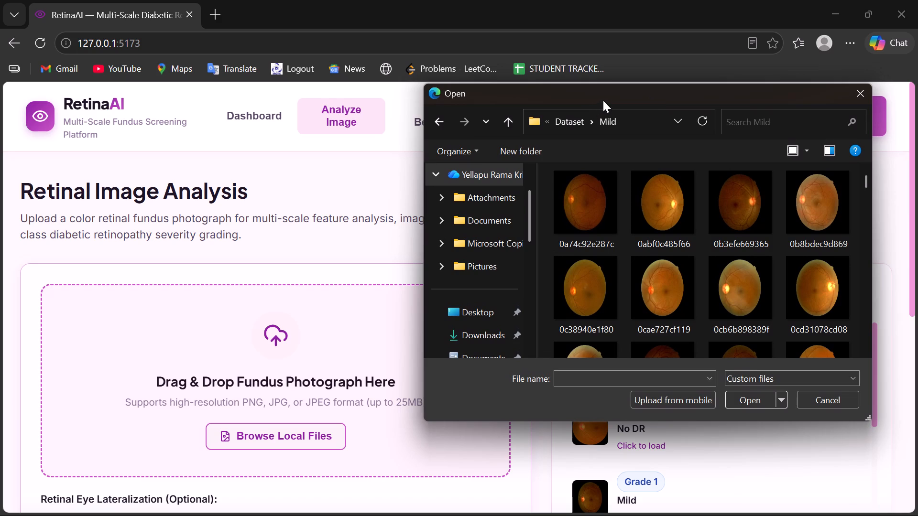
drag(603, 99, 598, 91)
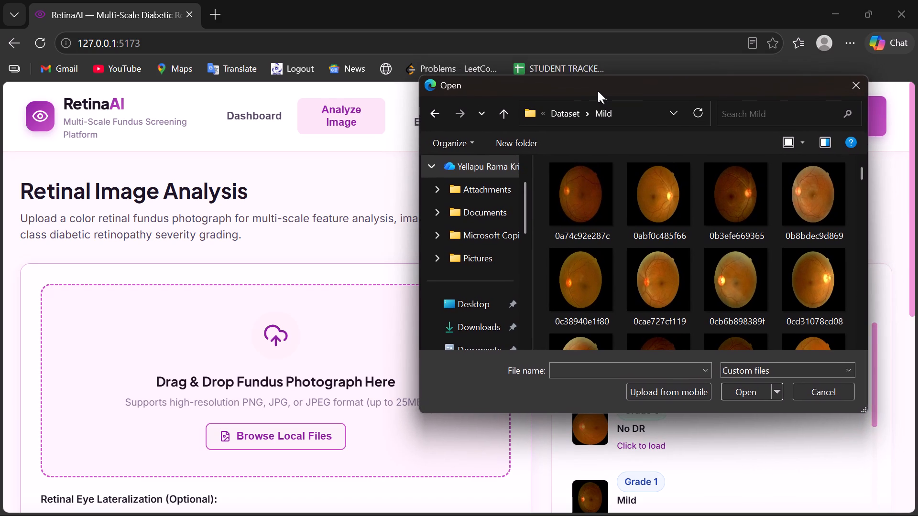
key(Print)
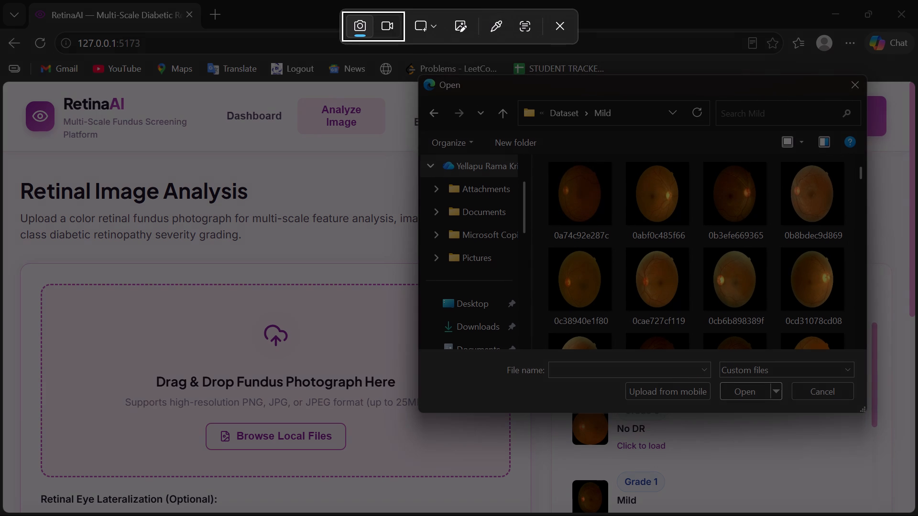
drag(0, 0, 917, 515)
Switch to the batch 6 presentation and move the Retinal Image Analysis slide ahead of the blank slide, making it slide 26.
key(alt+Tab)
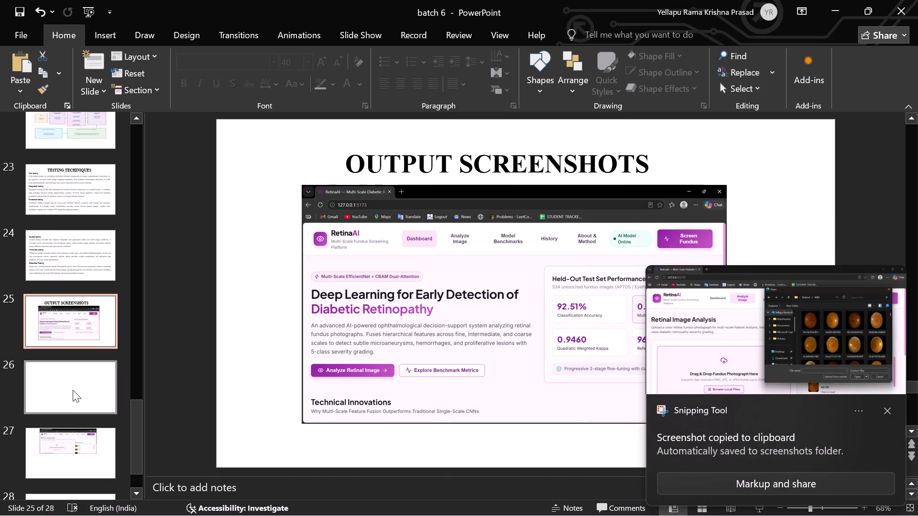
click(75, 451)
click(75, 451)
drag(75, 451, 75, 403)
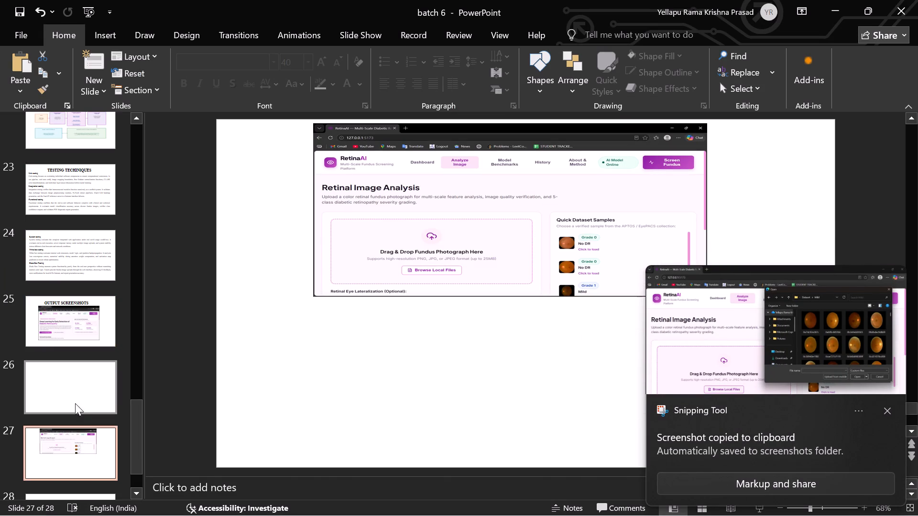
drag(75, 403, 80, 402)
click(63, 481)
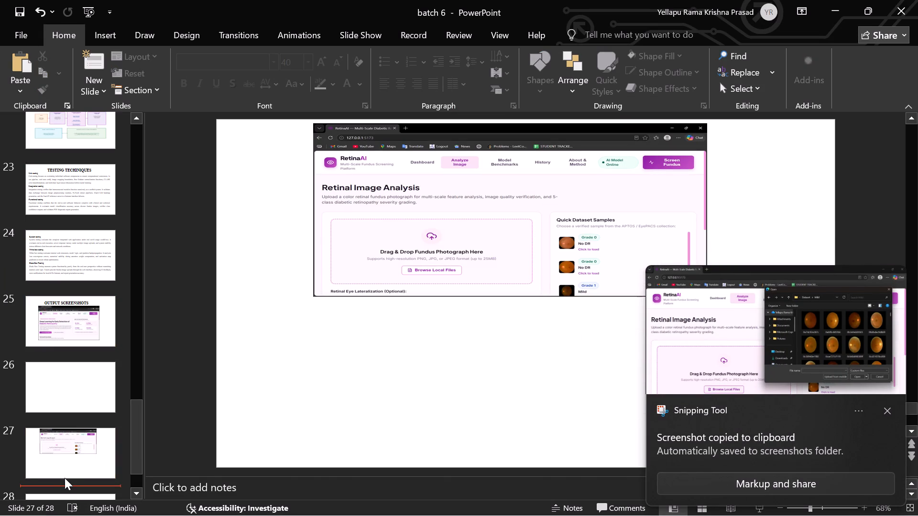
click(65, 476)
drag(65, 476, 71, 382)
drag(71, 382, 68, 445)
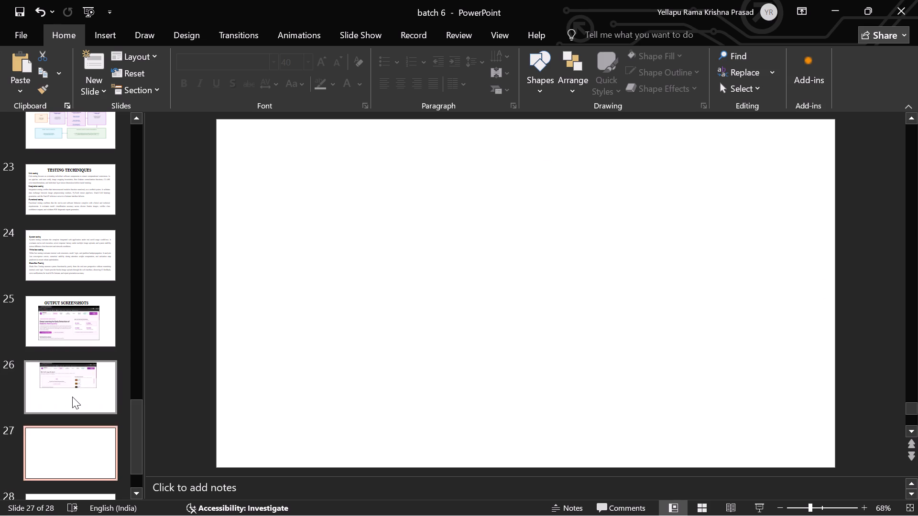
Paste the captured file selection screenshot onto slide 26 with the Retinal Image Analysis screenshot.
click(72, 397)
click(413, 332)
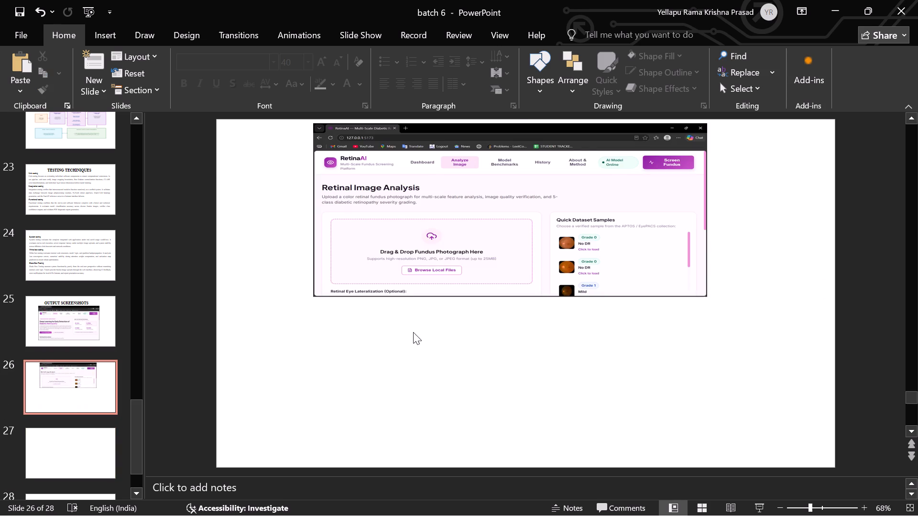
key(ctrl+v)
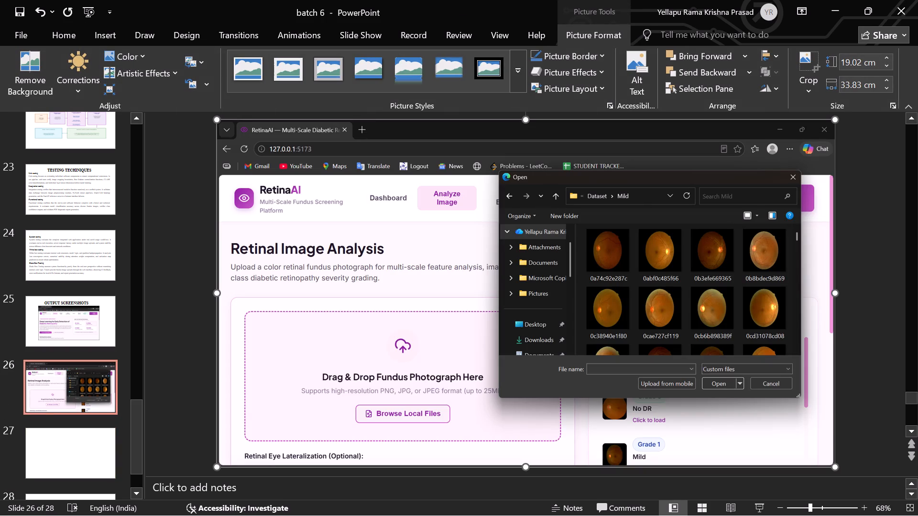
Resize the pasted screenshot to about 8.87 by 22 cm and align it directly beneath the Retinal Image Analysis screenshot on slide 26.
drag(217, 121, 221, 125)
drag(221, 125, 467, 303)
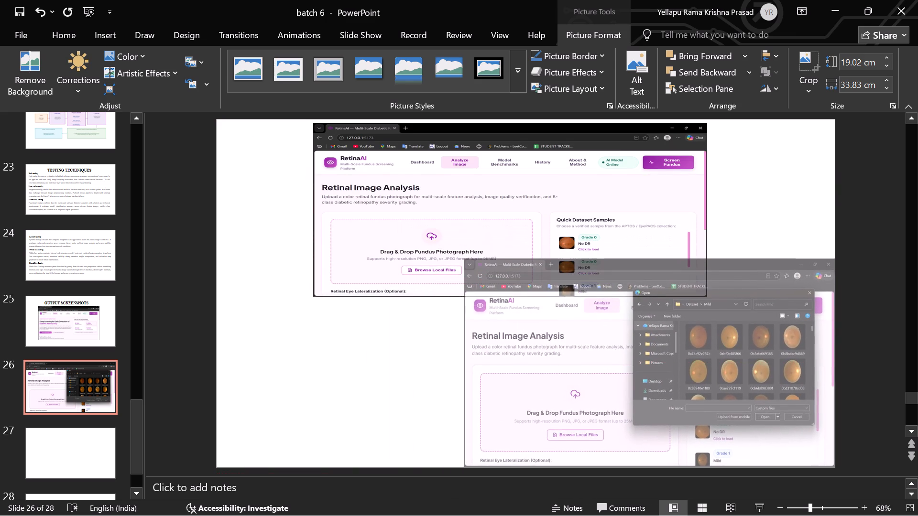
drag(467, 303, 462, 298)
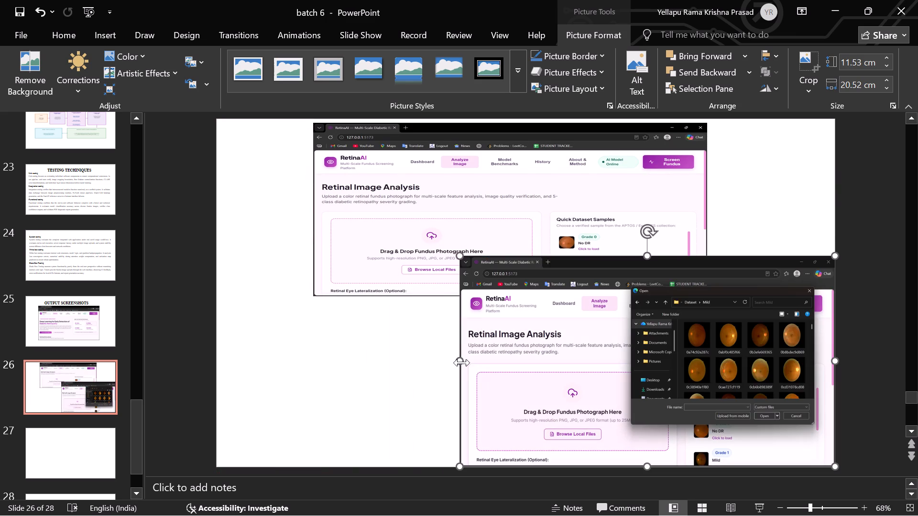
drag(462, 362, 406, 365)
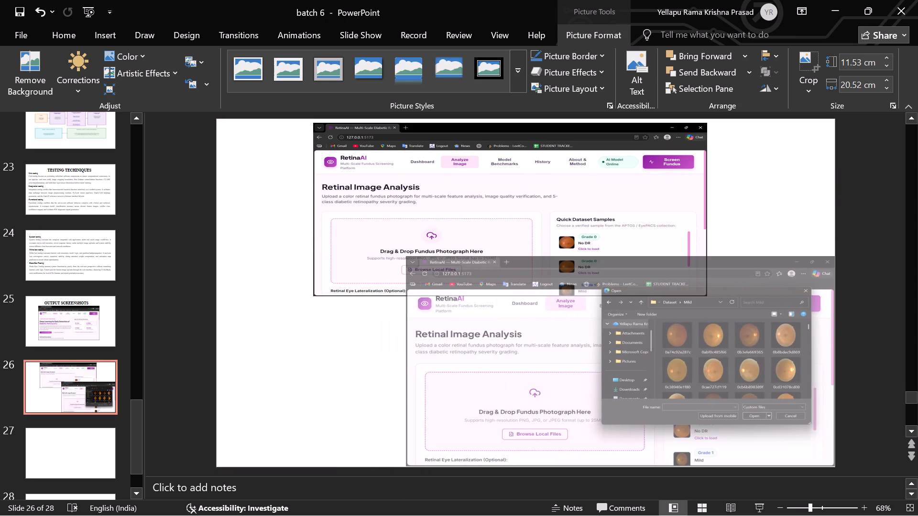
drag(406, 365, 433, 380)
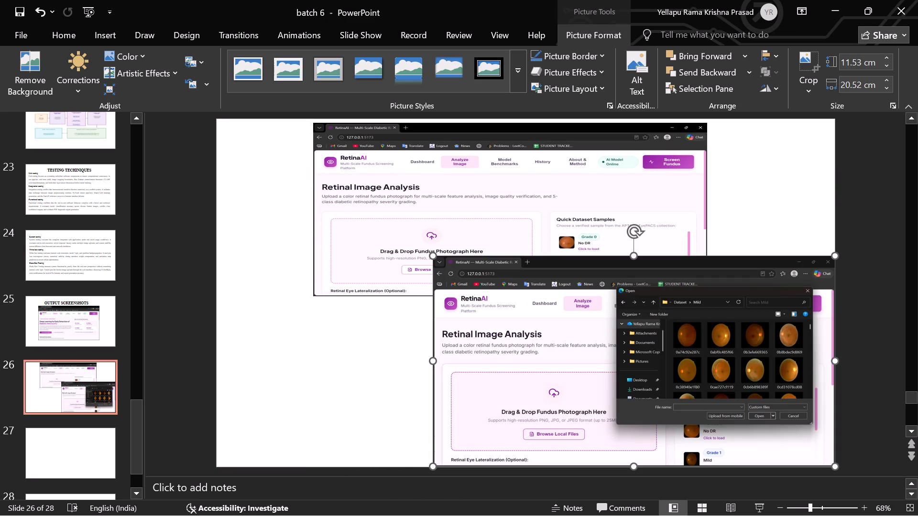
drag(637, 255, 634, 297)
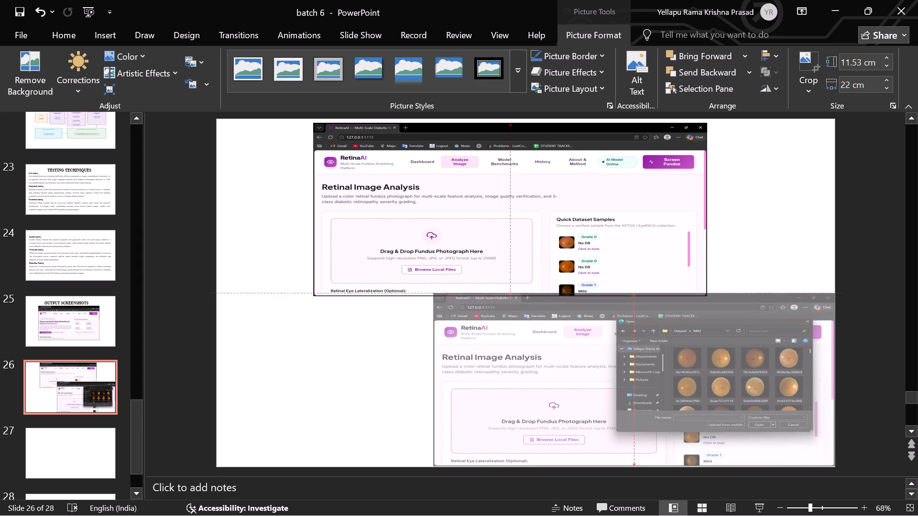
drag(634, 297, 634, 307)
drag(658, 380, 635, 380)
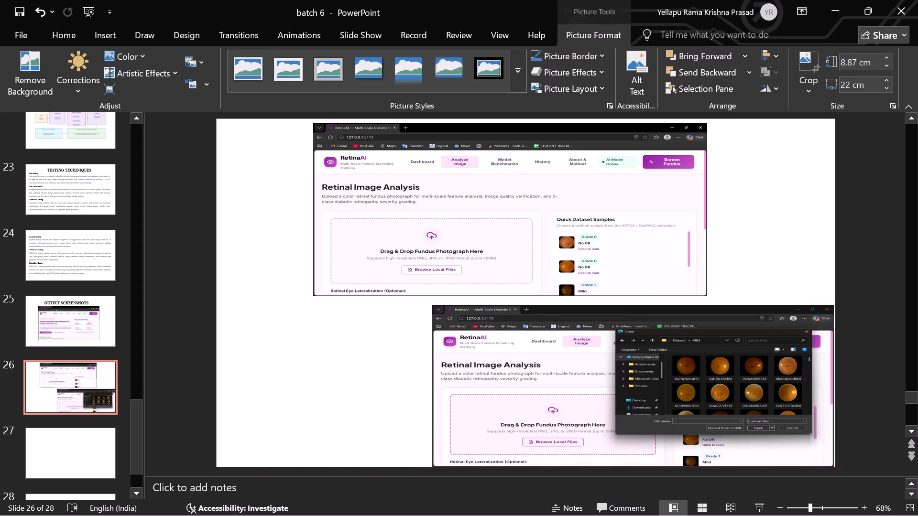
drag(635, 380, 541, 374)
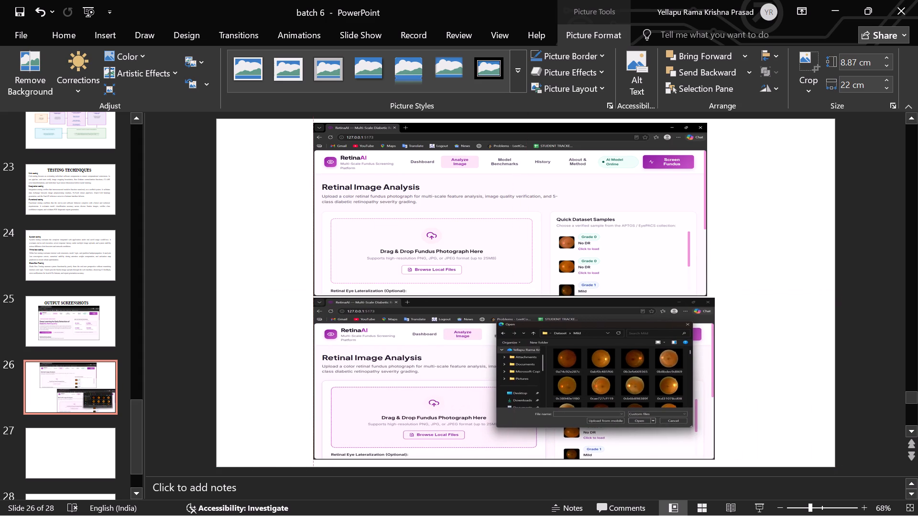
drag(541, 374, 540, 375)
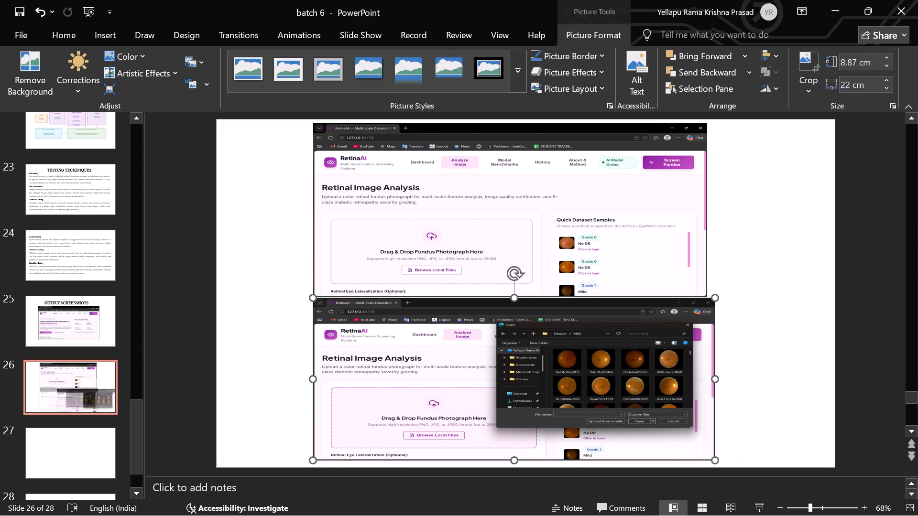
Widen the upper Retinal Image Analysis screenshot on slide 26 to match the width of the screenshot beneath it.
click(630, 208)
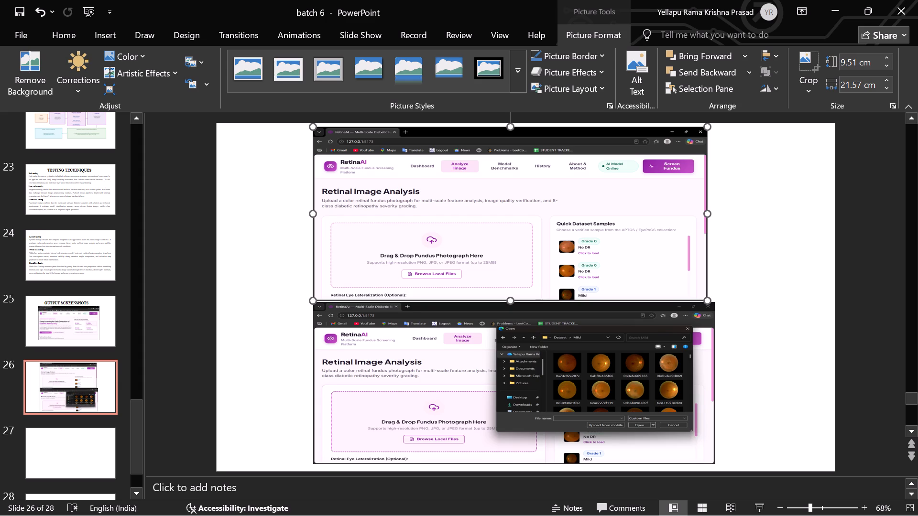
drag(709, 213, 715, 213)
click(748, 276)
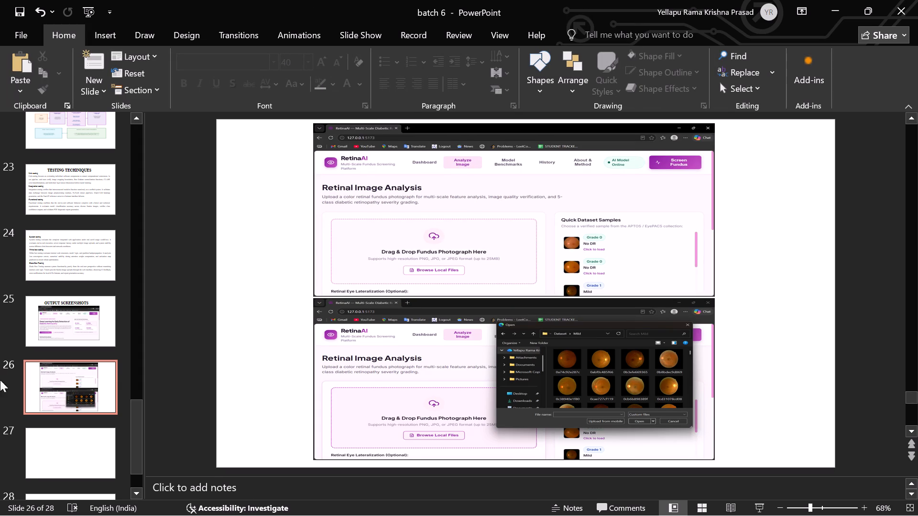
Go to blank slide 27, switch back to RetinaAI and upload the fundus image 0cae727cf119 from the Mild folder.
click(78, 461)
key(alt+Tab)
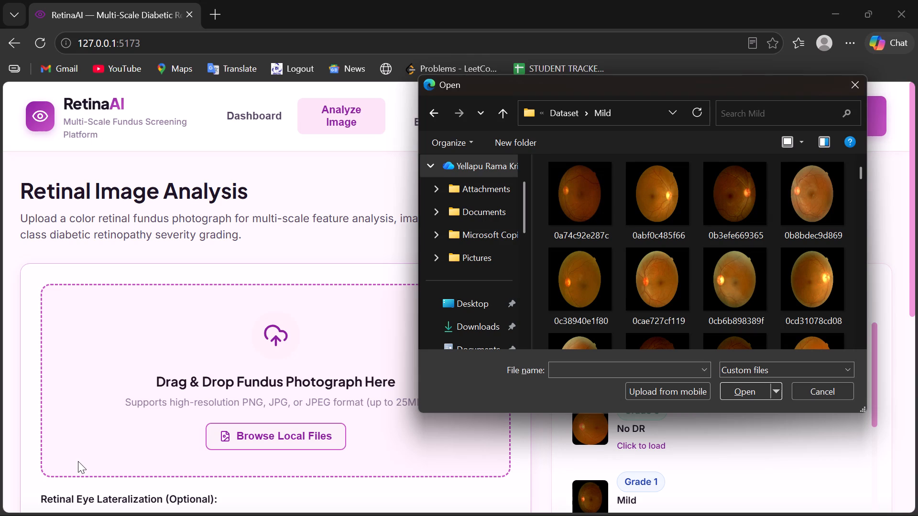
click(646, 290)
click(745, 396)
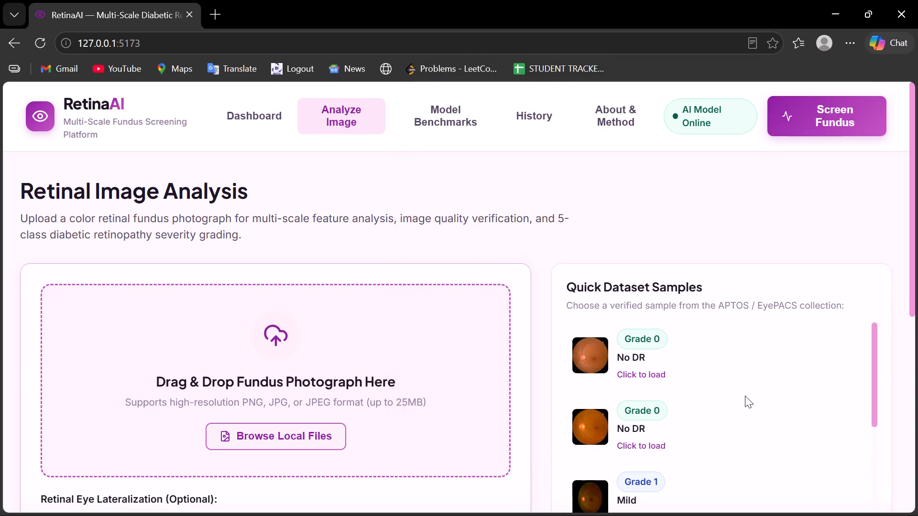
Run the AI diagnostic screening on the uploaded fundus image.
scroll(244, 359, down, 3)
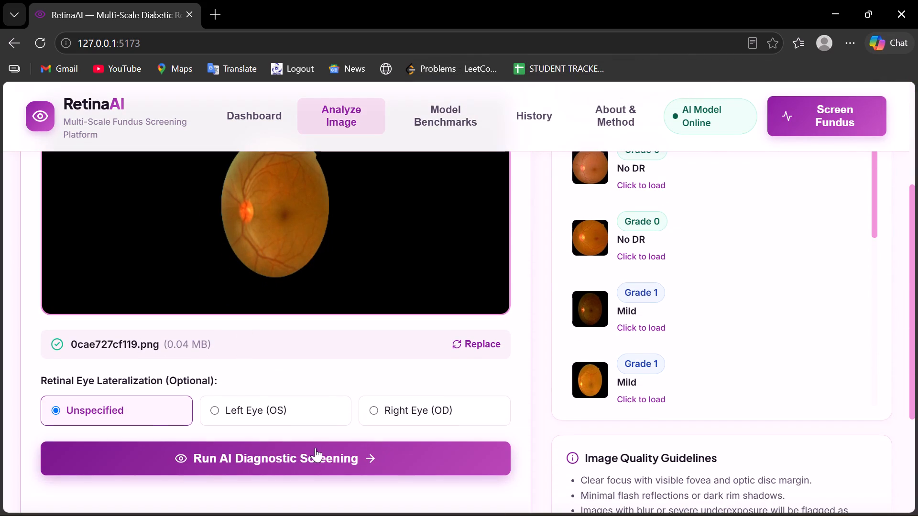
scroll(316, 327, up, 1)
scroll(316, 327, down, 1)
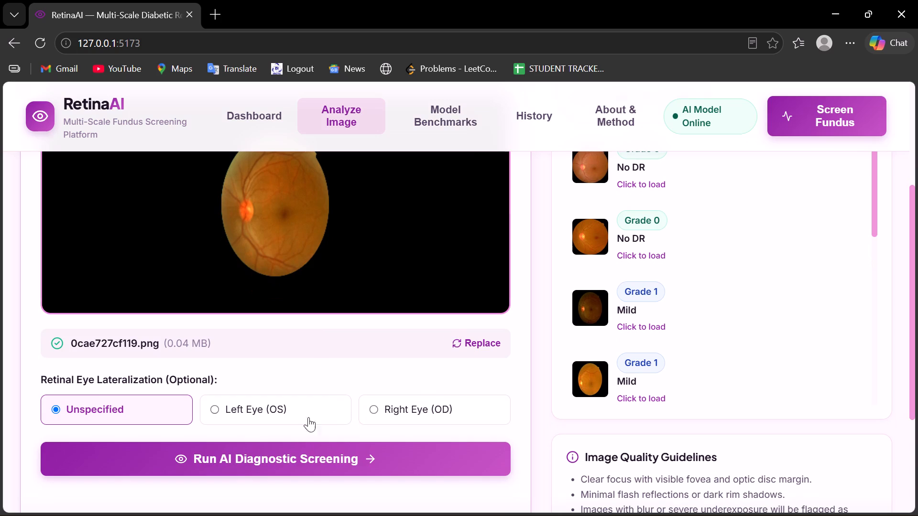
click(309, 455)
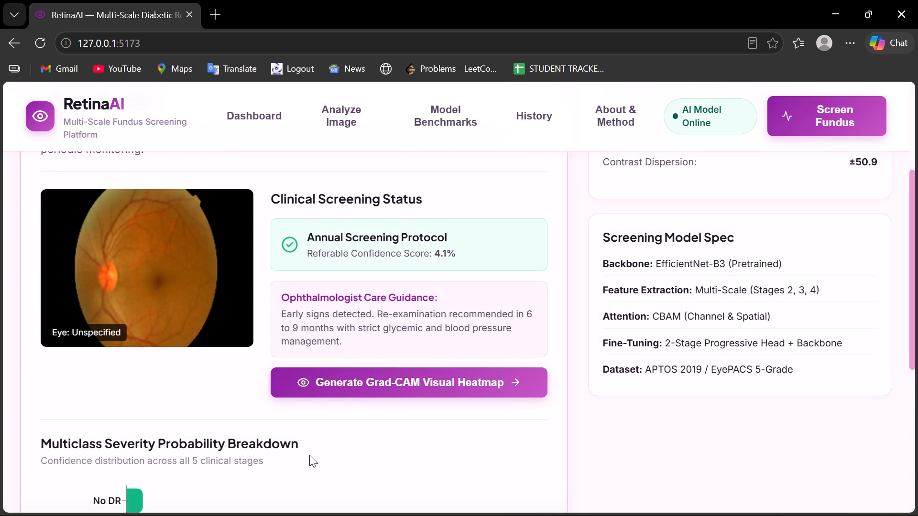
After checking slide 26 in PowerPoint, capture the RetinaAI Mild NPDR results page without the browser's address and bookmarks bars.
scroll(354, 384, up, 4)
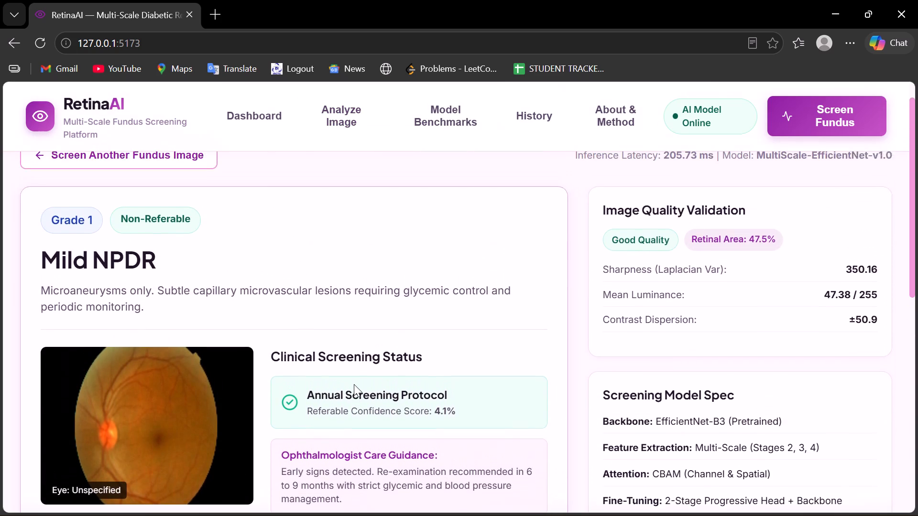
scroll(354, 384, up, 1)
scroll(354, 384, left, 1)
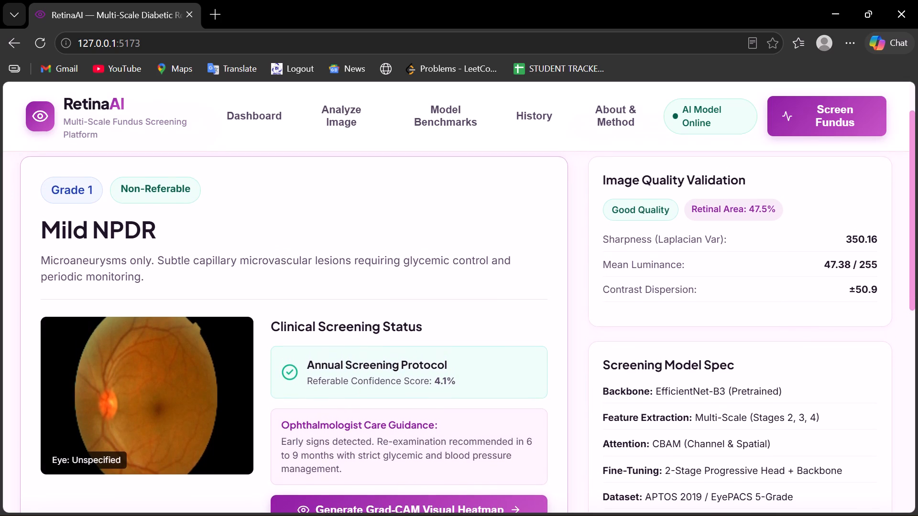
key(alt+Tab)
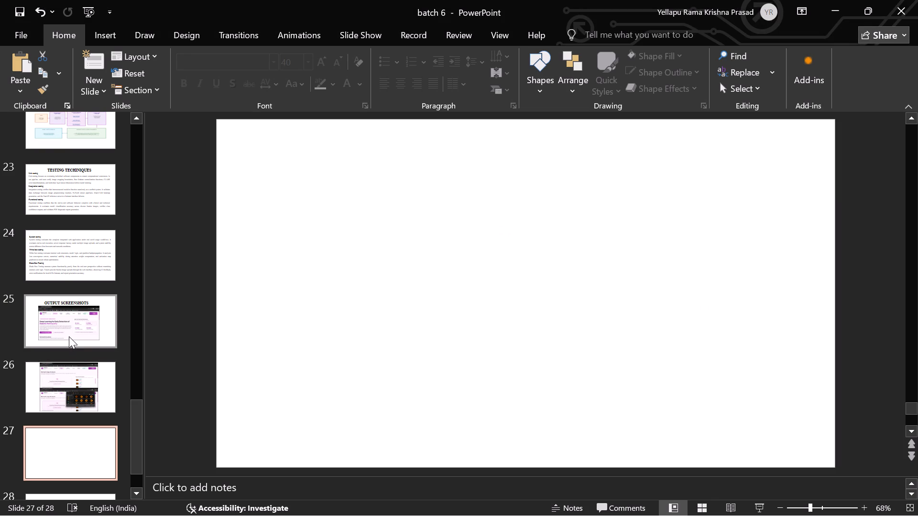
click(69, 336)
click(81, 387)
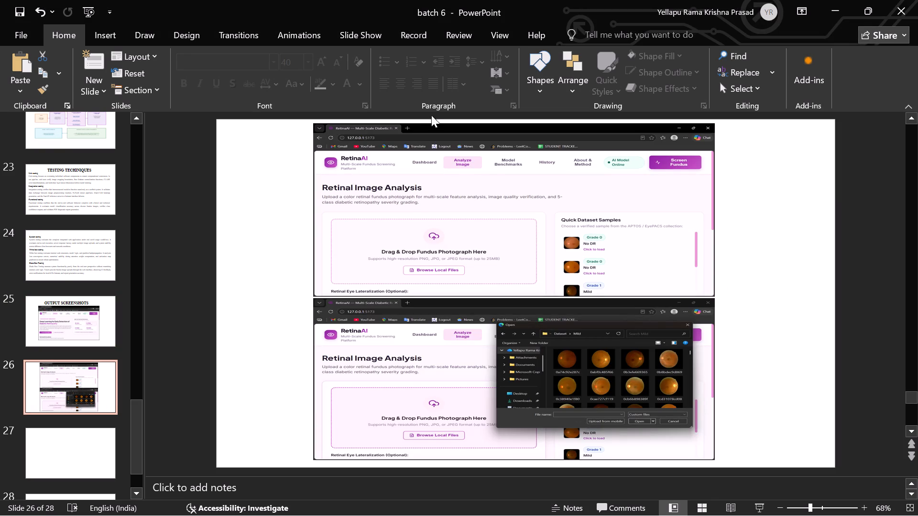
key(alt+Tab)
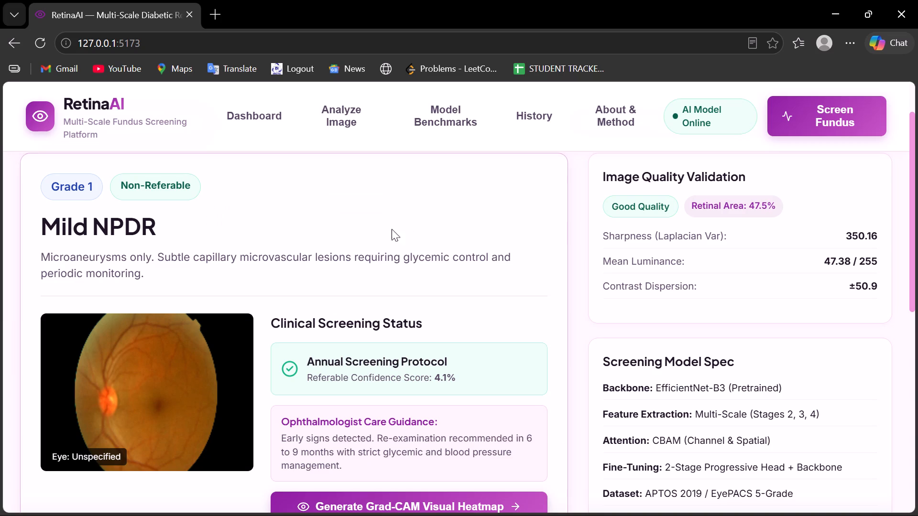
scroll(401, 215, down, 1)
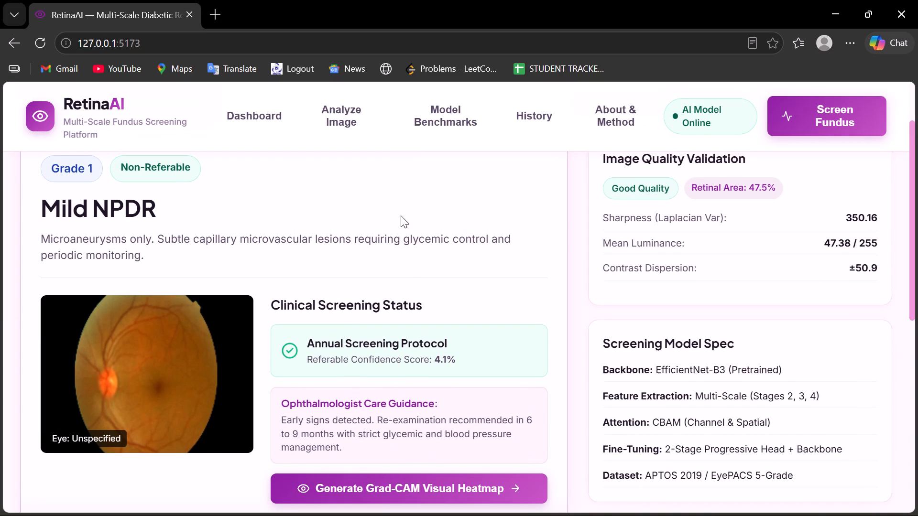
key(Print)
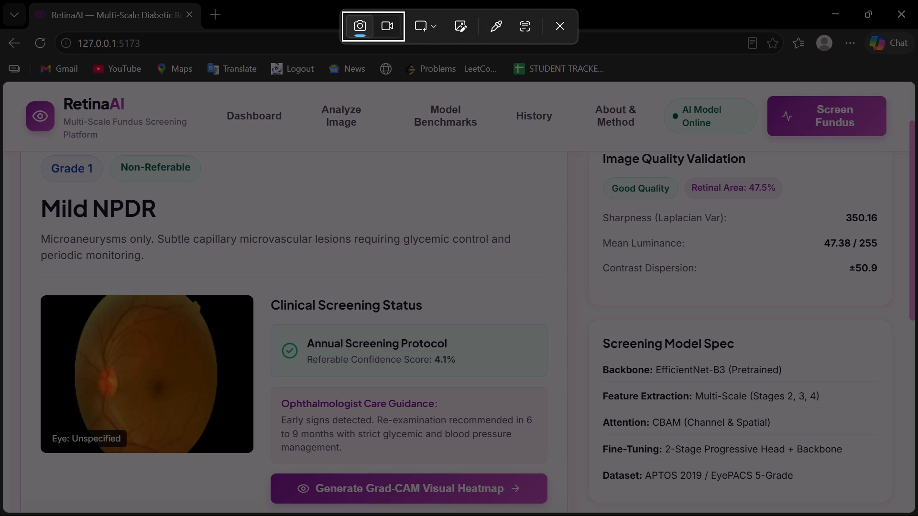
drag(2, 80, 700, 506)
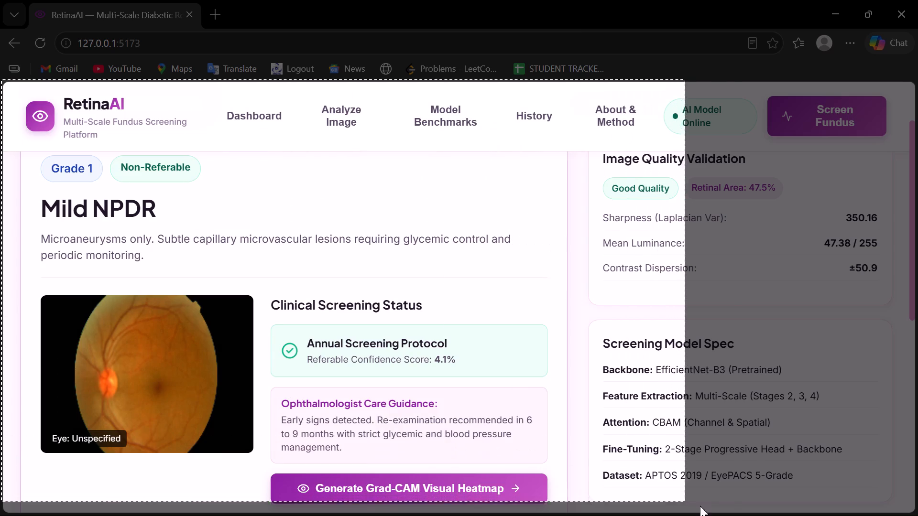
drag(700, 506, 917, 515)
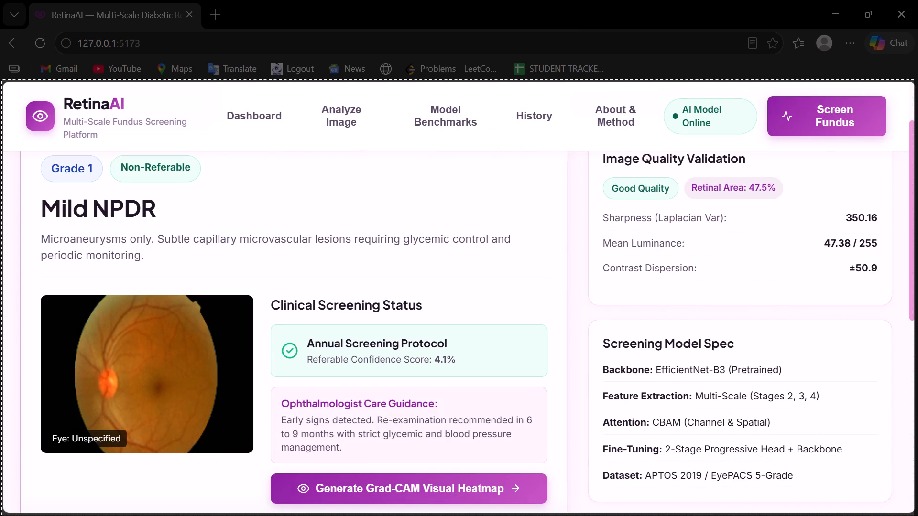
drag(917, 515, 917, 515)
Switch to PowerPoint and paste the captured Mild NPDR results screenshot onto blank slide 27.
key(alt+Tab)
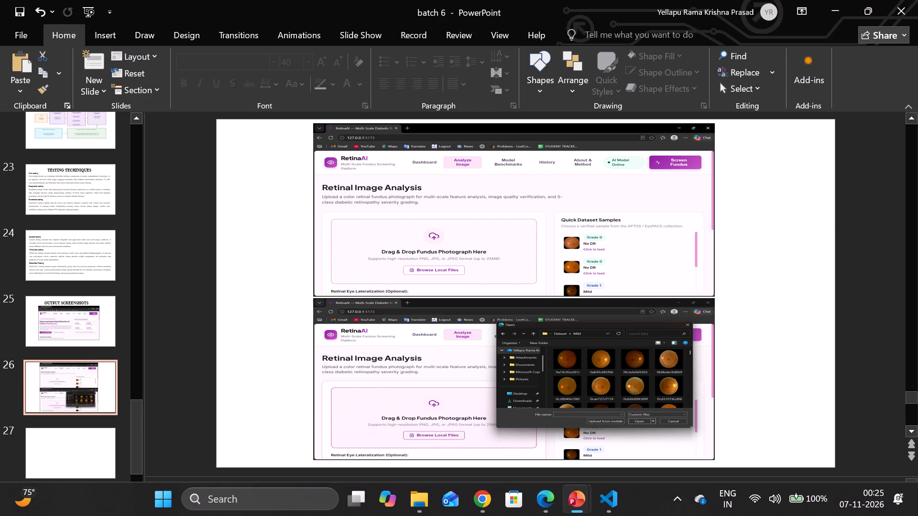
click(76, 451)
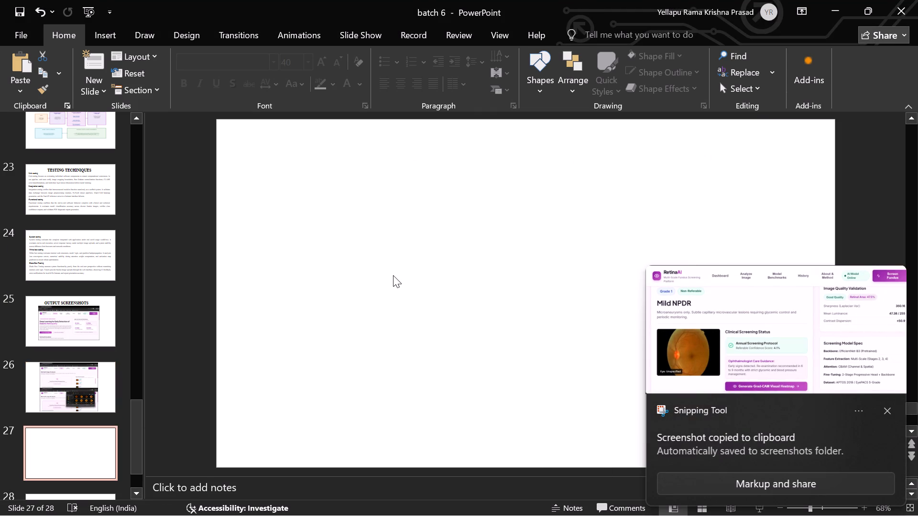
click(393, 275)
key(ctrl+v)
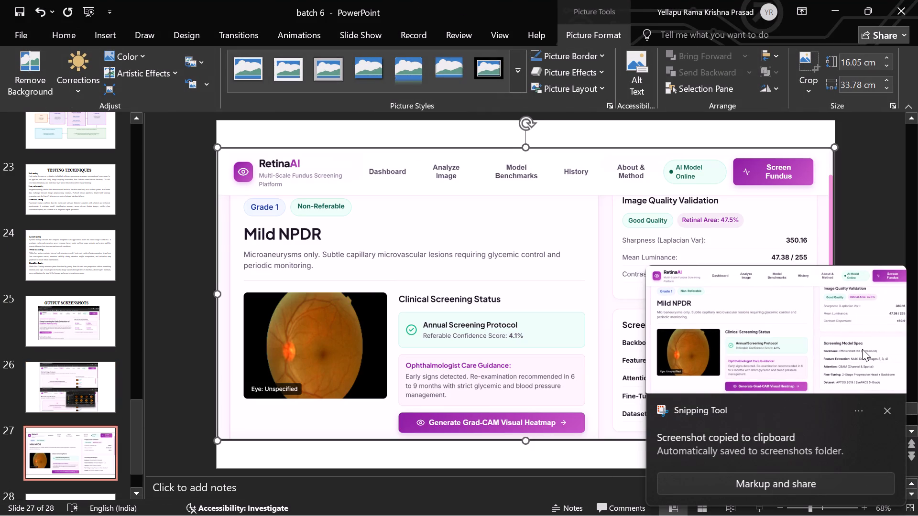
click(888, 409)
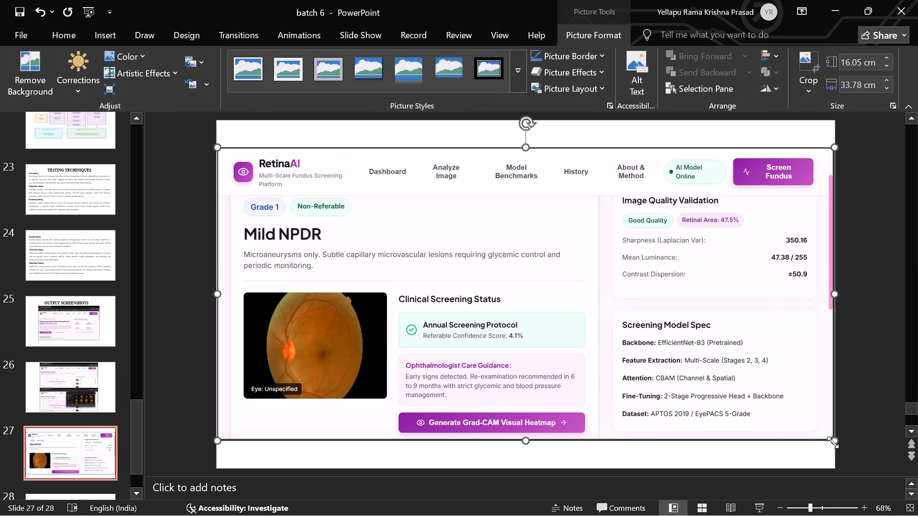
Resize the Mild NPDR screenshot to about 9.03 by 23.24 cm and centre it near the top of slide 27.
drag(833, 442, 614, 268)
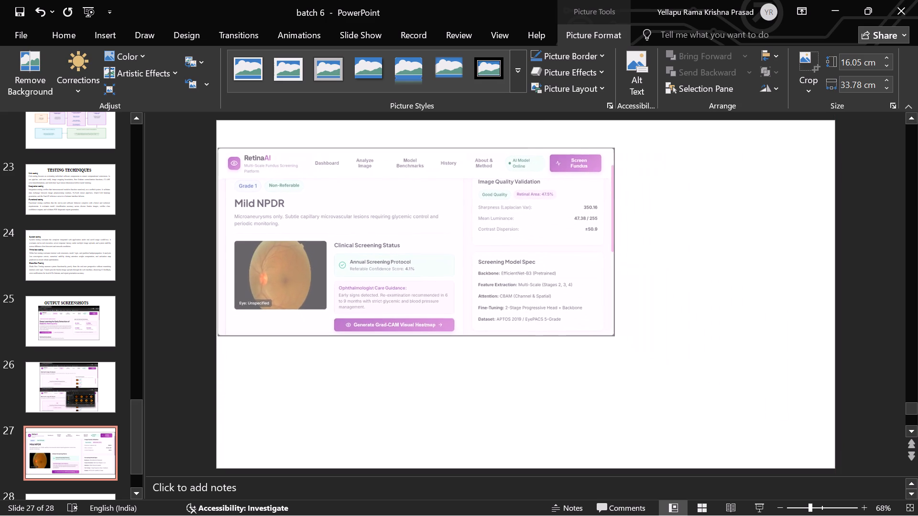
drag(614, 268, 564, 194)
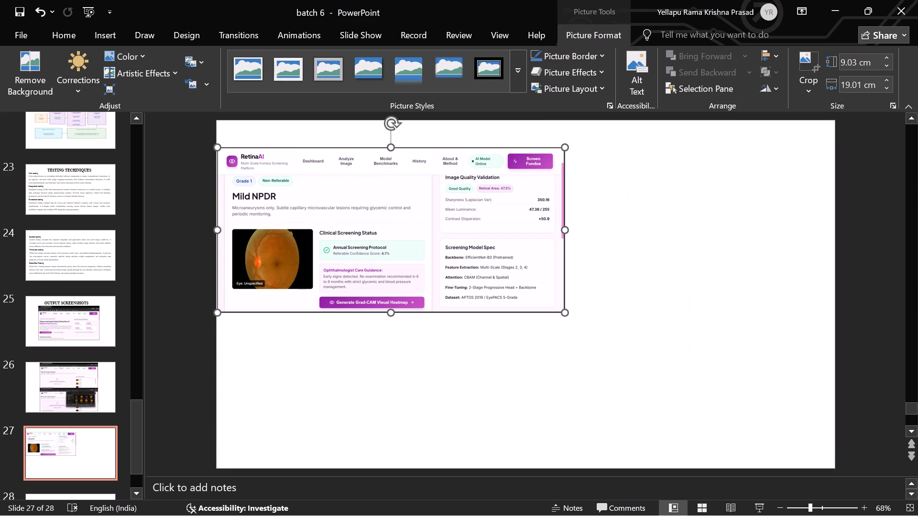
drag(567, 230, 634, 230)
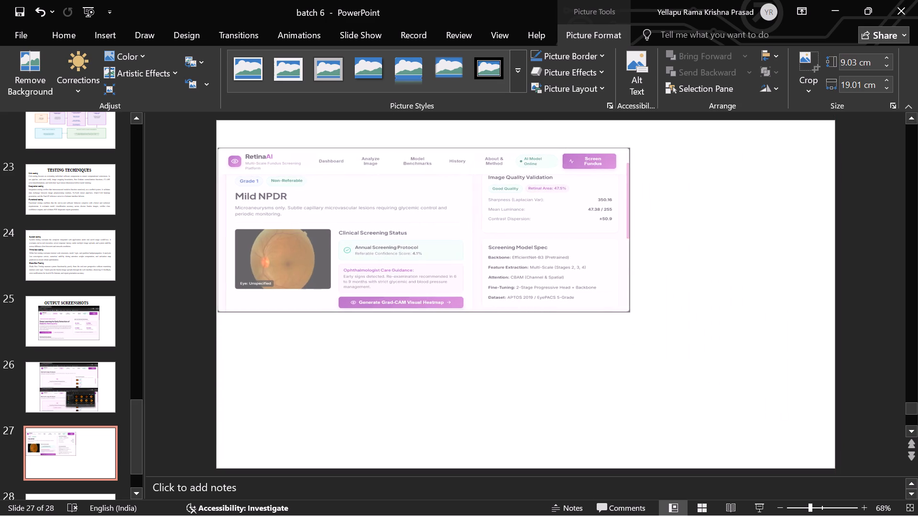
drag(634, 230, 644, 230)
drag(402, 222, 448, 222)
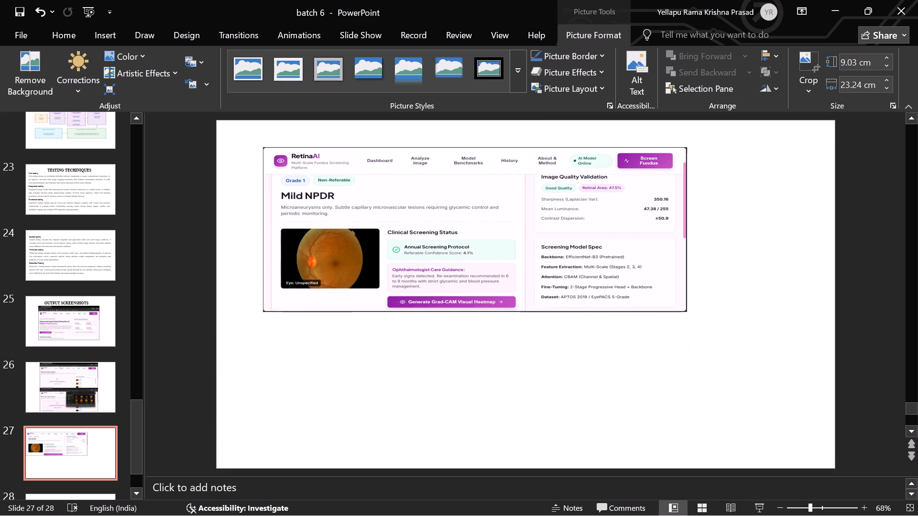
drag(448, 222, 481, 200)
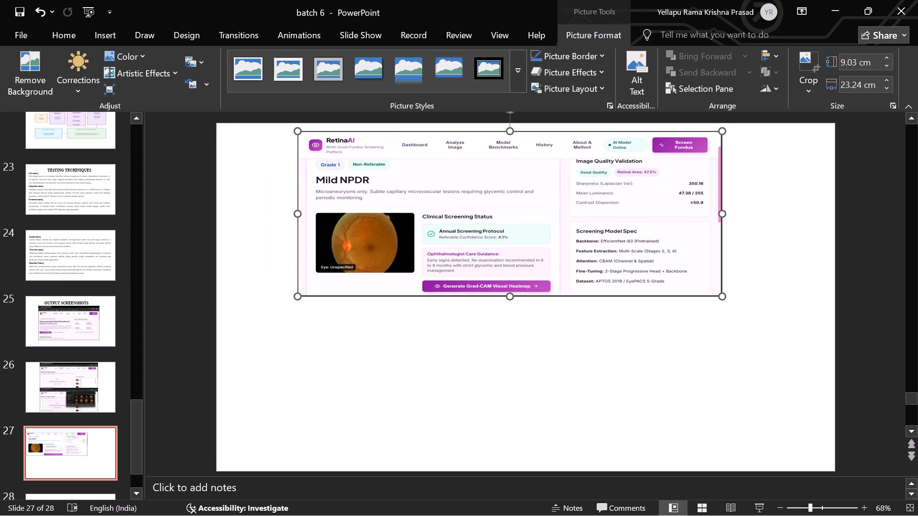
Switch back to RetinaAI and generate the Grad-CAM visual heatmap for the Mild NPDR result.
key(alt+Tab)
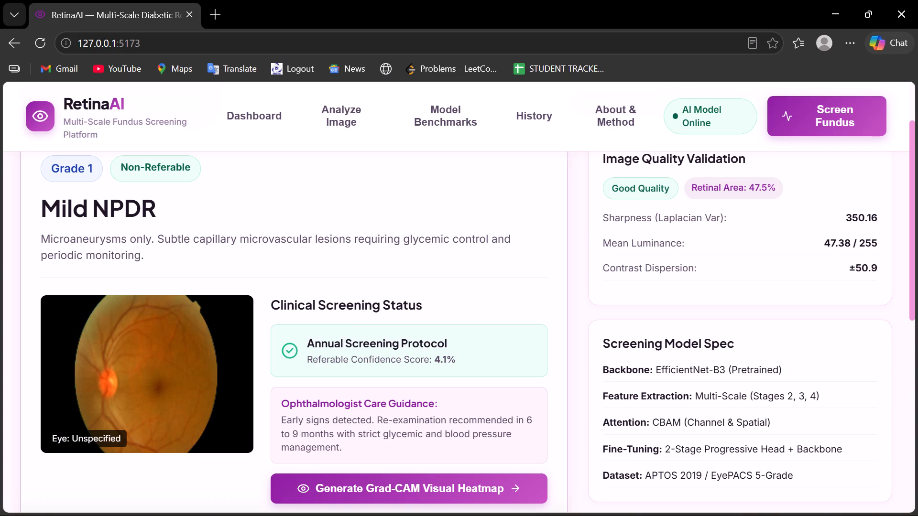
scroll(404, 432, down, 1)
click(426, 404)
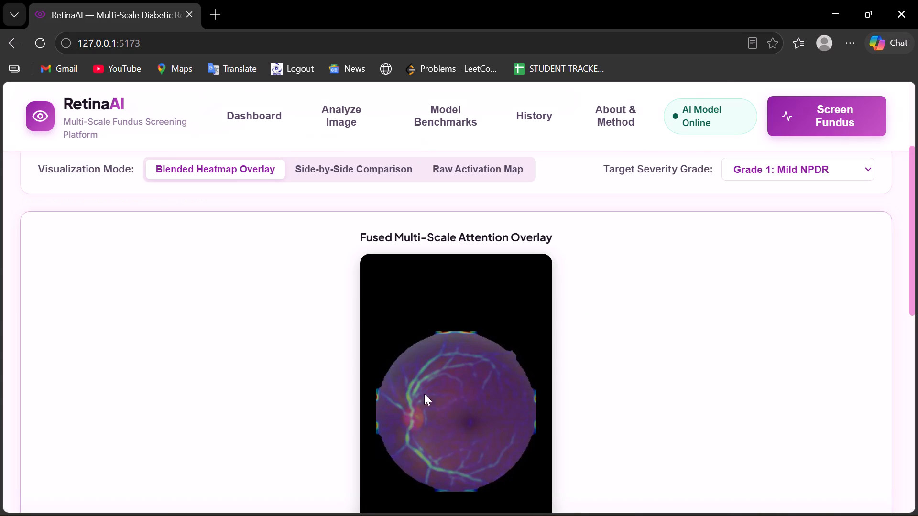
Review the Blended Heatmap Overlay and Raw Activation Map views, and set the visualization mode to Side-by-Side Comparison.
scroll(505, 372, down, 3)
scroll(505, 372, up, 4)
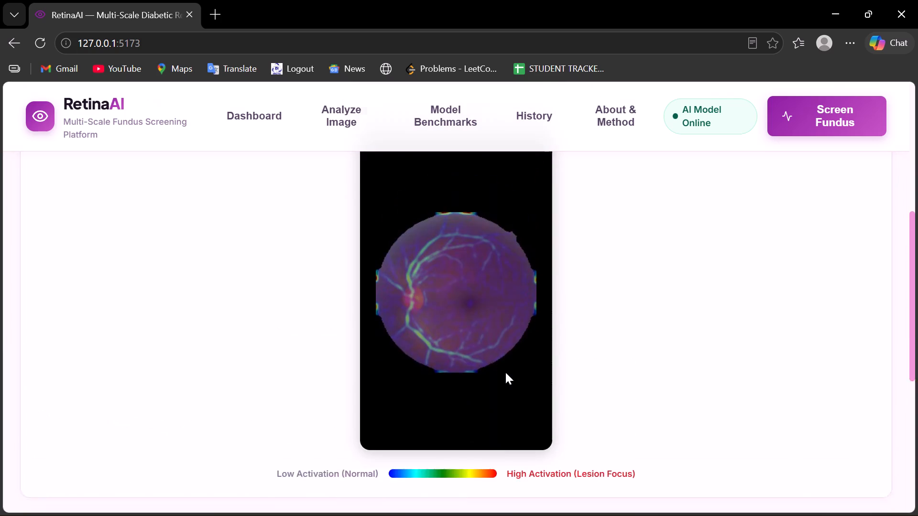
scroll(505, 372, up, 1)
click(374, 317)
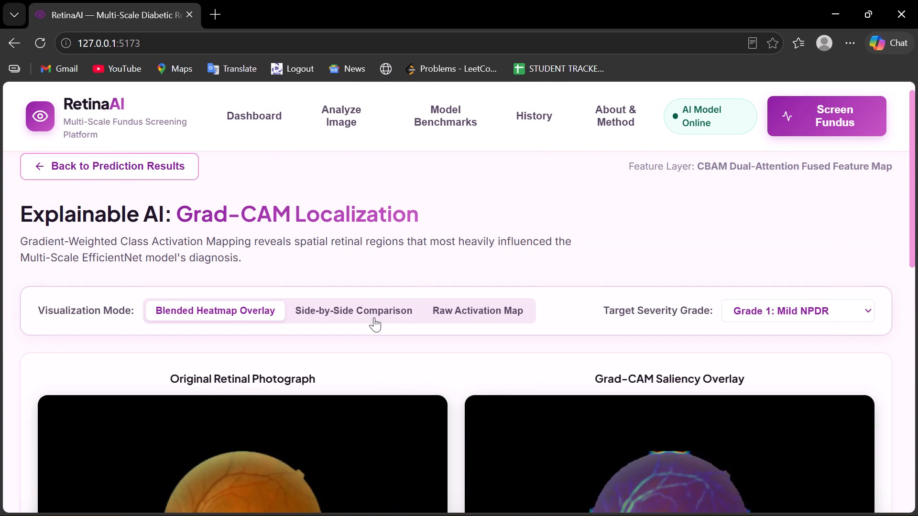
scroll(380, 390, down, 2)
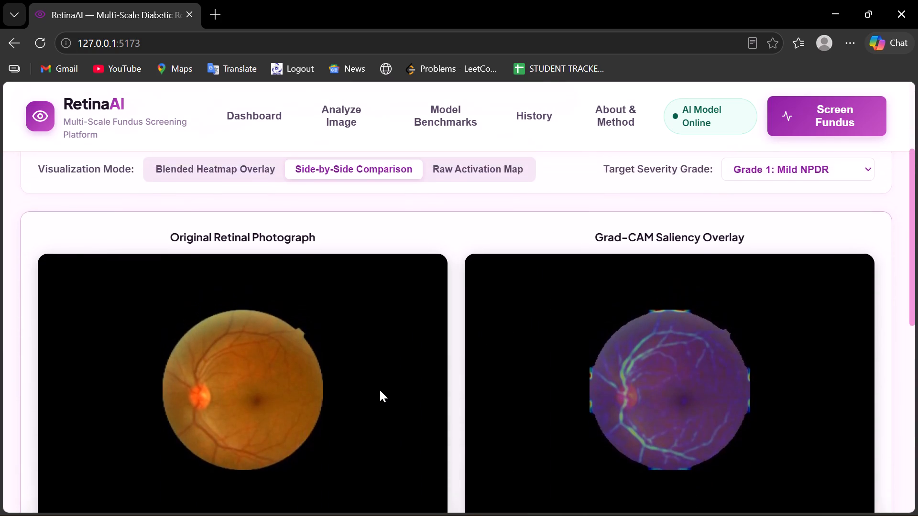
scroll(380, 390, down, 2)
scroll(380, 390, up, 1)
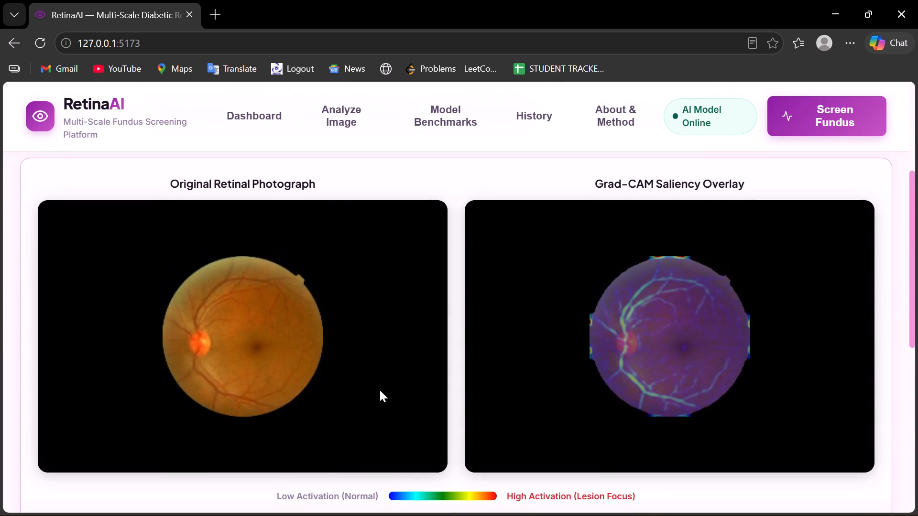
scroll(380, 390, up, 1)
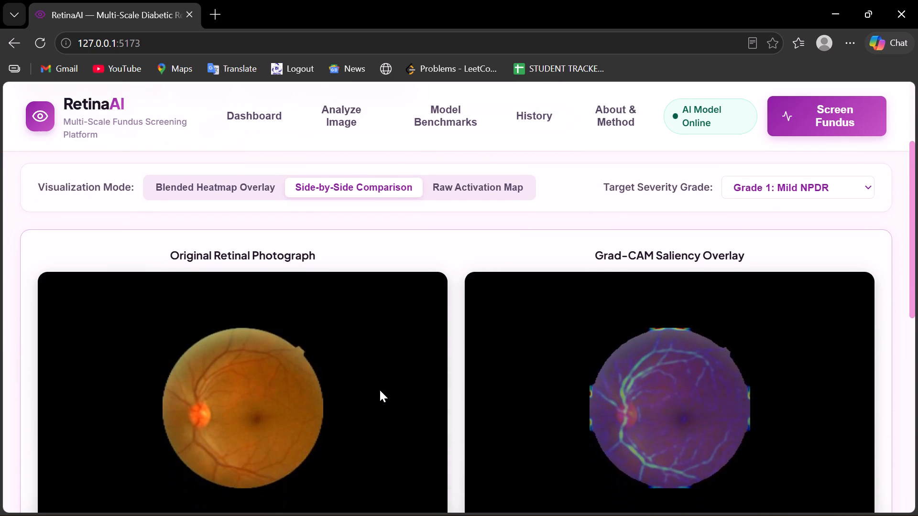
drag(470, 199, 476, 191)
click(476, 191)
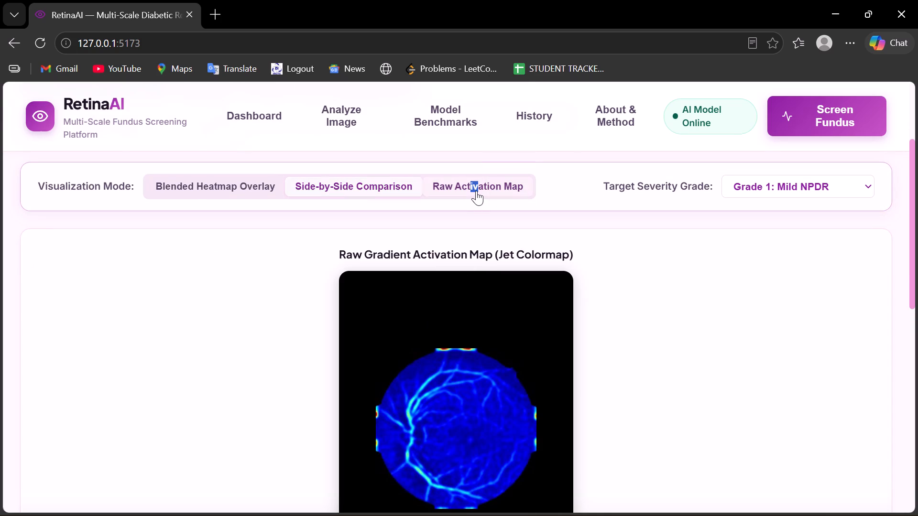
click(322, 185)
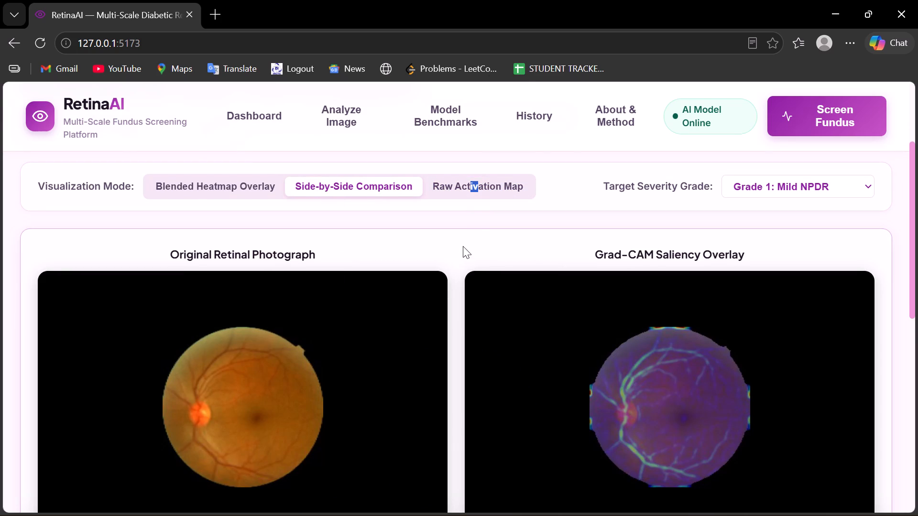
Capture a screenshot of the RetinaAI page area showing the Original Retinal Photograph beside the Grad-CAM Saliency Overlay.
scroll(463, 246, down, 1)
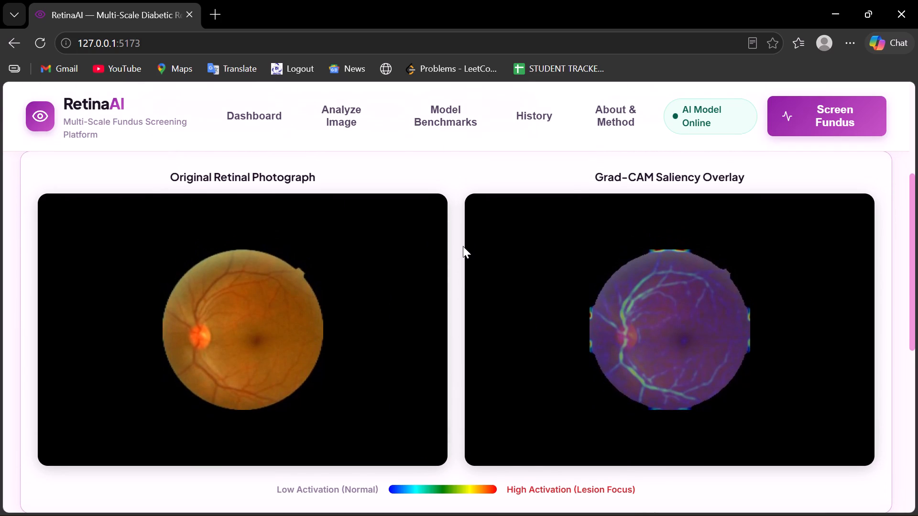
scroll(463, 246, right, 1)
scroll(463, 246, up, 1)
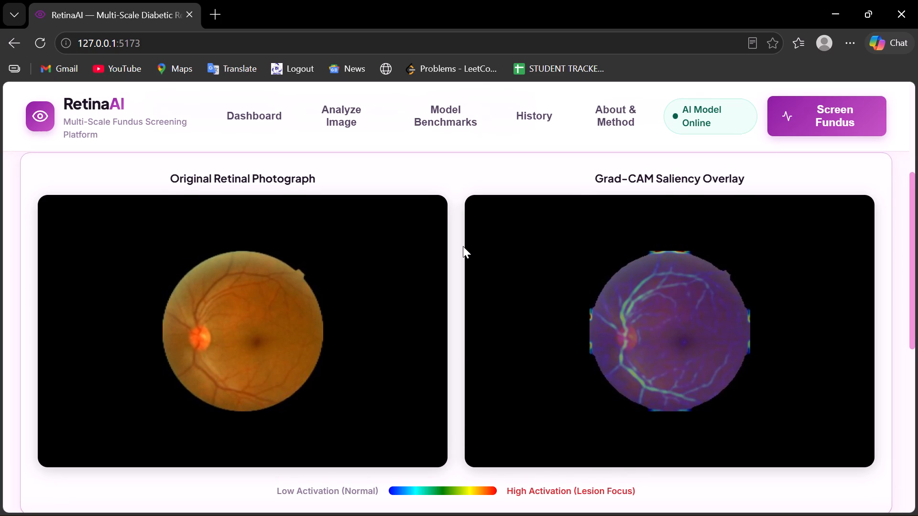
scroll(463, 246, right, 1)
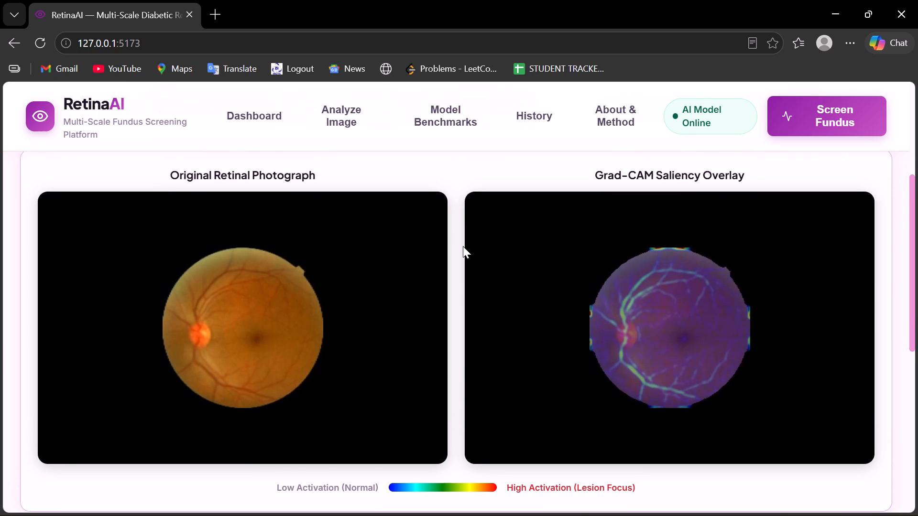
scroll(463, 246, right, 1)
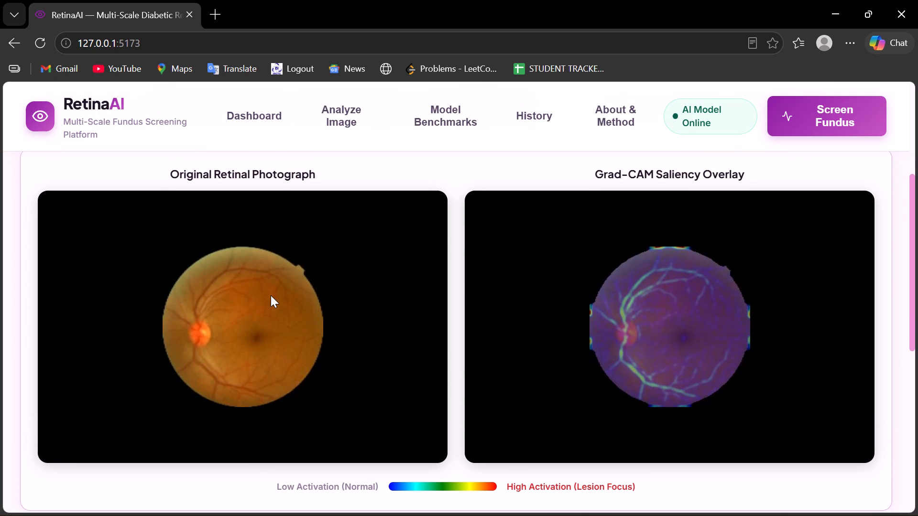
key(Print)
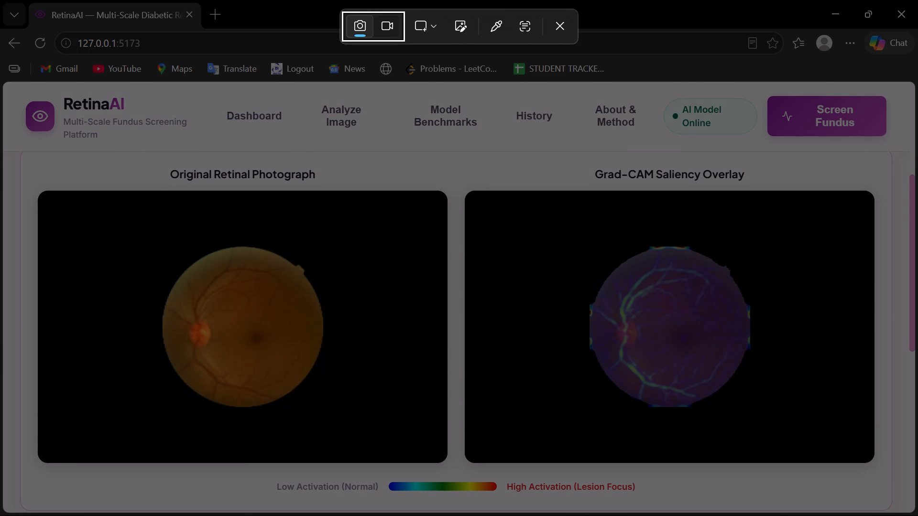
drag(4, 82, 826, 515)
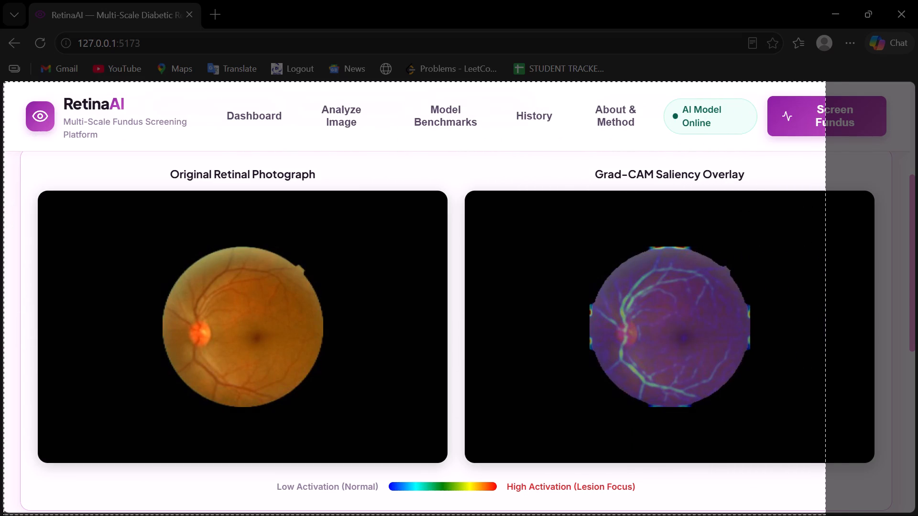
drag(826, 515, 917, 515)
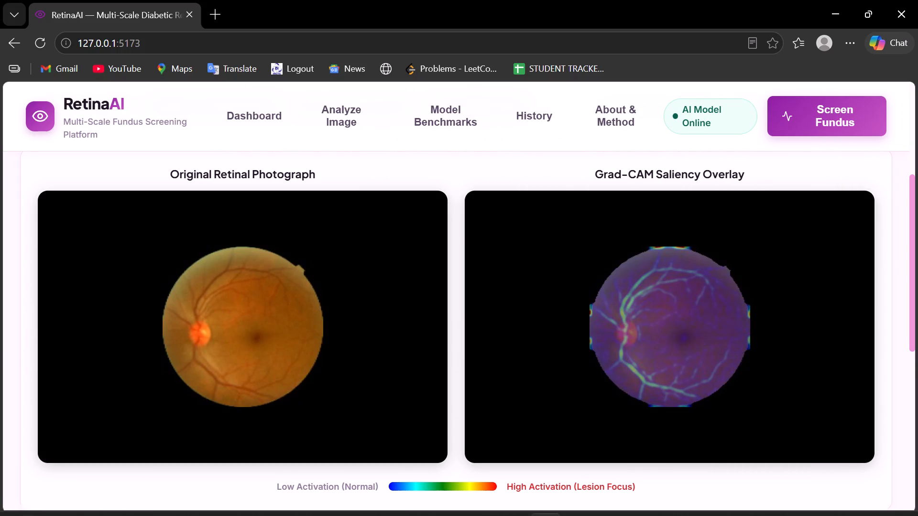
Switch to PowerPoint and paste the captured Grad-CAM comparison screenshot onto slide 27.
key(alt+Tab)
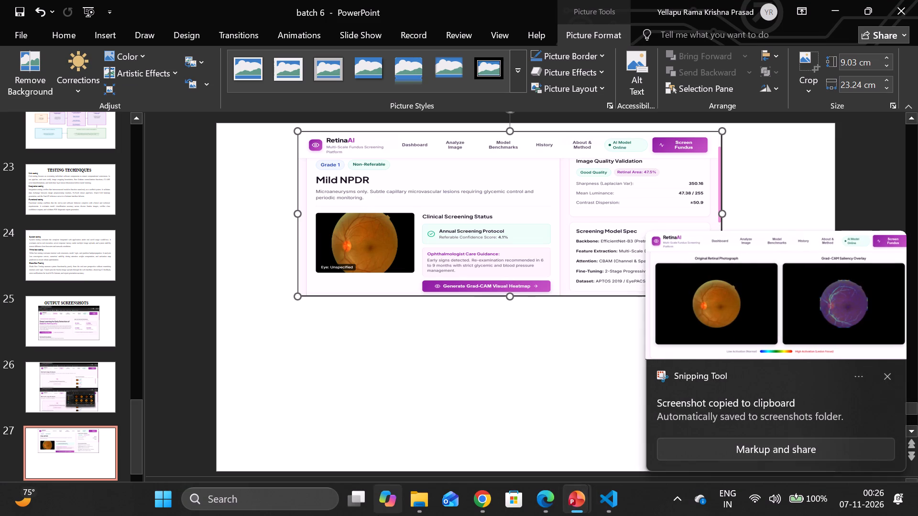
click(426, 412)
key(ctrl+v)
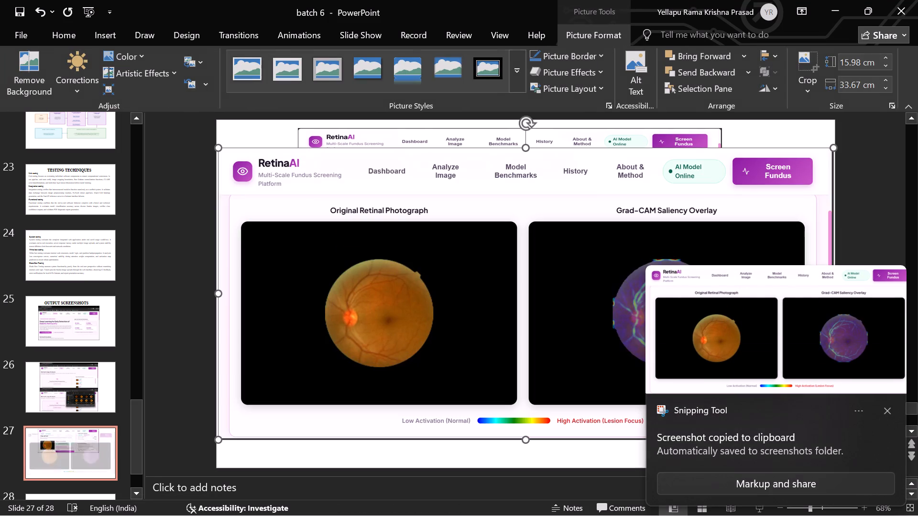
Scale the pasted Grad-CAM comparison screenshot down to about 11.03 by 23.24 cm on slide 27.
drag(216, 148, 360, 249)
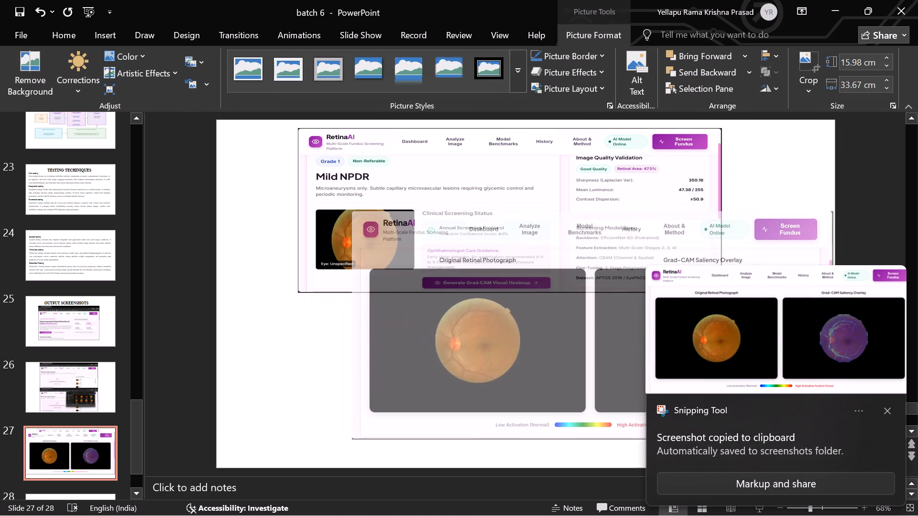
drag(360, 249, 347, 258)
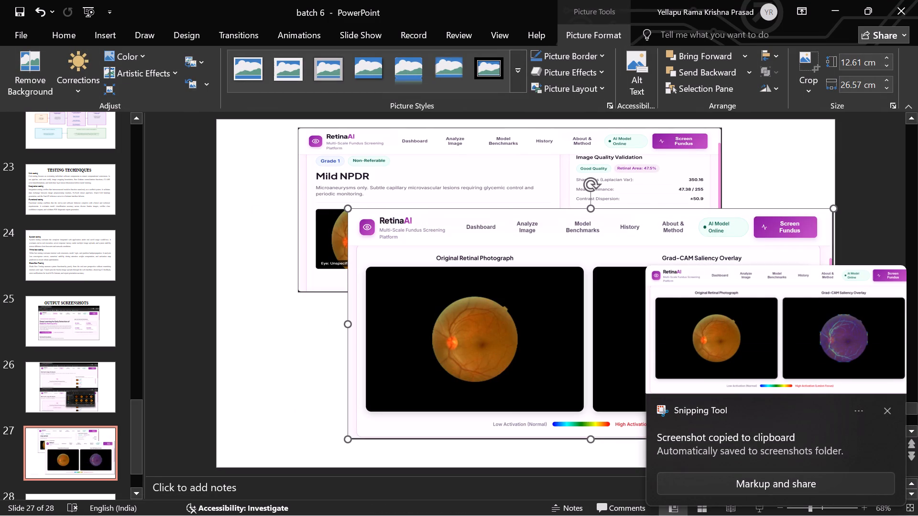
drag(609, 231, 551, 243)
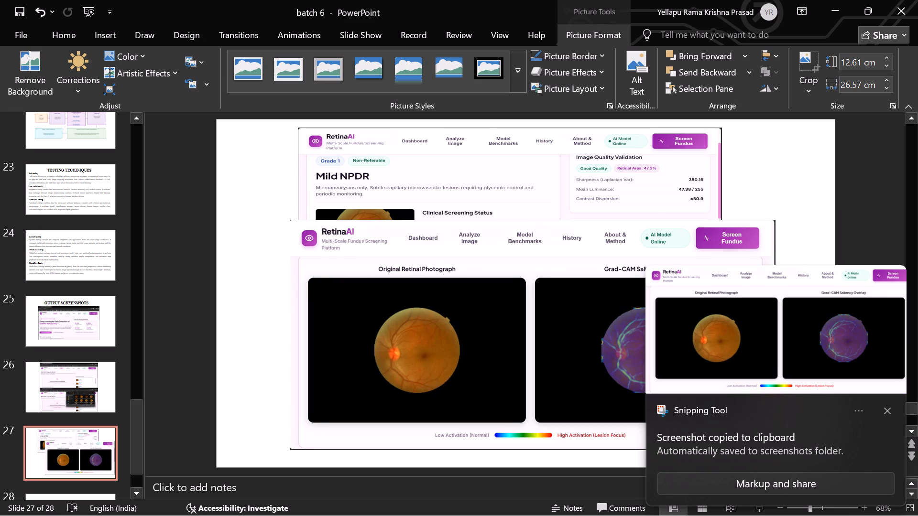
drag(551, 243, 571, 238)
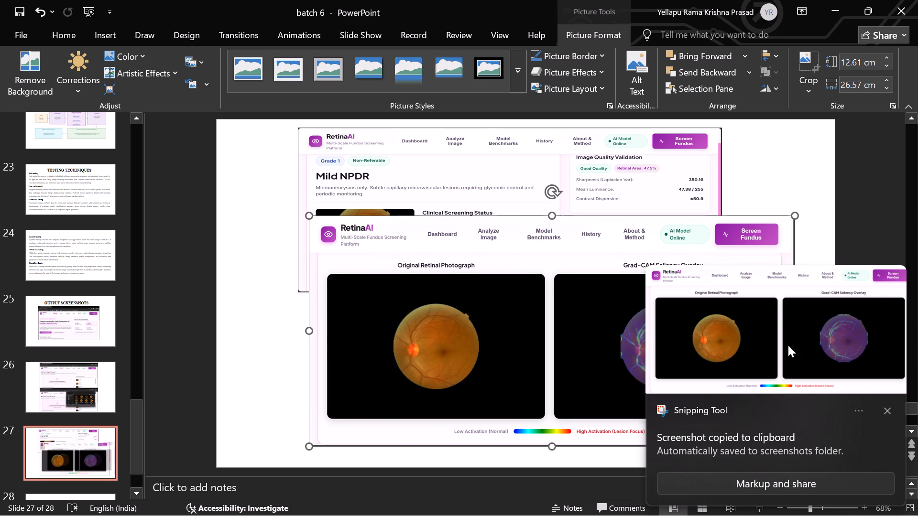
click(890, 408)
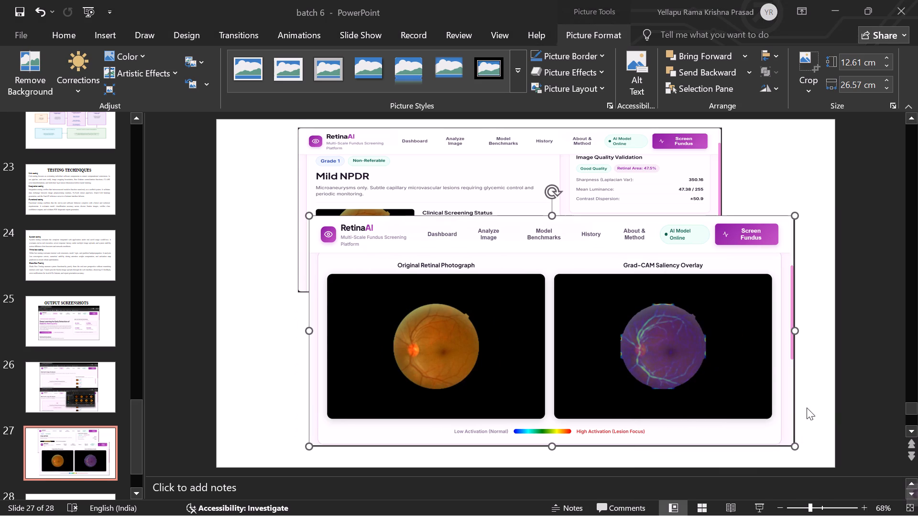
drag(798, 448, 763, 419)
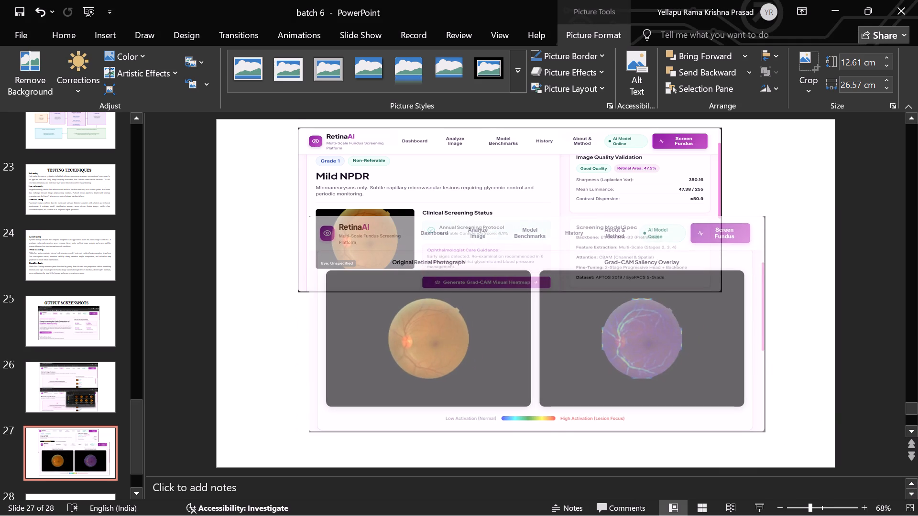
drag(763, 419, 721, 411)
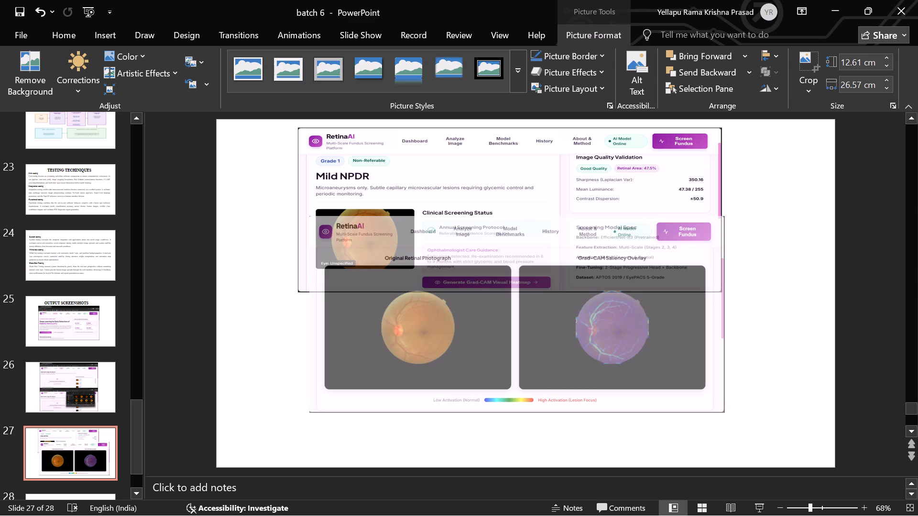
drag(721, 411, 734, 418)
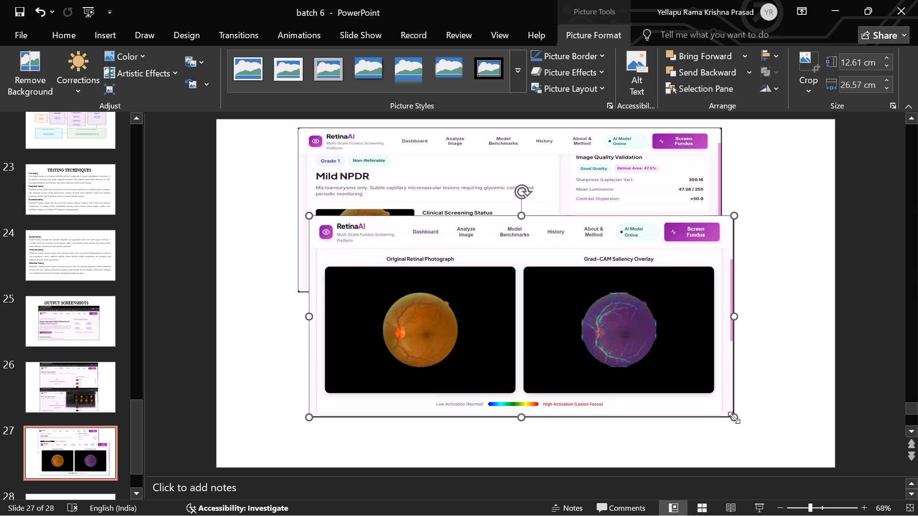
Place the Grad-CAM screenshot directly below the Mild NPDR screenshot, reduce its height to about 8.79 cm, and align both pictures' side edges.
drag(561, 350, 544, 386)
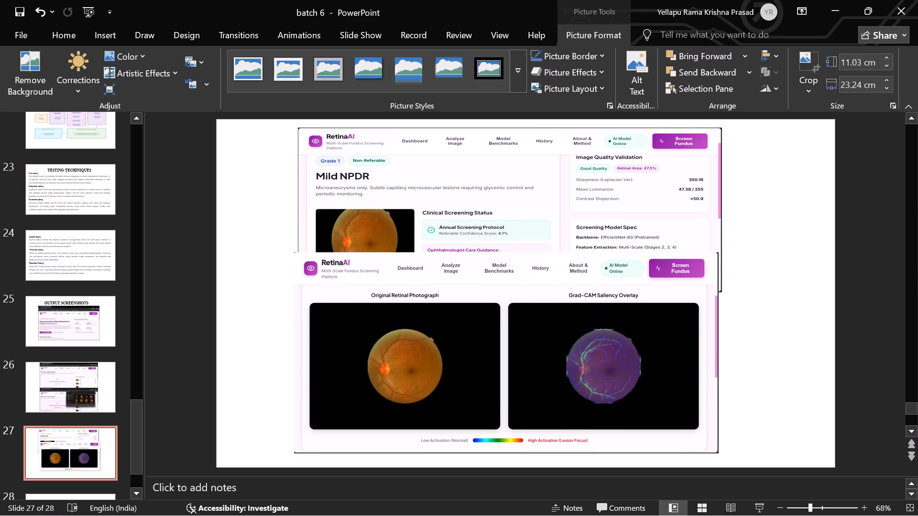
drag(506, 250, 511, 292)
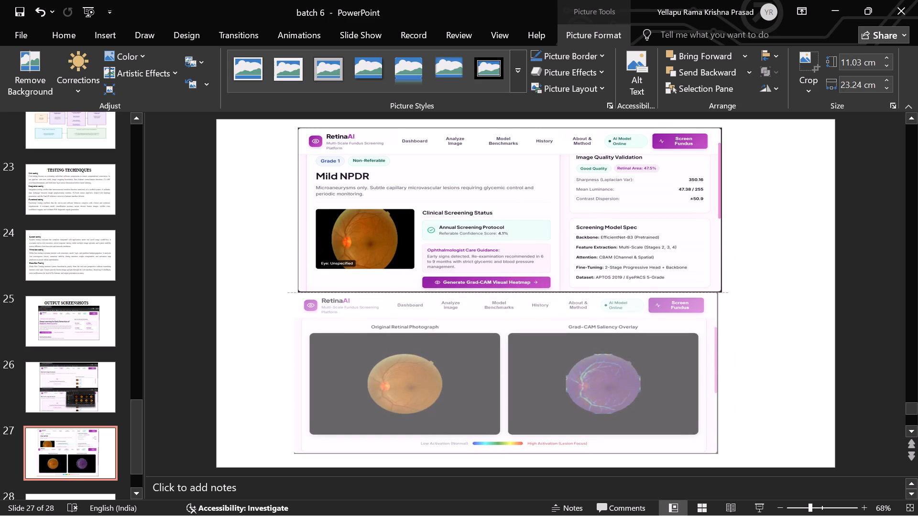
drag(511, 292, 511, 293)
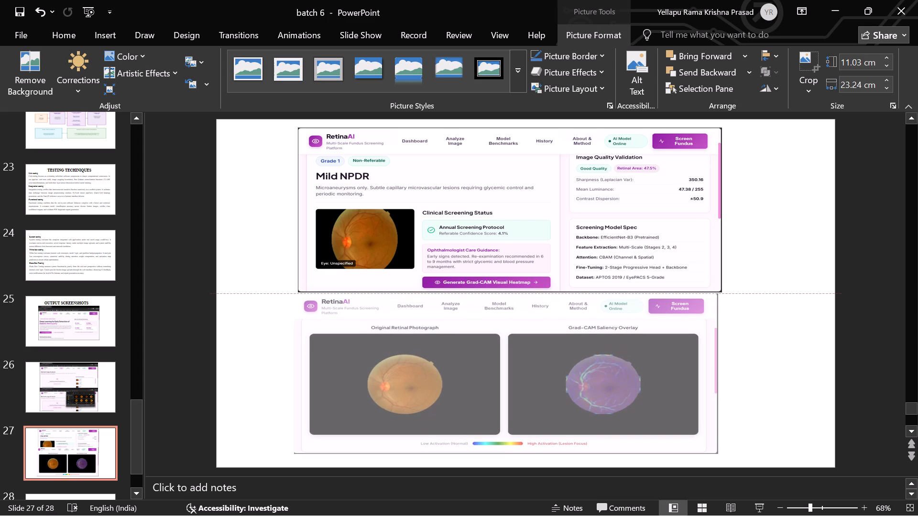
drag(511, 293, 511, 292)
drag(577, 354, 579, 354)
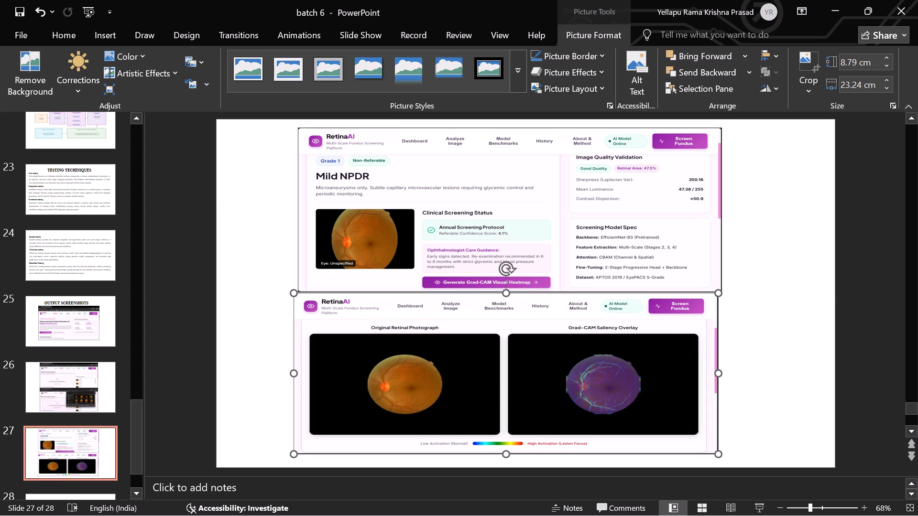
drag(579, 354, 584, 354)
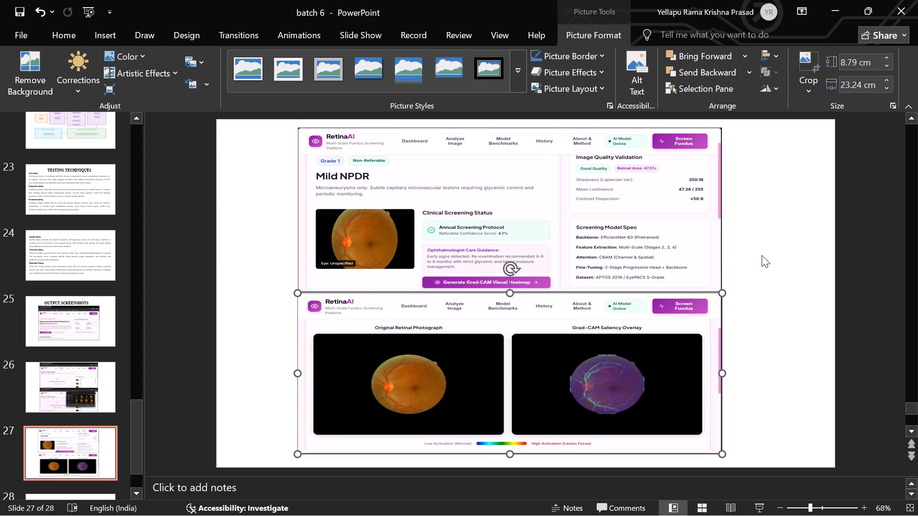
click(762, 255)
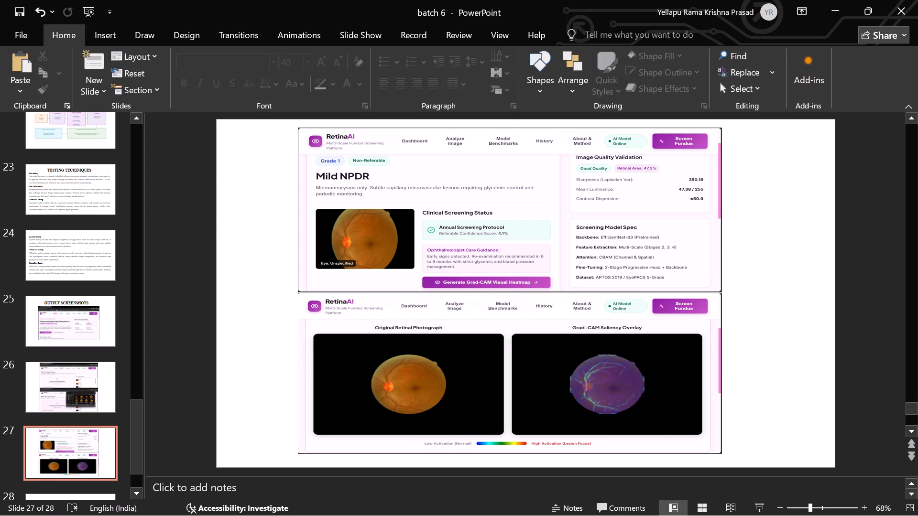
Shorten the Mild NPDR screenshot from its bottom edge to leave a small gap above the Grad-CAM screenshot.
click(498, 260)
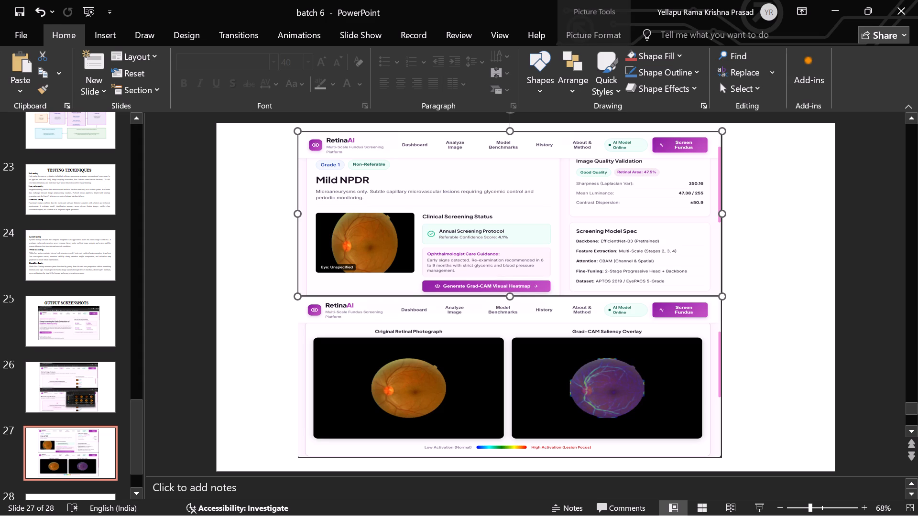
drag(512, 293, 512, 289)
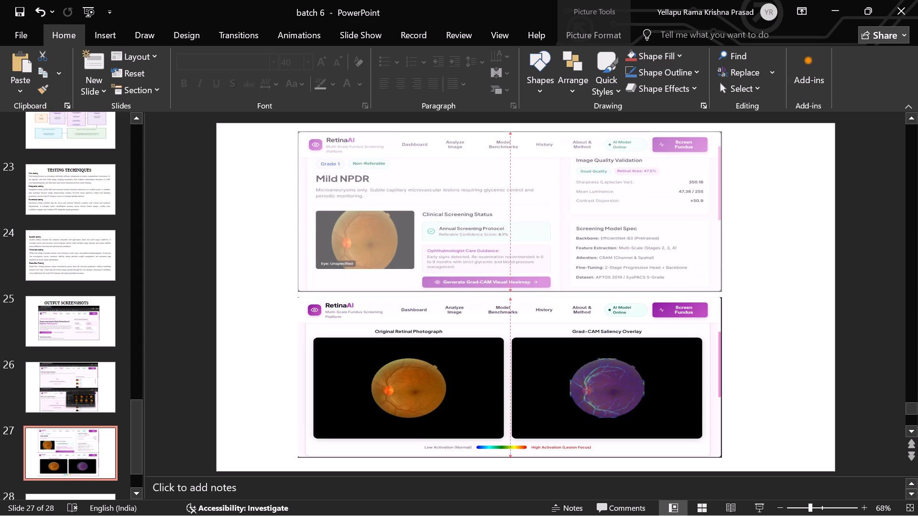
drag(512, 289, 512, 288)
click(508, 322)
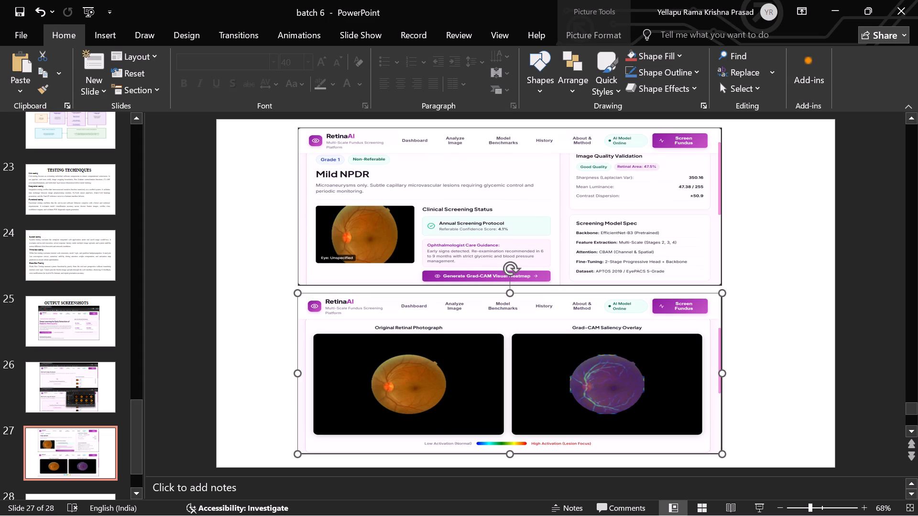
click(249, 272)
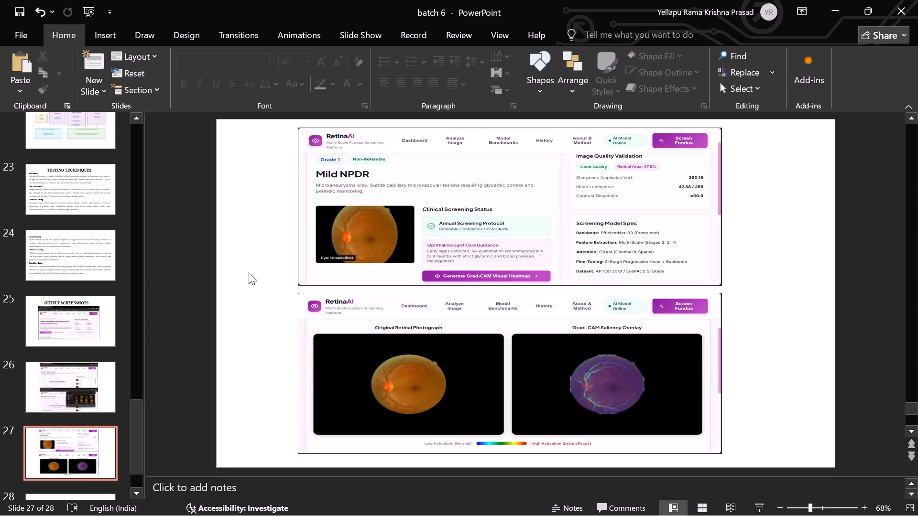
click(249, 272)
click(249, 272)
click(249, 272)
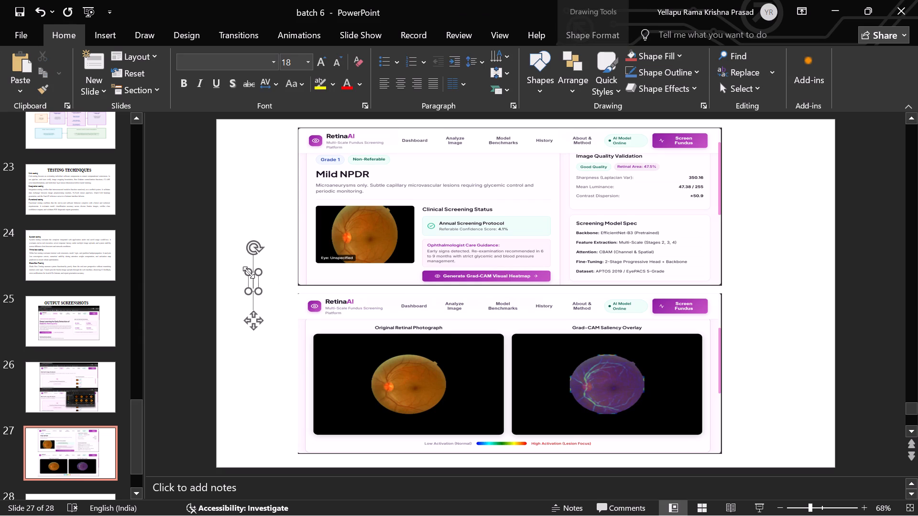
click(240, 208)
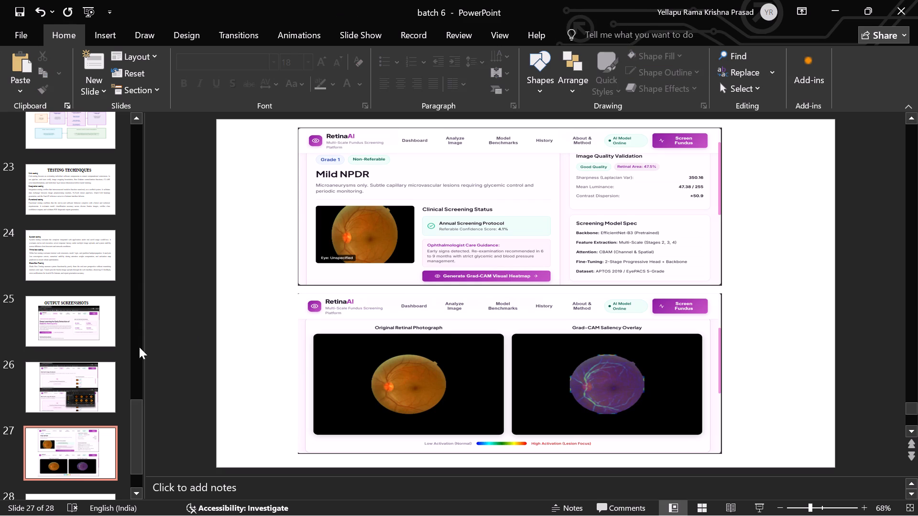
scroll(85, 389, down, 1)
Switch back to RetinaAI and review the Clinical Interpretation & Accountability Notes below the Grad-CAM comparison.
key(alt+Tab)
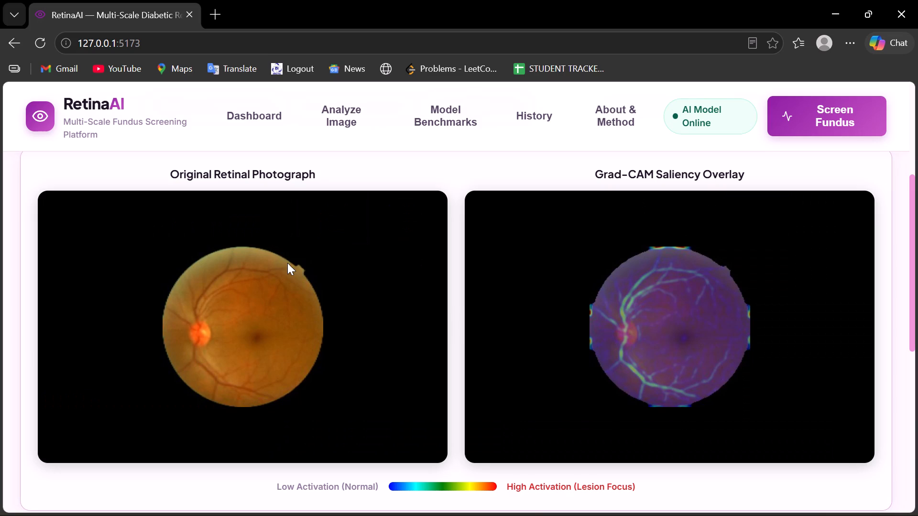
scroll(287, 263, down, 3)
scroll(307, 351, down, 1)
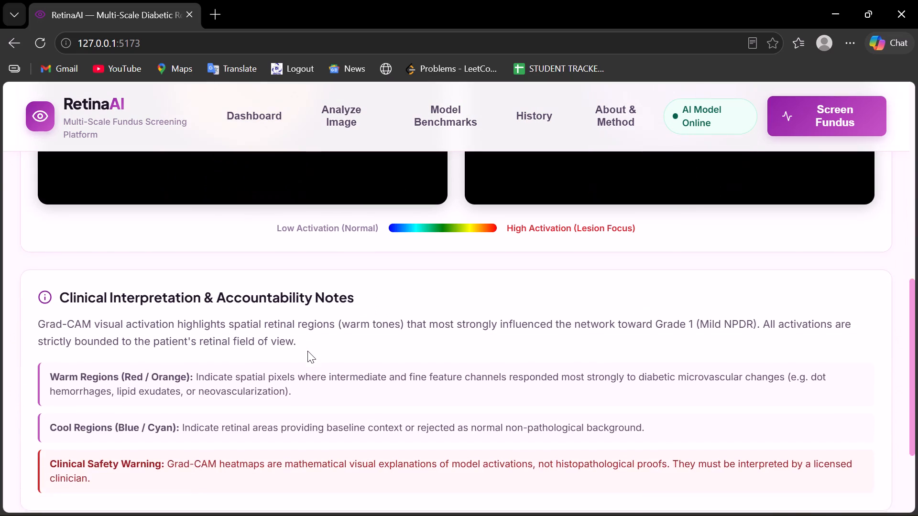
scroll(307, 351, down, 2)
scroll(307, 351, up, 7)
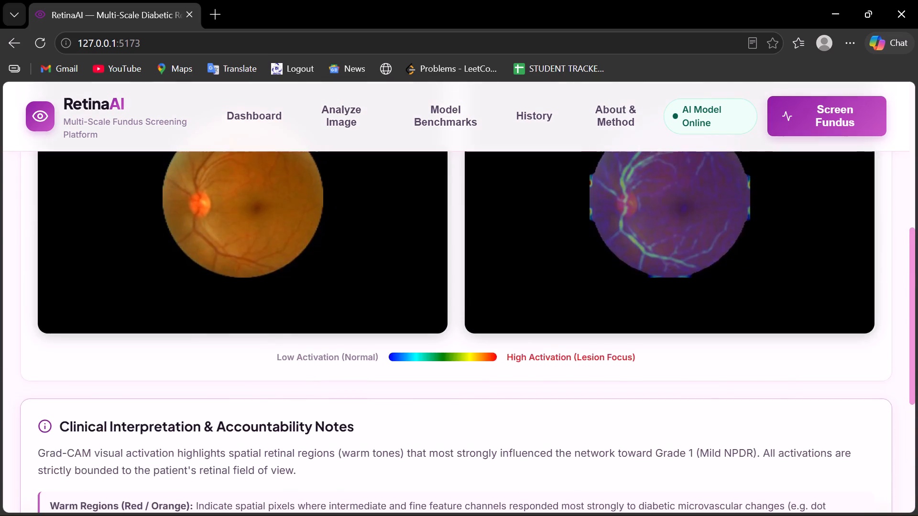
scroll(307, 354, up, 2)
Review the Model Benchmarks page, covering the metric cards, architecture comparison table, 5-class confusion matrix and training learning curves.
click(478, 121)
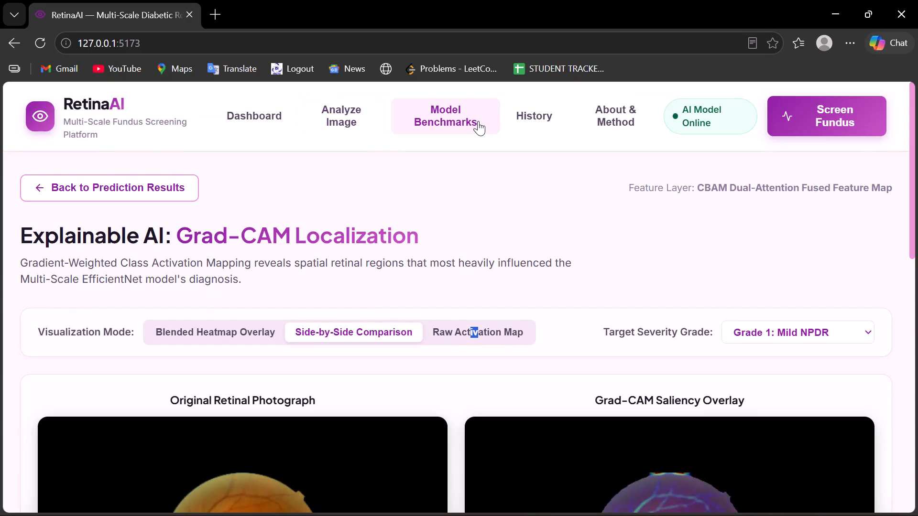
scroll(381, 306, down, 4)
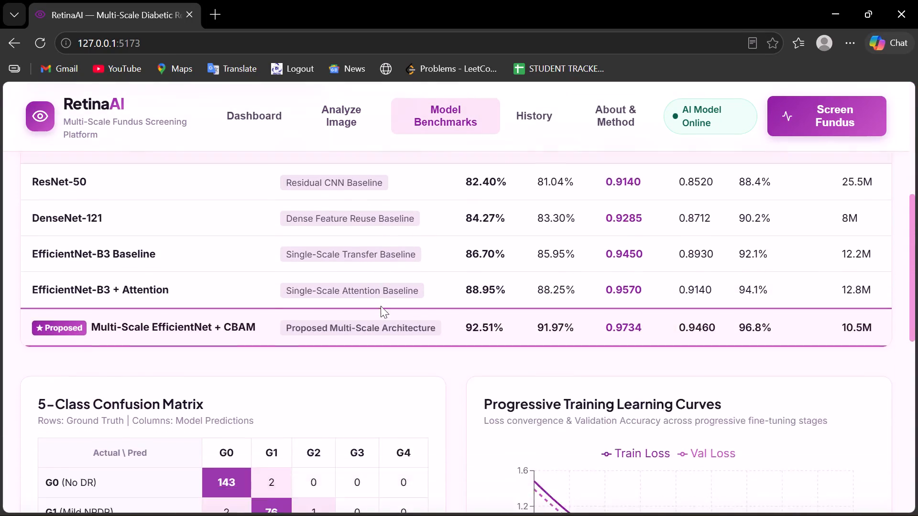
scroll(381, 306, down, 2)
scroll(381, 306, right, 1)
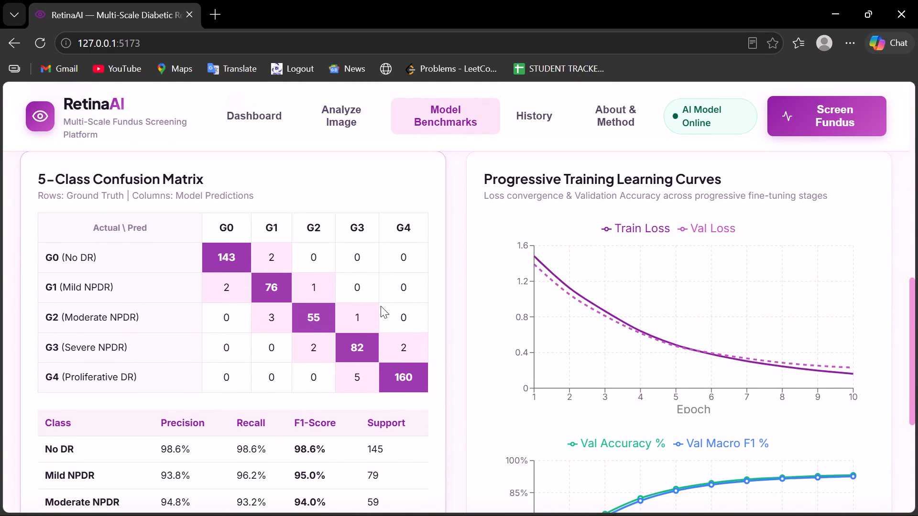
scroll(393, 298, up, 2)
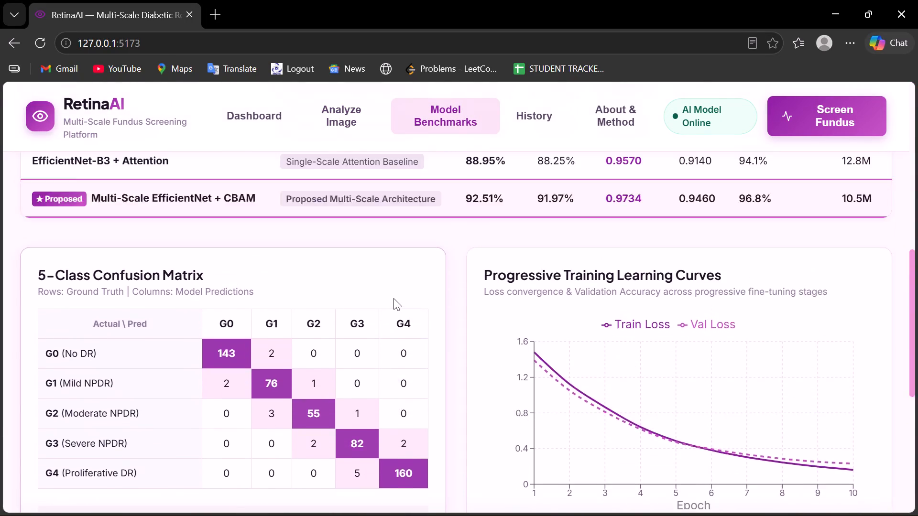
scroll(393, 298, up, 3)
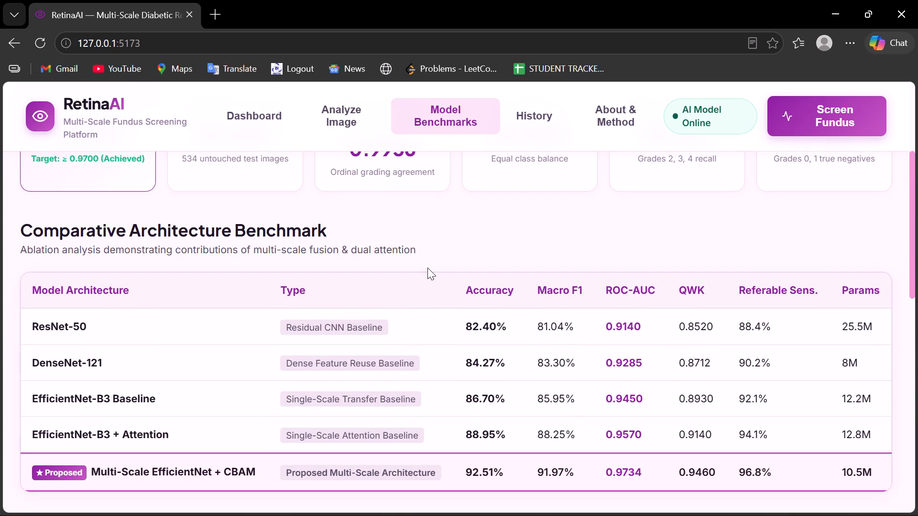
scroll(380, 298, up, 3)
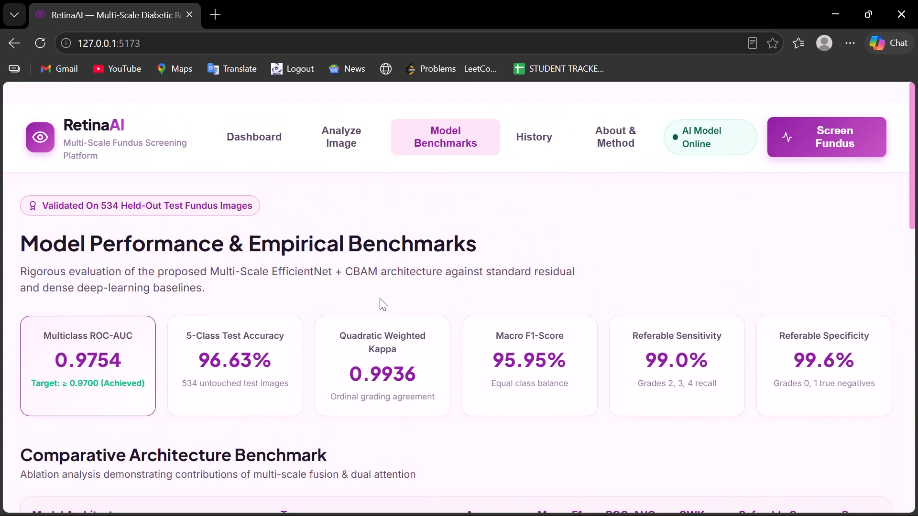
scroll(380, 298, up, 1)
Look over RetinaAI's Screening Analysis History, with a brief check of slide 27 in PowerPoint before returning to the site.
click(548, 111)
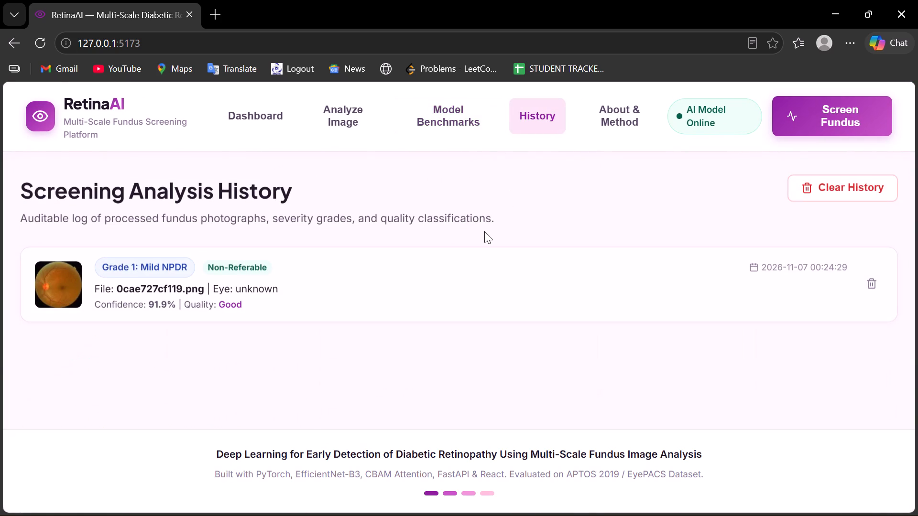
scroll(484, 231, down, 1)
key(alt+Tab)
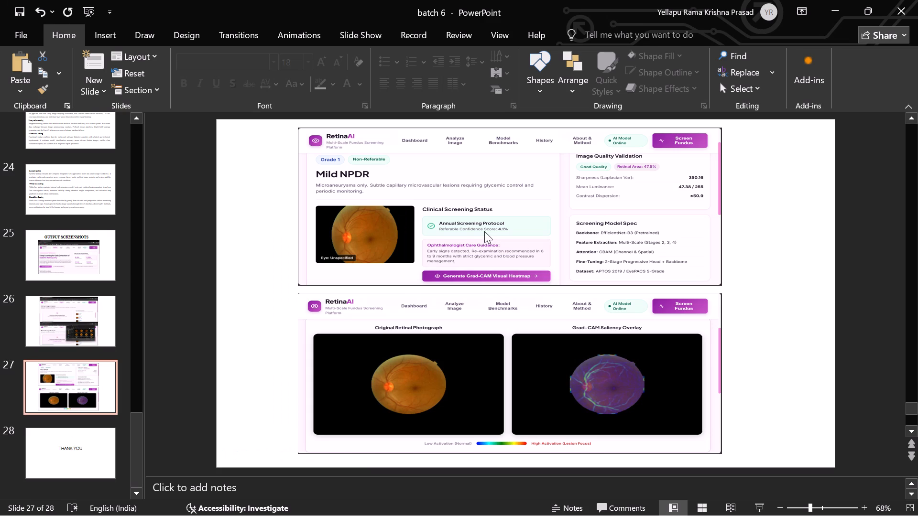
key(alt+Tab)
Run the AI diagnostic screening on the first Grade 0 No DR sample with eye lateralization unspecified, and view its result.
click(347, 89)
click(342, 129)
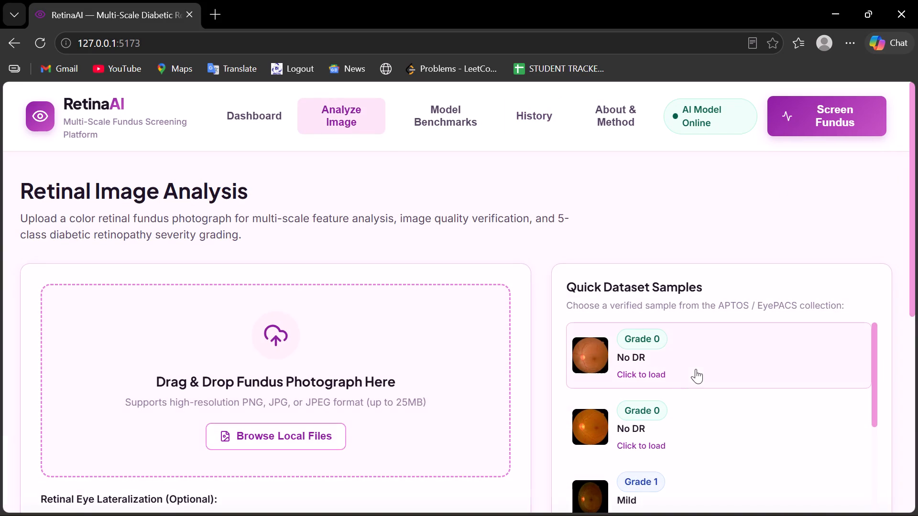
click(671, 369)
scroll(497, 373, down, 2)
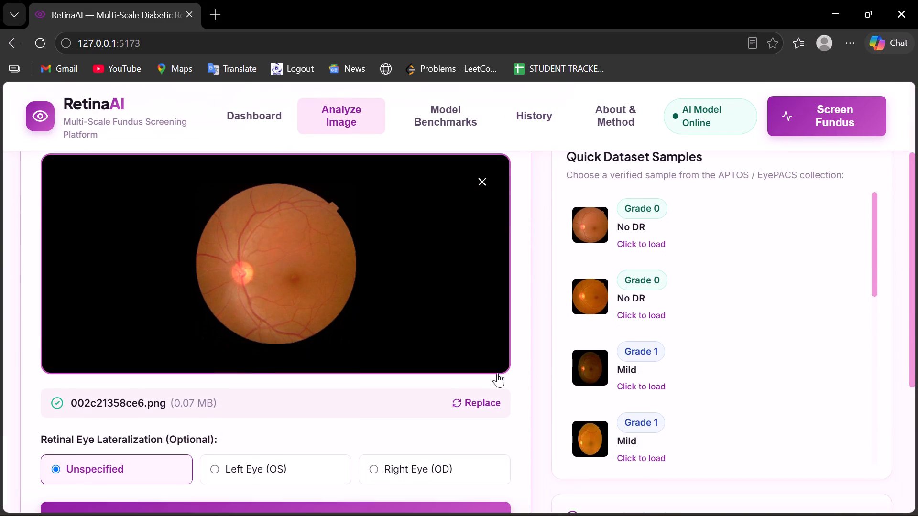
scroll(244, 425, down, 1)
click(273, 485)
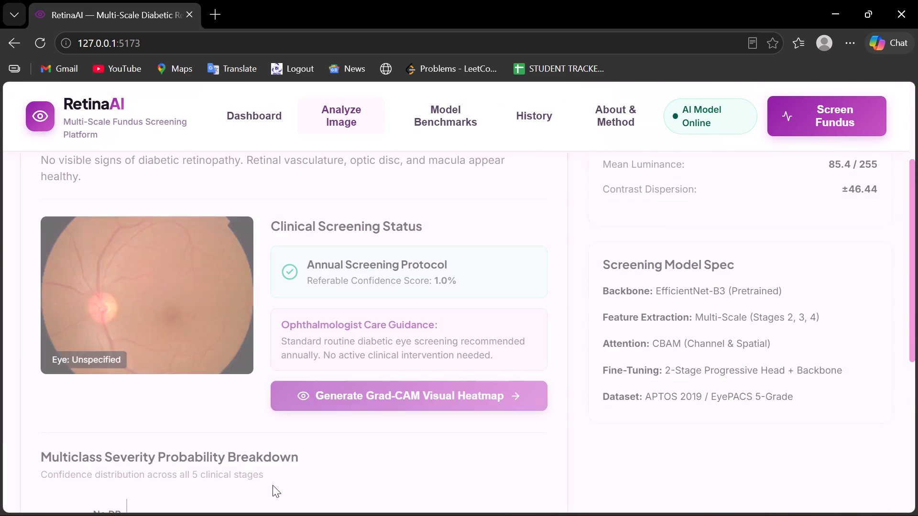
scroll(273, 485, down, 1)
scroll(354, 409, up, 1)
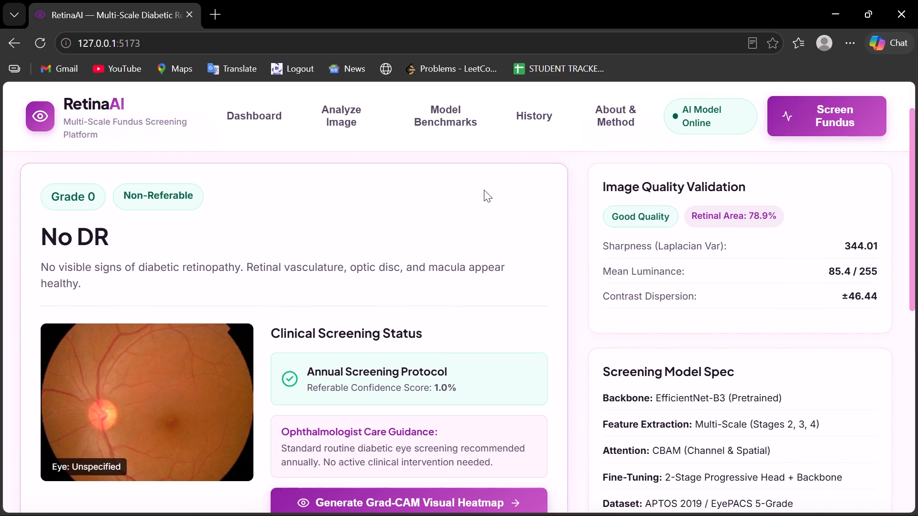
Check the Screening Analysis History after the No DR screening and return to the Dashboard.
click(524, 103)
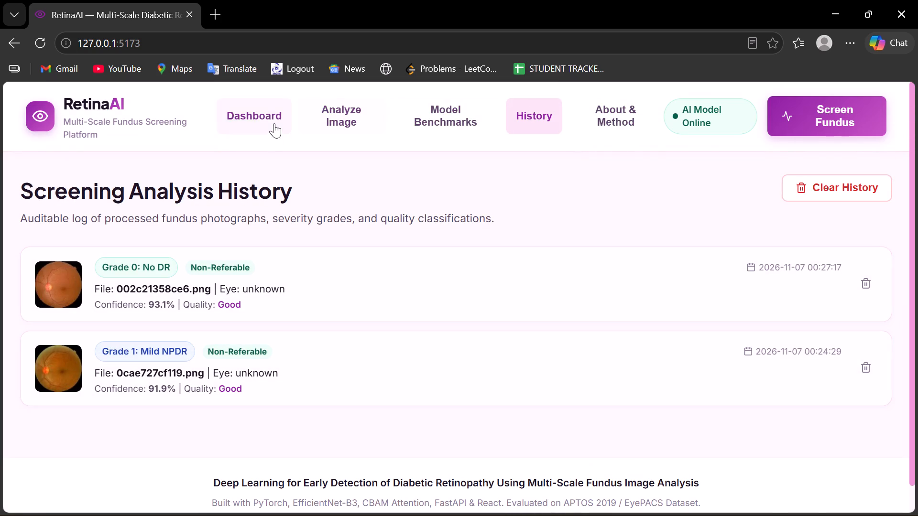
click(274, 117)
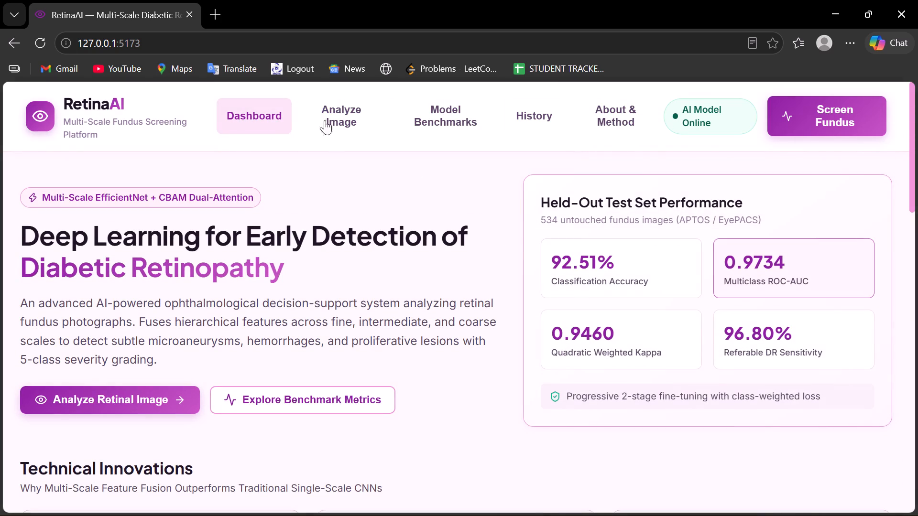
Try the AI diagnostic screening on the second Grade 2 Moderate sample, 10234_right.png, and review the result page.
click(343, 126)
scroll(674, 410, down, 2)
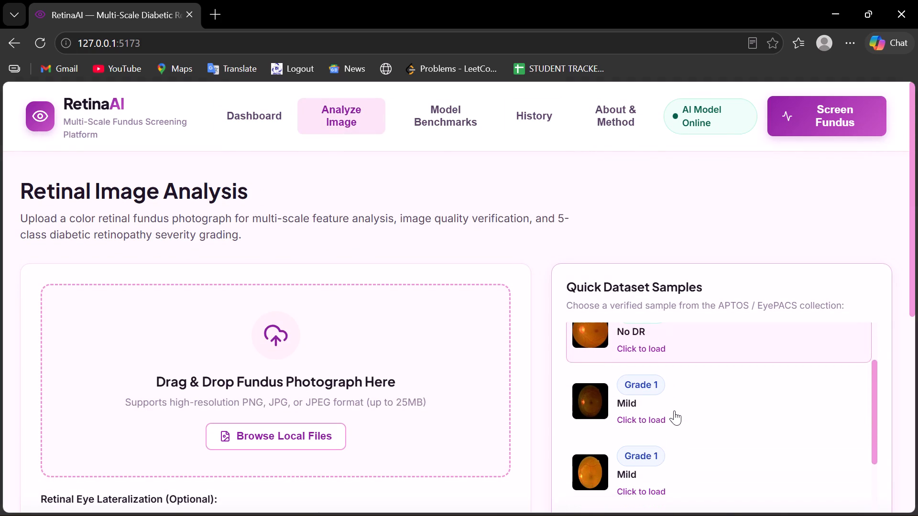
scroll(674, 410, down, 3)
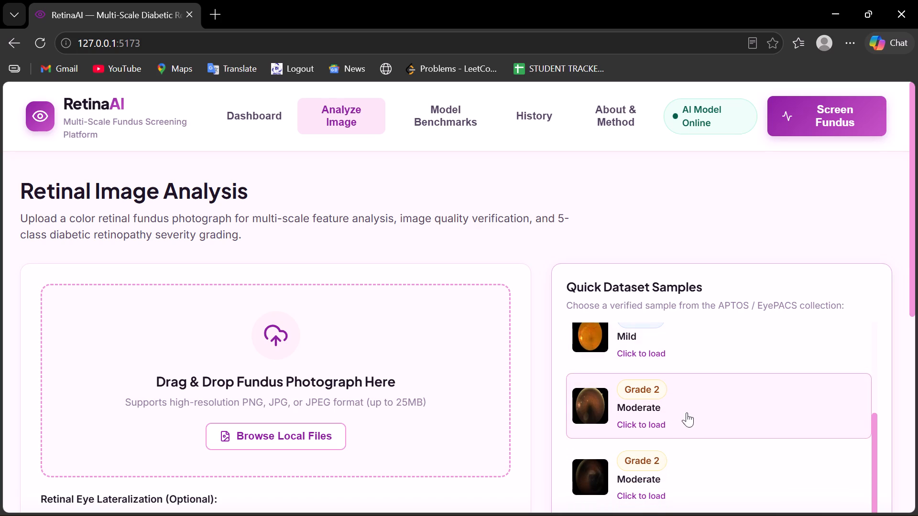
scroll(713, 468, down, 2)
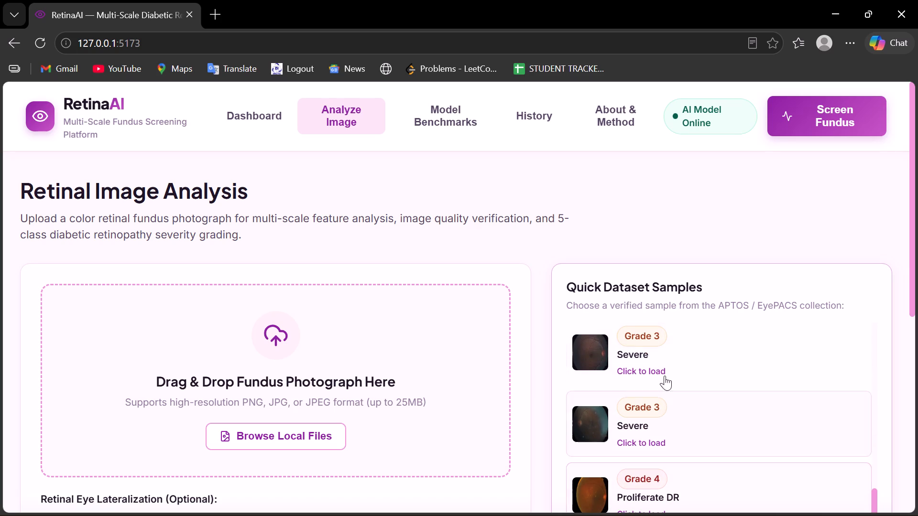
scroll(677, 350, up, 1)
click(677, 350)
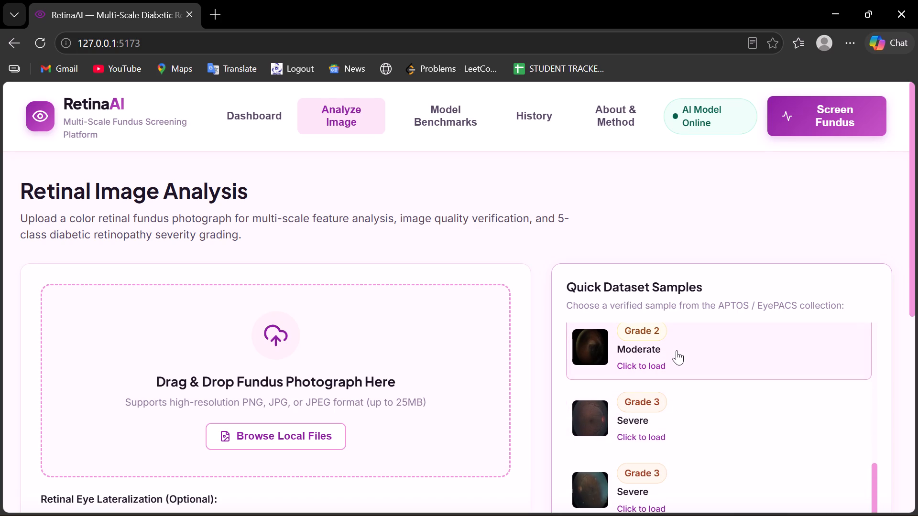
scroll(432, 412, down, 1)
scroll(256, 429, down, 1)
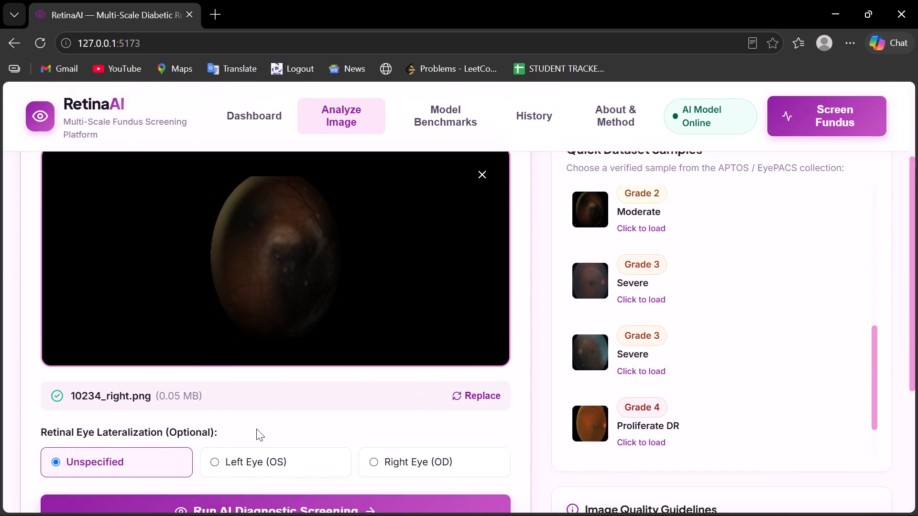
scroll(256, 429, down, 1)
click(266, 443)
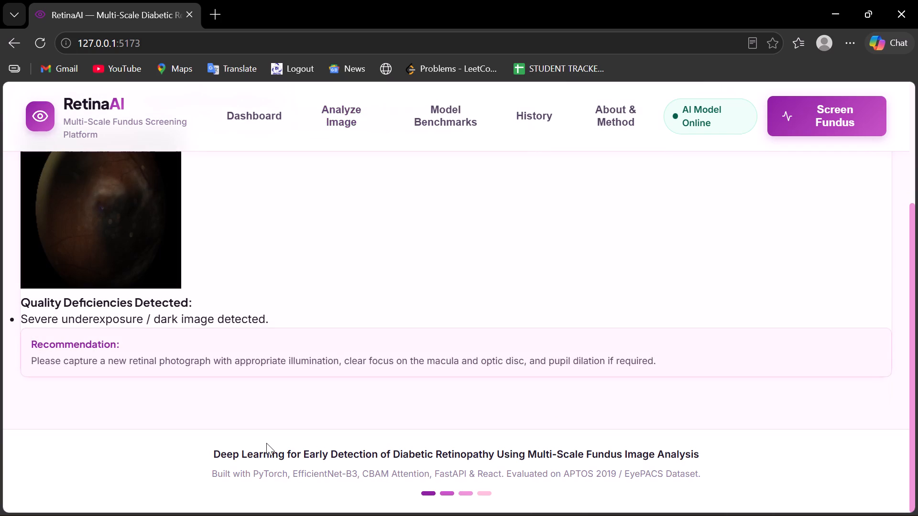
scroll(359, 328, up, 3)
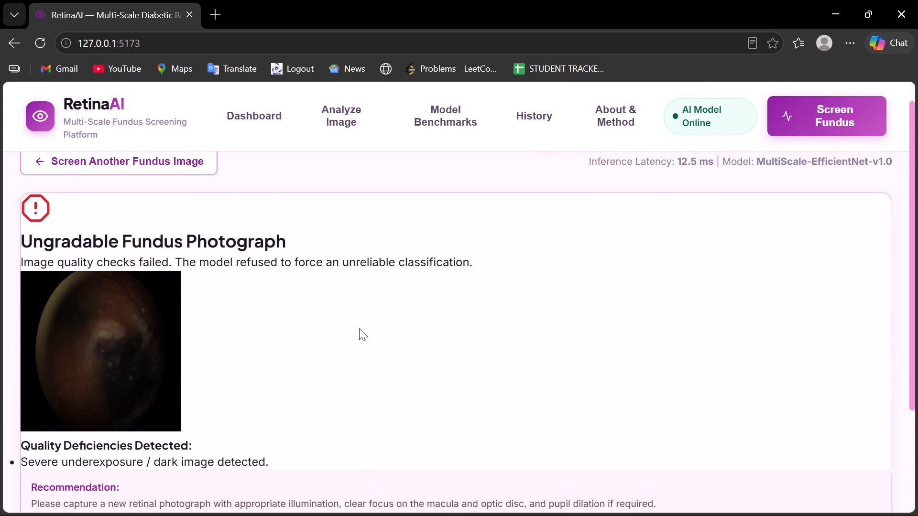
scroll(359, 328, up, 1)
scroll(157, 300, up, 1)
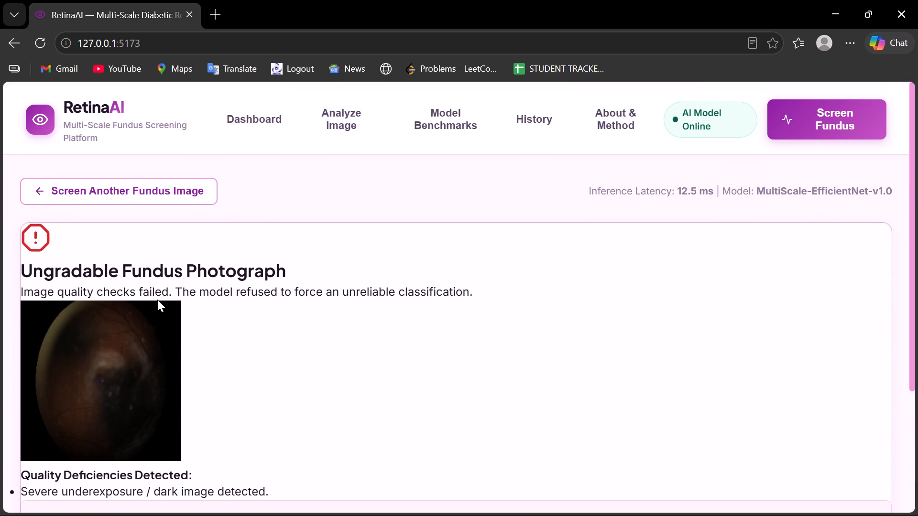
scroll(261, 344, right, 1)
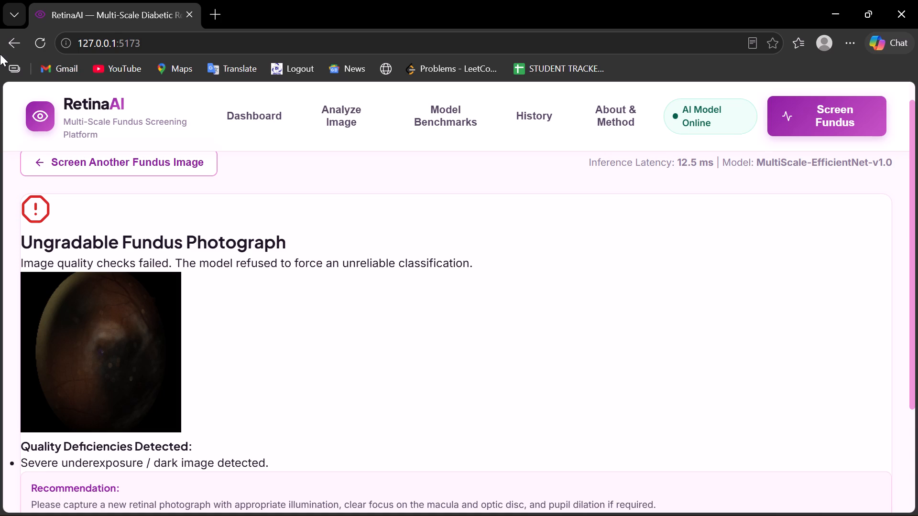
Leave the result page, reload RetinaAI at 127.0.0.1:5173 and check the Screening Analysis History again.
click(13, 49)
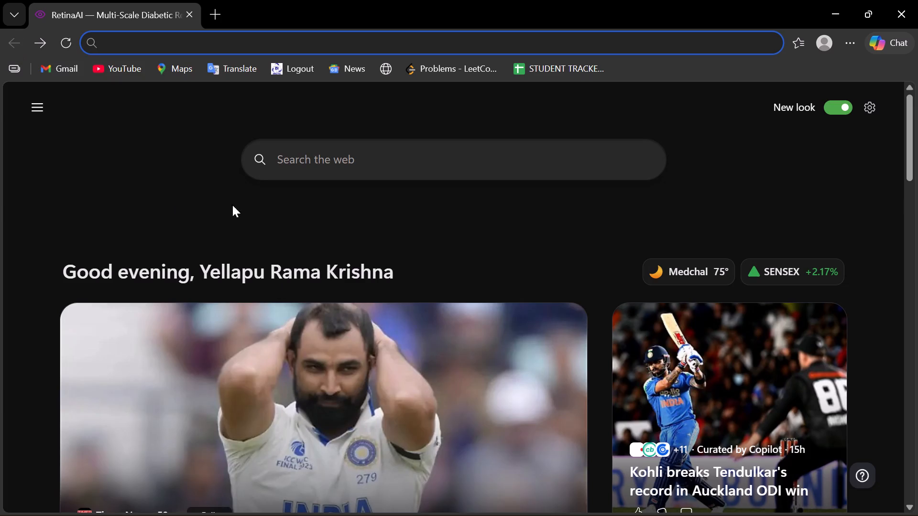
click(44, 44)
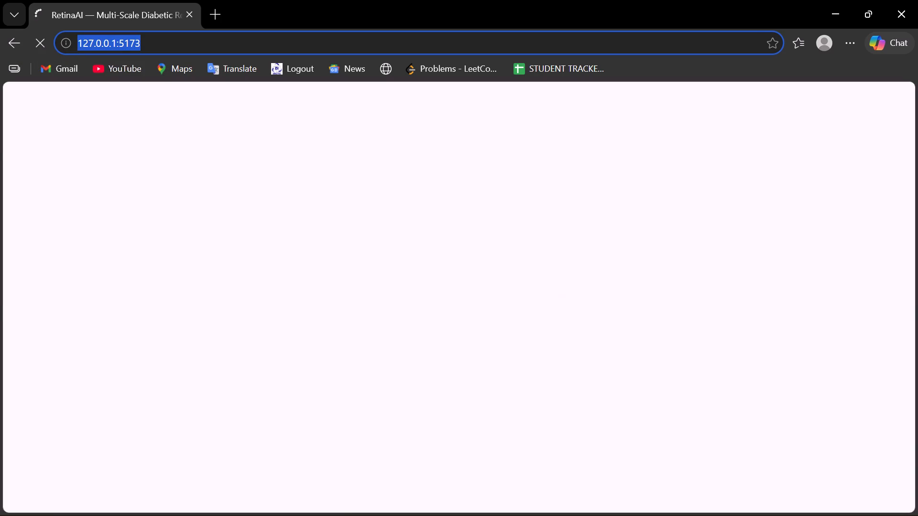
click(554, 120)
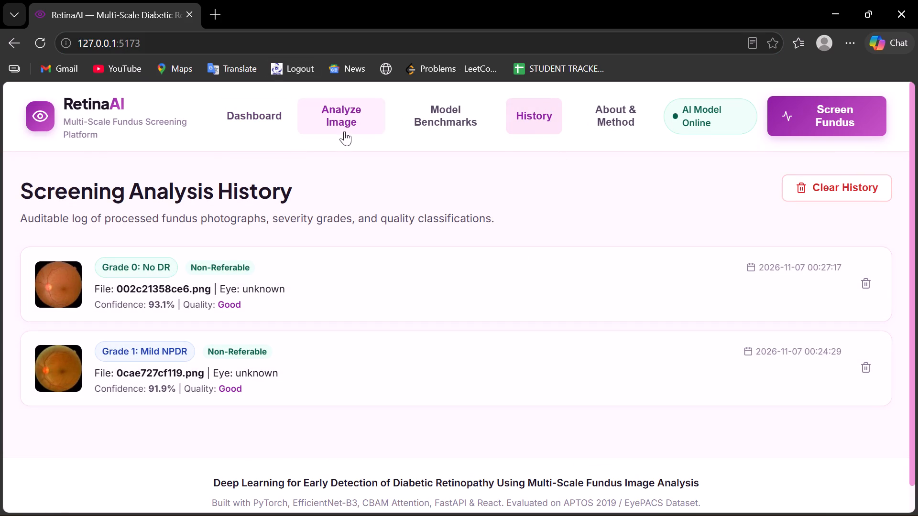
scroll(452, 373, up, 1)
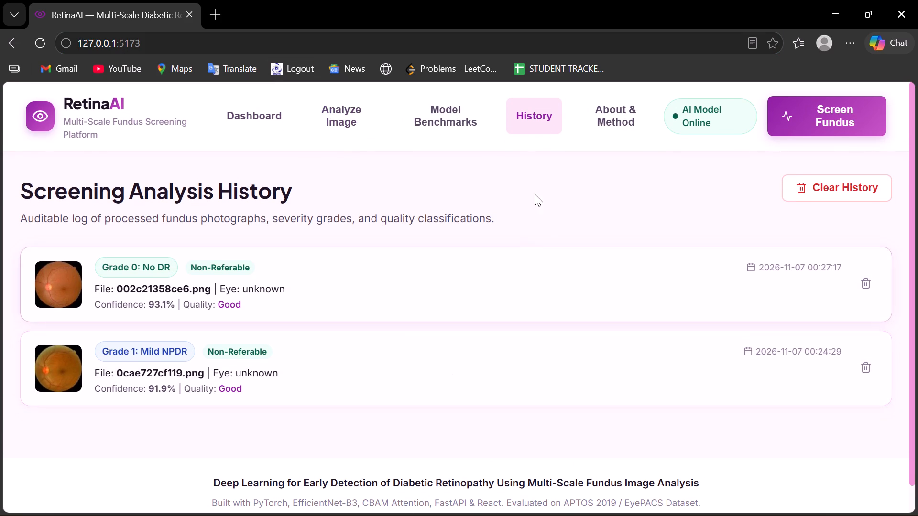
Run the AI diagnostic screening on the first Grade 2 Moderate dataset sample and view its result.
click(248, 105)
click(355, 113)
scroll(688, 418, down, 1)
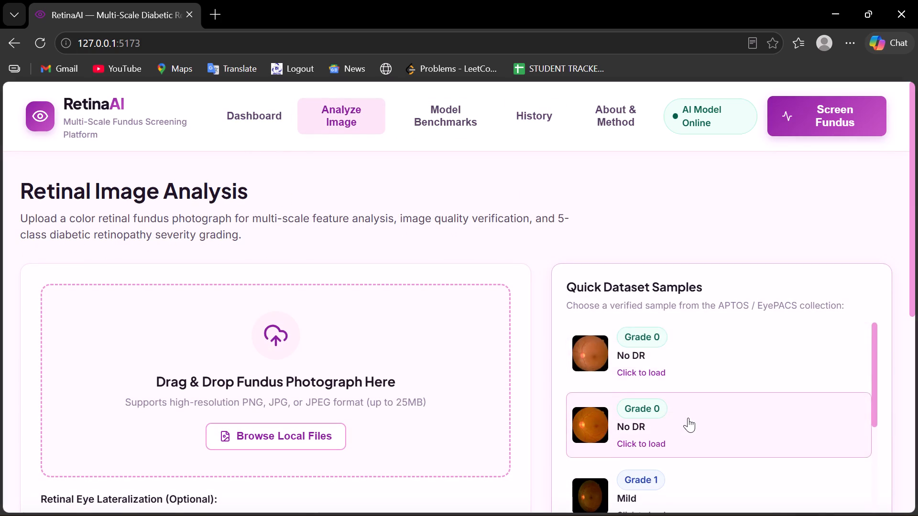
scroll(688, 418, down, 4)
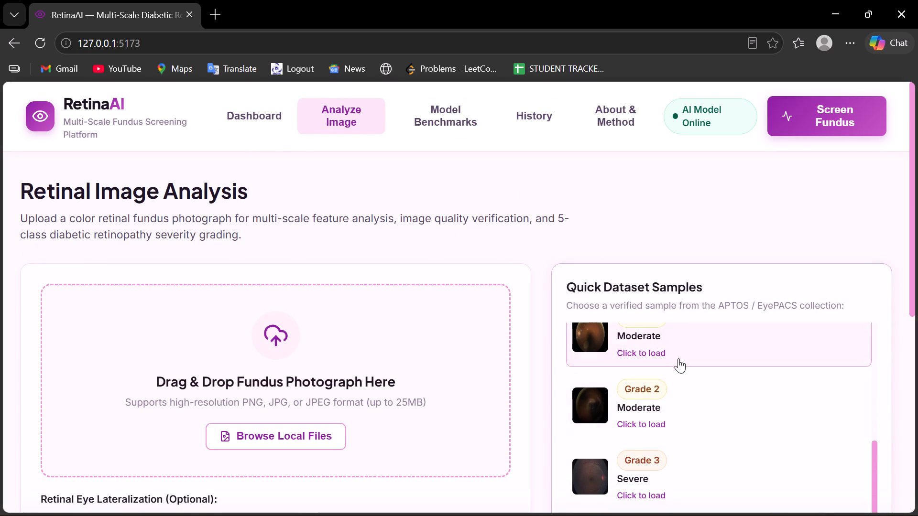
click(676, 334)
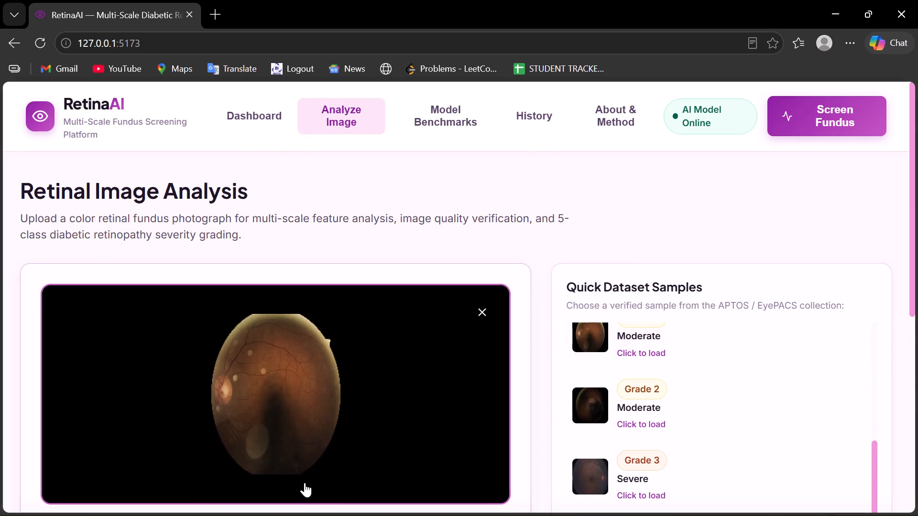
scroll(305, 483, down, 2)
click(243, 495)
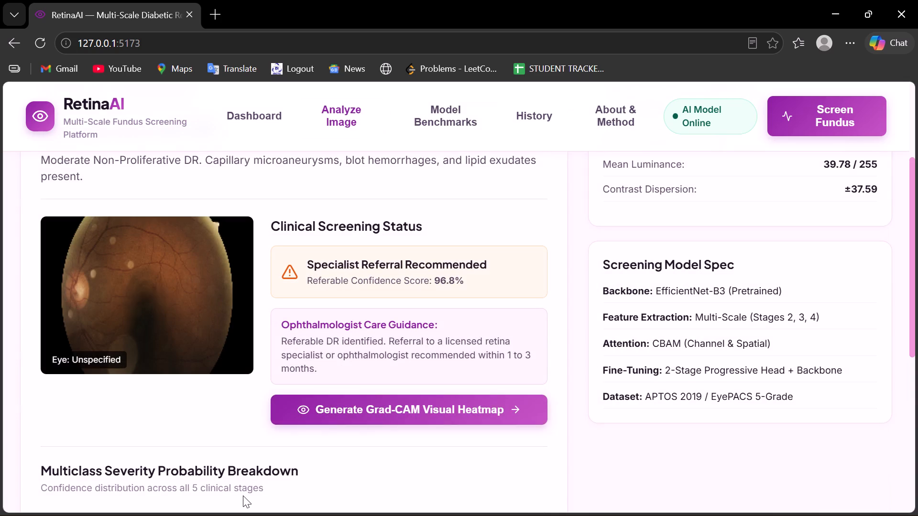
scroll(427, 384, up, 2)
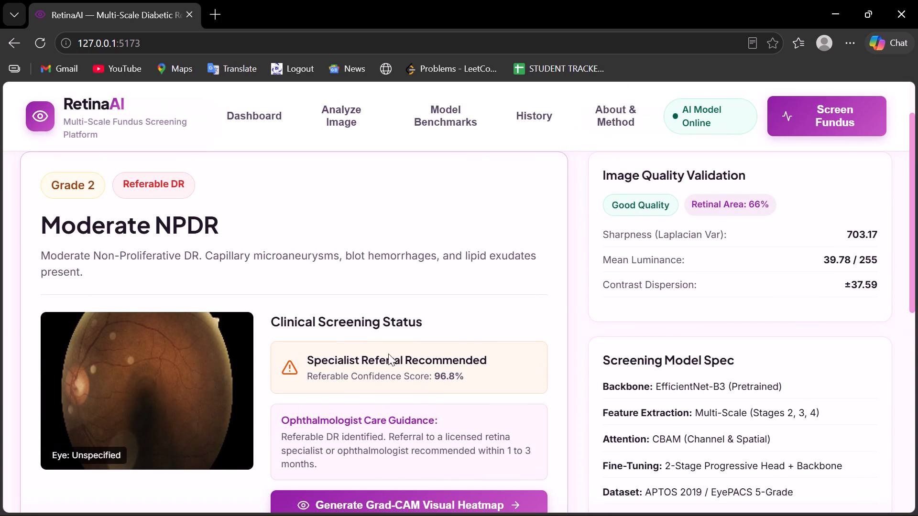
Run the AI diagnostic screening on the first Grade 3 Severe dataset sample.
click(334, 125)
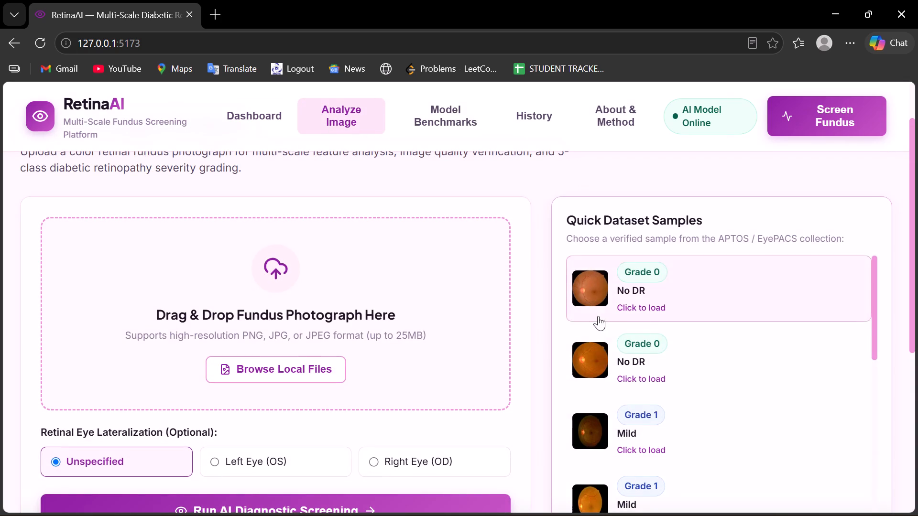
scroll(724, 371, down, 6)
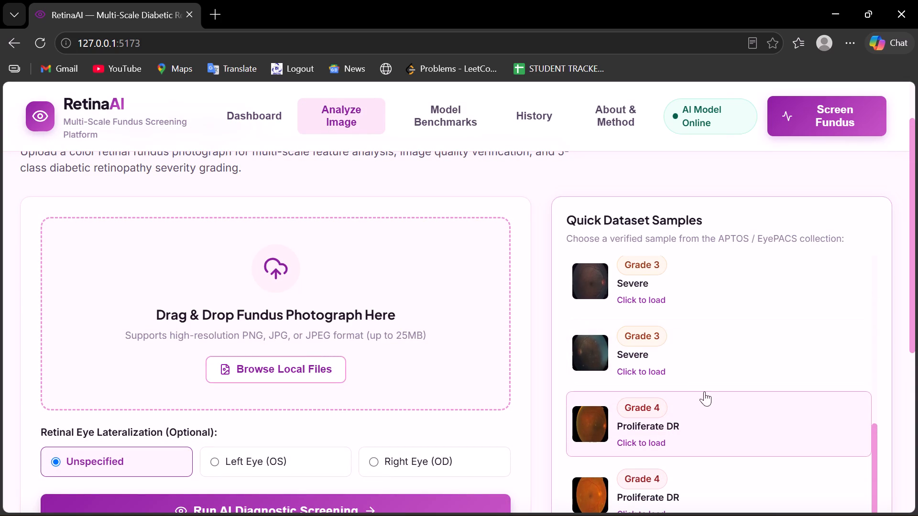
click(676, 293)
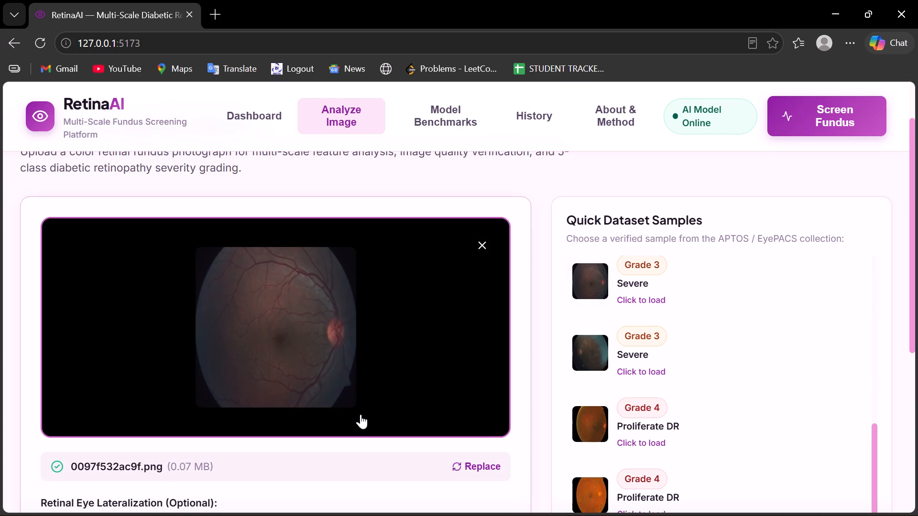
scroll(362, 434, down, 1)
click(369, 498)
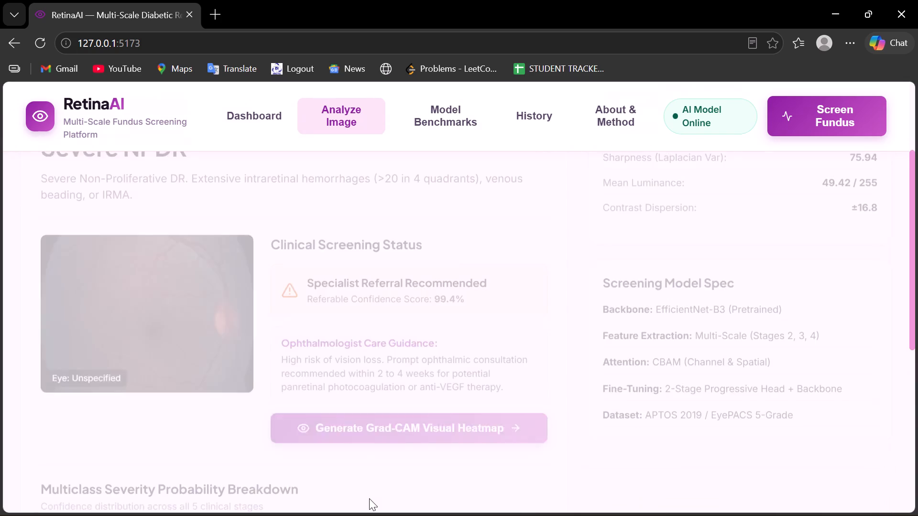
Open the Screening Analysis History at 90% zoom and capture a screenshot of the page from its header down through the screening entries.
click(546, 108)
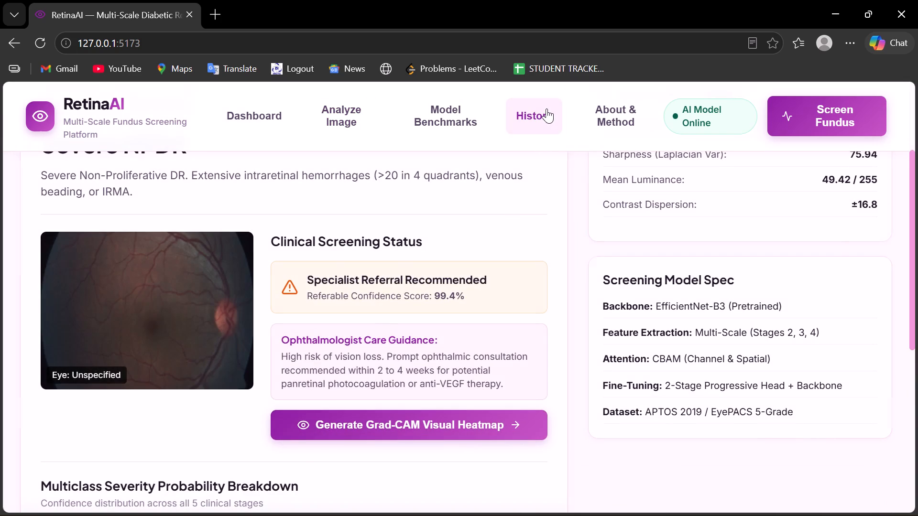
scroll(573, 286, down, 2)
scroll(573, 286, up, 1)
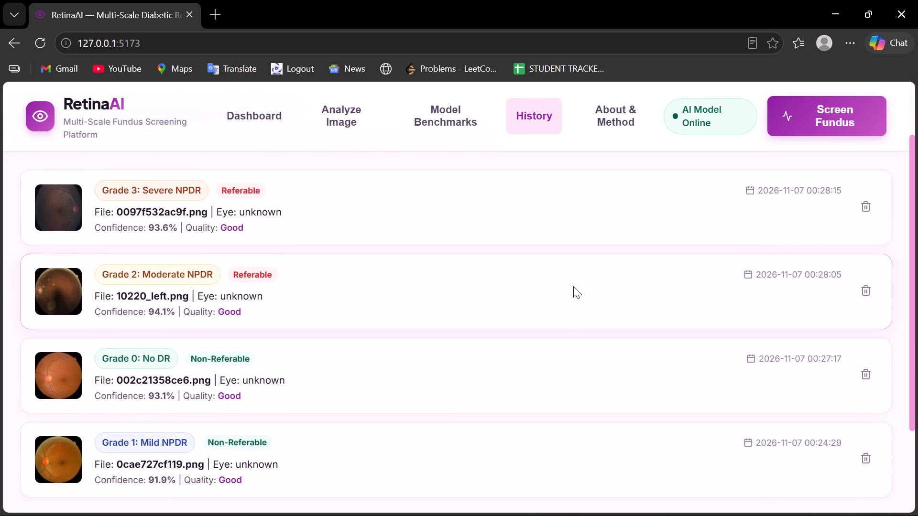
scroll(573, 286, up, 1)
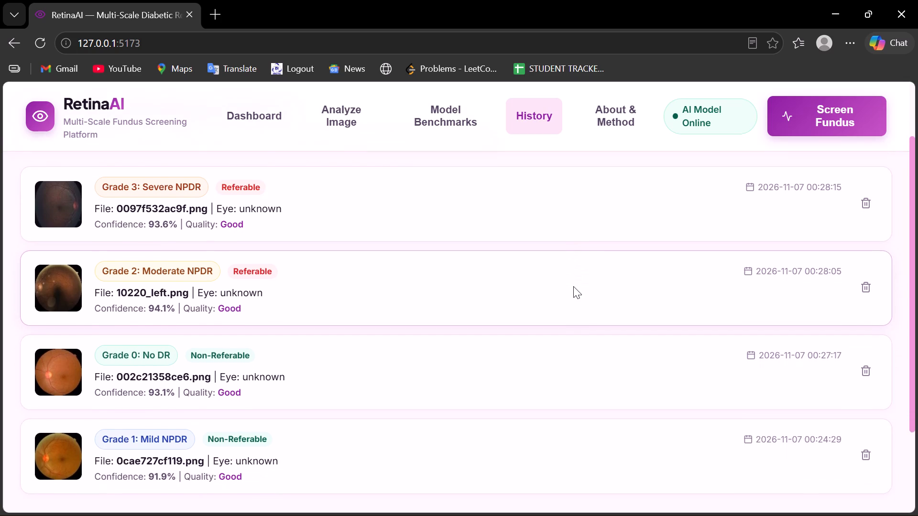
scroll(573, 286, up, 1)
key(ctrl+minus)
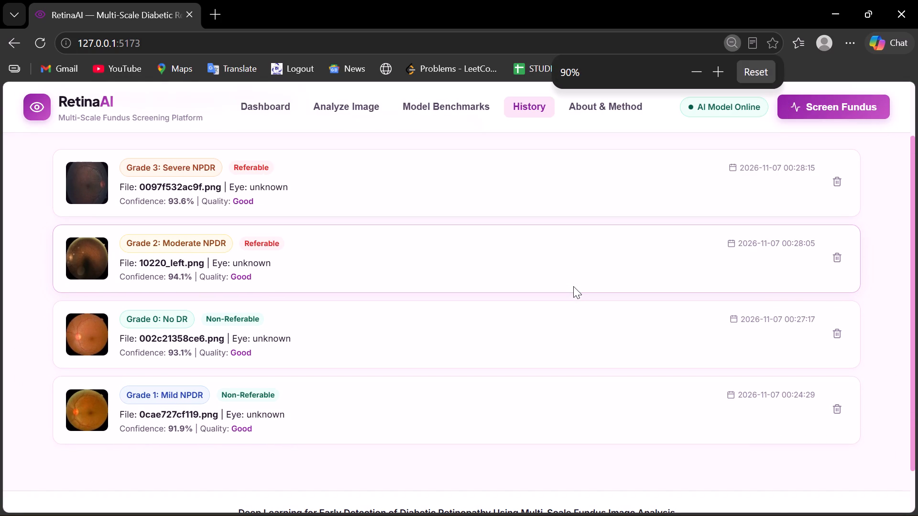
scroll(429, 255, up, 1)
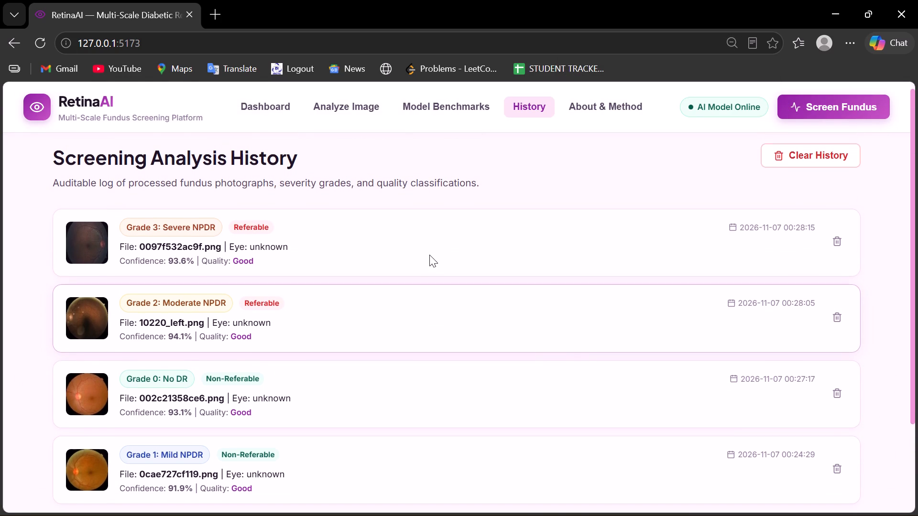
scroll(429, 255, up, 1)
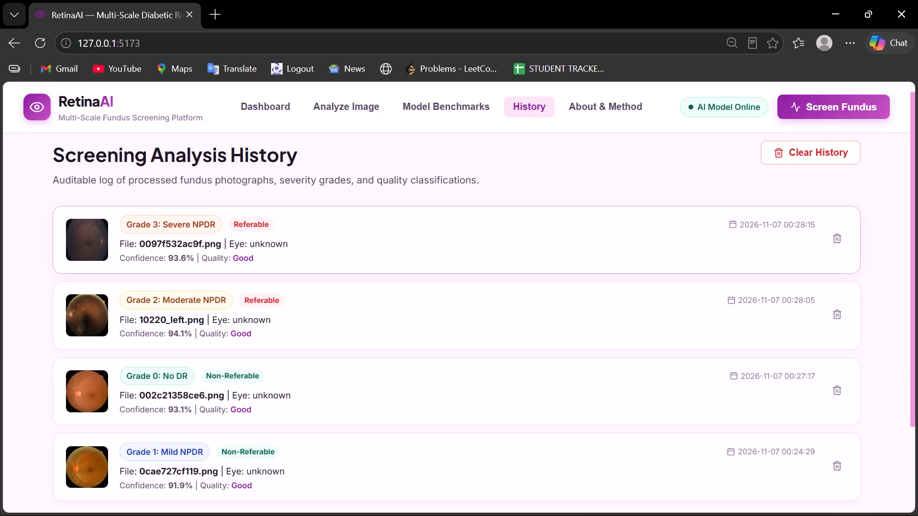
key(Print)
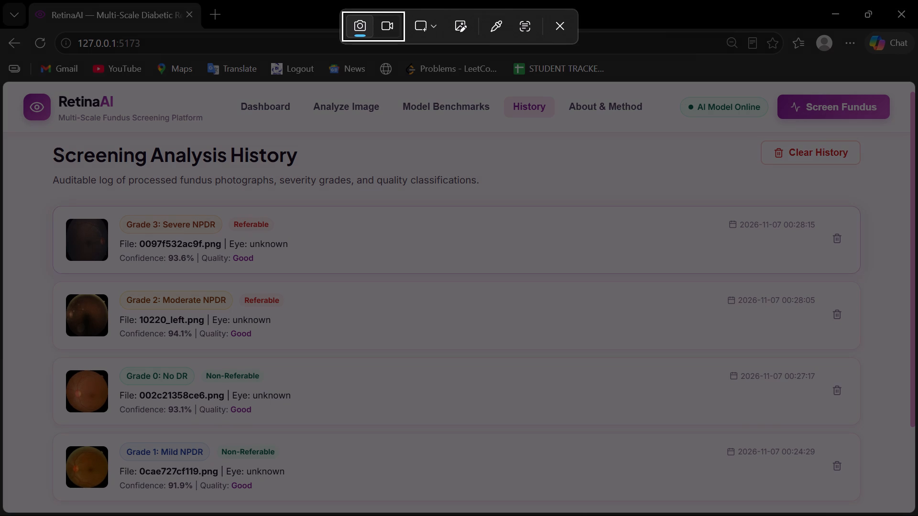
drag(4, 81, 759, 515)
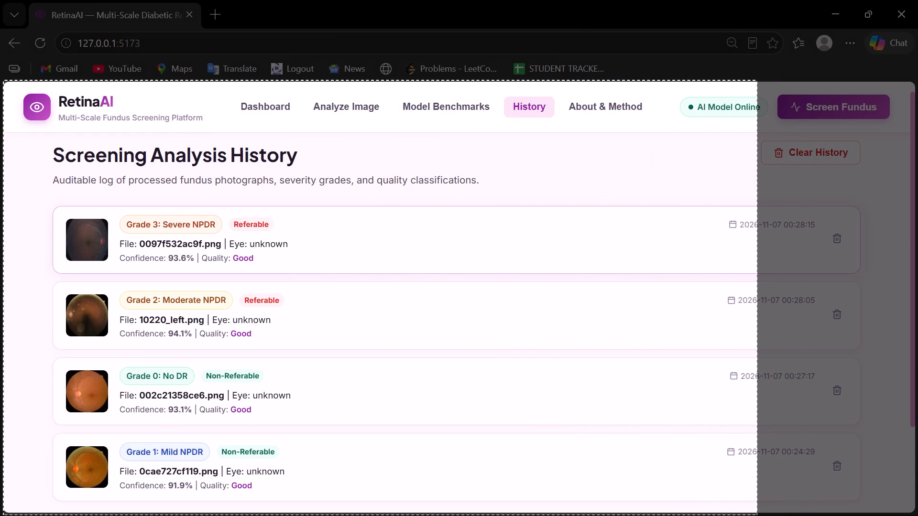
drag(759, 515, 917, 515)
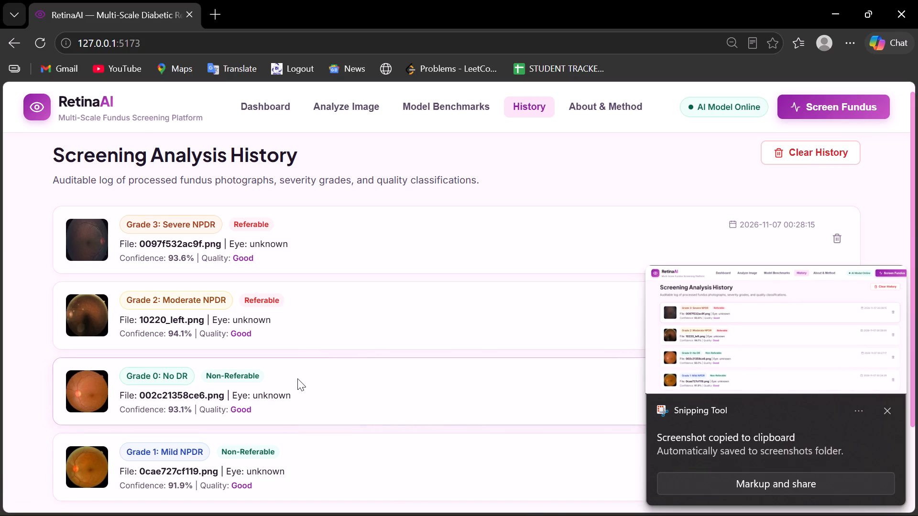
In the batch 6 presentation, add a new slide after slide 27 and paste the Screening Analysis History screenshot on it.
key(alt+Tab)
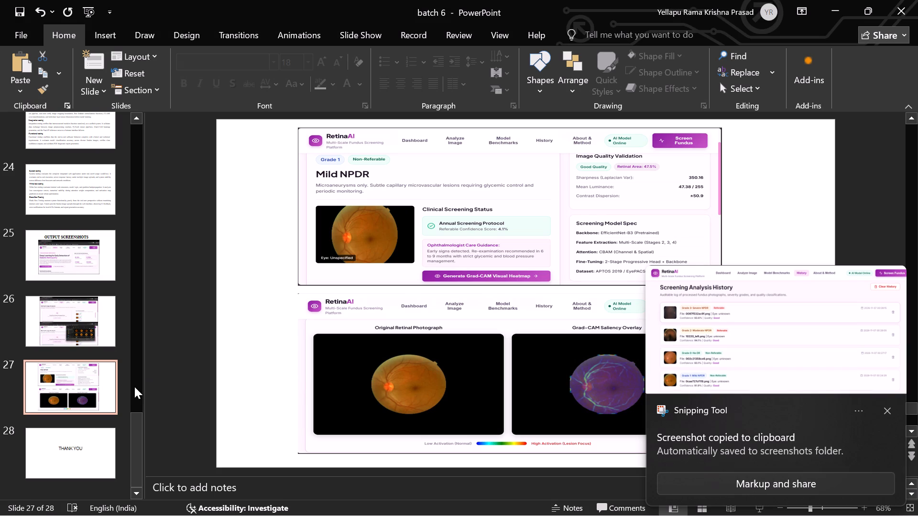
click(50, 382)
right_click(50, 382)
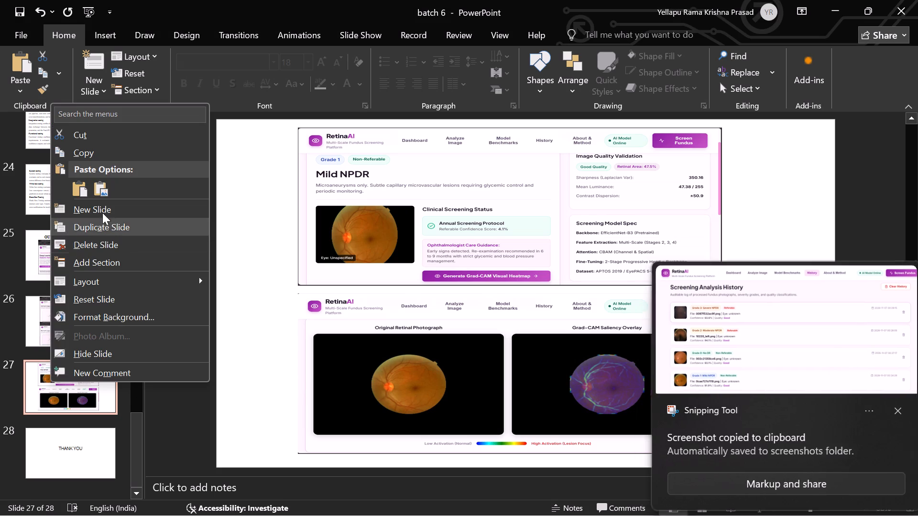
click(111, 204)
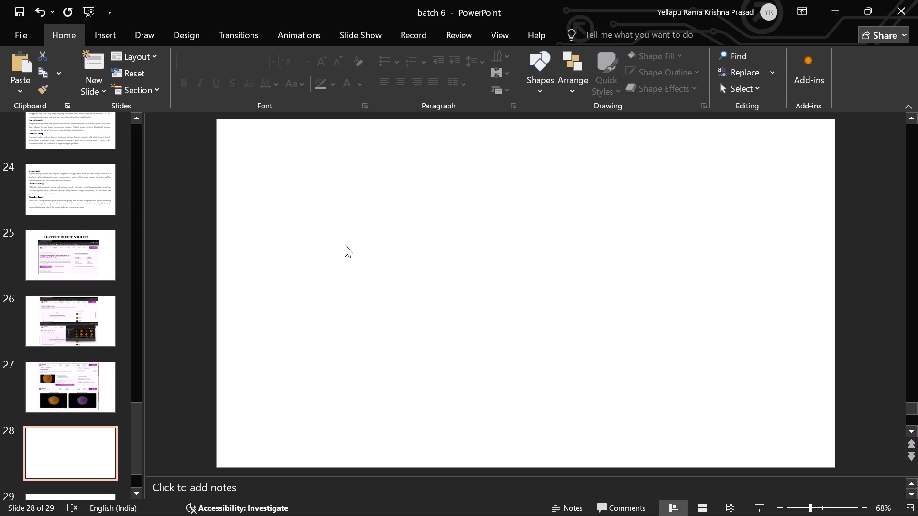
click(345, 245)
key(ctrl+v)
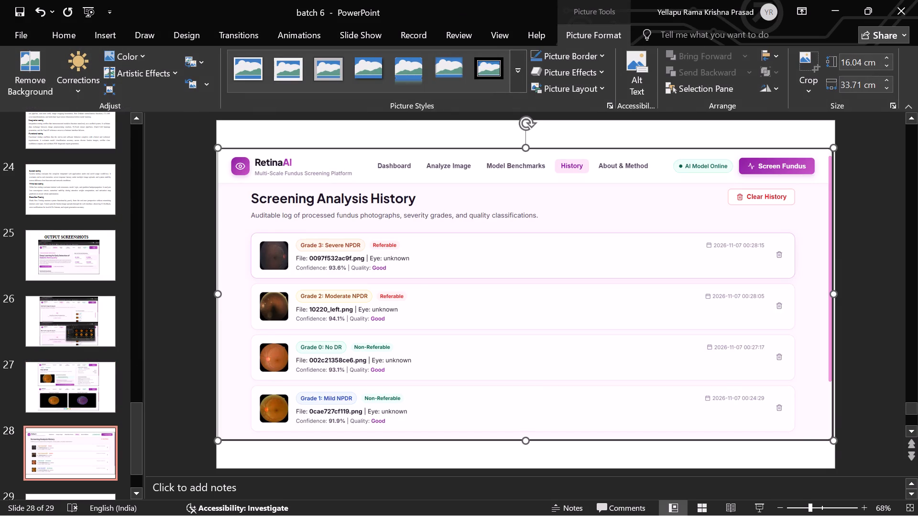
Examine slides 30 and 31 of the Major Poject ppt Formate-2026 reference deck and compare them with the batch 6 presentation.
key(alt+Tab)
key(alt+Tab)
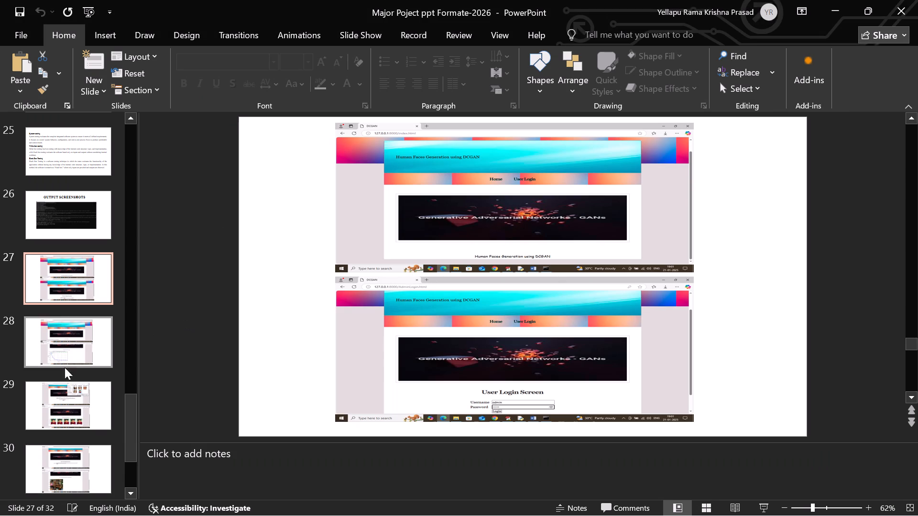
click(66, 471)
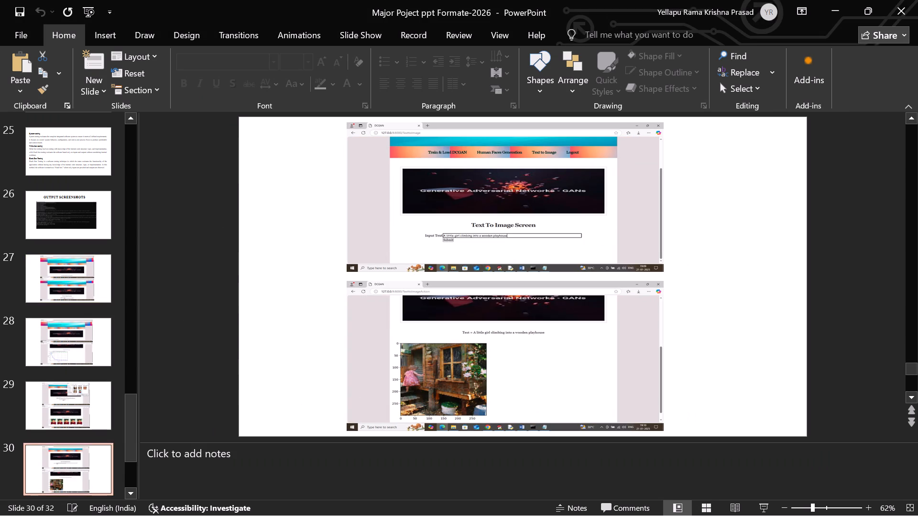
scroll(430, 351, down, 2)
click(65, 404)
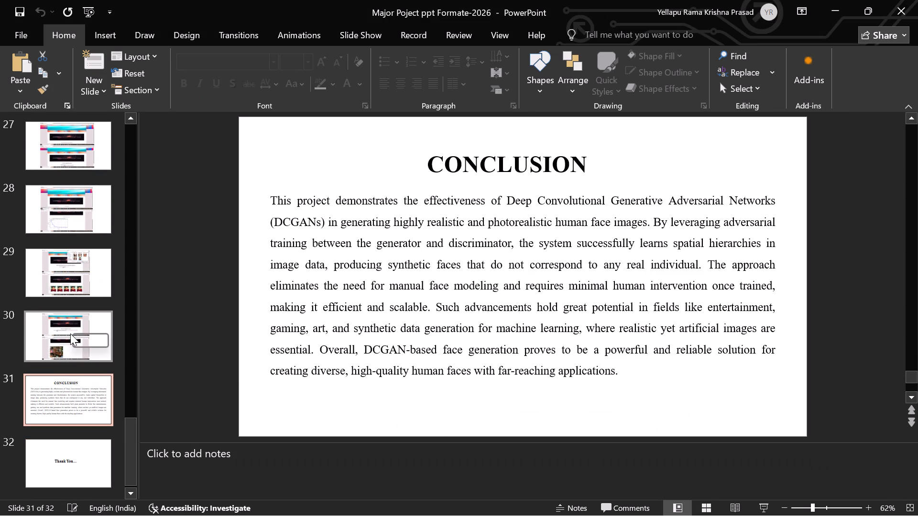
click(70, 333)
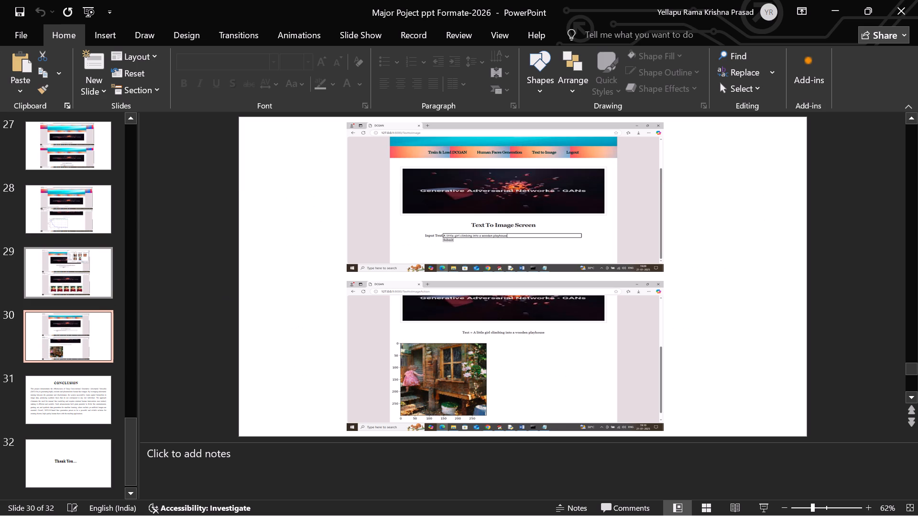
key(alt+Tab)
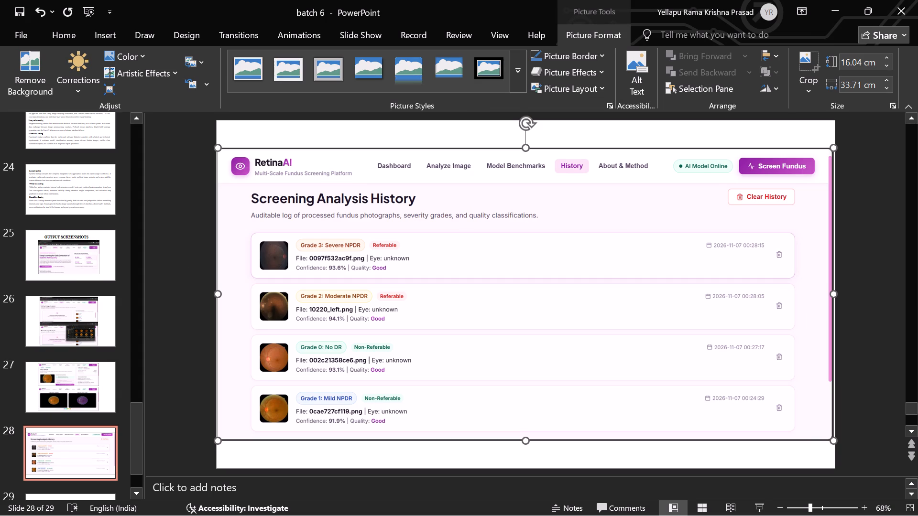
key(alt+Tab)
key(alt+Tab)
key(alt+Tab)
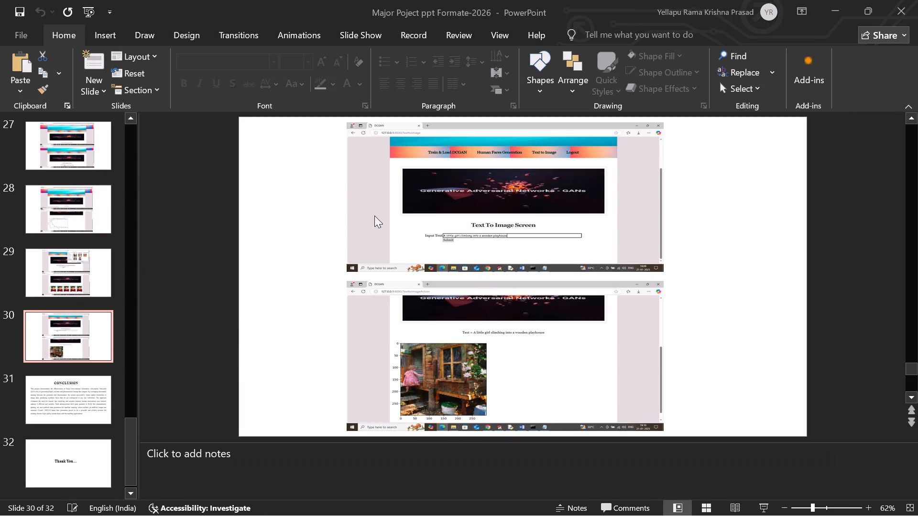
key(alt+Tab)
key(alt+Tab)
click(431, 113)
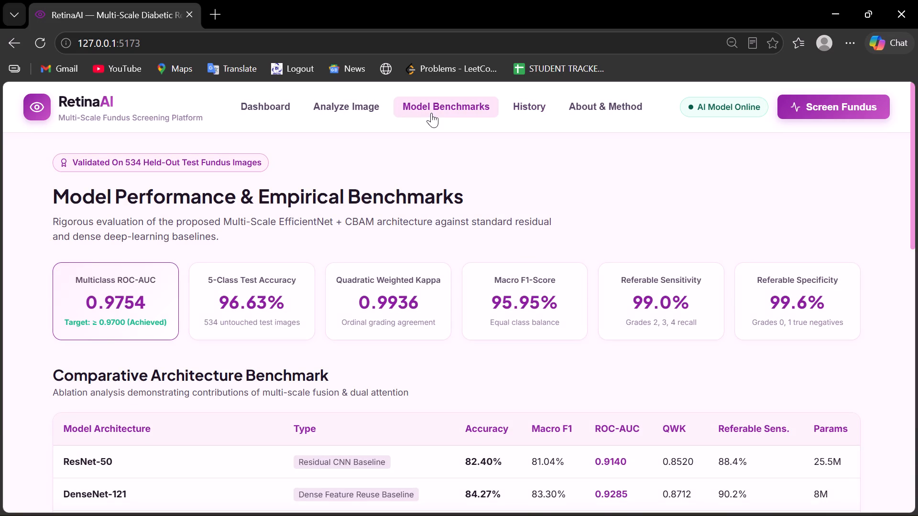
scroll(442, 444, down, 2)
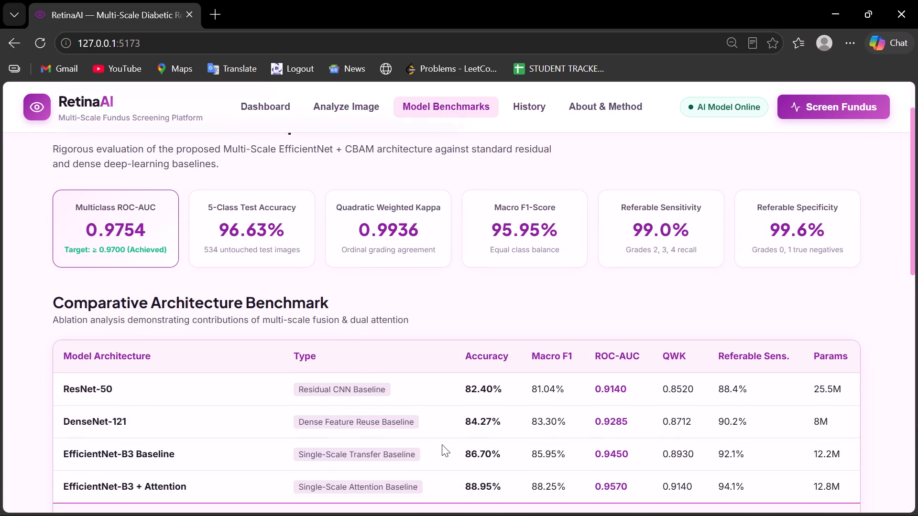
scroll(390, 423, down, 2)
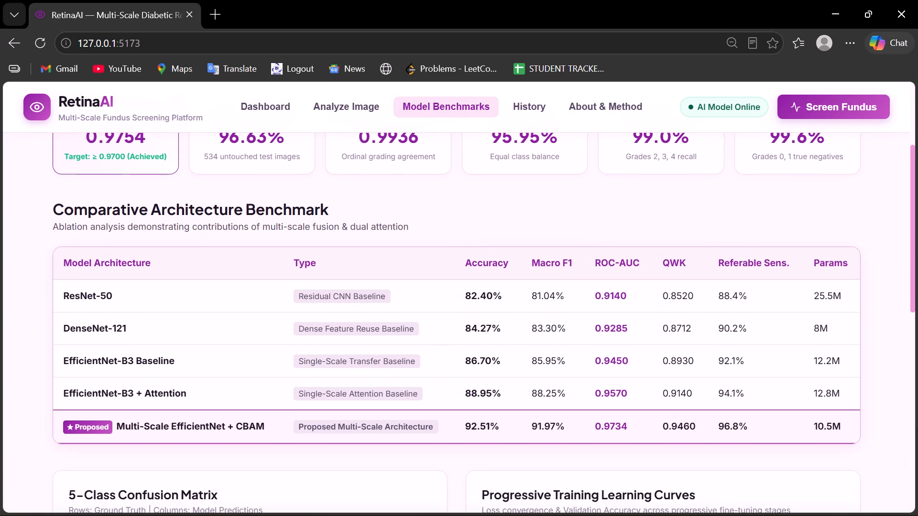
scroll(390, 423, up, 1)
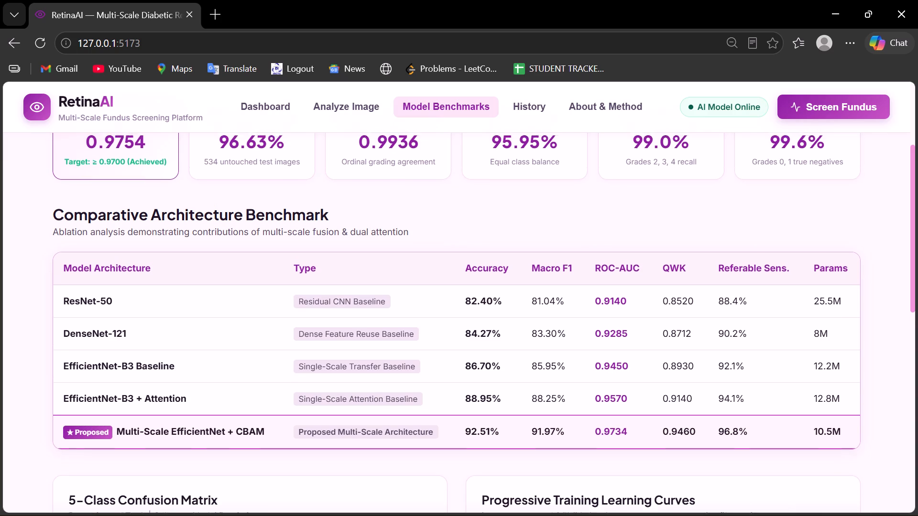
scroll(390, 423, up, 1)
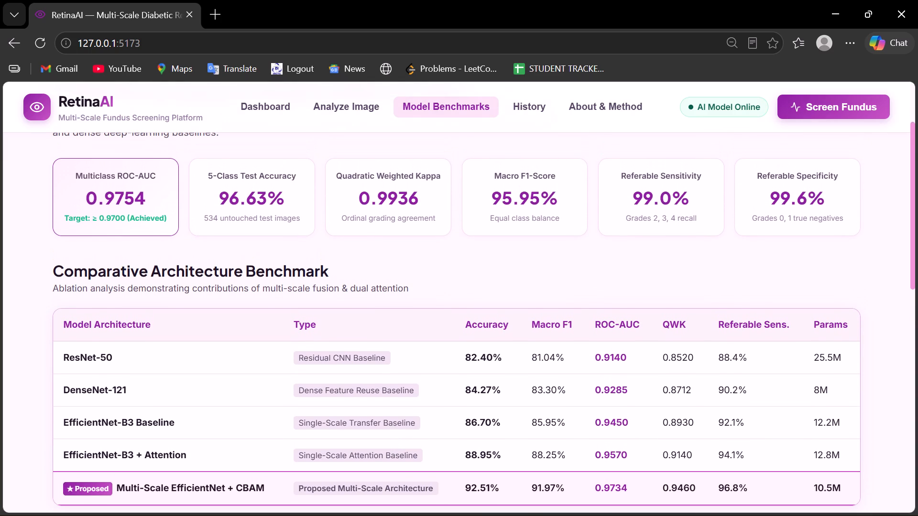
scroll(390, 423, up, 2)
scroll(390, 423, down, 1)
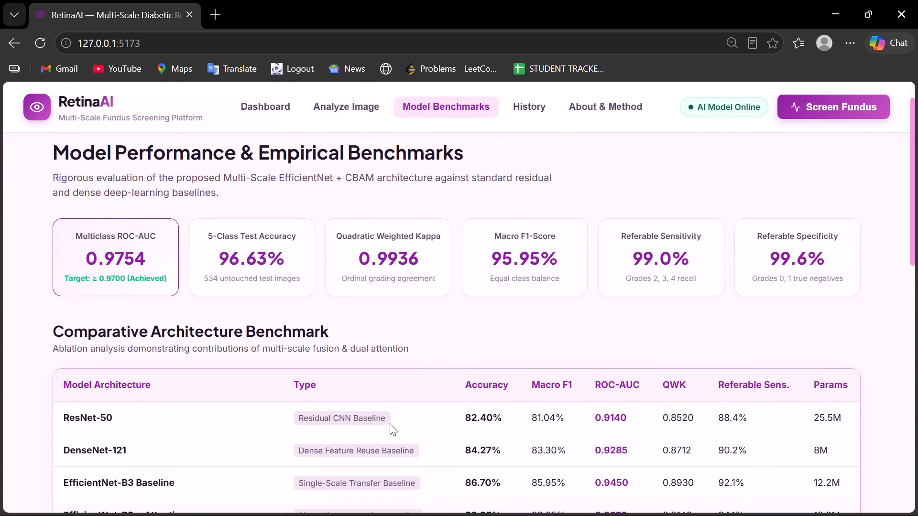
scroll(390, 423, down, 1)
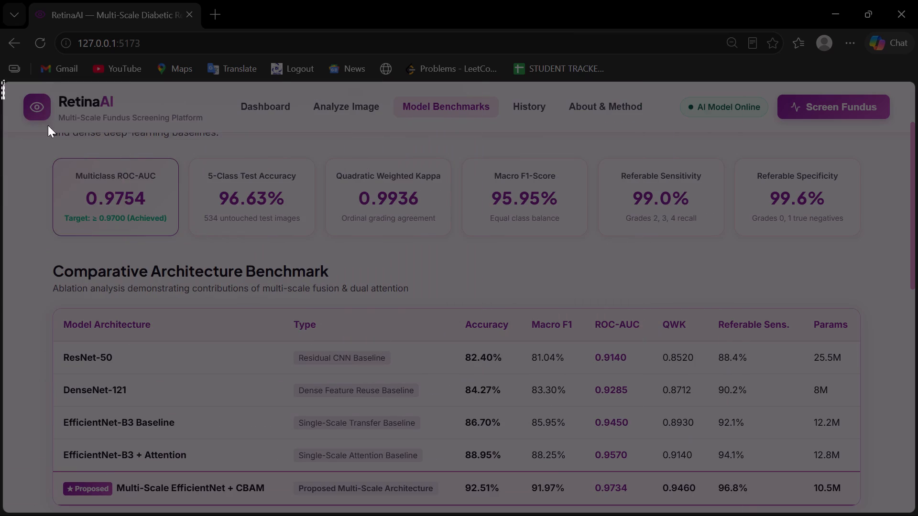
drag(48, 125, 917, 515)
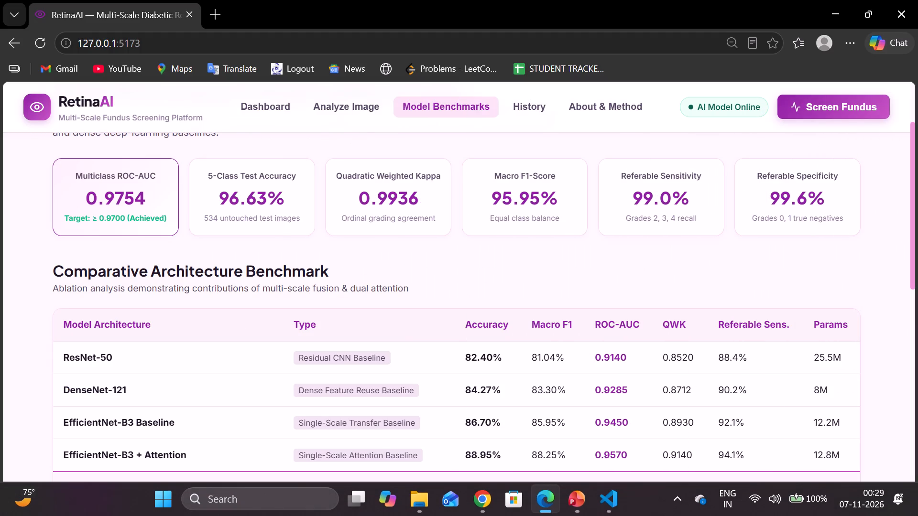
In the batch 6 presentation, shrink the Screening Analysis History screenshot on slide 28 to about 8.9 cm high, centred in the slide's lower half.
key(alt+Tab)
key(alt+Tab)
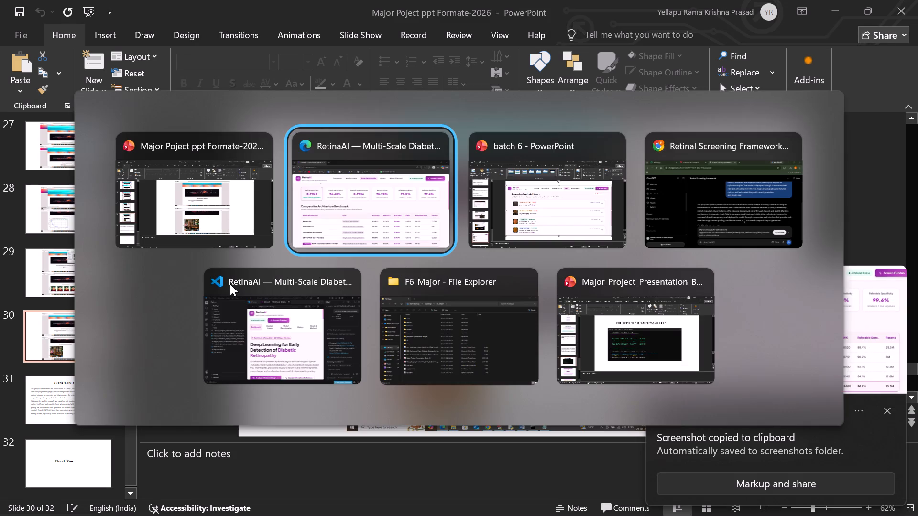
key(alt+Tab)
click(276, 292)
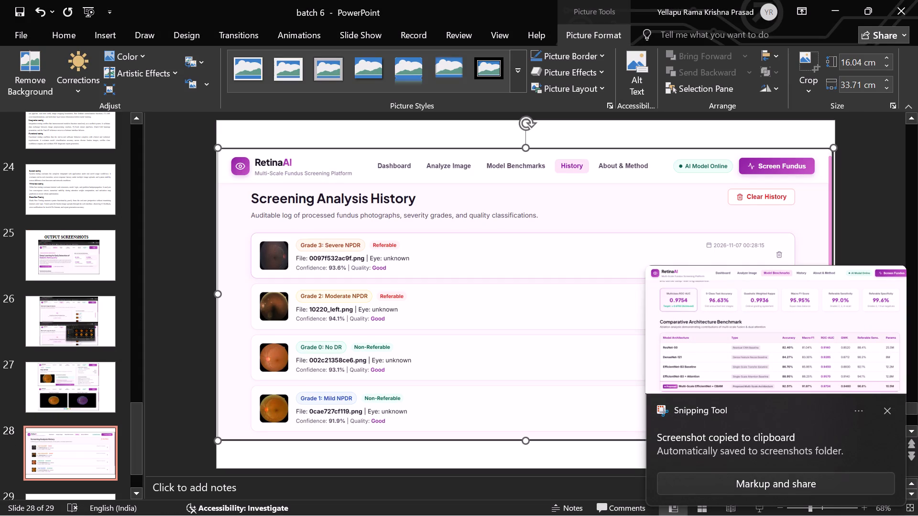
drag(527, 150, 532, 257)
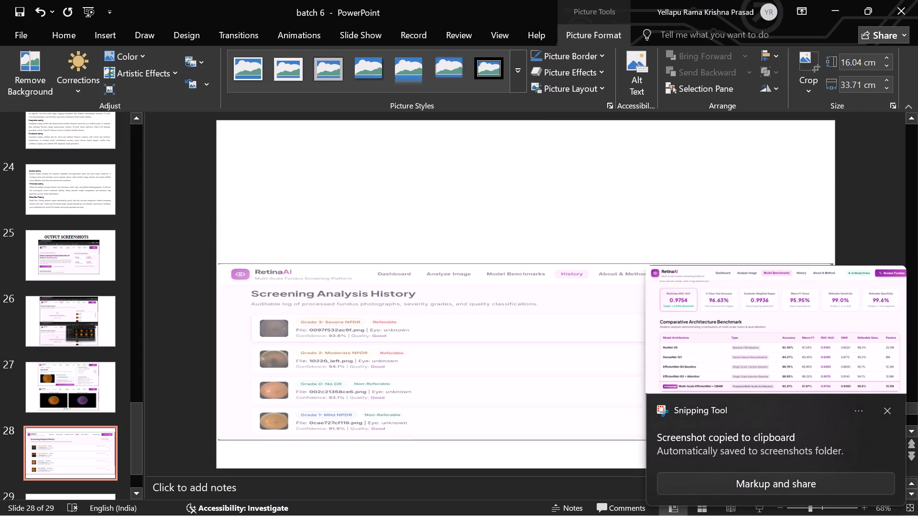
drag(532, 257, 532, 279)
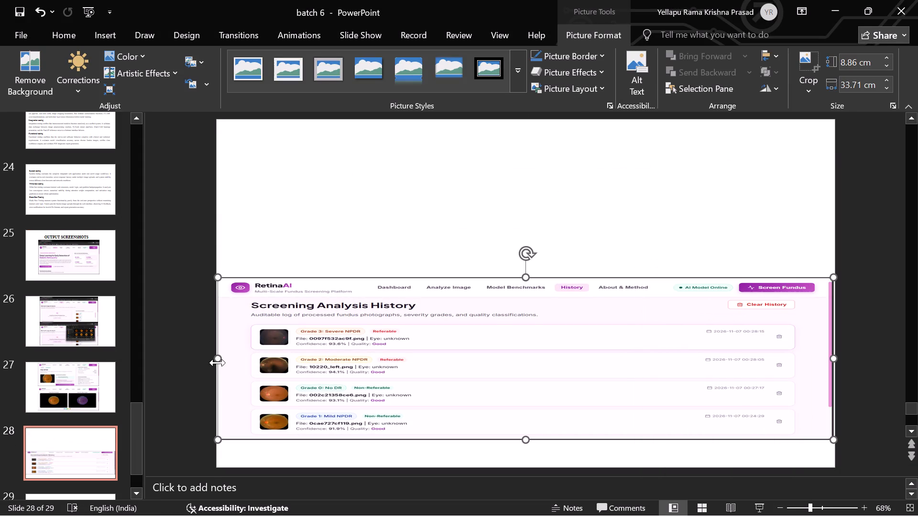
drag(218, 359, 361, 373)
drag(514, 357, 447, 367)
Paste the Model Benchmarks screenshot on slide 28 and resize it to about 8.2 by 26 cm, directly above the history screenshot.
click(416, 247)
key(ctrl+v)
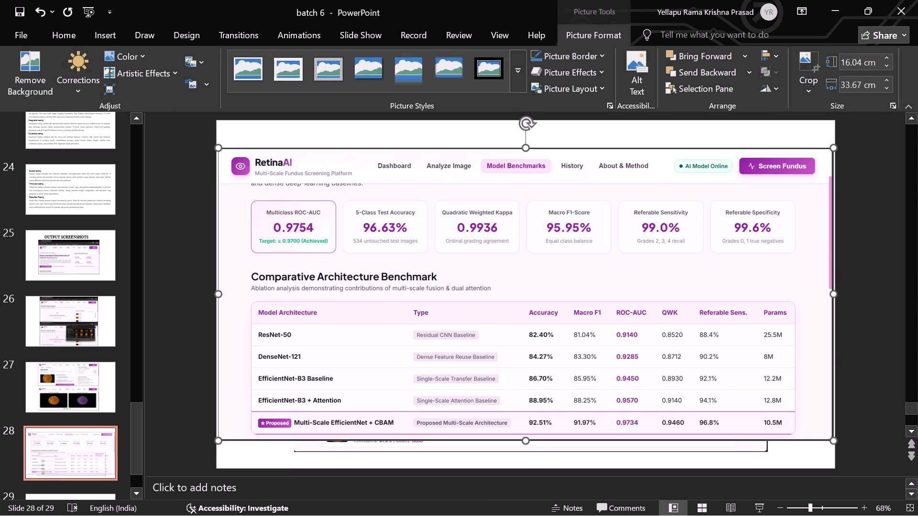
drag(527, 441, 524, 301)
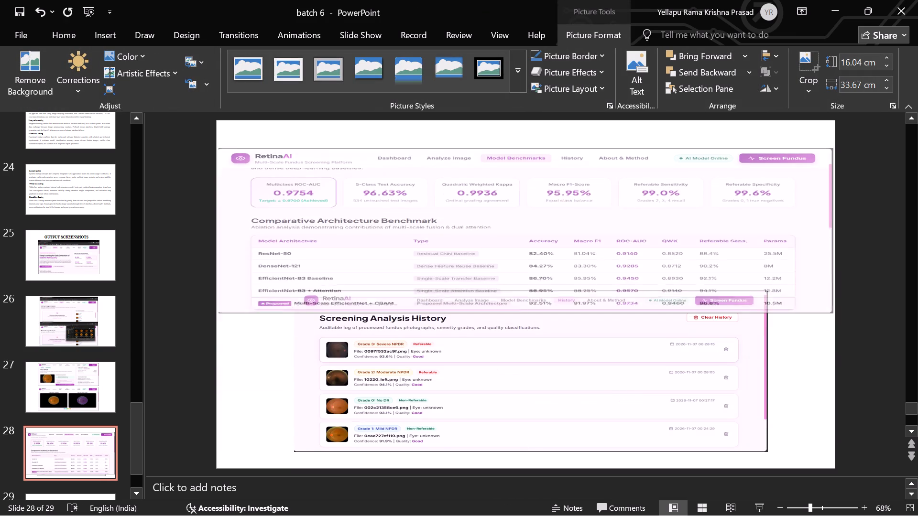
drag(524, 301, 524, 286)
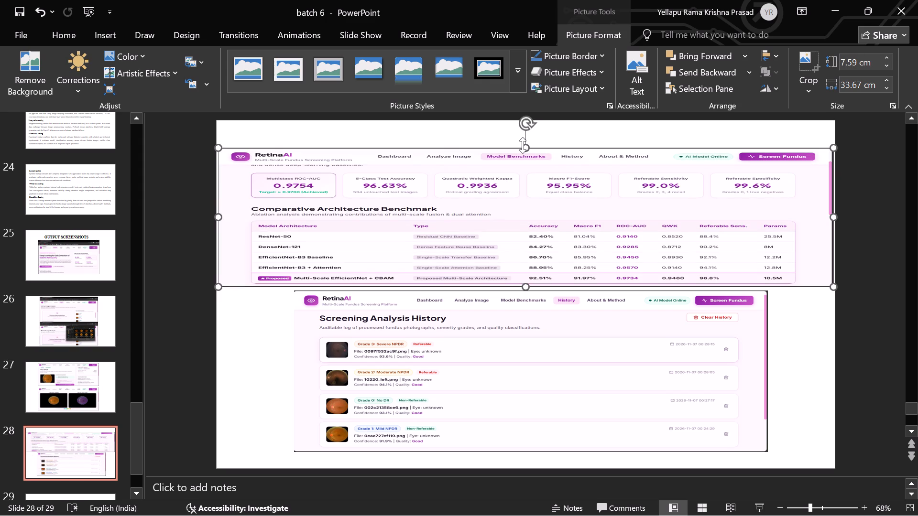
drag(527, 147, 526, 136)
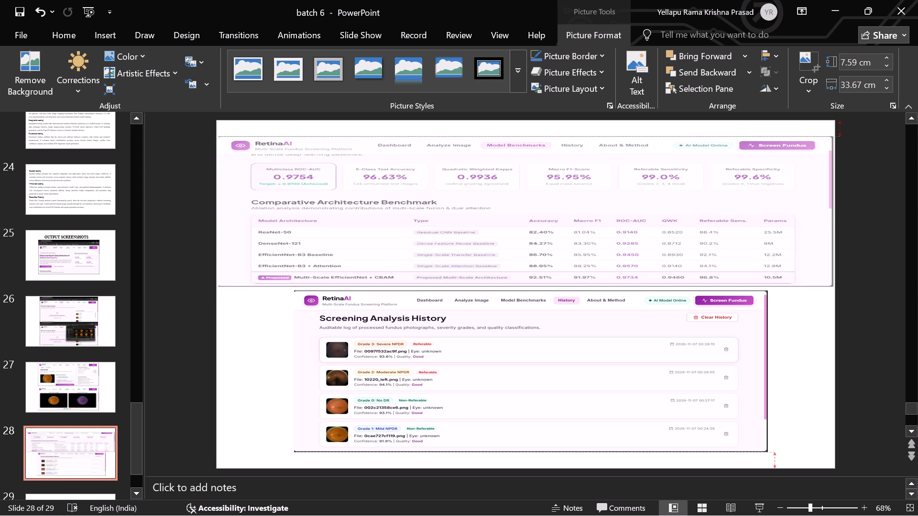
drag(526, 136, 526, 135)
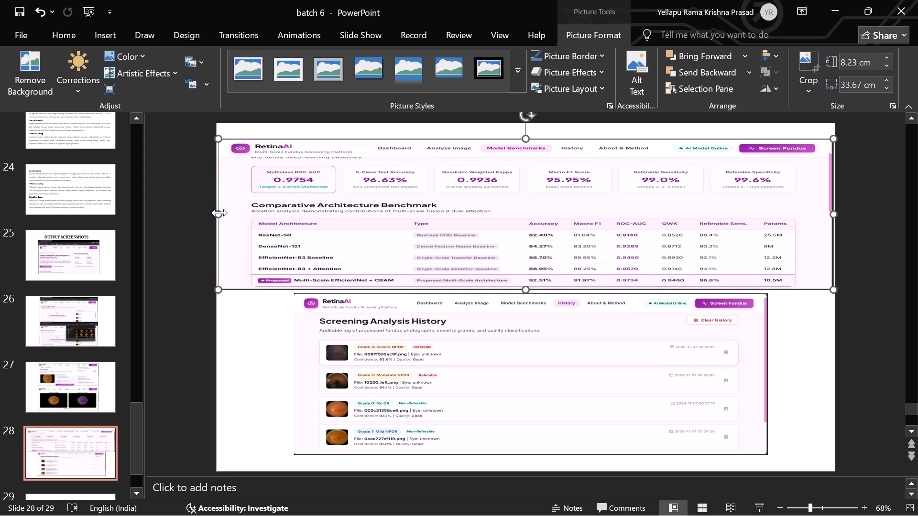
drag(219, 213, 296, 222)
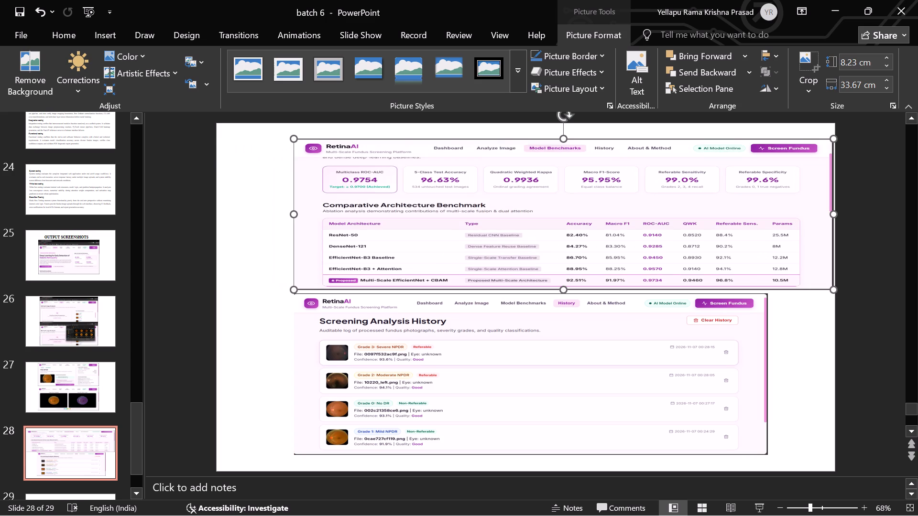
drag(833, 215, 802, 213)
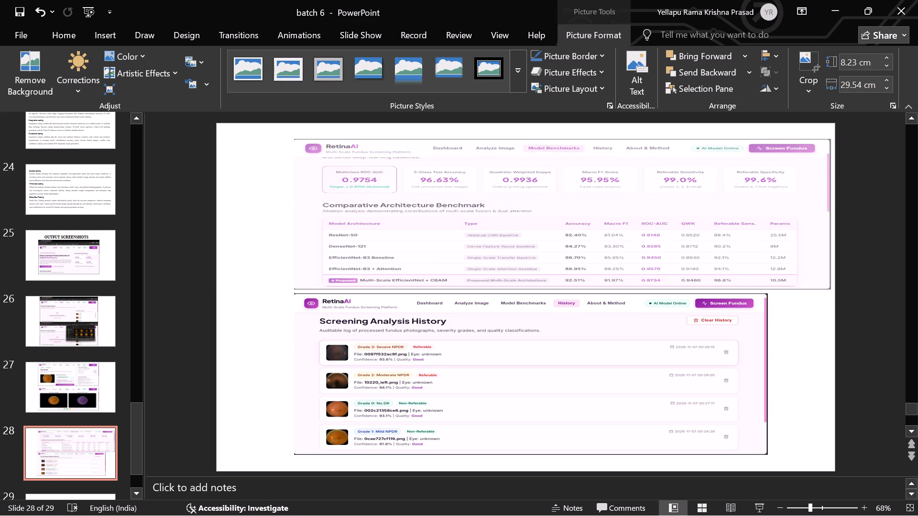
drag(802, 213, 766, 208)
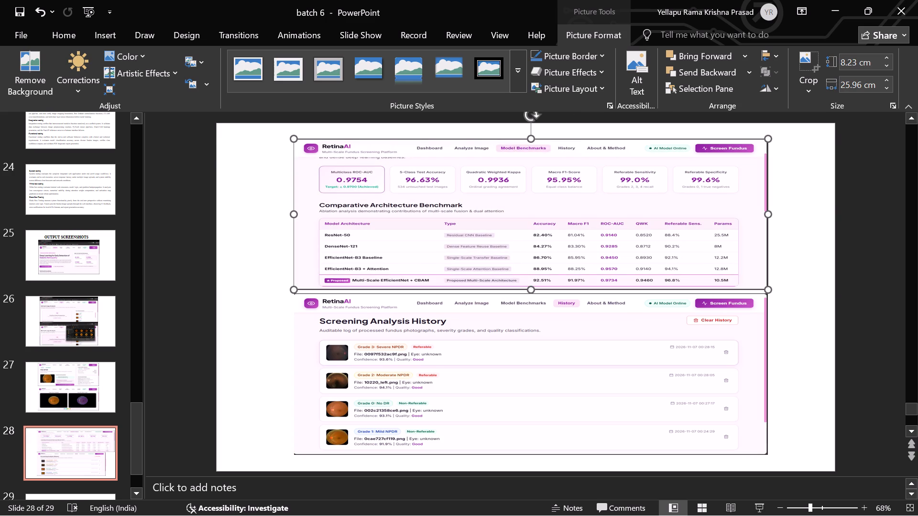
click(199, 298)
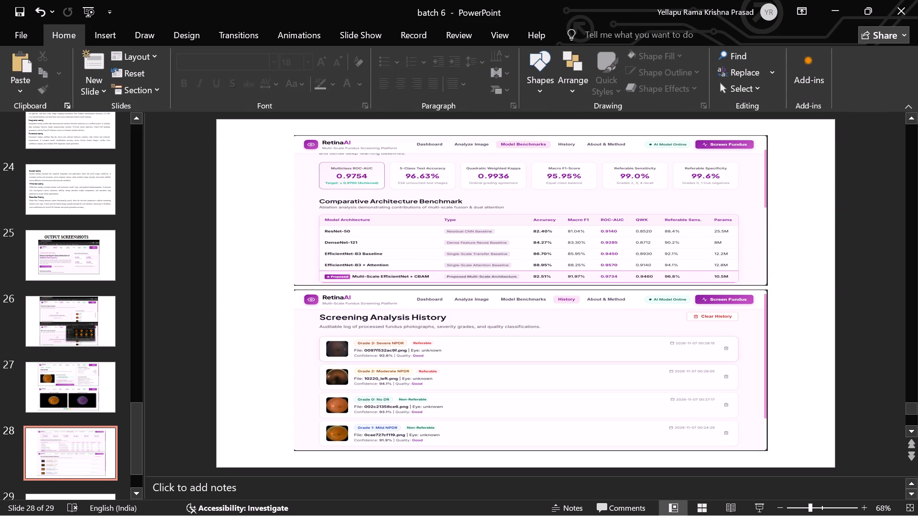
Review output screenshot slides 26 to 28, and compare the Table of Contents with the one in the Major Poject ppt Formate-2026 deck.
click(61, 318)
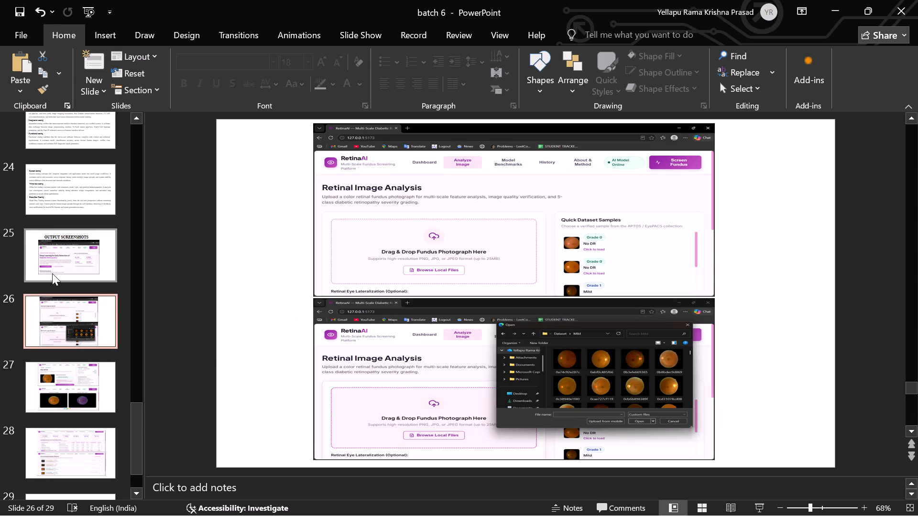
click(86, 386)
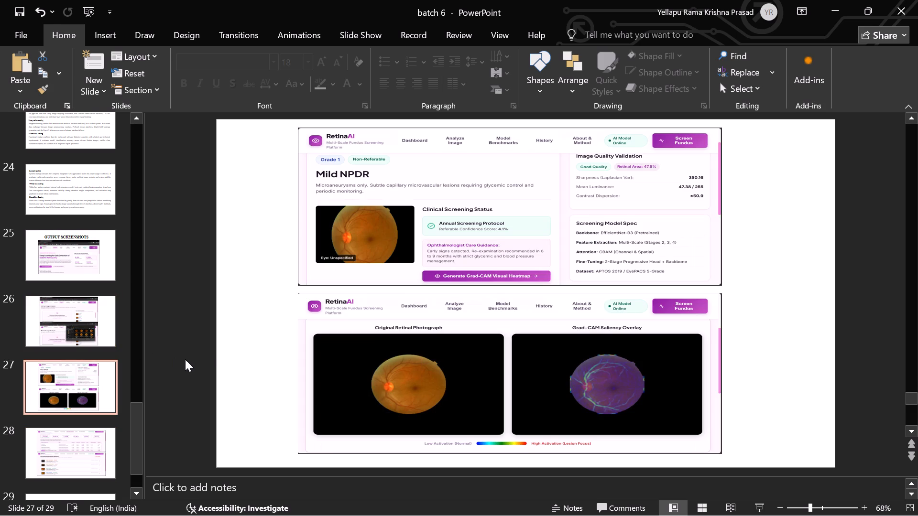
scroll(84, 452, down, 1)
click(75, 383)
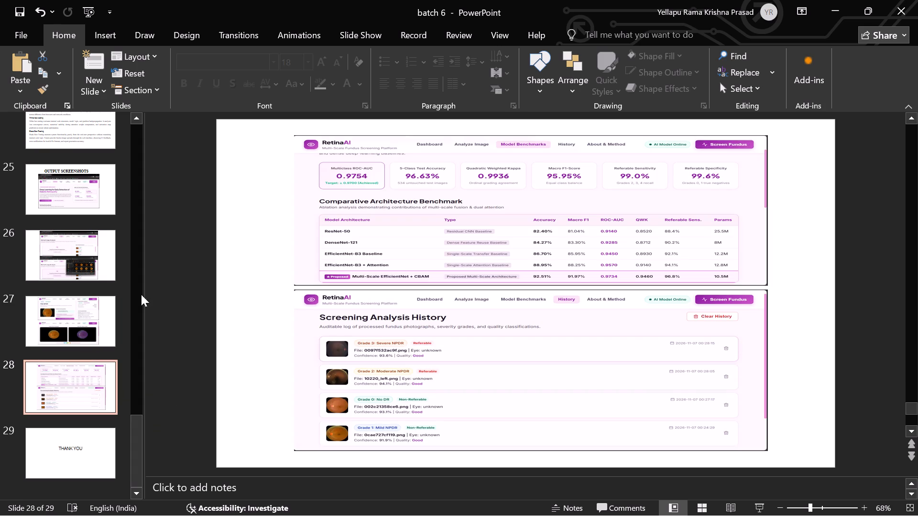
scroll(37, 213, up, 13)
click(52, 246)
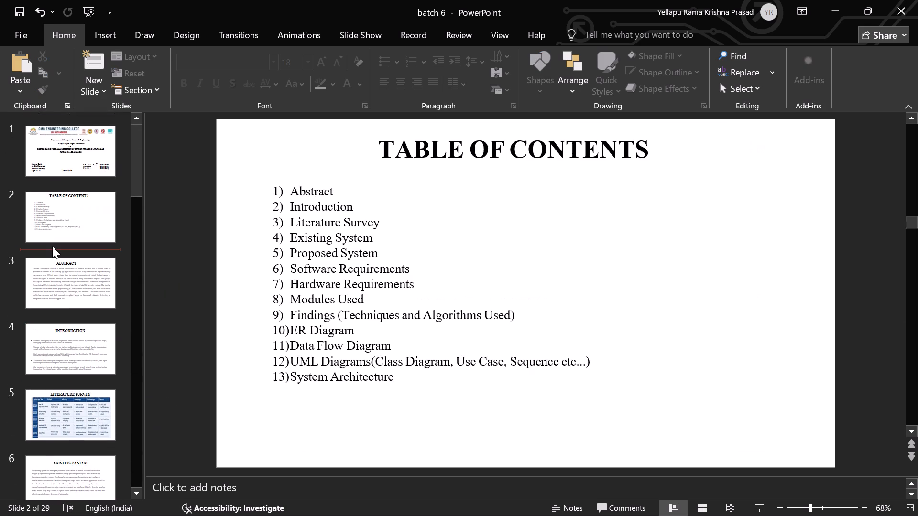
click(69, 209)
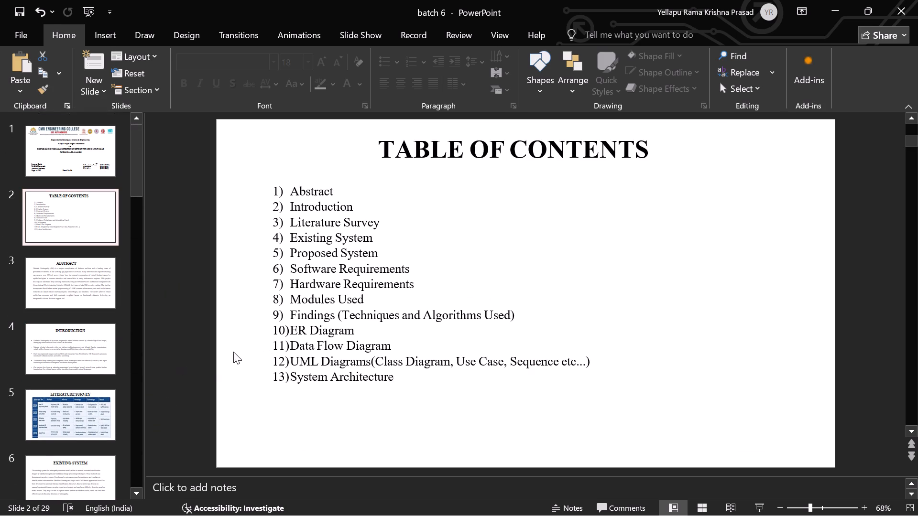
click(403, 383)
key(alt+Tab)
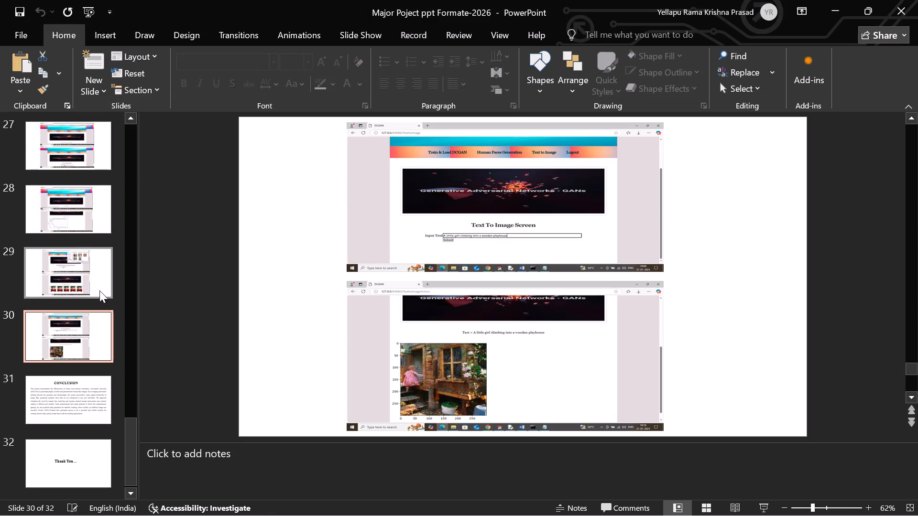
scroll(99, 290, up, 11)
click(25, 193)
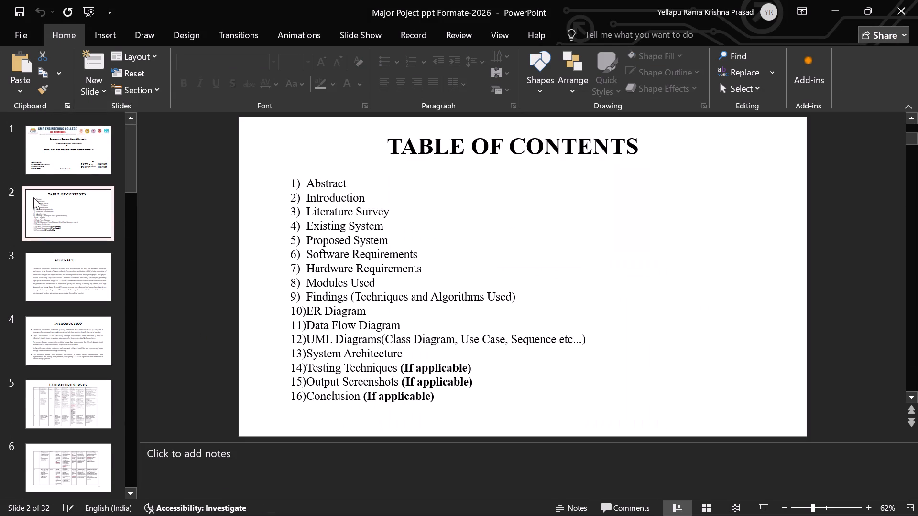
click(305, 371)
click(369, 381)
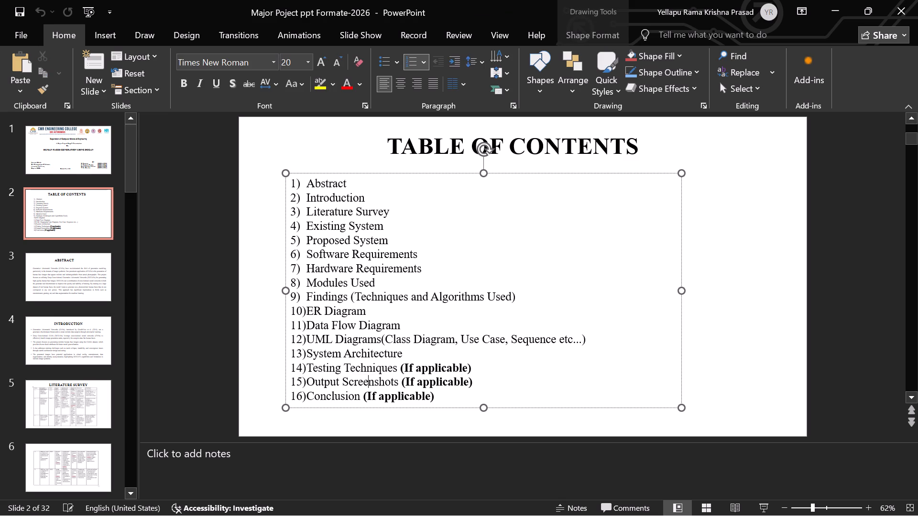
Switch to the Major_Project_Presentation_Batch_F6_Reference_Format deck and copy its CONCLUSION slide, slide 31.
key(alt+Tab)
key(alt+Tab)
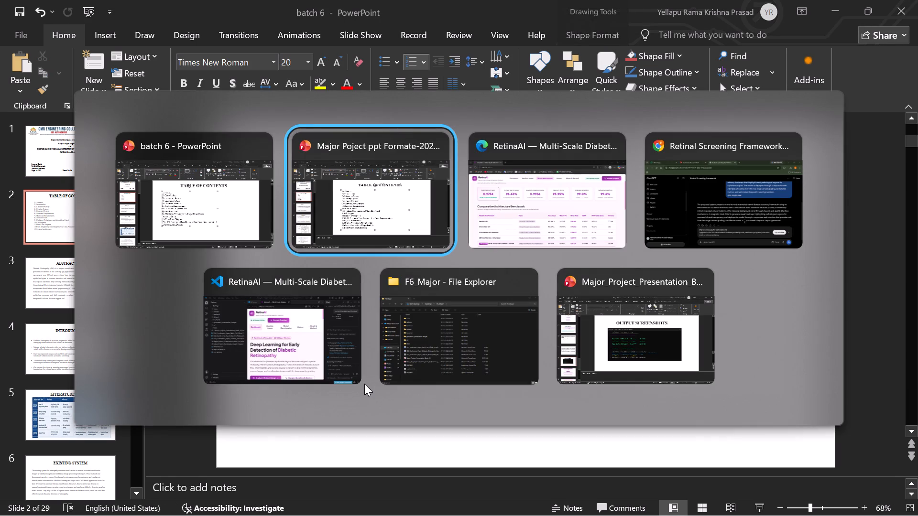
key(alt+Tab)
key(alt+Tab)
key(alt+Tab)
key(alt+Tab)
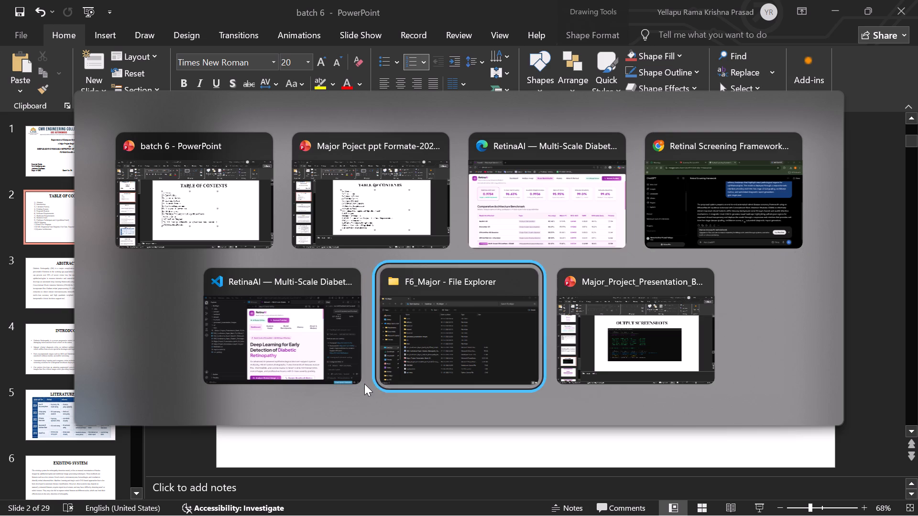
key(alt+Tab)
scroll(127, 328, down, 2)
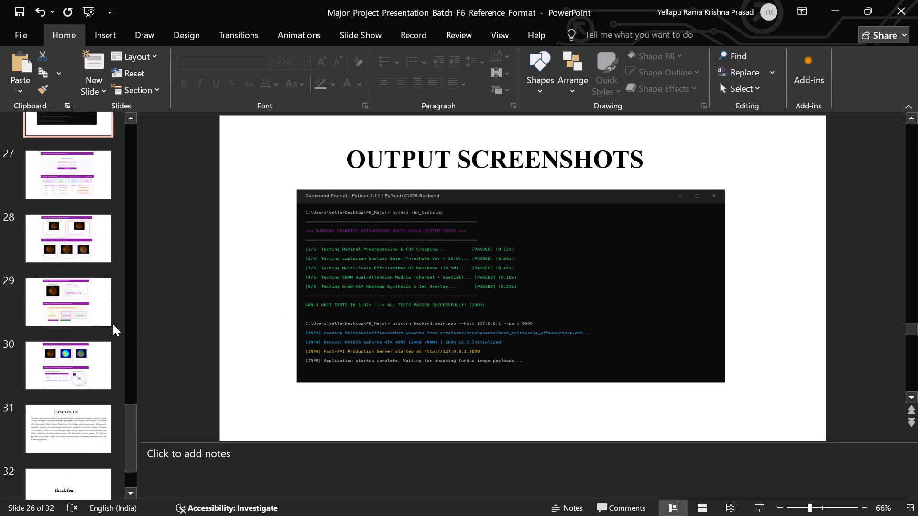
scroll(89, 315, down, 1)
click(98, 364)
click(84, 400)
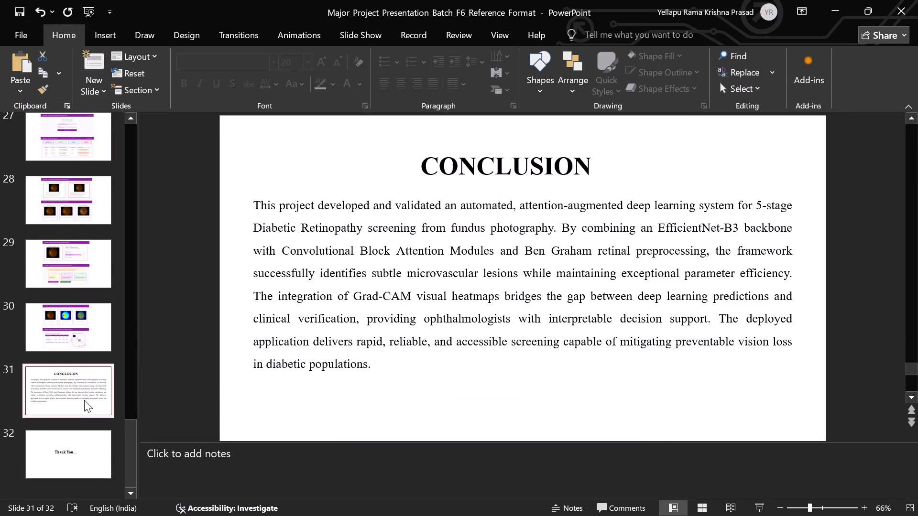
click(98, 418)
click(77, 391)
click(49, 379)
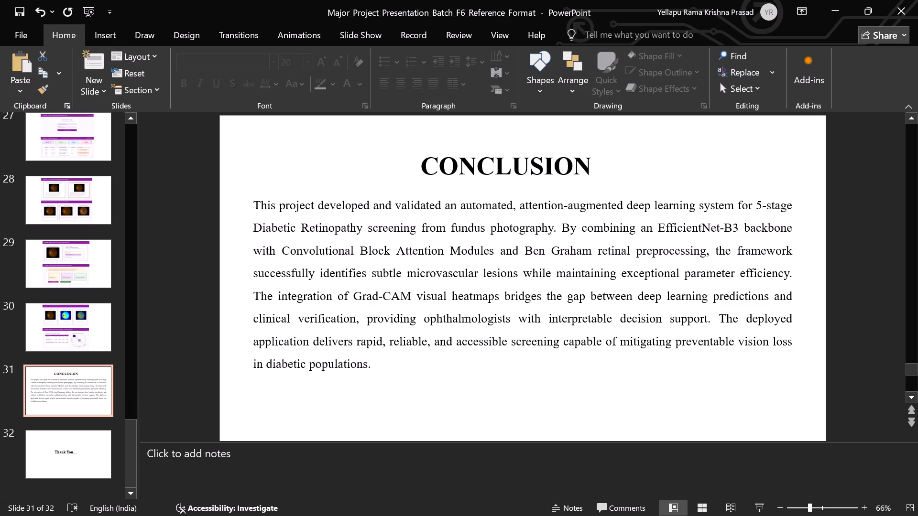
click(52, 389)
key(ctrl+c)
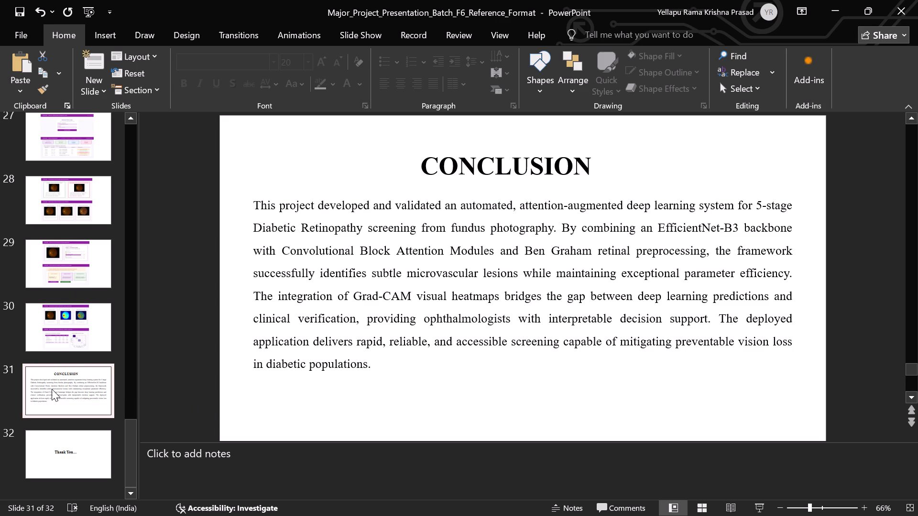
Paste the copied CONCLUSION slide into the batch 6 presentation after slide 28, before the THANK YOU slide.
key(alt+Tab)
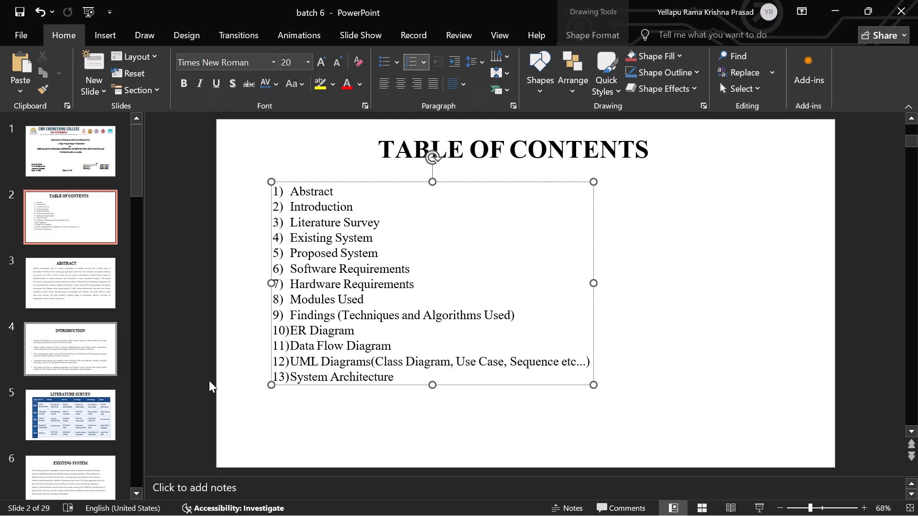
scroll(61, 440, down, 13)
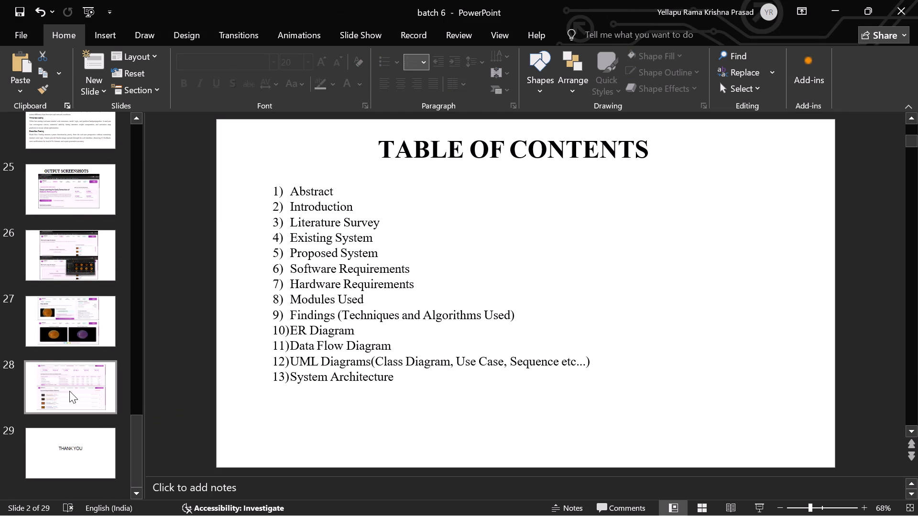
click(69, 391)
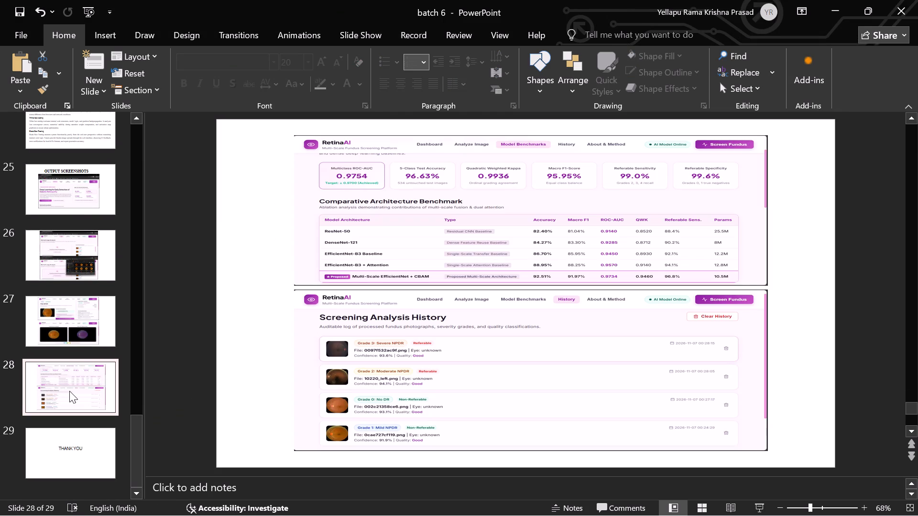
key(ctrl+v)
click(85, 471)
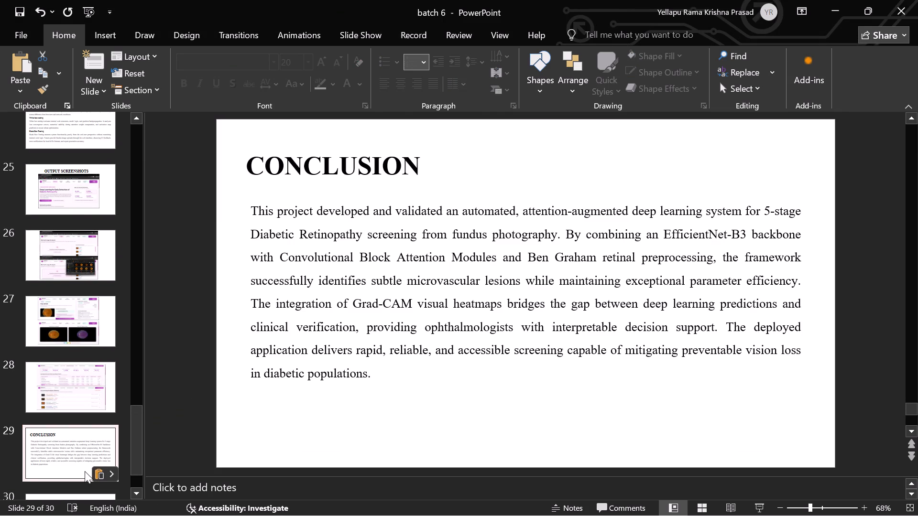
Shift the CONCLUSION heading on slide 29 toward the slide's centre by inserting four tab spaces before the word.
click(272, 178)
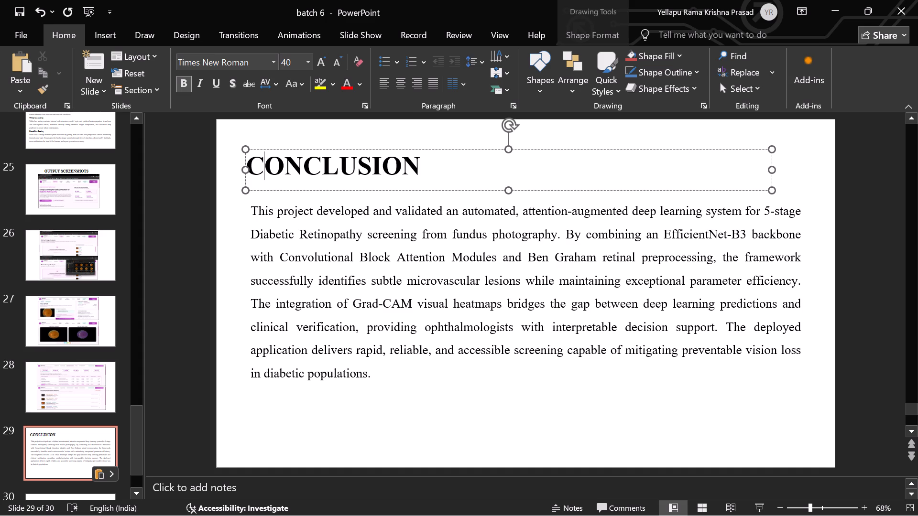
click(249, 173)
key(Tab)
key(Tab)
key(Tab)
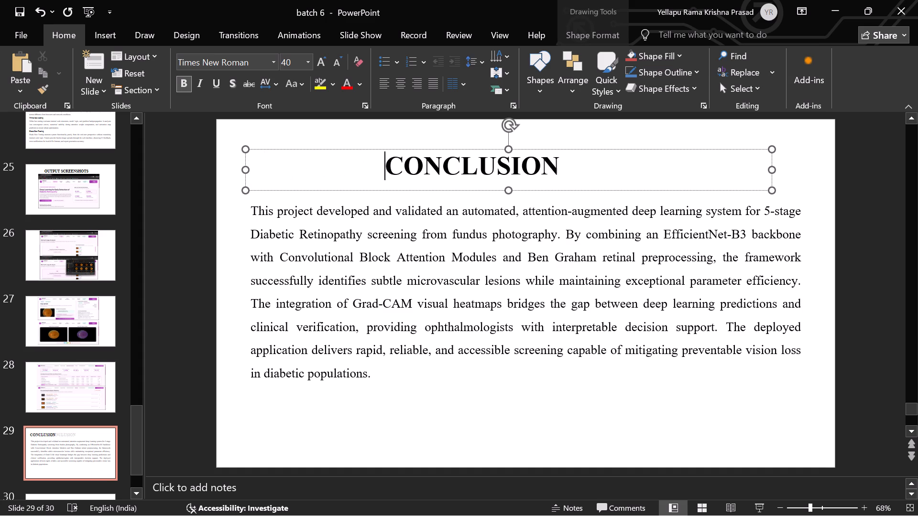
key(Tab)
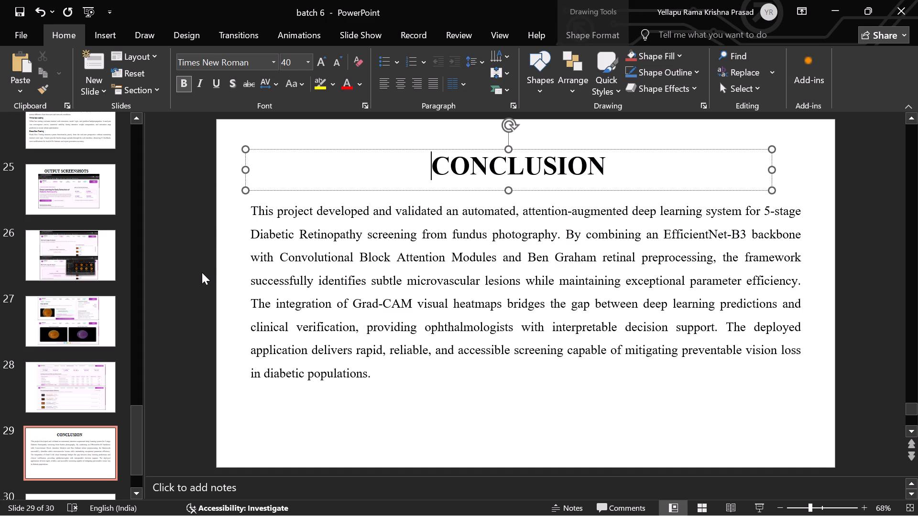
Check the closing slides of the batch 6 presentation: THANK YOU, CONCLUSION and the output screenshots on slide 28.
click(202, 272)
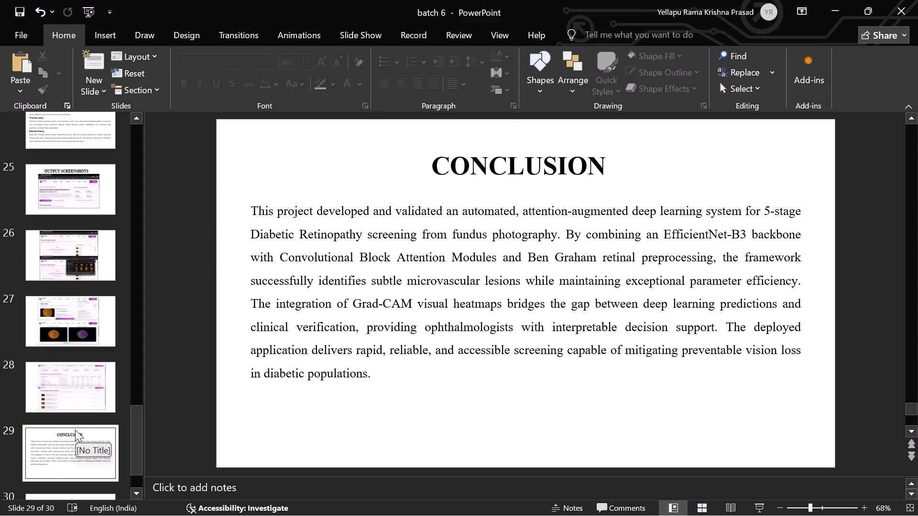
scroll(77, 448, down, 3)
click(91, 449)
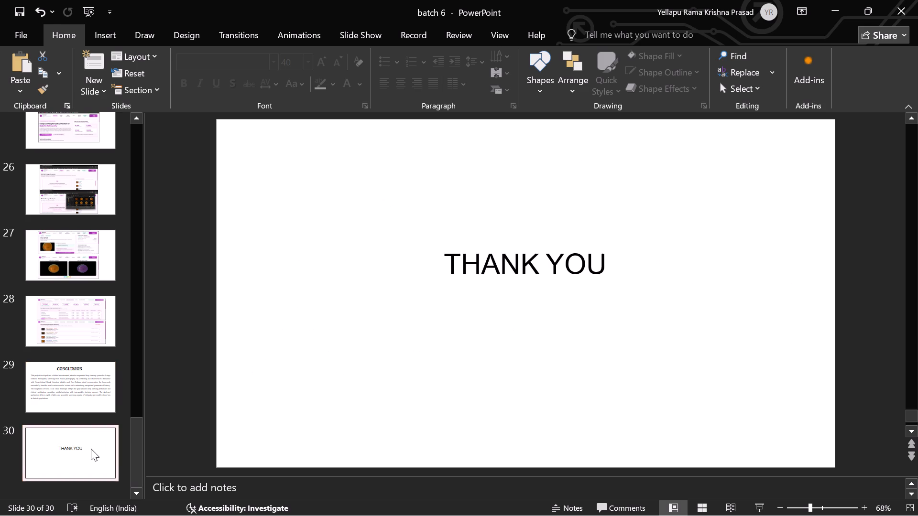
click(72, 393)
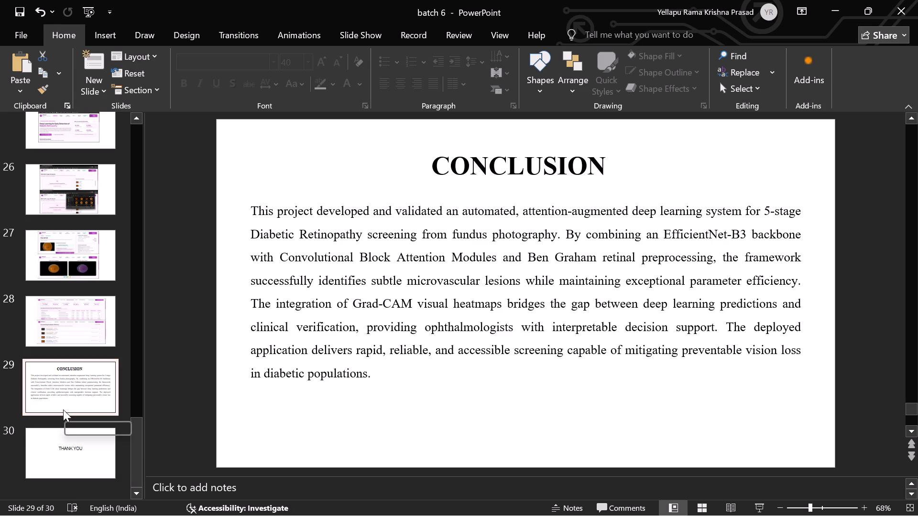
click(86, 321)
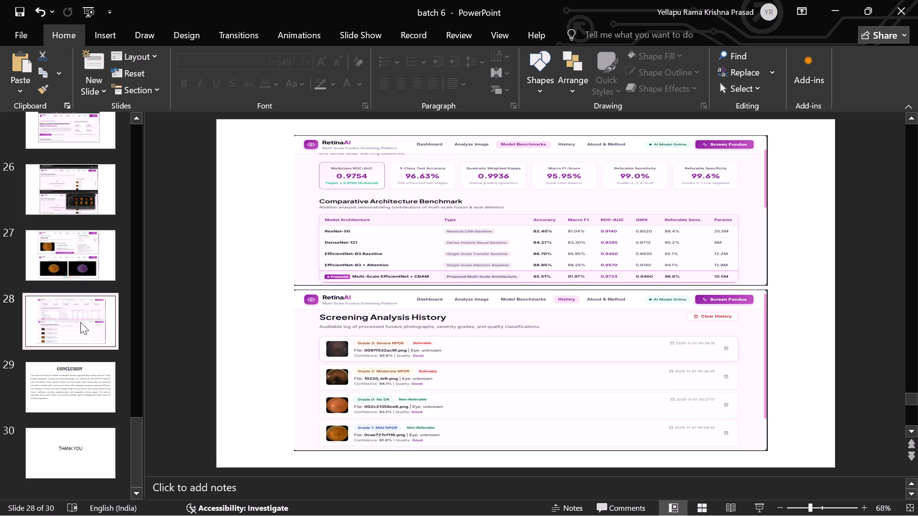
Switch to the Major Poject ppt Formate-2026 deck and copy the whole 16-item list from its TABLE OF CONTENTS slide.
key(alt+Tab)
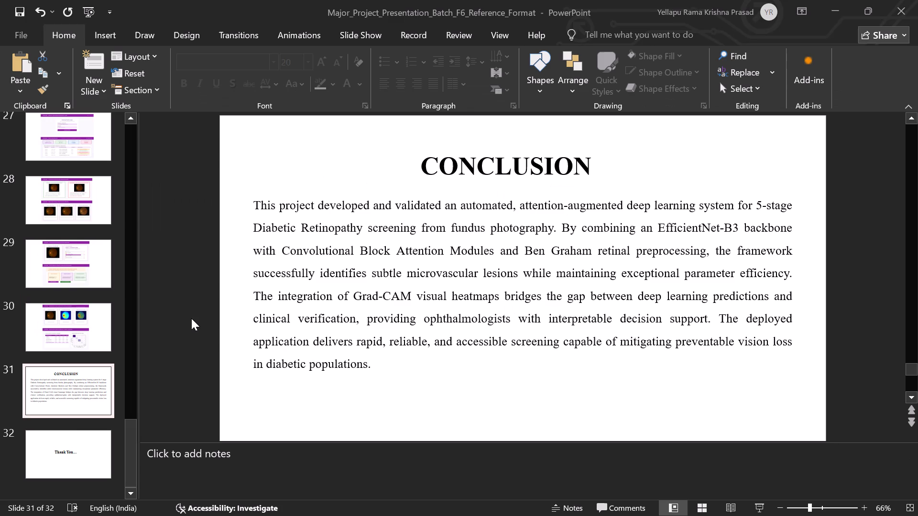
key(alt+Tab)
key(alt+Tab)
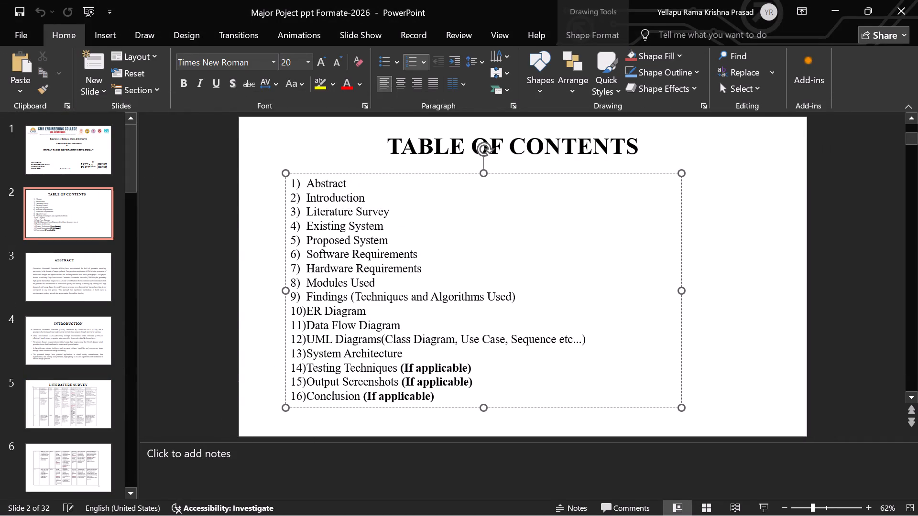
click(295, 371)
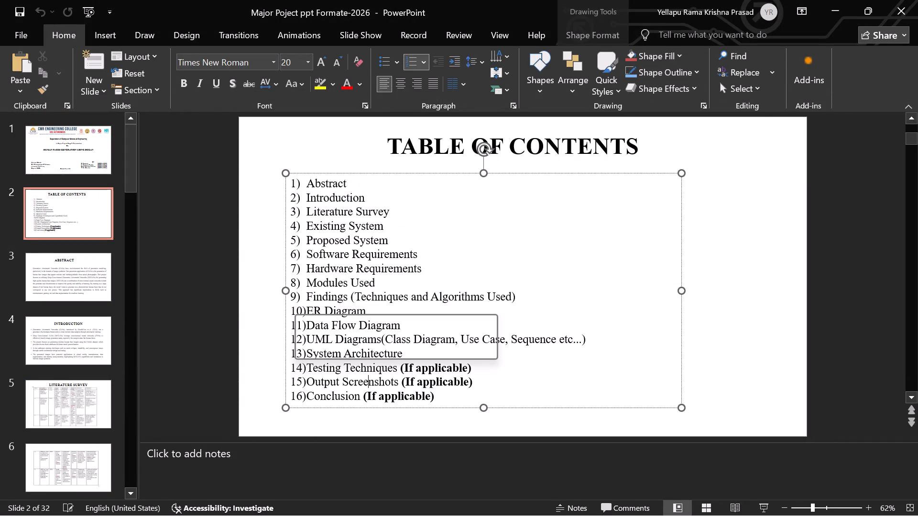
click(332, 380)
click(361, 309)
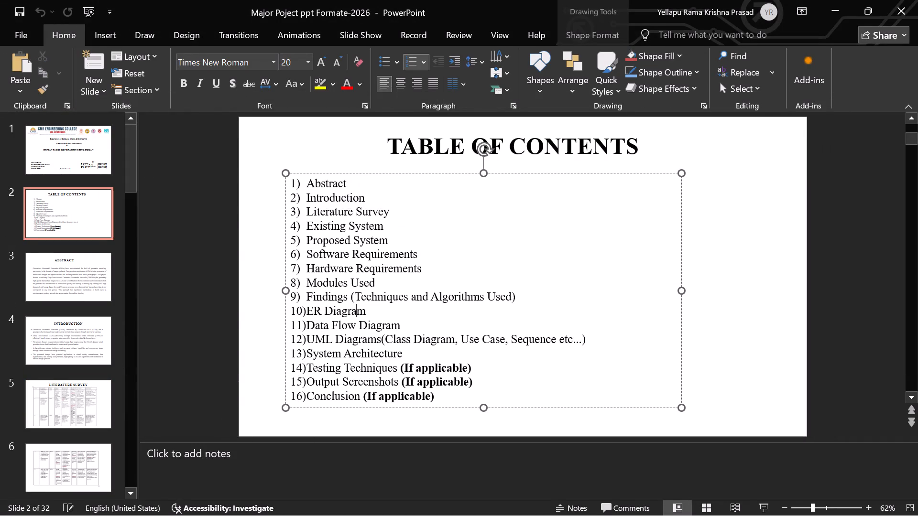
key(ctrl+a)
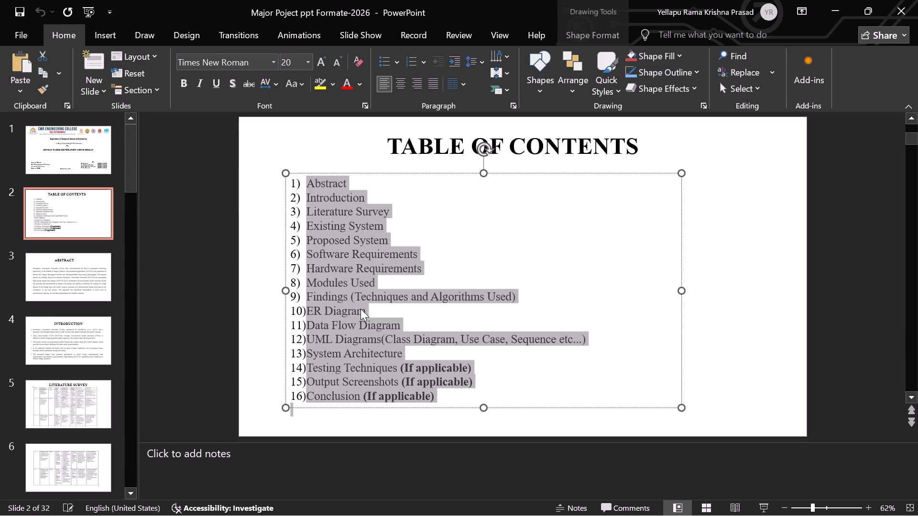
click(344, 230)
key(ctrl+a)
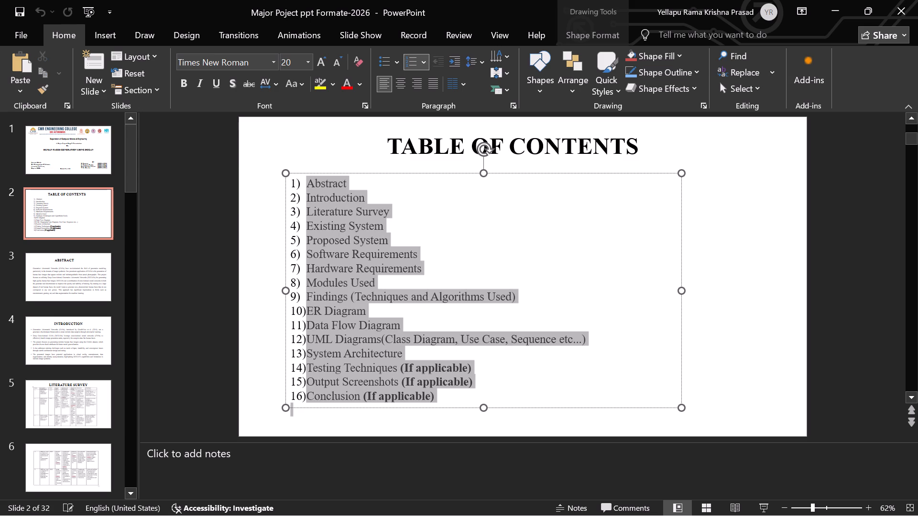
key(ctrl+c)
Return to the batch 6 presentation and replace the whole contents list on slide 2 with the copied list.
key(alt+Tab)
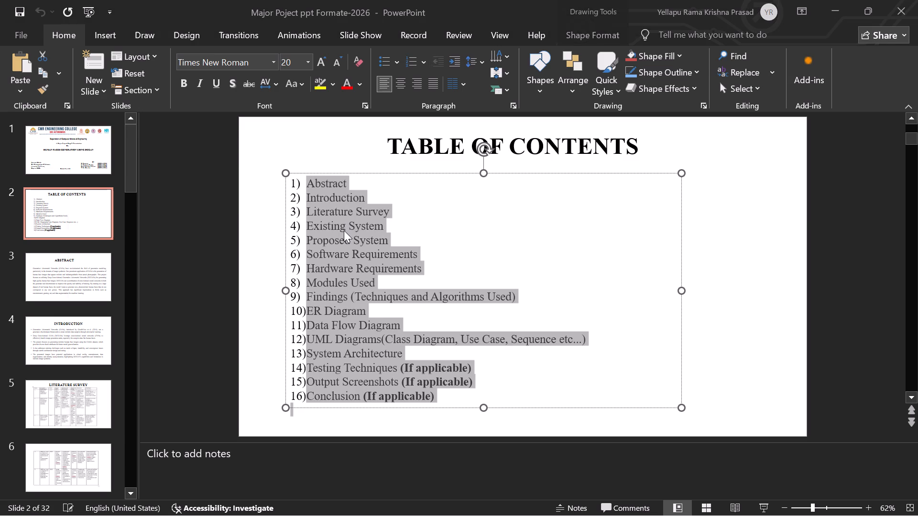
key(alt+Tab)
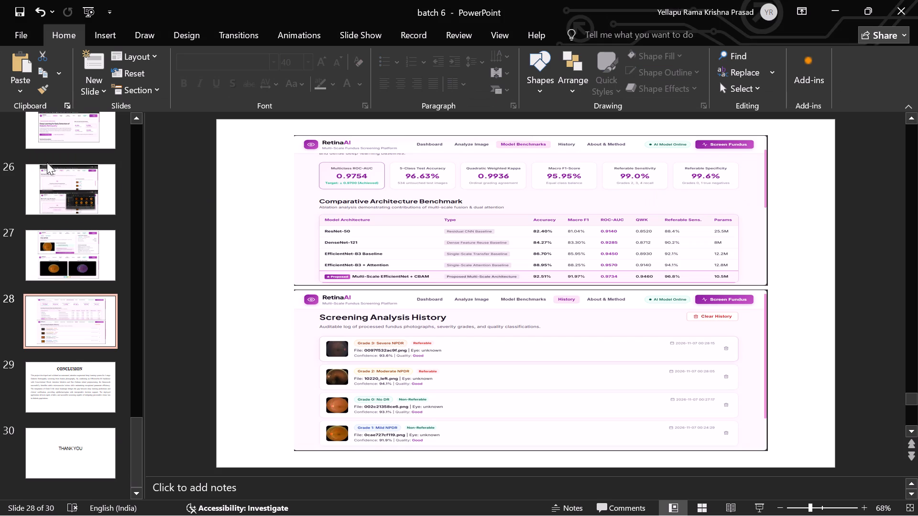
scroll(47, 162, up, 12)
click(71, 231)
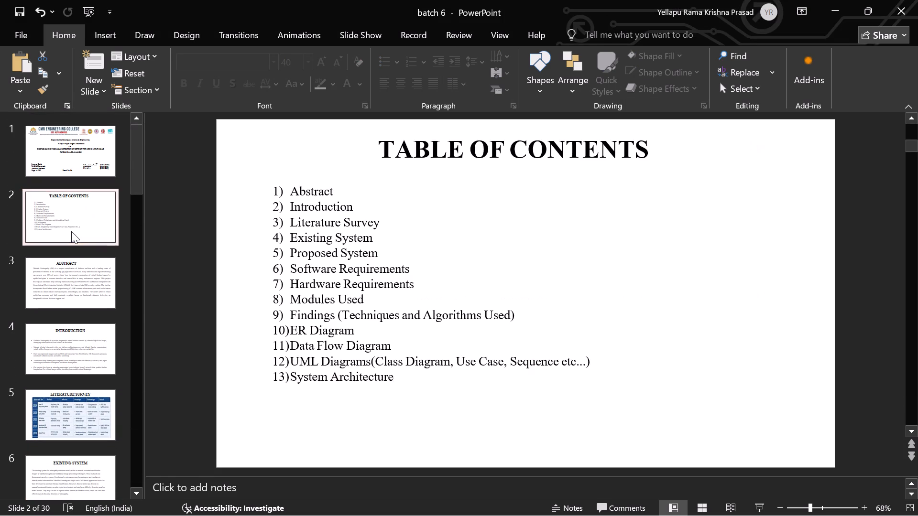
click(339, 328)
key(ctrl+a)
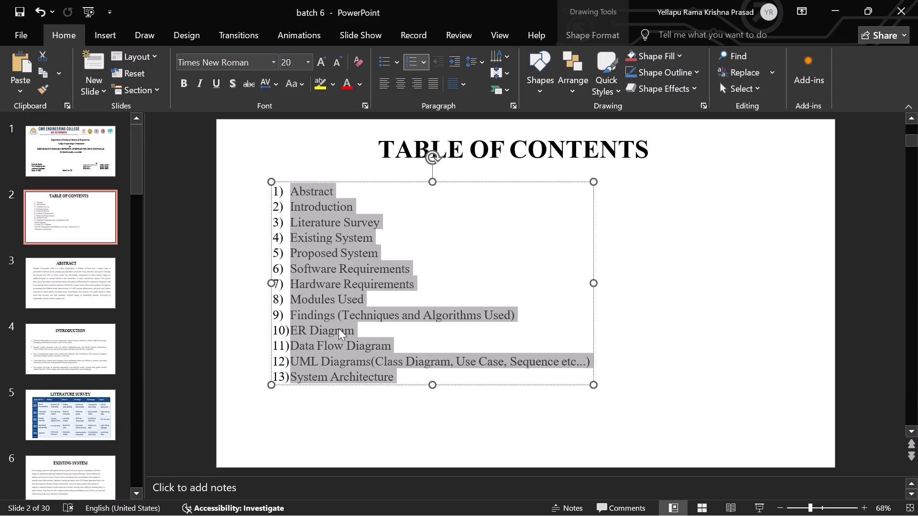
key(ctrl+v)
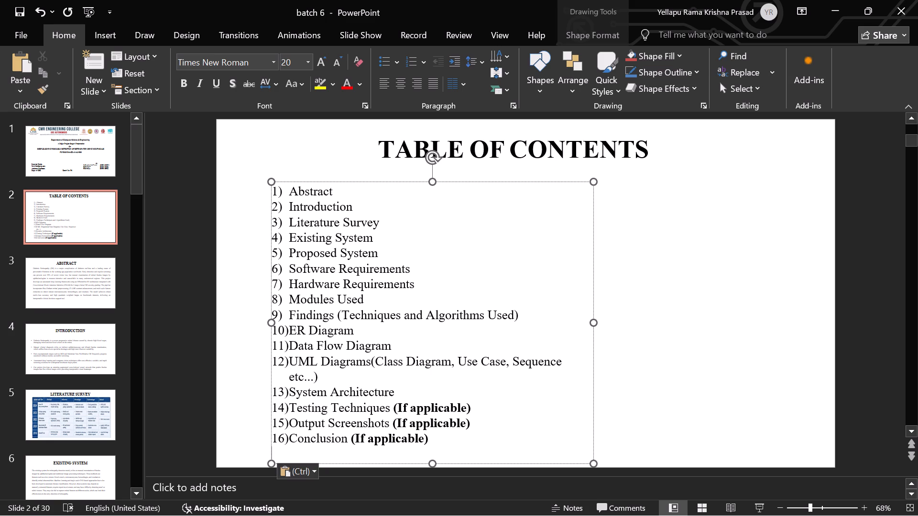
click(243, 356)
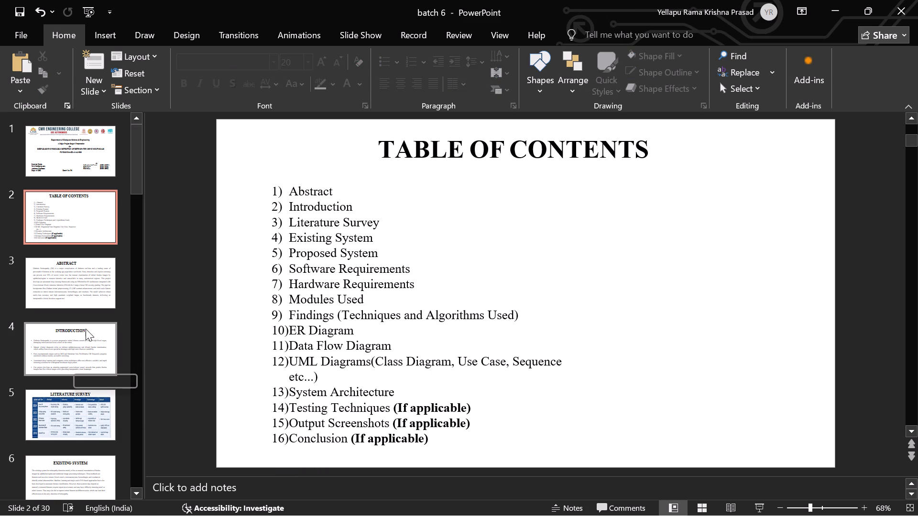
Change the font of the THANK YOU text on slide 30 to Times New Roman.
scroll(55, 360, down, 1)
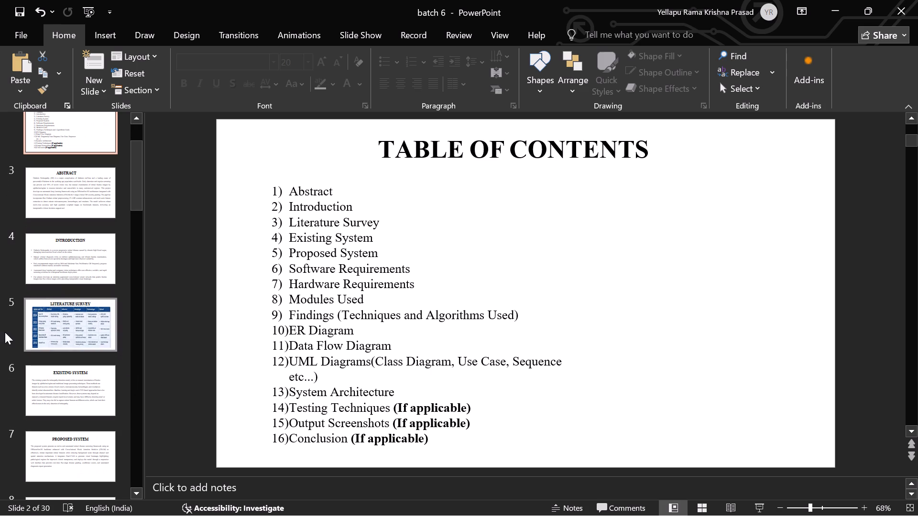
scroll(19, 336, down, 8)
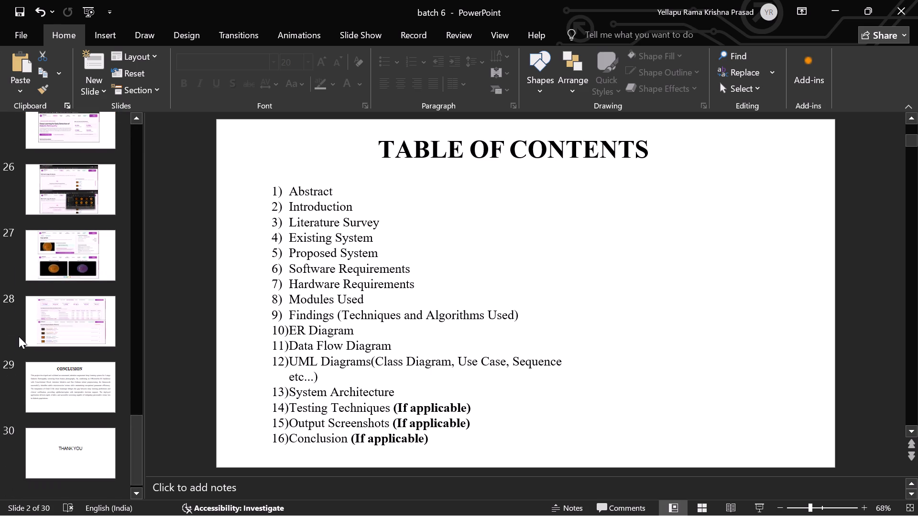
scroll(19, 336, down, 1)
scroll(66, 380, down, 2)
click(68, 463)
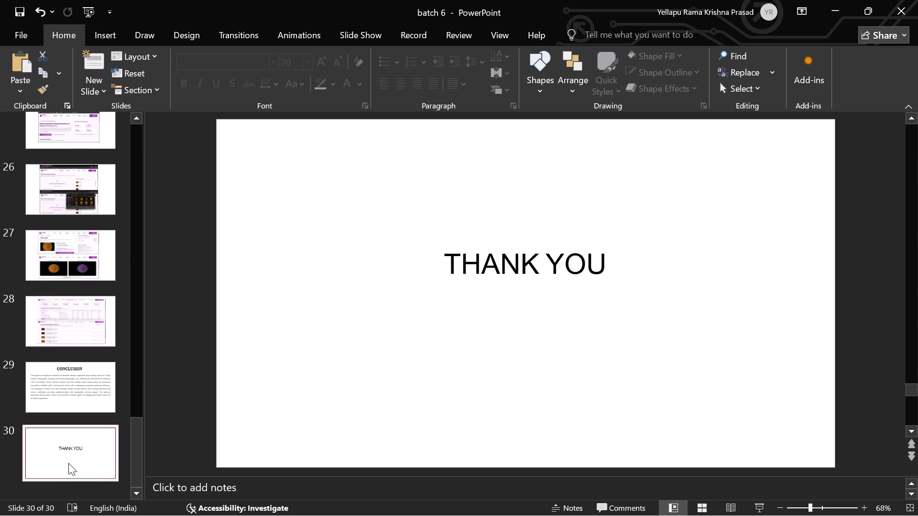
click(610, 262)
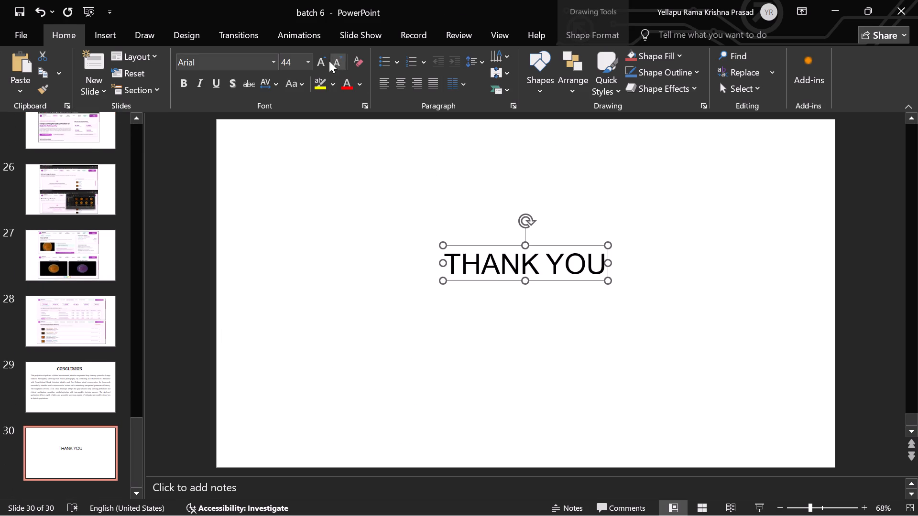
click(274, 65)
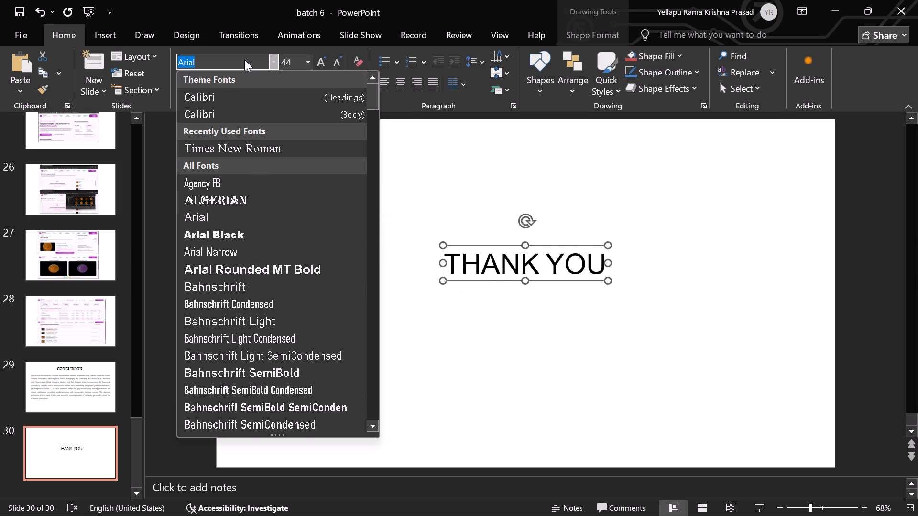
click(256, 146)
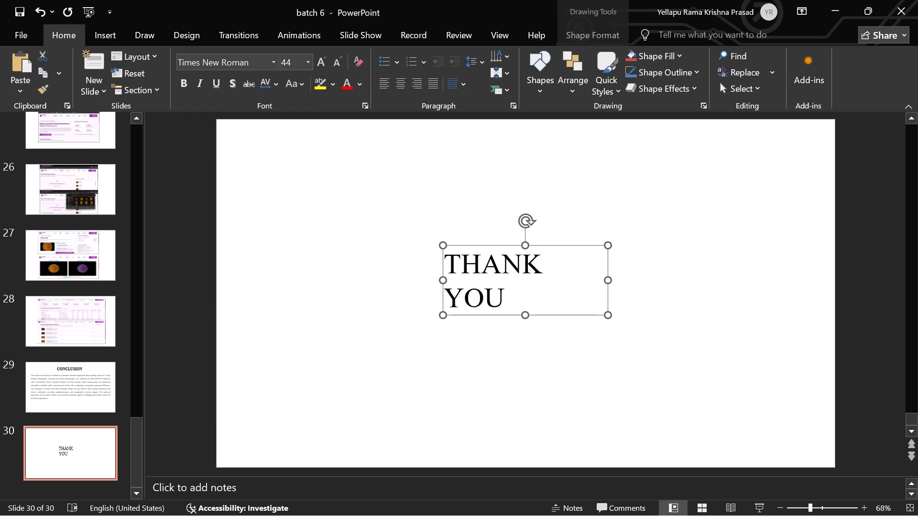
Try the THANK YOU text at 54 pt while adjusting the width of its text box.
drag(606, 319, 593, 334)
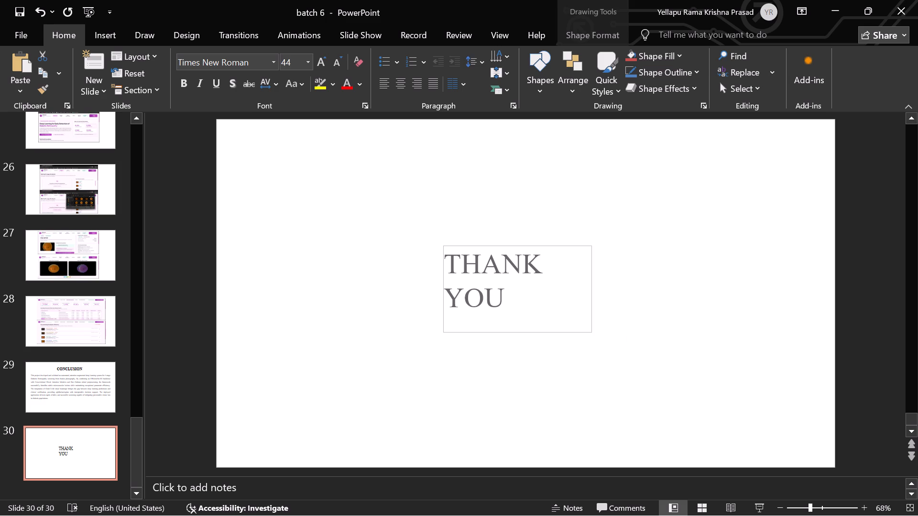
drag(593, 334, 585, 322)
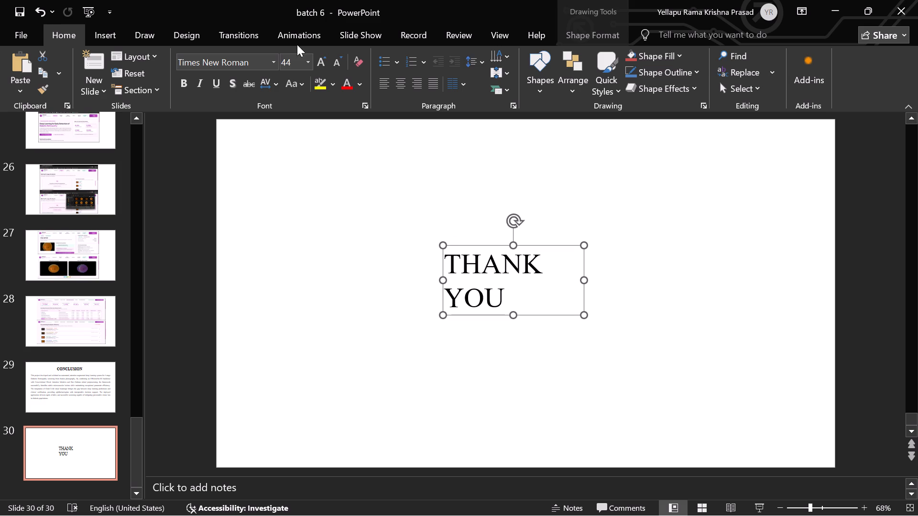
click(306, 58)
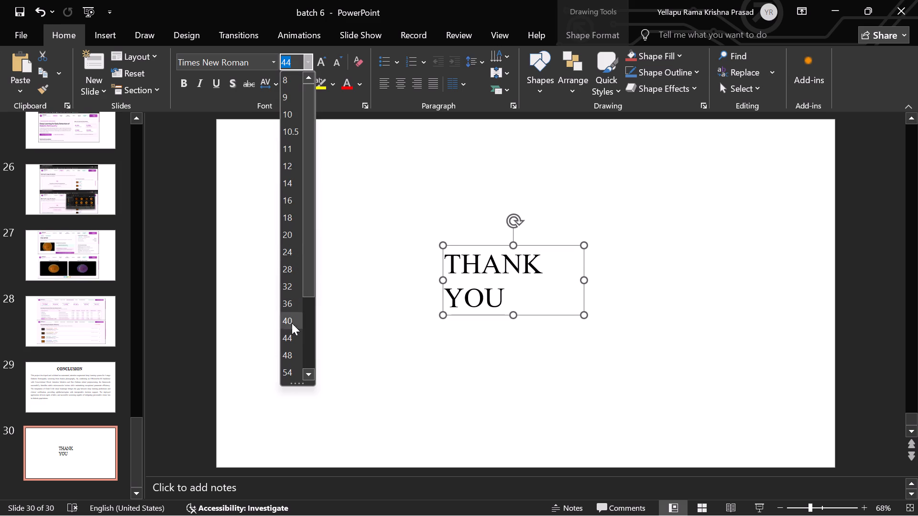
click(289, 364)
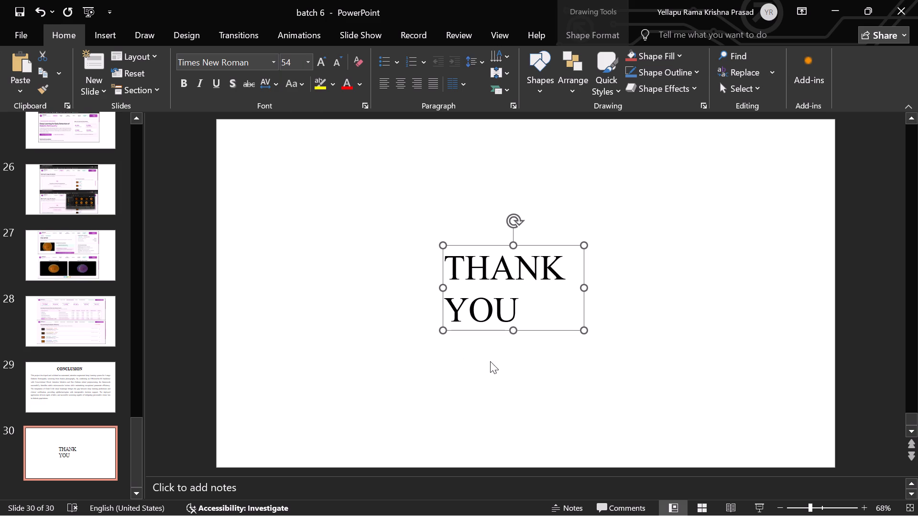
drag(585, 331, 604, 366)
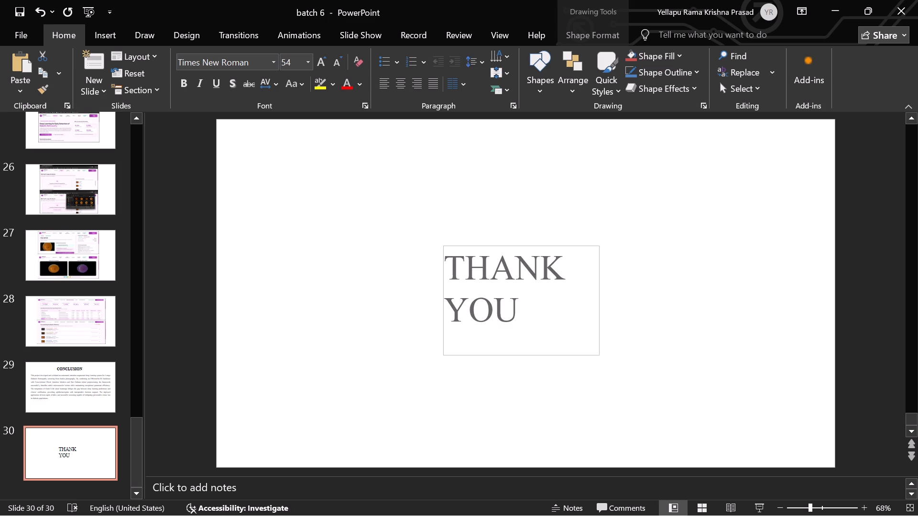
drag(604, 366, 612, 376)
Select the THANK YOU text and set its font size to 60 pt.
click(525, 302)
drag(525, 302, 419, 229)
click(282, 55)
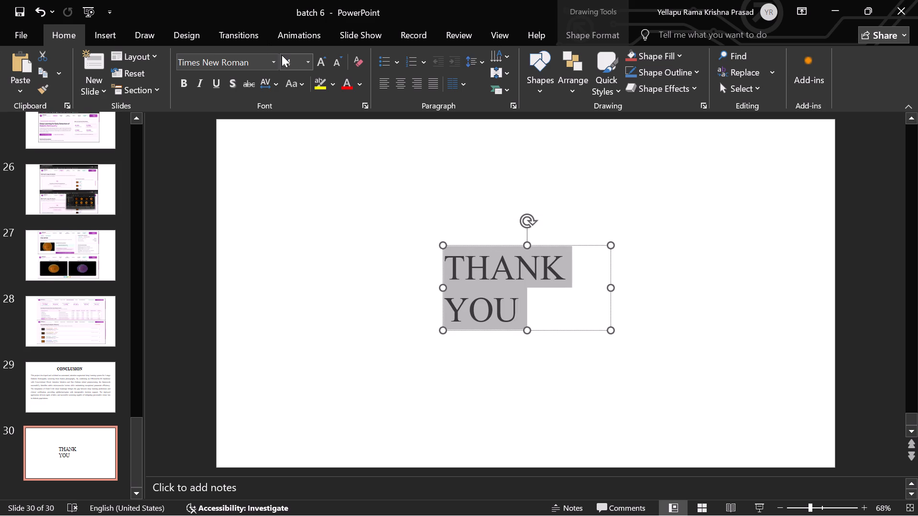
click(286, 58)
click(309, 67)
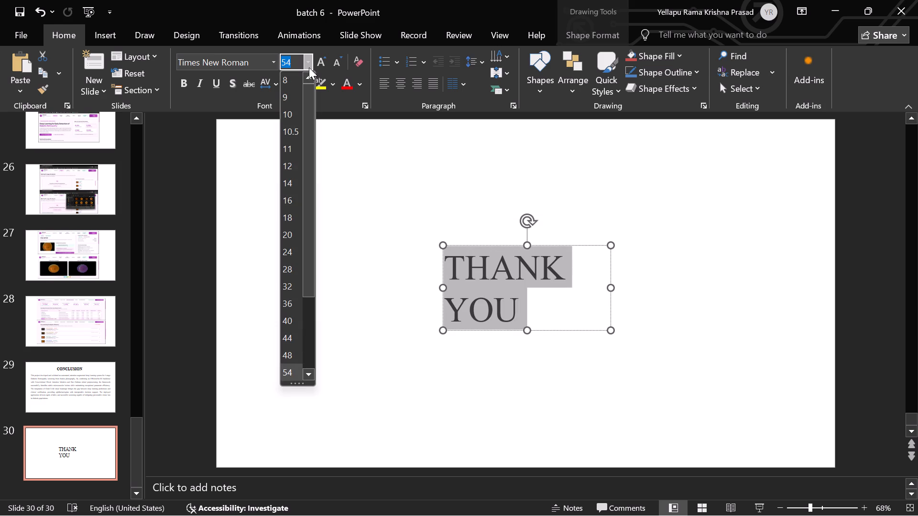
scroll(292, 367, down, 1)
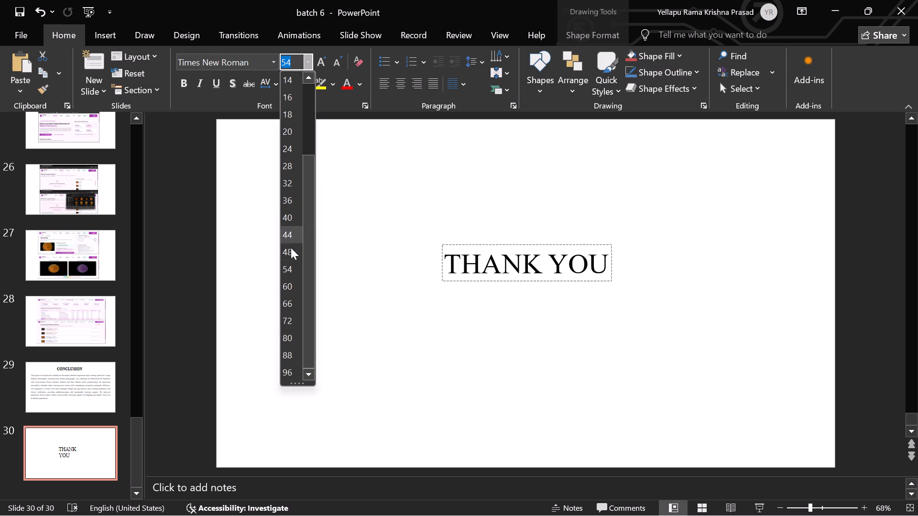
click(295, 288)
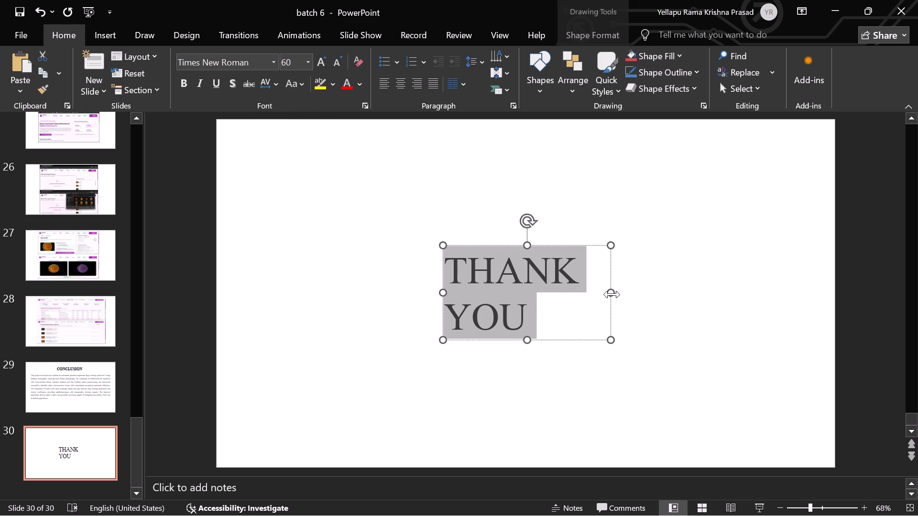
Widen the THANK YOU text box so the words fit on one line, and centre the box on the slide.
drag(612, 293, 711, 301)
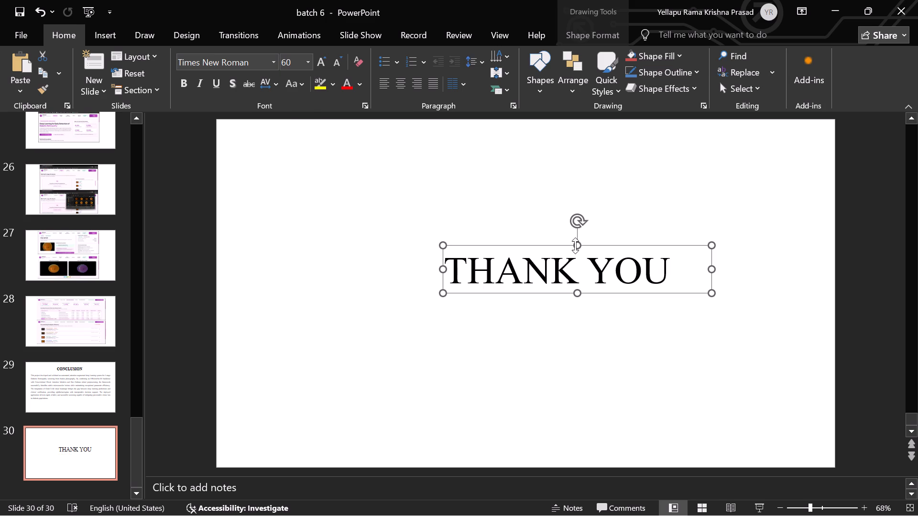
drag(571, 245, 518, 262)
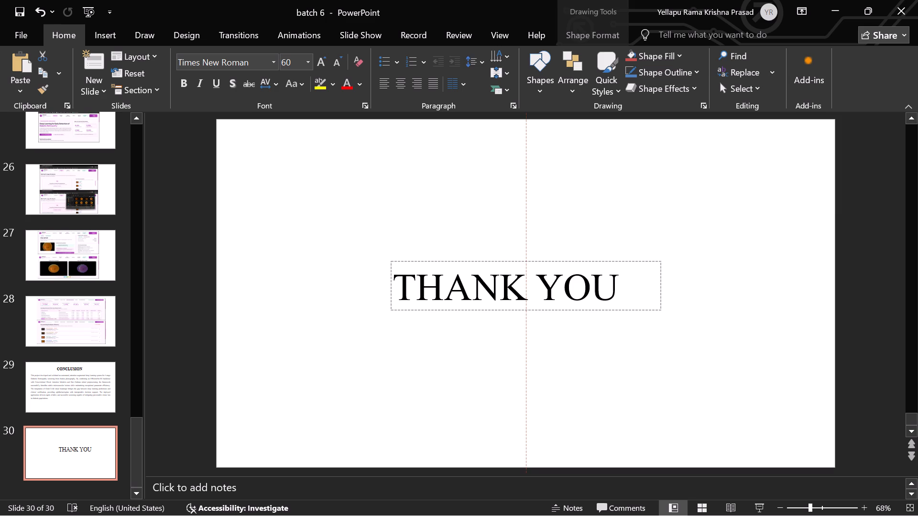
drag(518, 262, 518, 269)
click(397, 203)
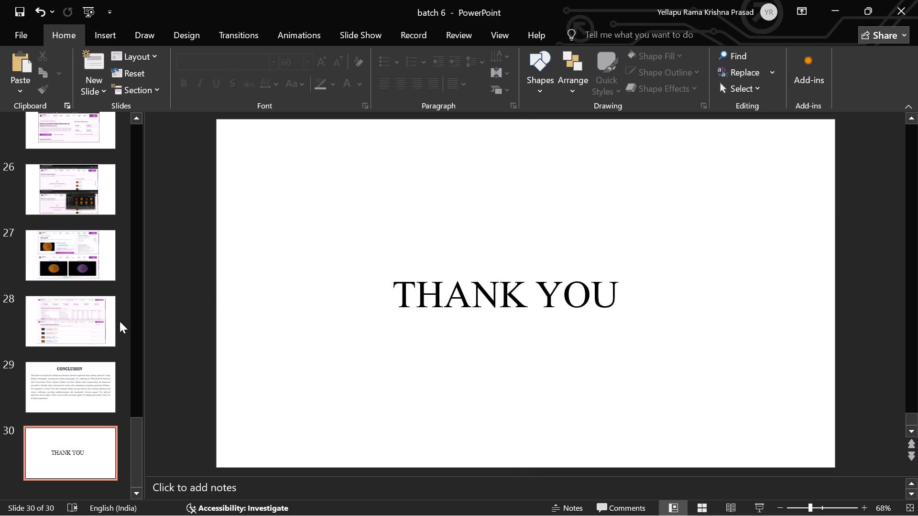
Compare the LITERATURE SURVEY slide in the batch 6 deck with the one in the Major_Project_Presentation_Batch_F6_Reference_Format deck.
scroll(83, 296, up, 11)
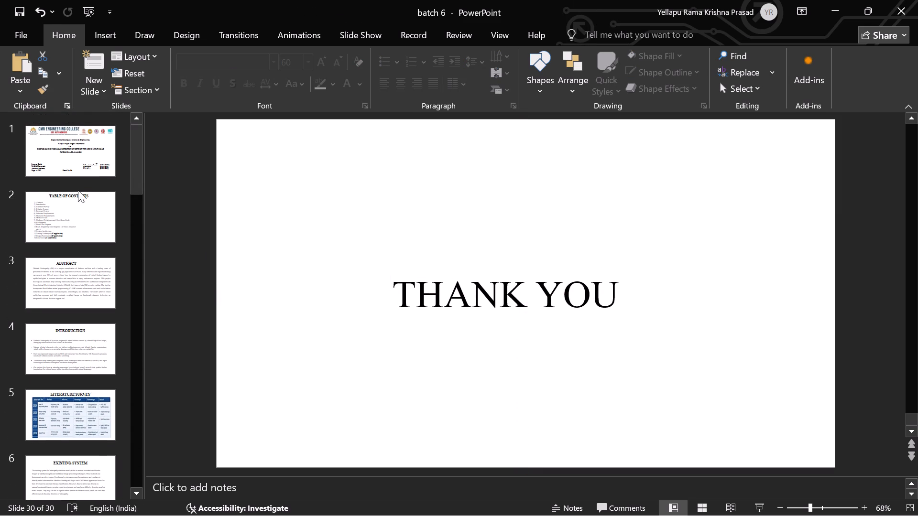
click(77, 397)
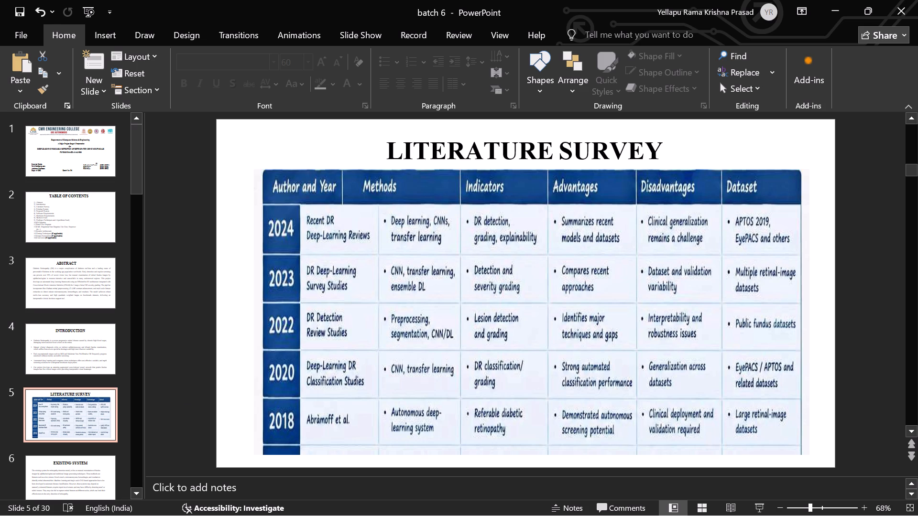
key(alt+Tab)
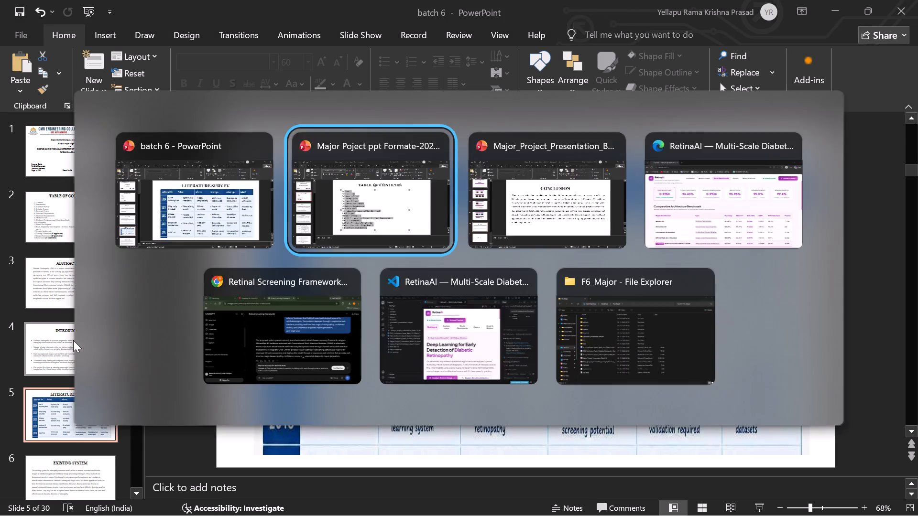
key(alt+Tab)
key(alt+Tab)
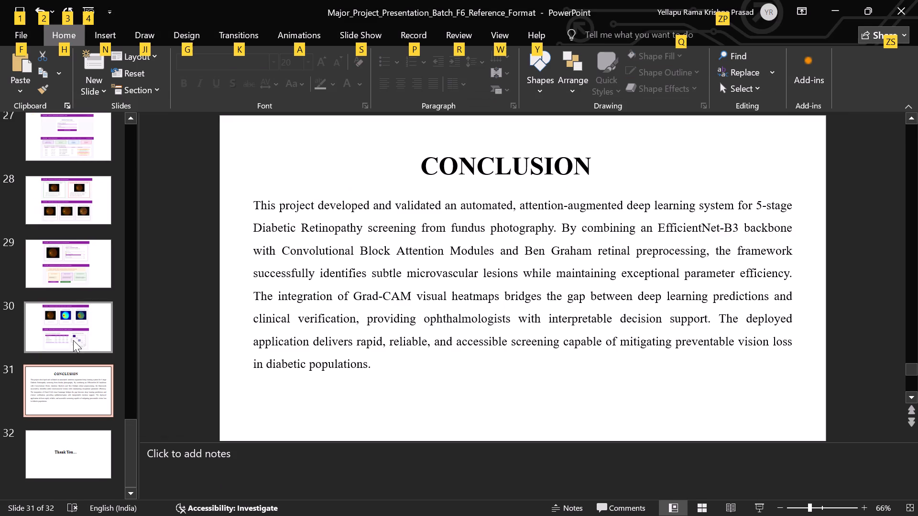
scroll(89, 199, up, 10)
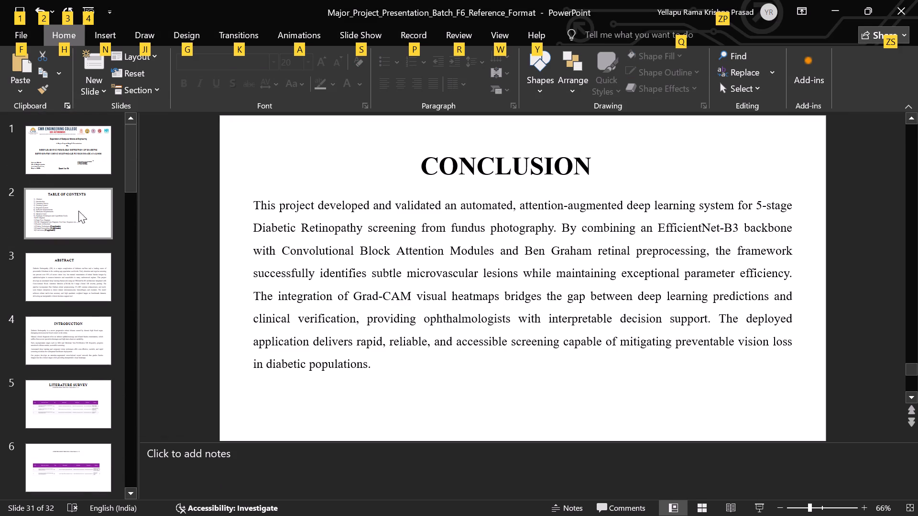
scroll(58, 391, down, 1)
click(58, 391)
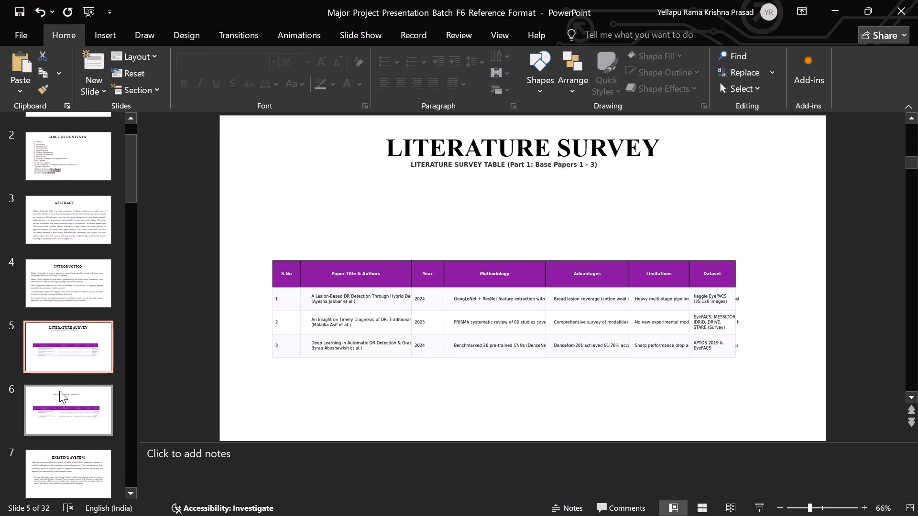
click(76, 361)
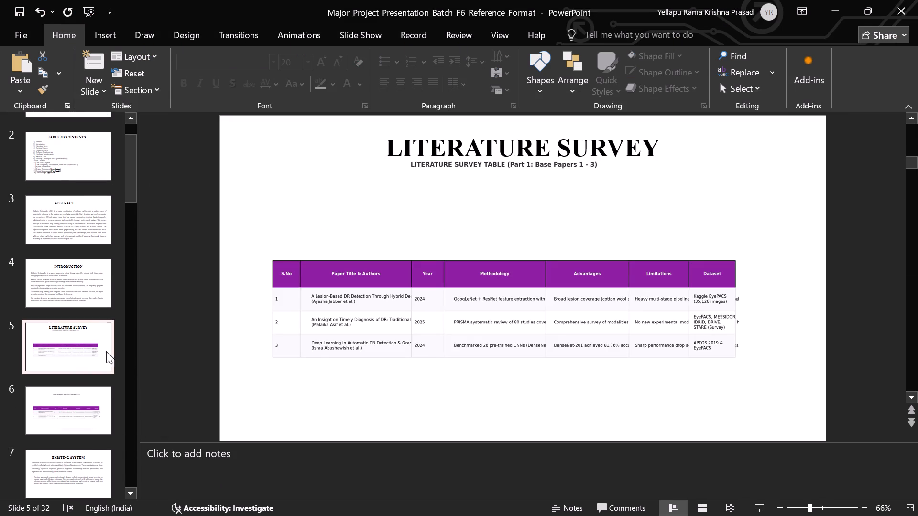
click(61, 347)
key(ctrl+c)
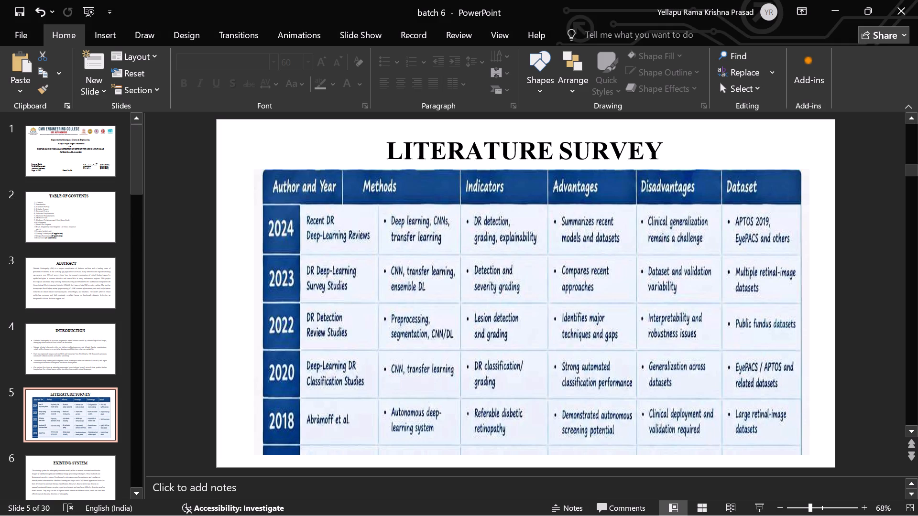
click(181, 308)
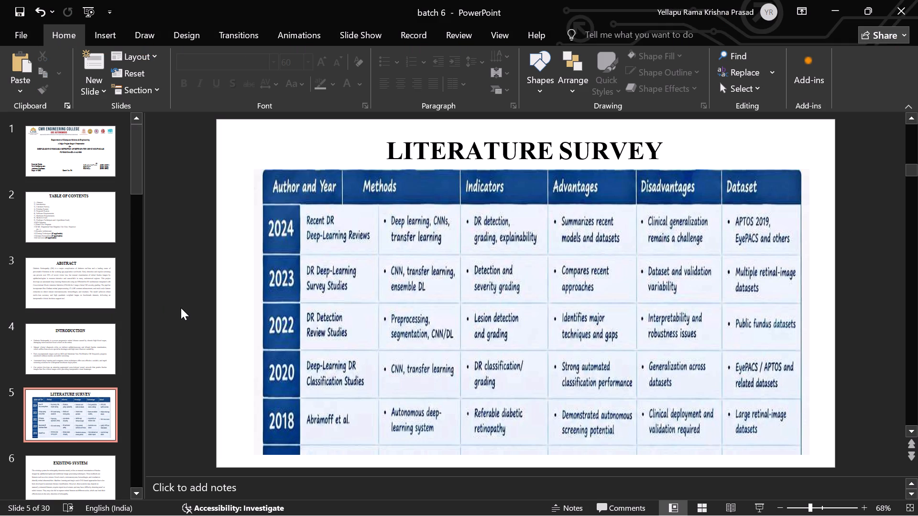
click(42, 430)
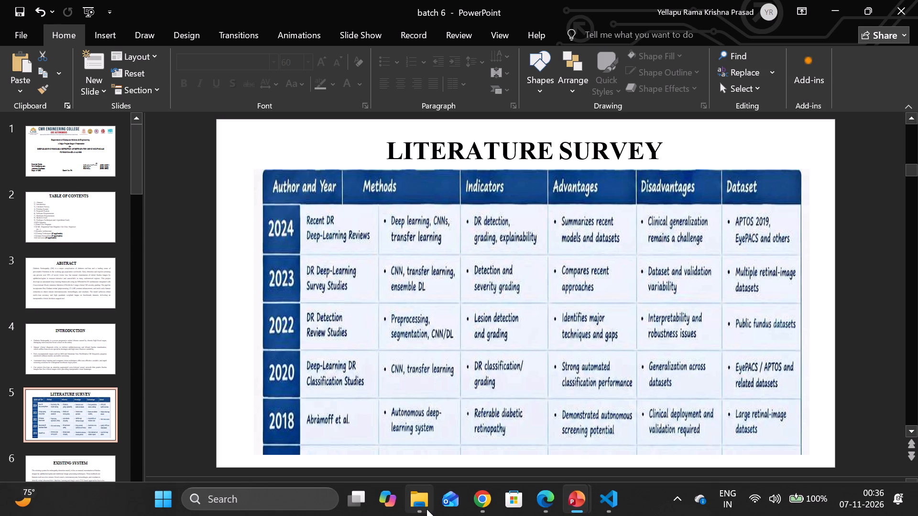
In File Explorer, open the Batch_F6 zipped archive on the Desktop.
click(416, 505)
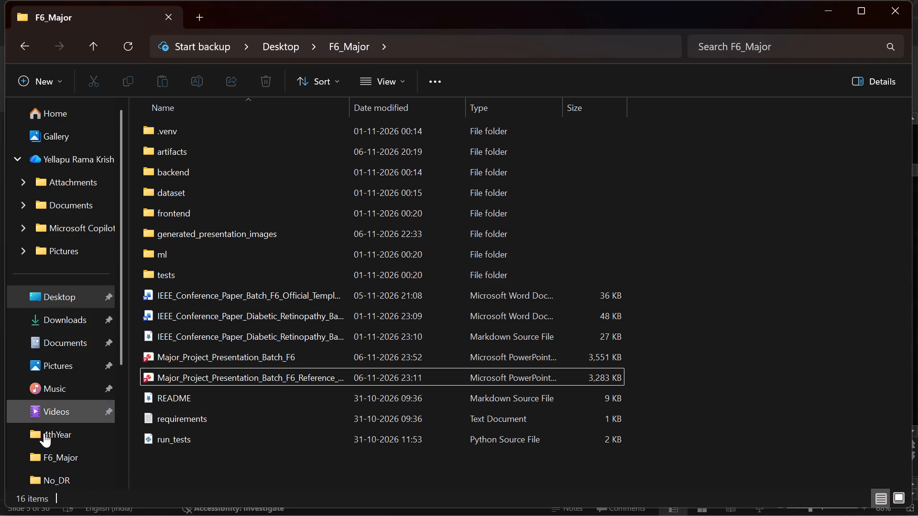
click(57, 301)
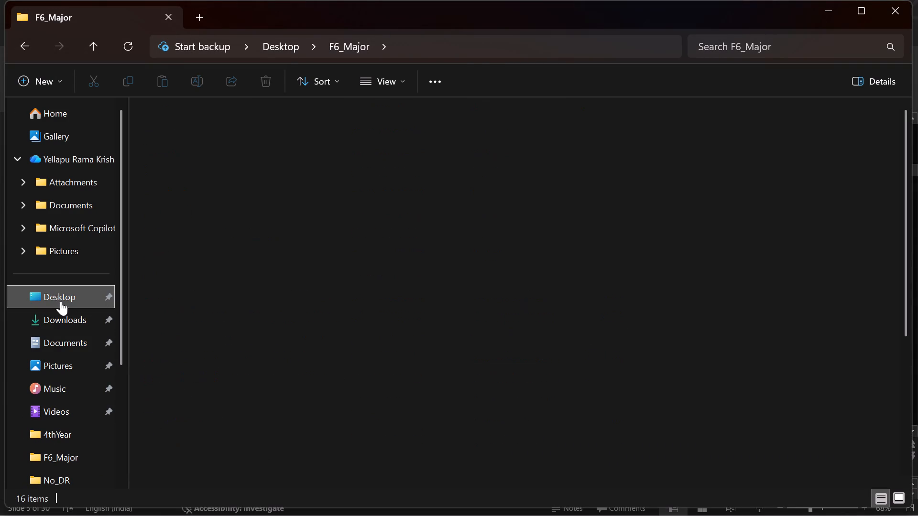
scroll(233, 445, down, 1)
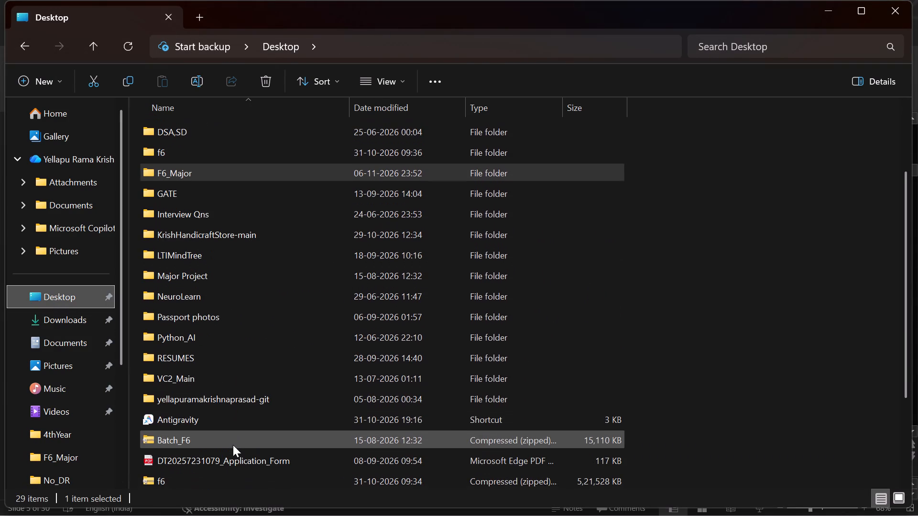
double_click(205, 441)
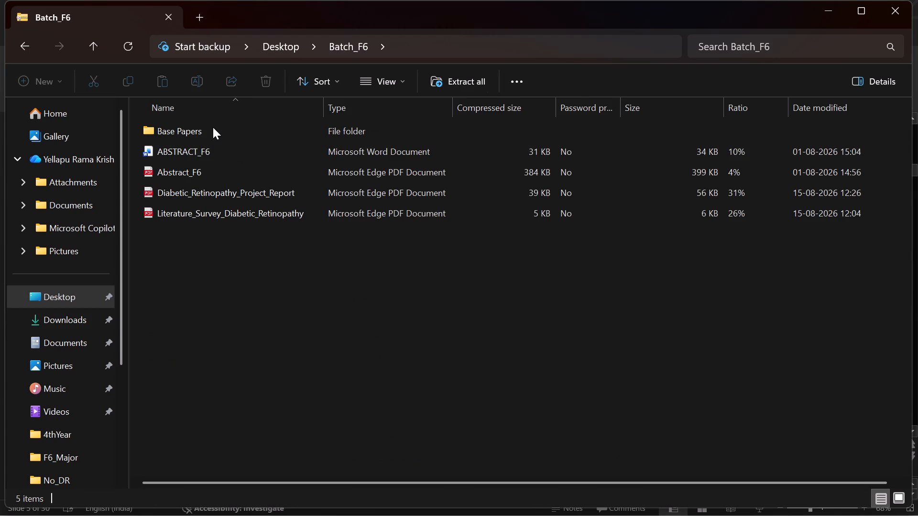
Check the contents of the ABSTRACT_F6 Word document and the Abstract_F6 PDF, closing each one after viewing.
double_click(208, 150)
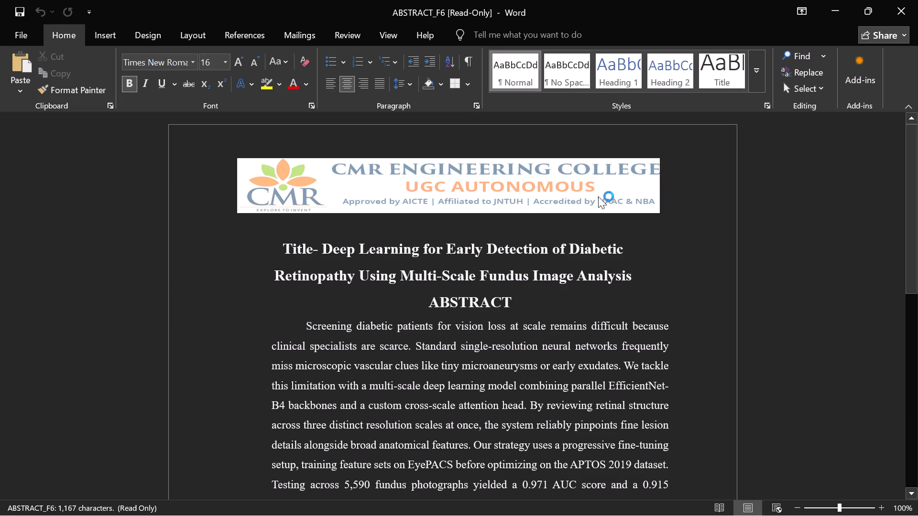
scroll(443, 312, down, 7)
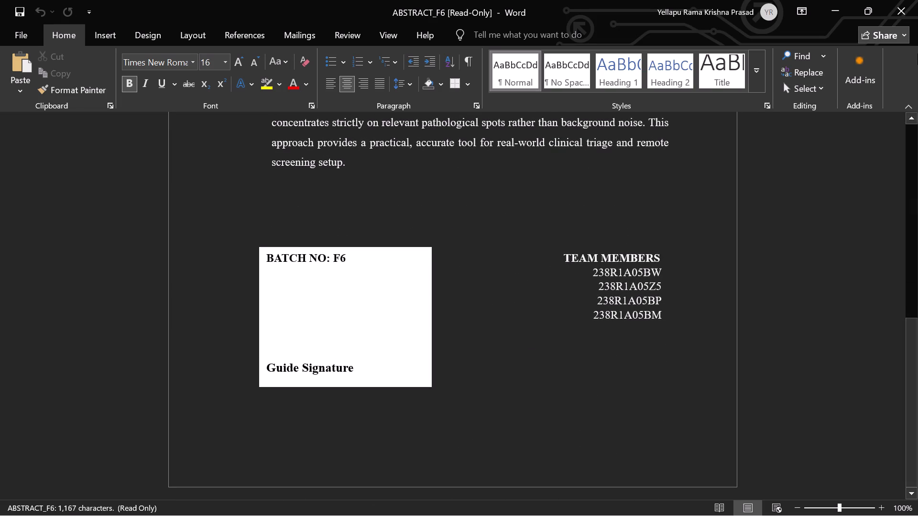
click(890, 11)
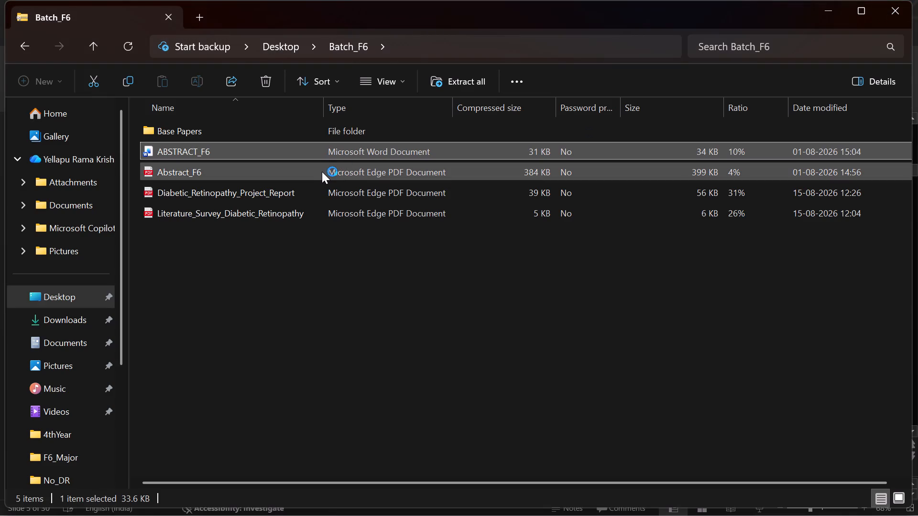
double_click(320, 172)
scroll(442, 265, down, 1)
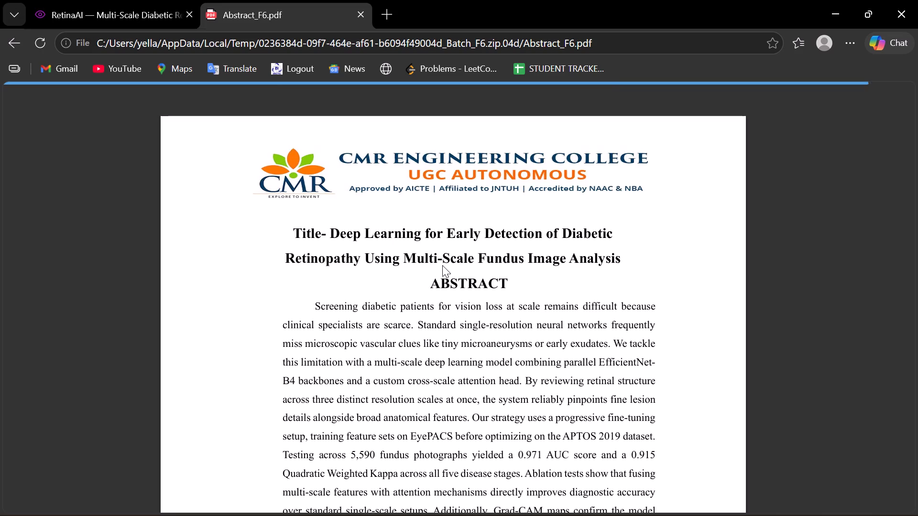
scroll(442, 265, down, 11)
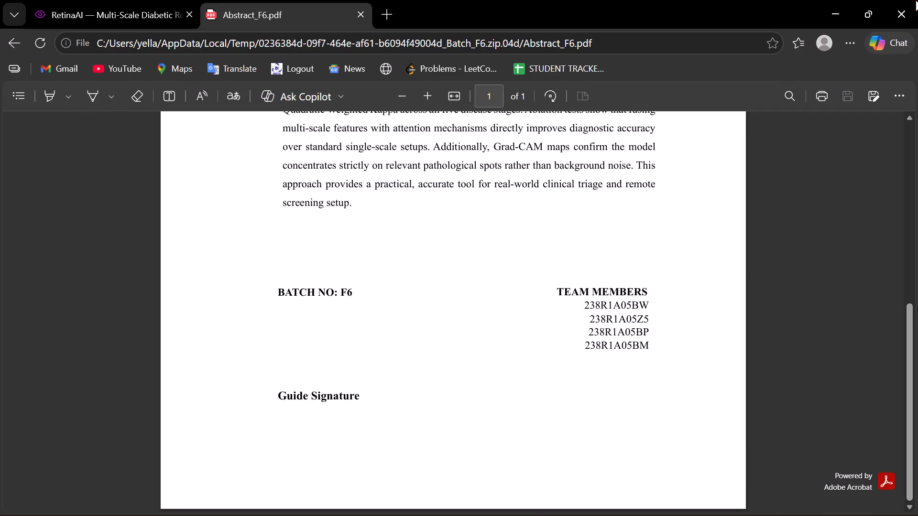
click(915, 0)
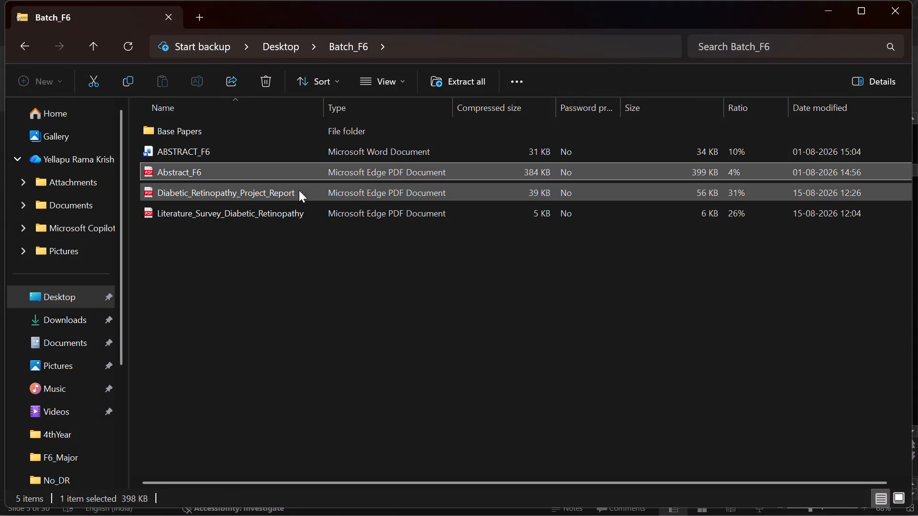
Open the Literature_Survey_Diabetic_Retinopathy PDF from the Batch_F6 archive and enlarge its survey table for reading.
double_click(279, 214)
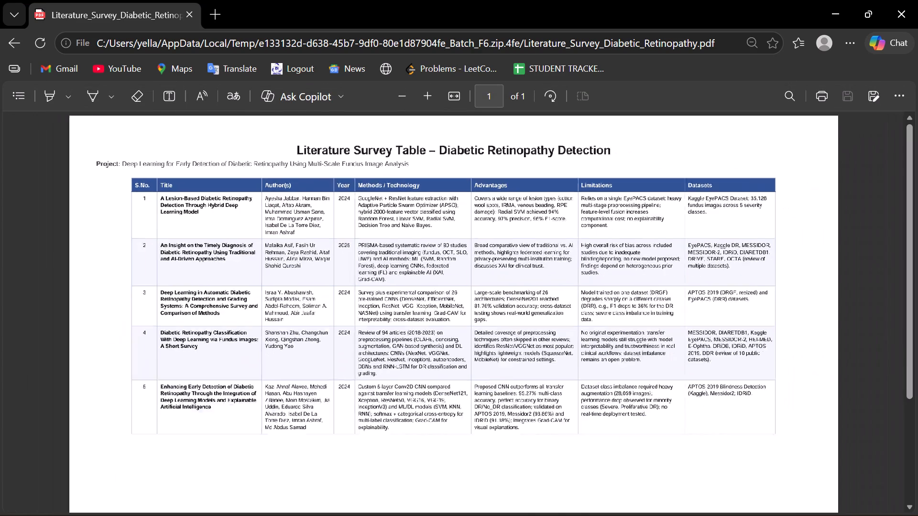
click(334, 247)
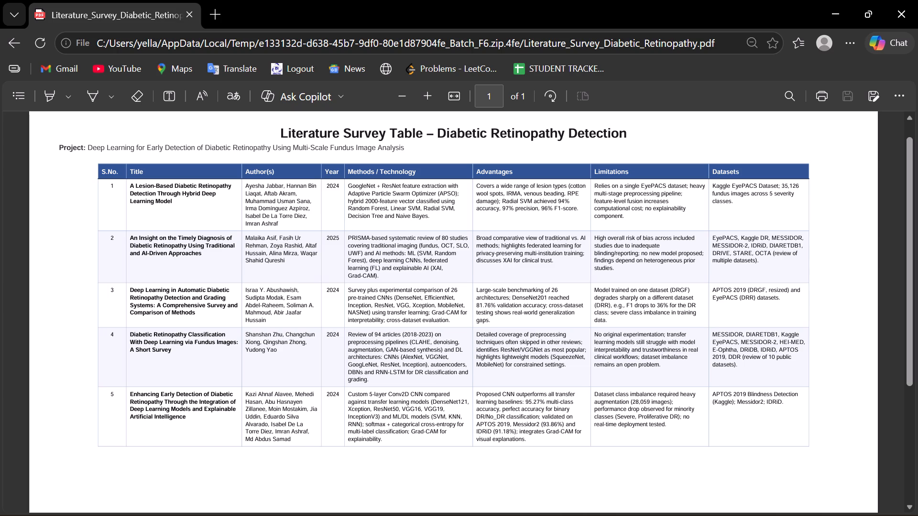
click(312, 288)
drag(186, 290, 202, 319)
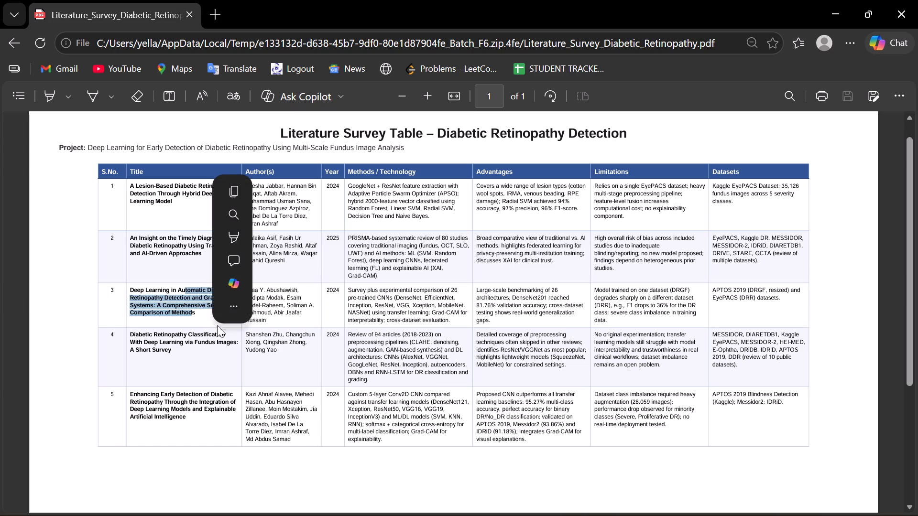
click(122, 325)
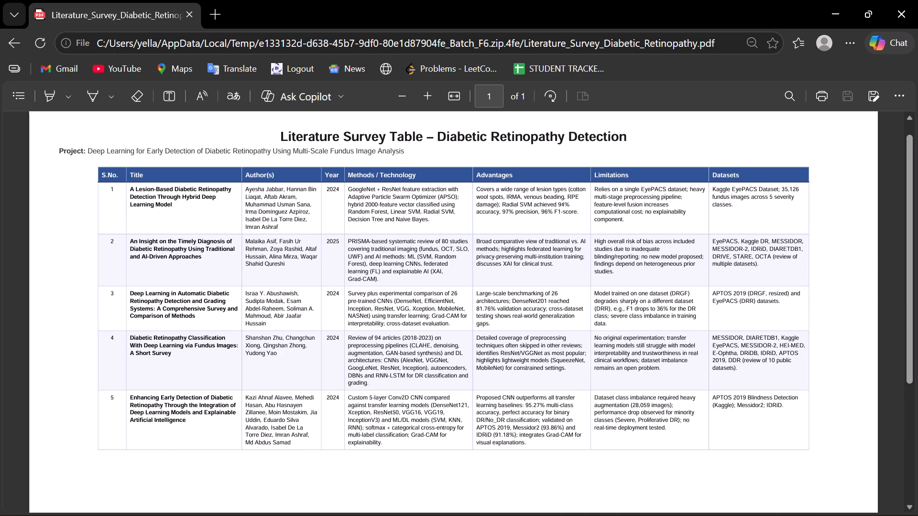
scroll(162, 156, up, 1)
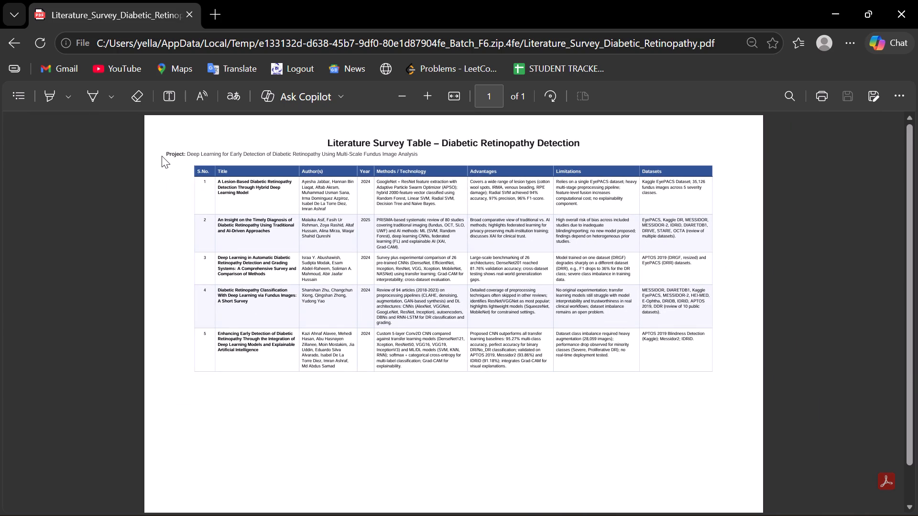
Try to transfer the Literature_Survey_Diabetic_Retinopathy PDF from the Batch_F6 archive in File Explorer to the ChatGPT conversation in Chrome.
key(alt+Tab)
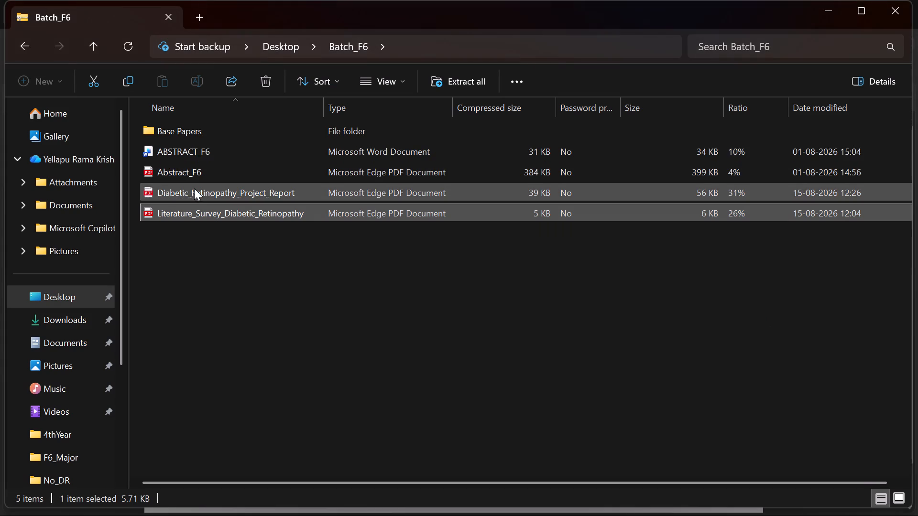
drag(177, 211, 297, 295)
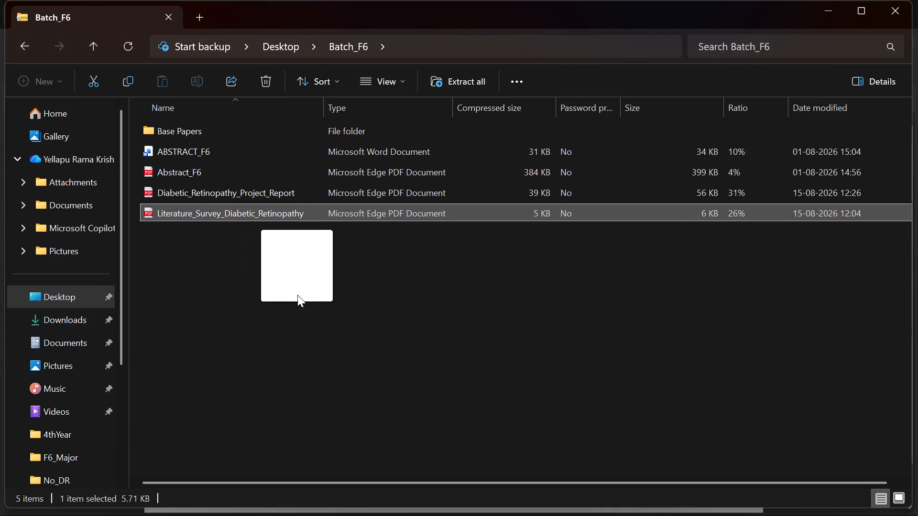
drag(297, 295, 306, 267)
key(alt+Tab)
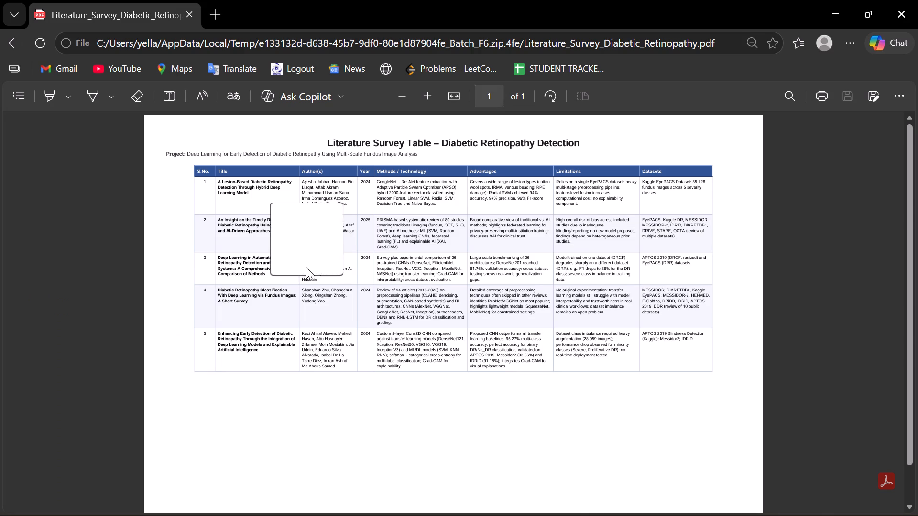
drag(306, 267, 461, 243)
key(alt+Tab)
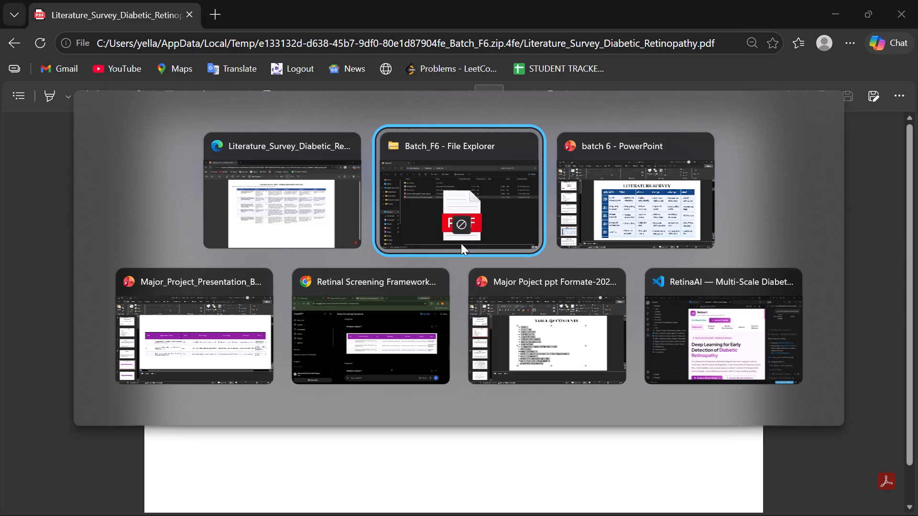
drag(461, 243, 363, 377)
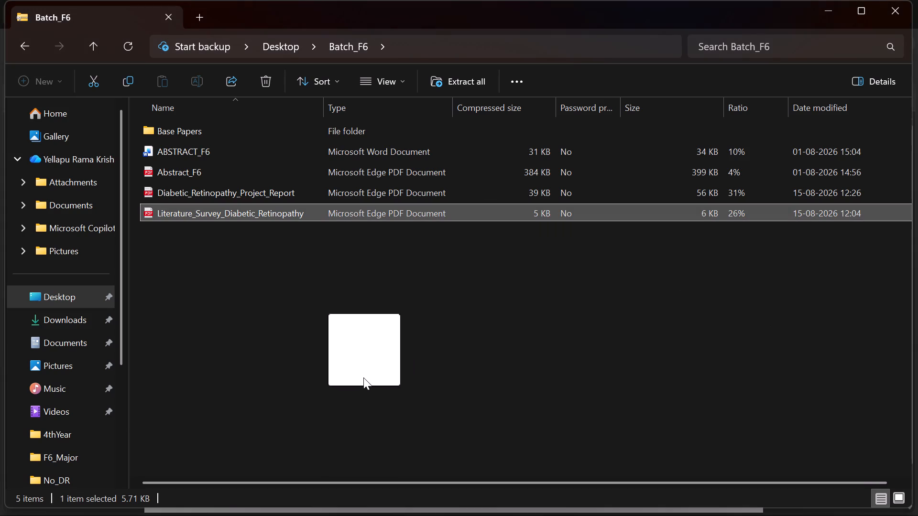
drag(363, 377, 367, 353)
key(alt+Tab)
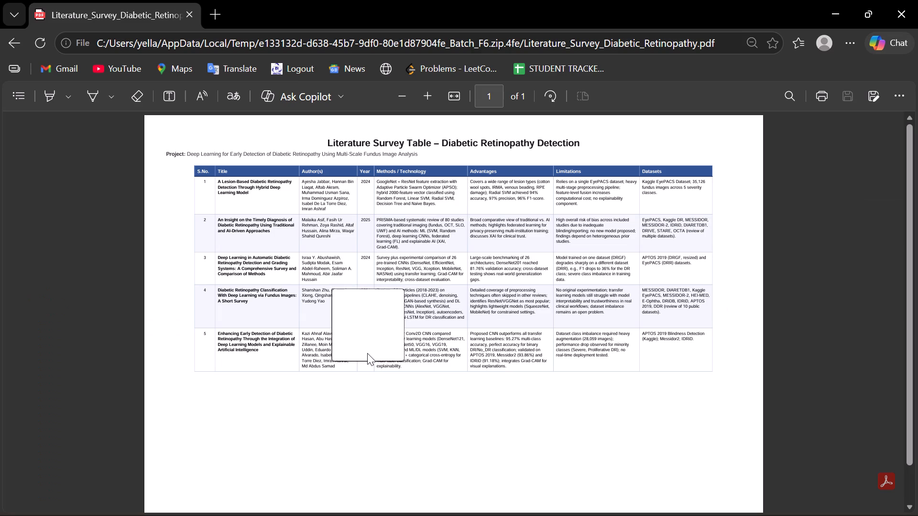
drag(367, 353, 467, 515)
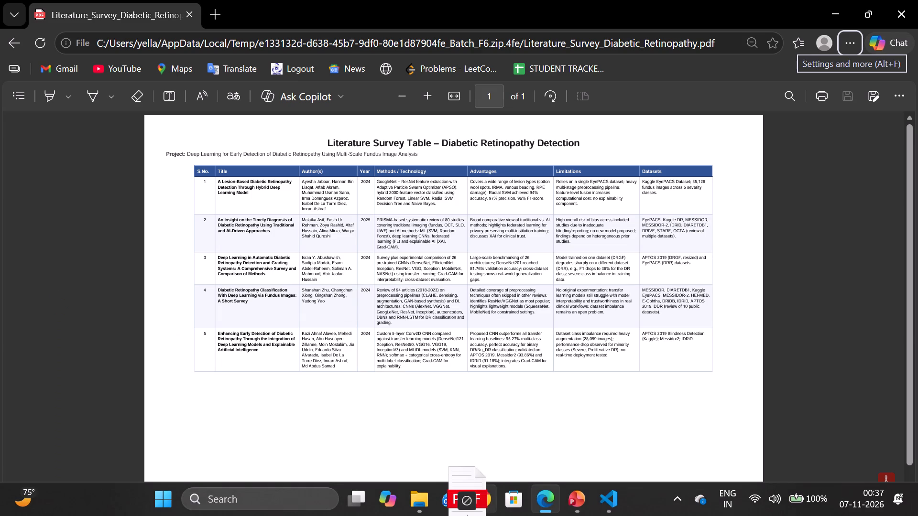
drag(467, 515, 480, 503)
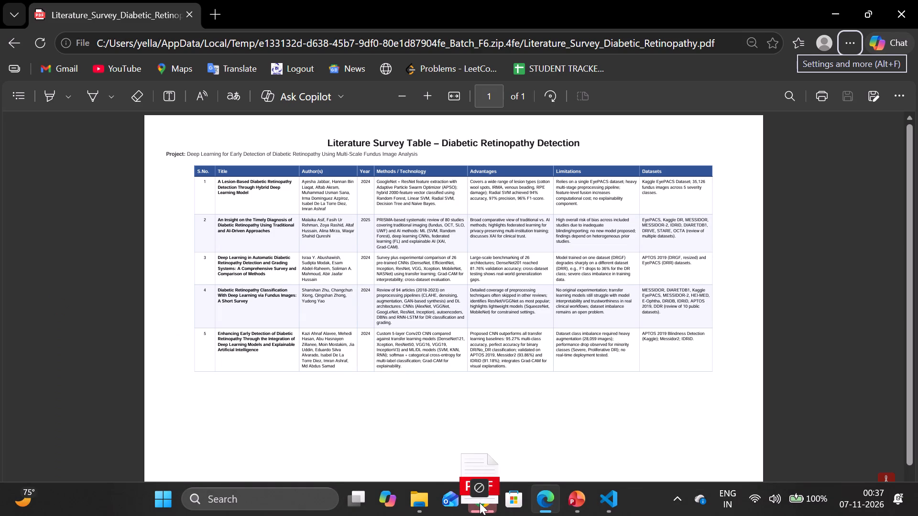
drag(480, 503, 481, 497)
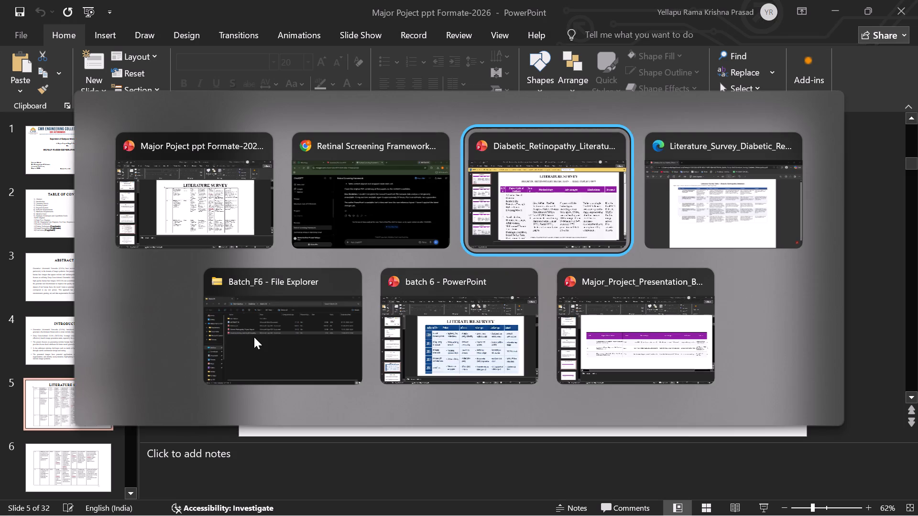
key(alt+Tab)
key(alt+Tab)
key(alt+Tab)
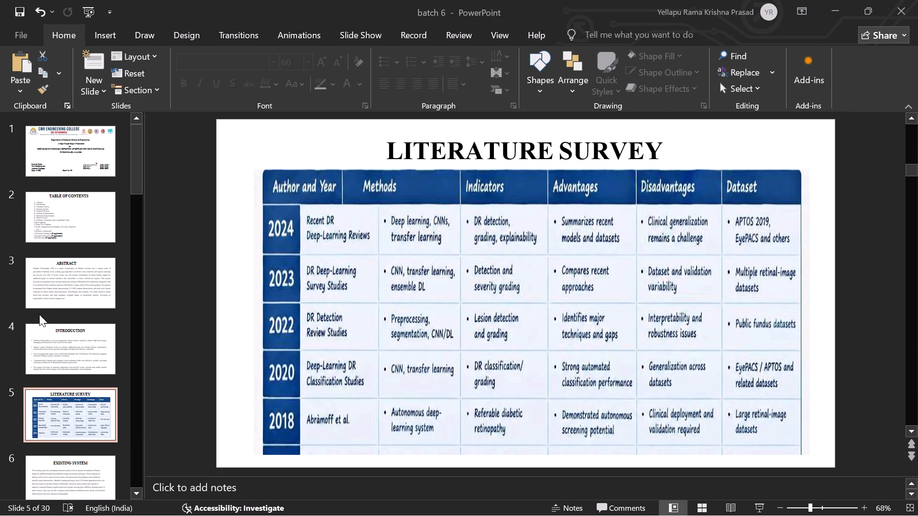
scroll(47, 290, up, 1)
scroll(55, 225, up, 1)
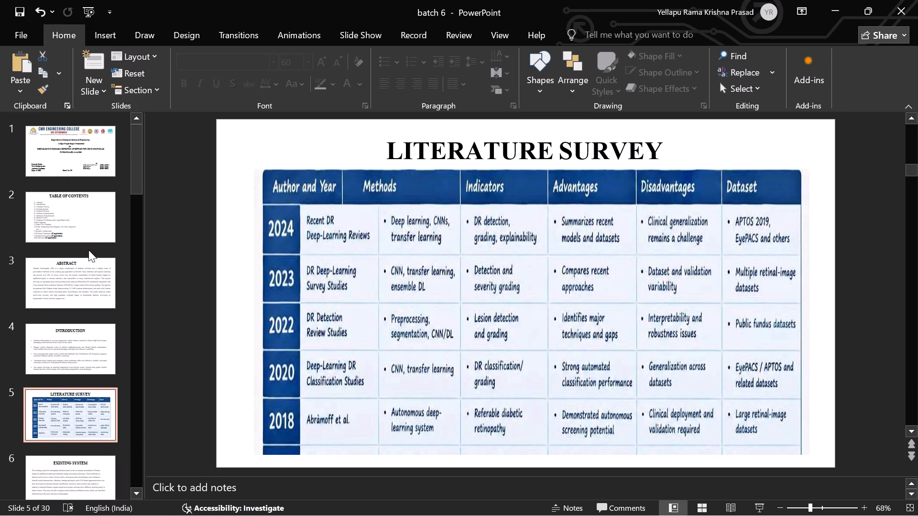
click(69, 294)
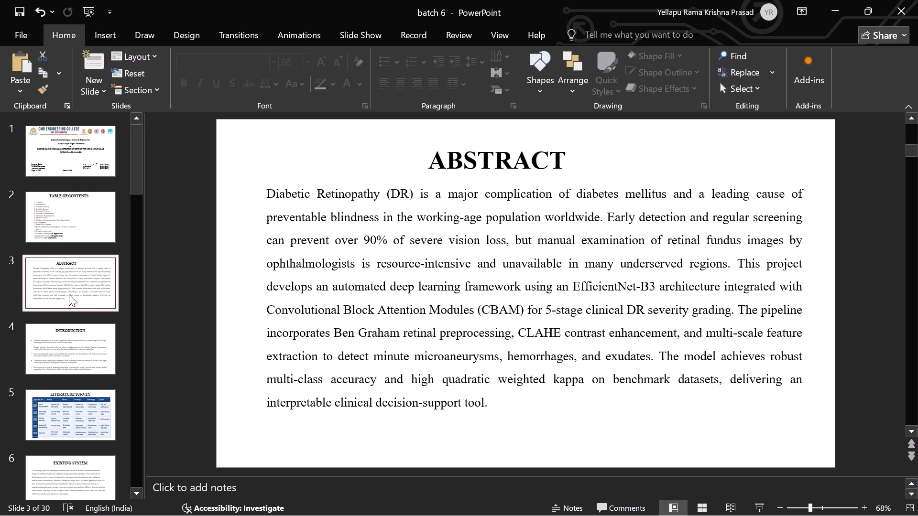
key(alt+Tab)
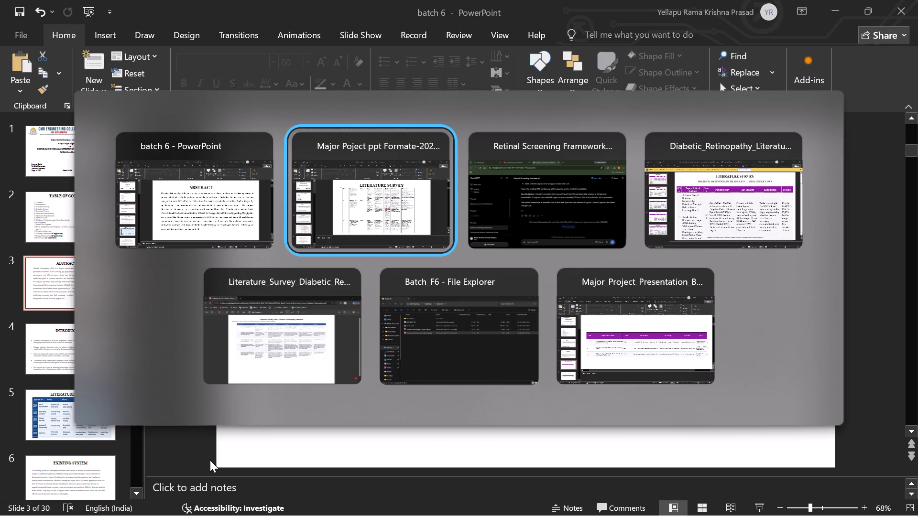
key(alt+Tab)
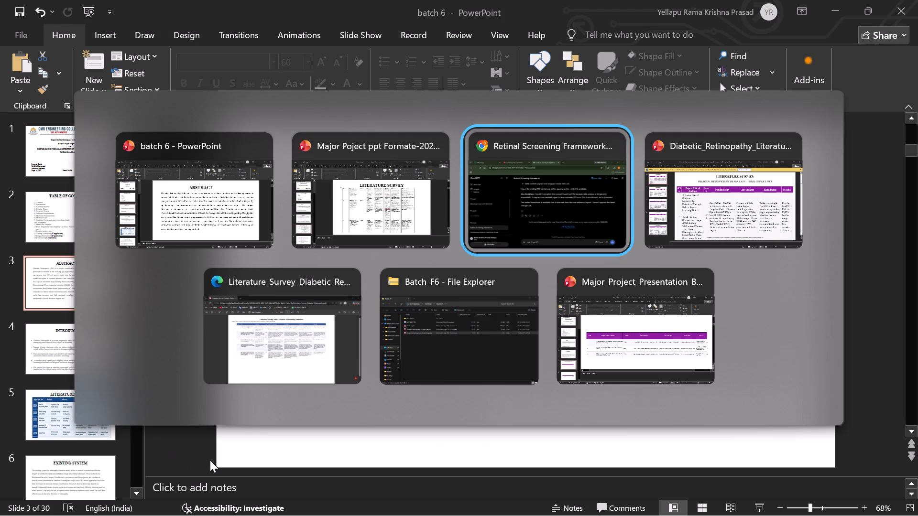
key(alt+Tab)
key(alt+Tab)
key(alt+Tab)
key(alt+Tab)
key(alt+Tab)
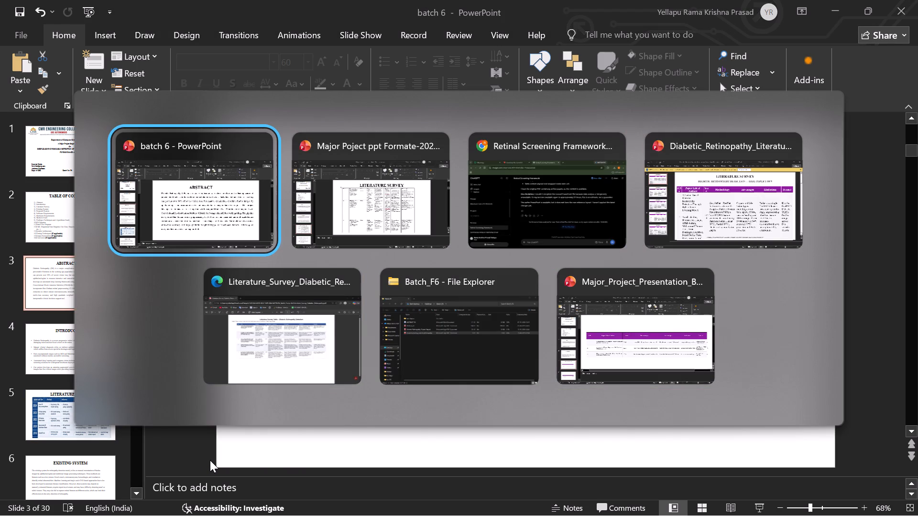
Check the Introduction slide and the title slide of batch 6, including the font size of the team-member names and roll numbers.
click(79, 366)
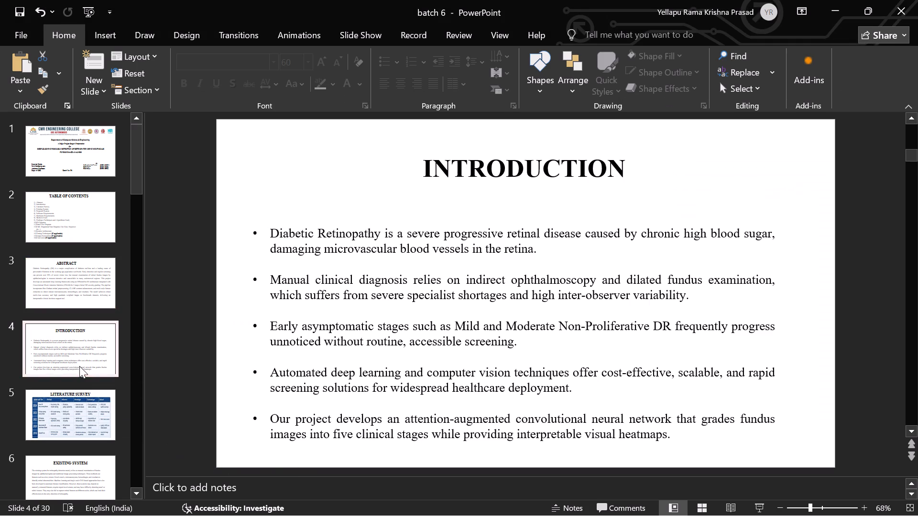
scroll(60, 279, up, 3)
click(54, 142)
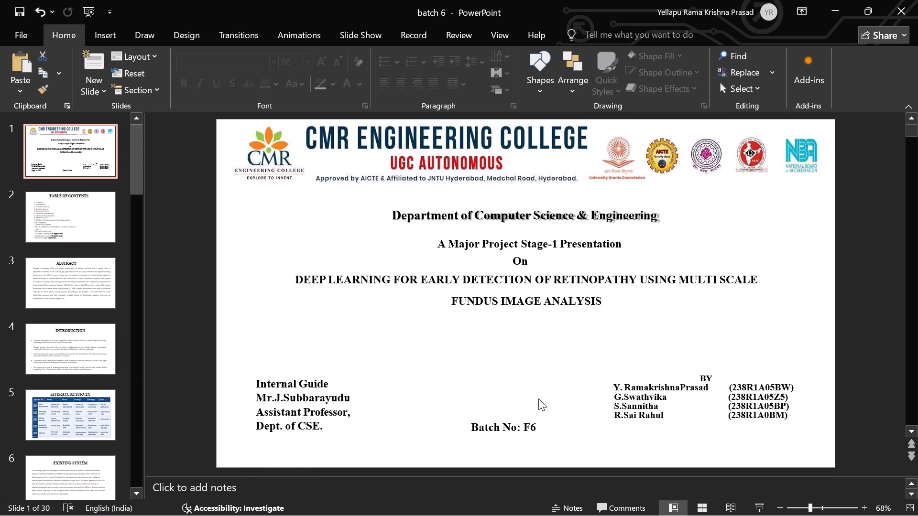
click(614, 387)
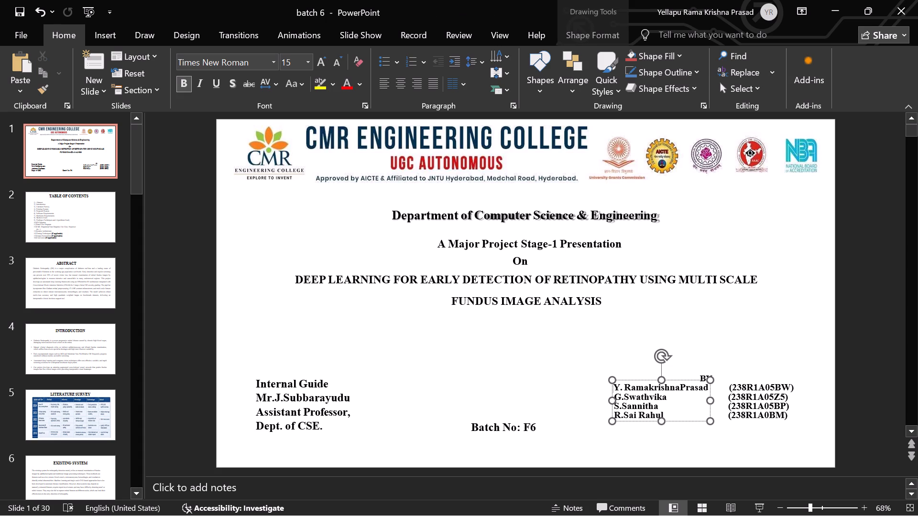
click(298, 408)
click(623, 391)
click(761, 405)
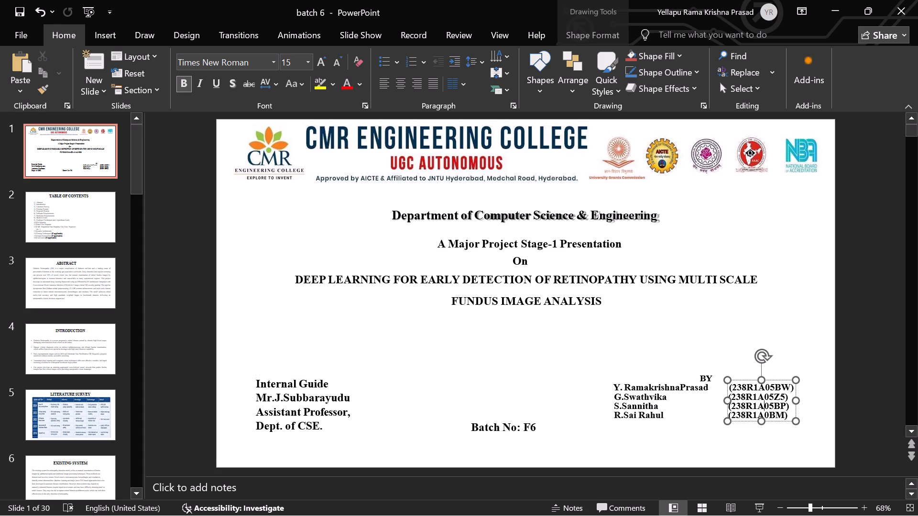
click(666, 398)
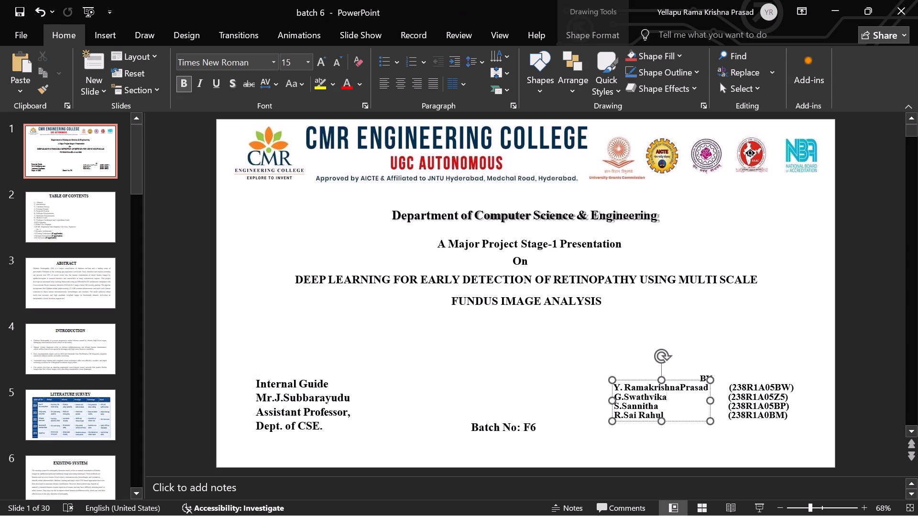
key(ctrl+a)
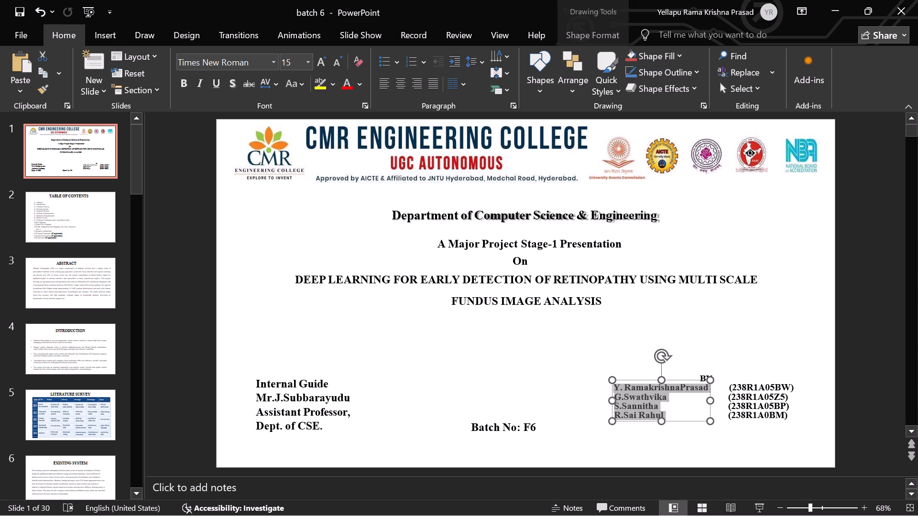
click(309, 63)
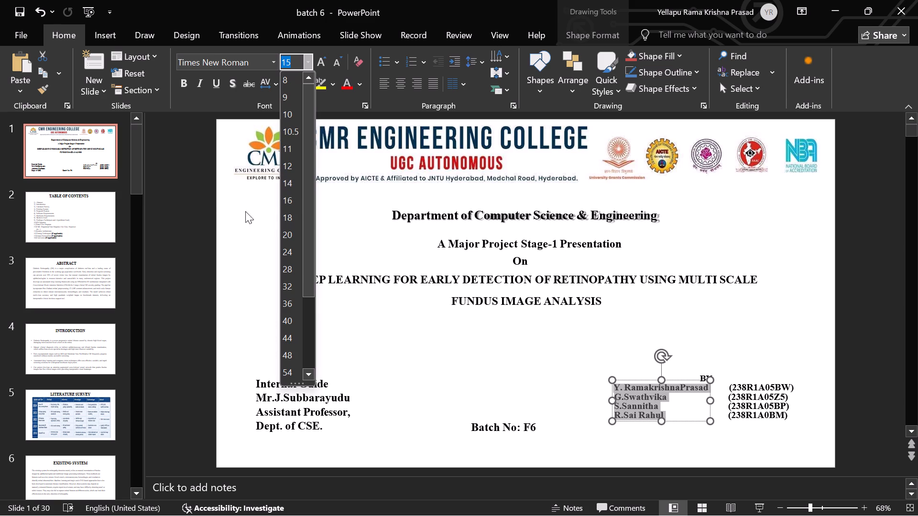
click(214, 204)
click(433, 373)
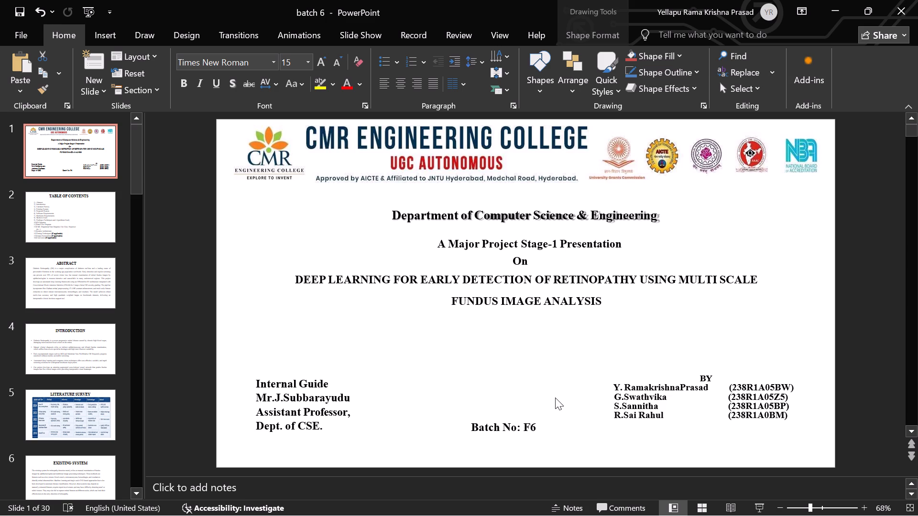
Save the batch 6 presentation.
key(ctrl+s)
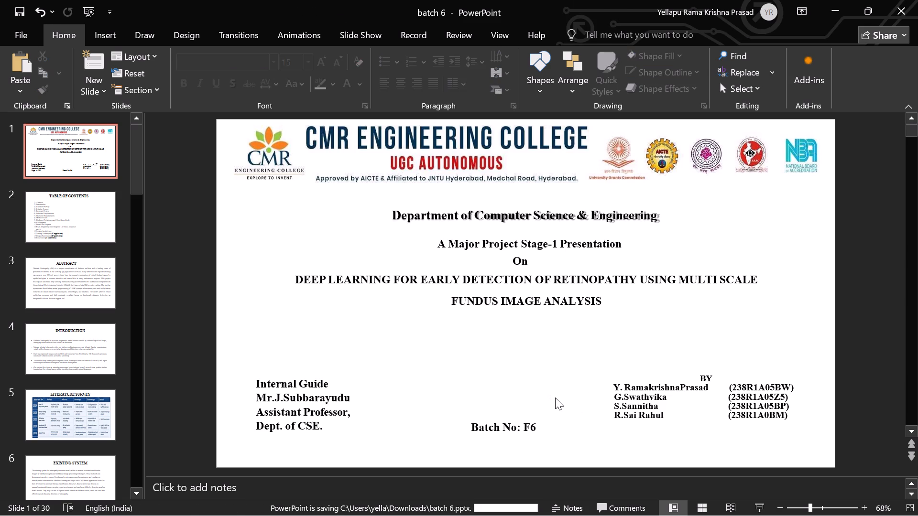
Review the Literature Survey and Table of Contents slides in the batch 6 presentation.
click(88, 405)
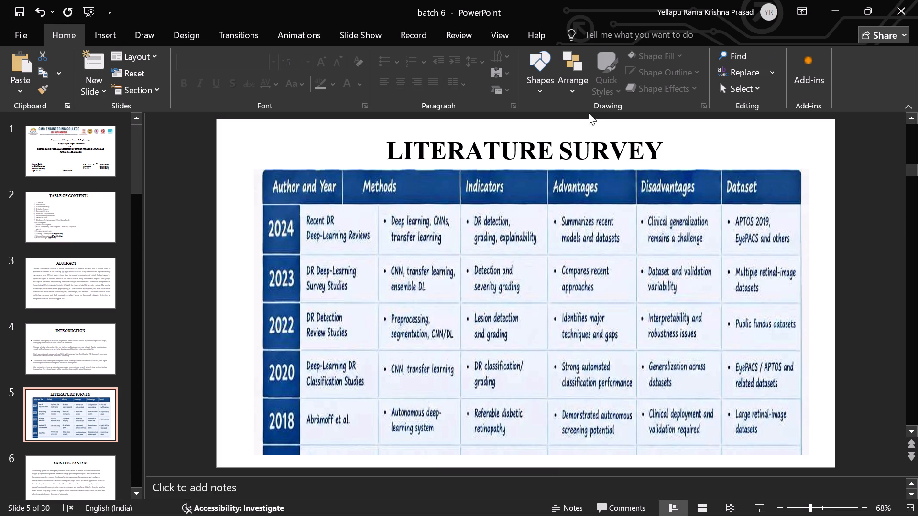
scroll(97, 314, up, 6)
click(66, 236)
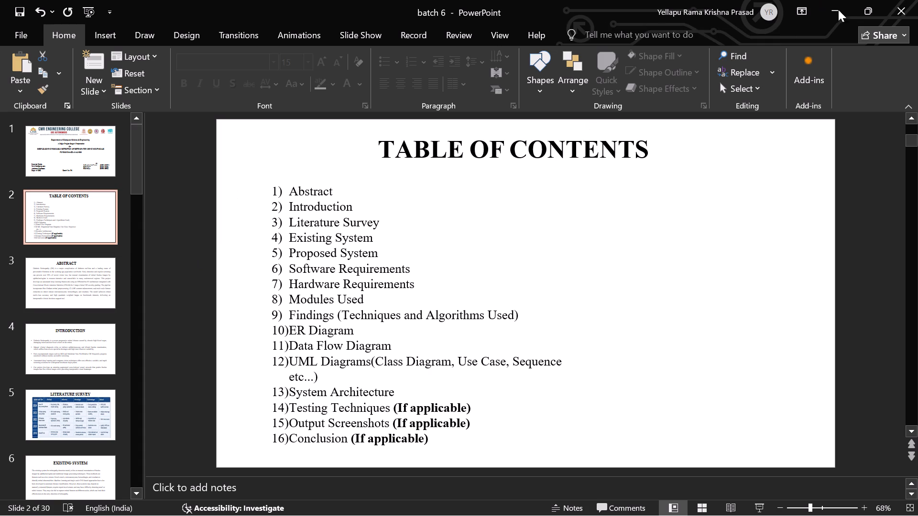
Close all open presentations, browser and folder windows, discarding the changes to Major_Project_Presentation_Batch_F6_Reference_Format.
click(906, 3)
click(906, 3)
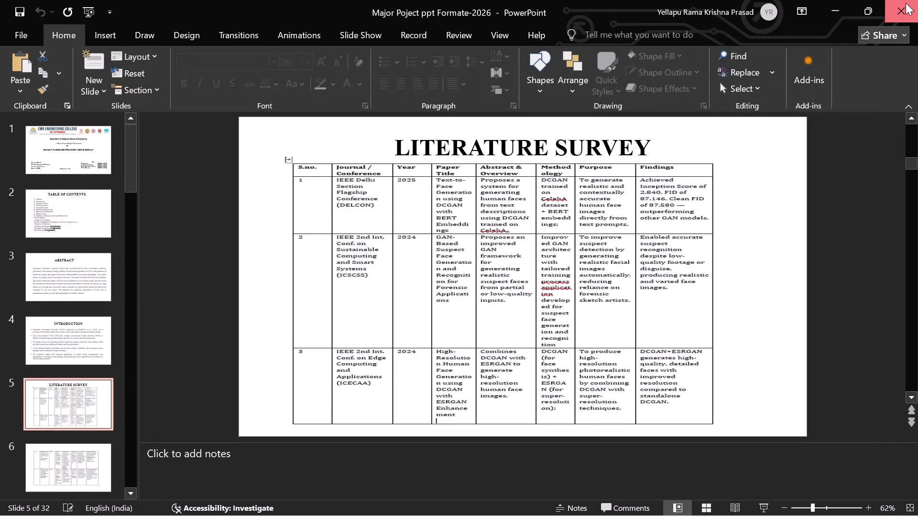
click(906, 3)
click(906, 3)
click(906, 3)
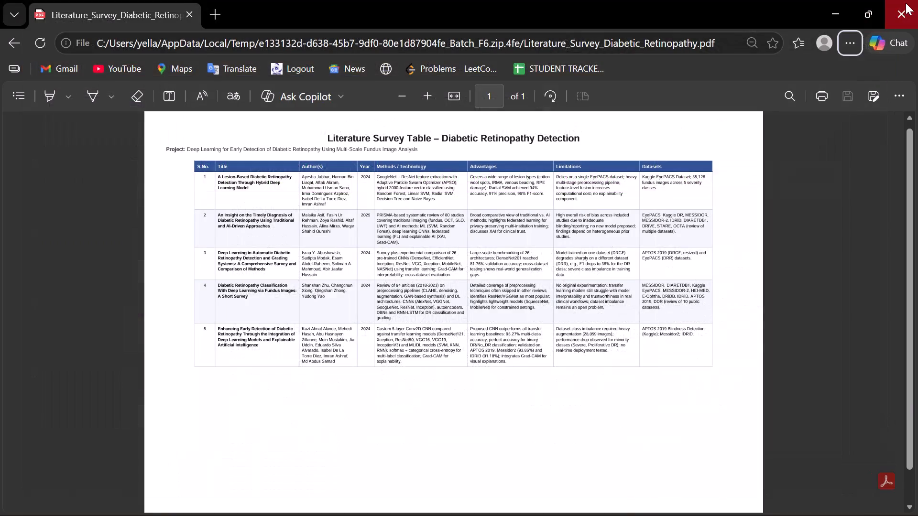
double_click(906, 3)
click(906, 3)
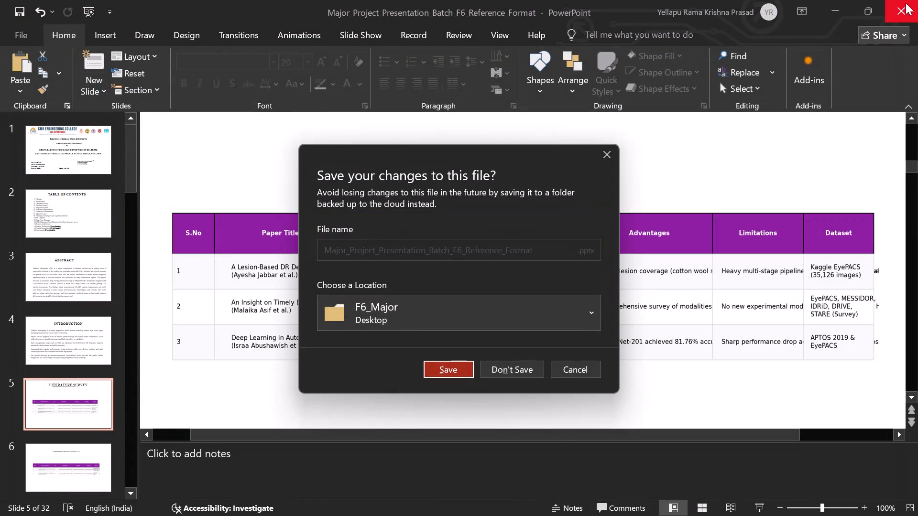
click(512, 364)
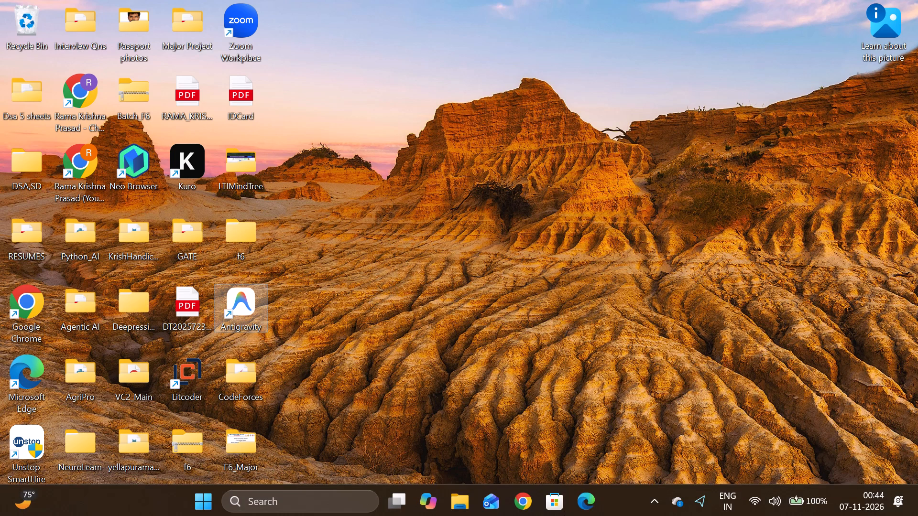
Switch to Google Chrome with the "Your Chrome" profile and open WhatsApp Web.
click(517, 497)
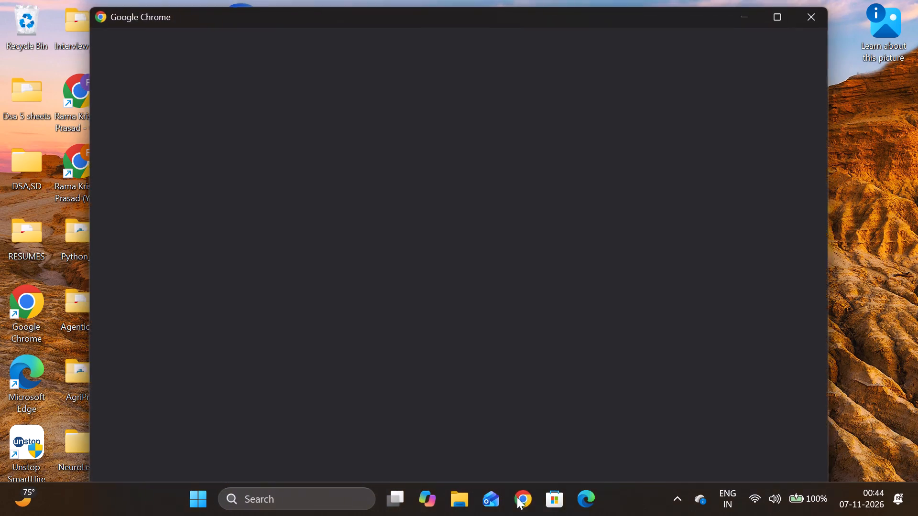
click(547, 370)
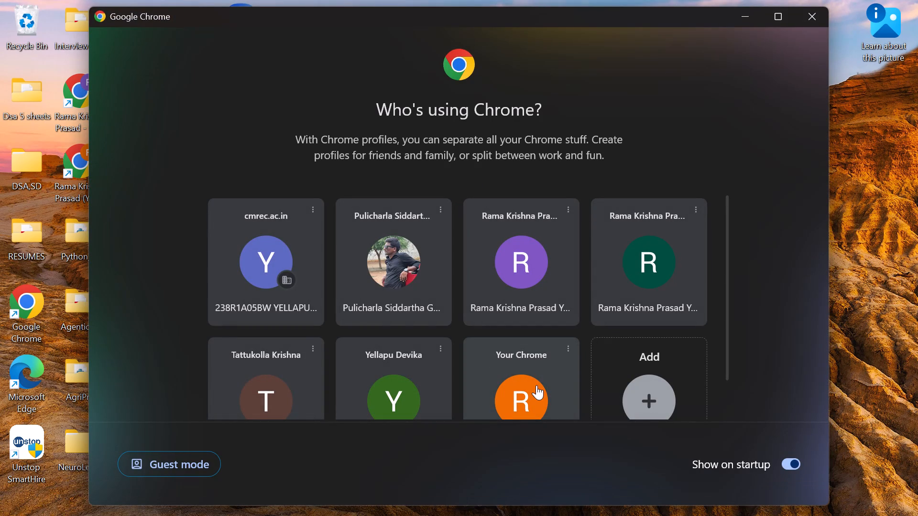
click(536, 385)
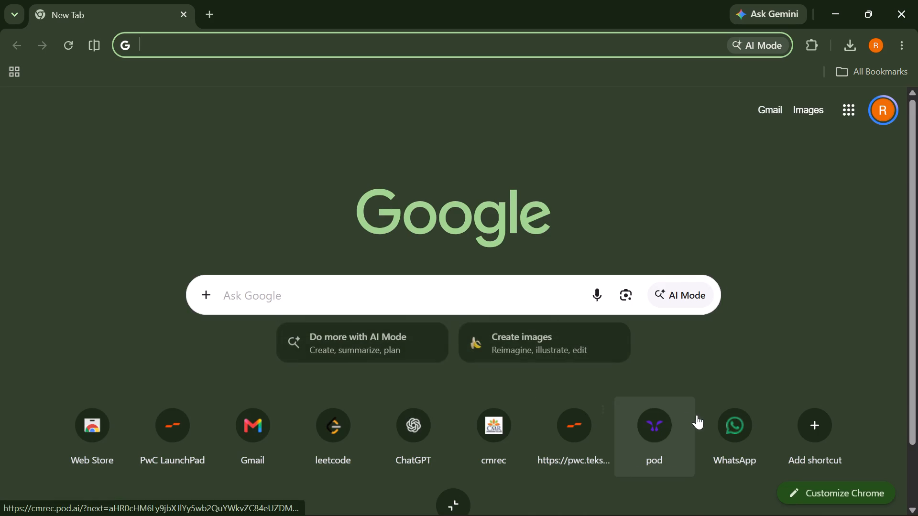
click(722, 440)
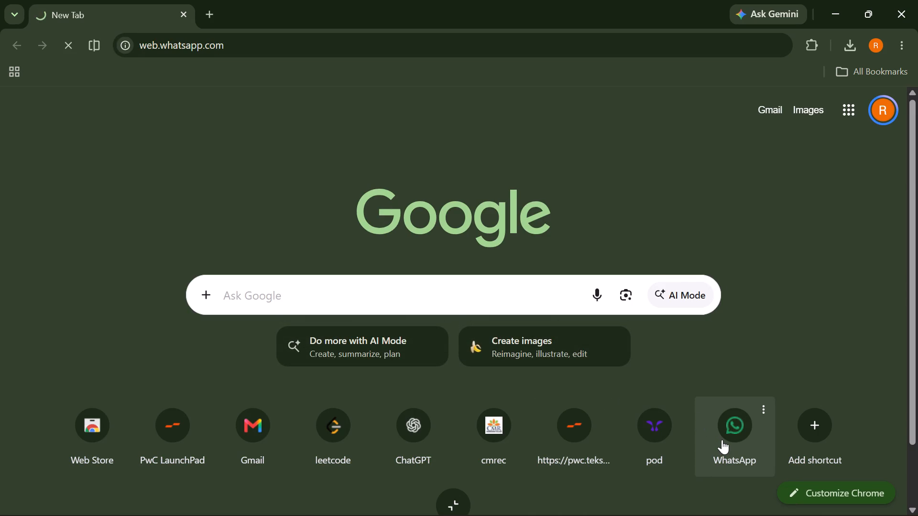